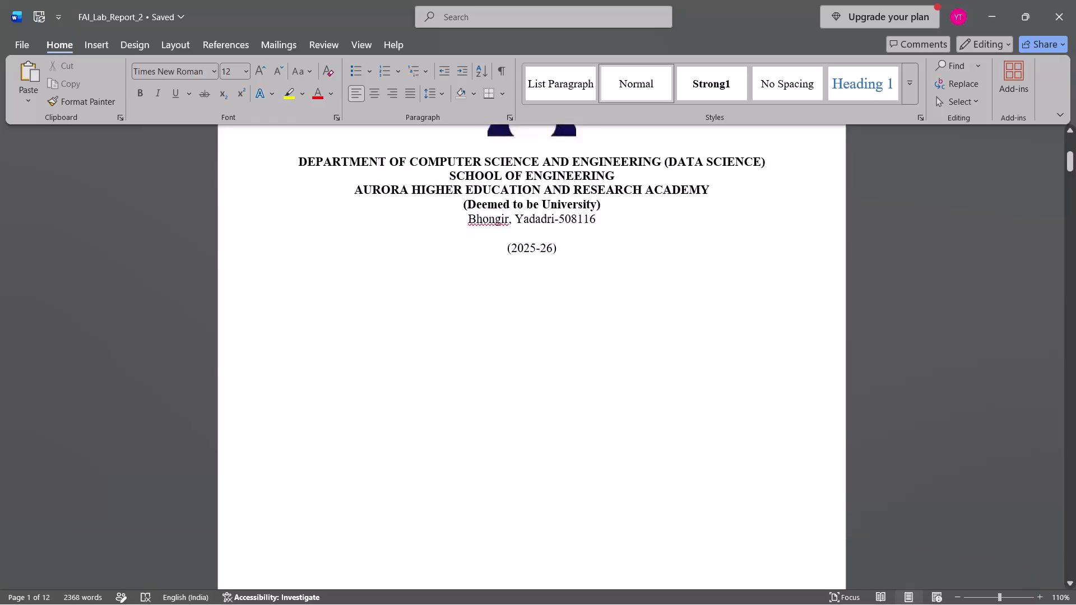
Review the lab report from the cover page through the certificate to the Problem 1 code section.
scroll(489, 381, "down", 2)
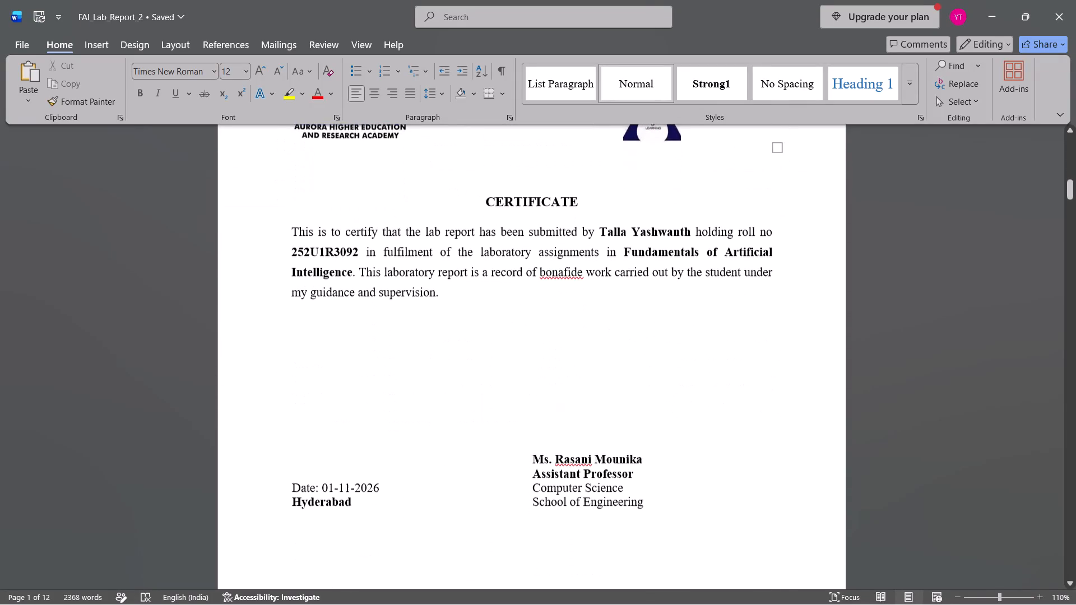
scroll(489, 381, "down", 1)
scroll(487, 324, "down", 1)
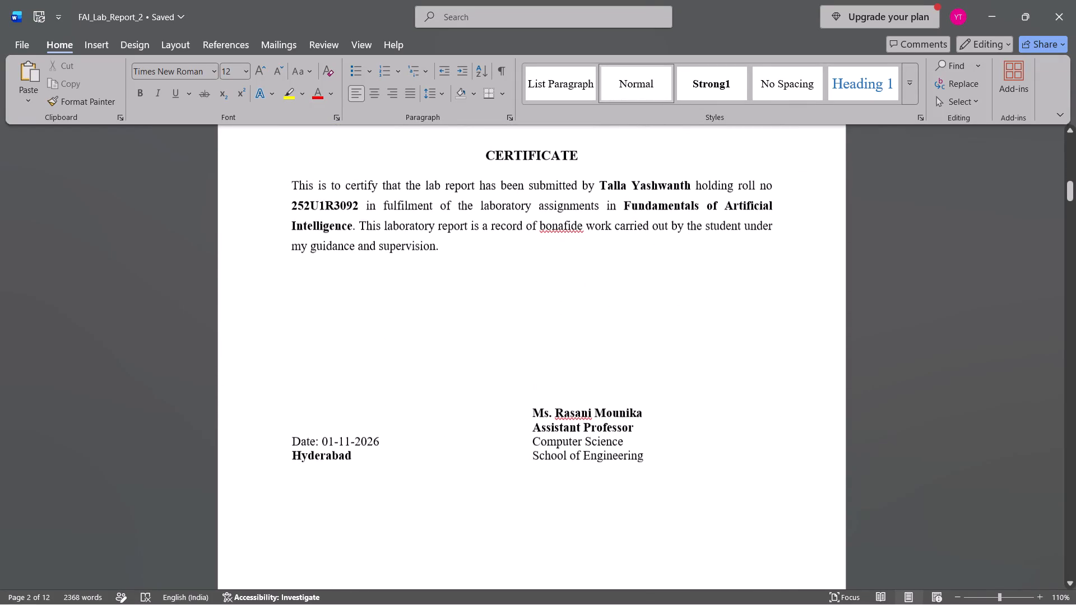
scroll(487, 324, "down", 5)
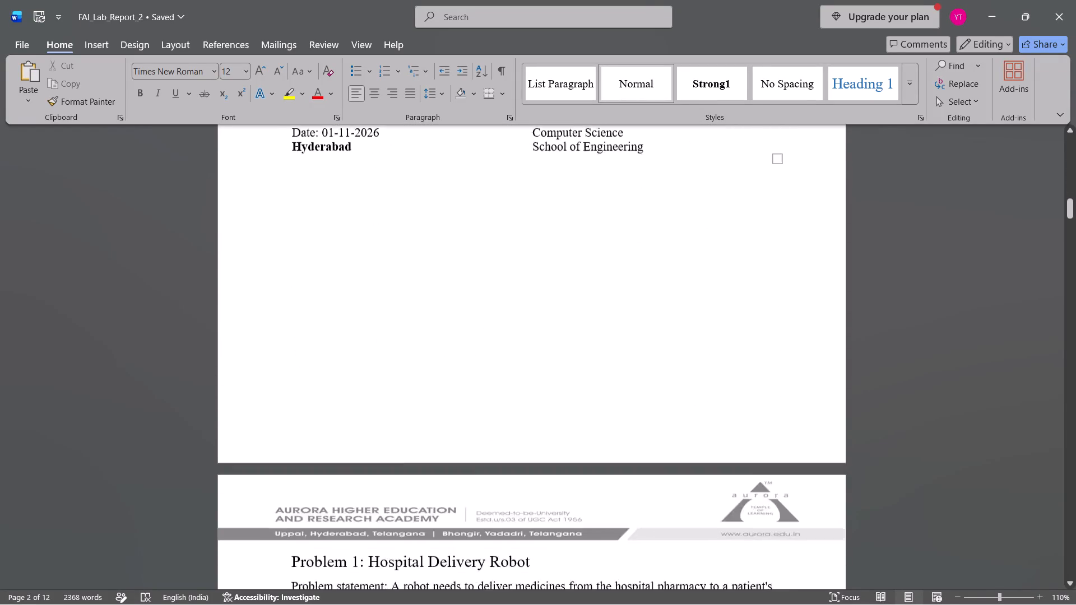
scroll(503, 352, "down", 4)
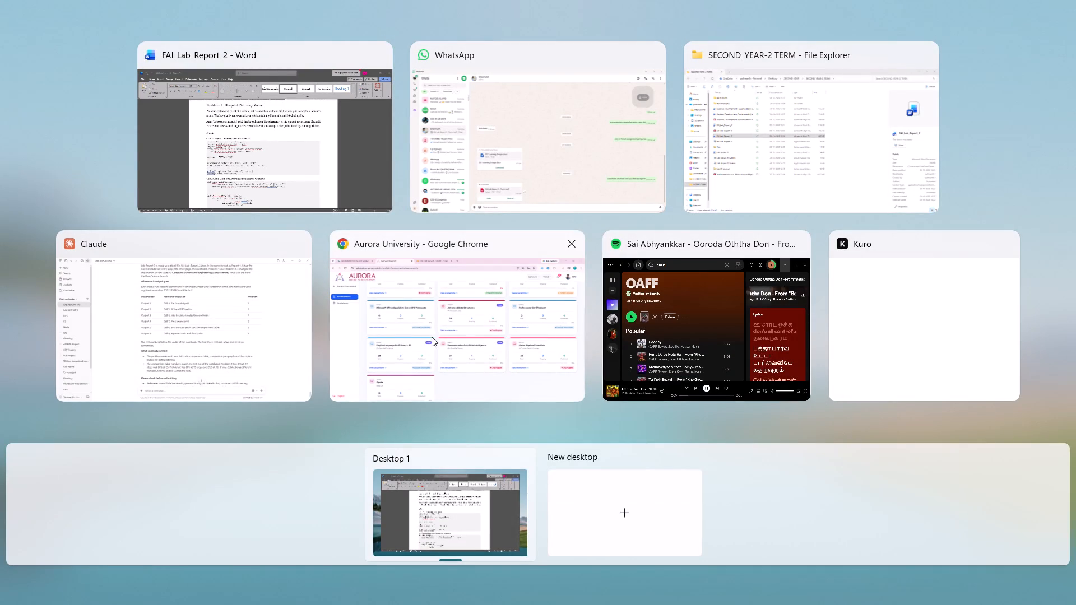
Switch to the FAI_Lab_Report_2.ipynb Colab notebook in Chrome and locate its Setup cell at the beginning.
double_click(432, 337)
left_click(425, 3)
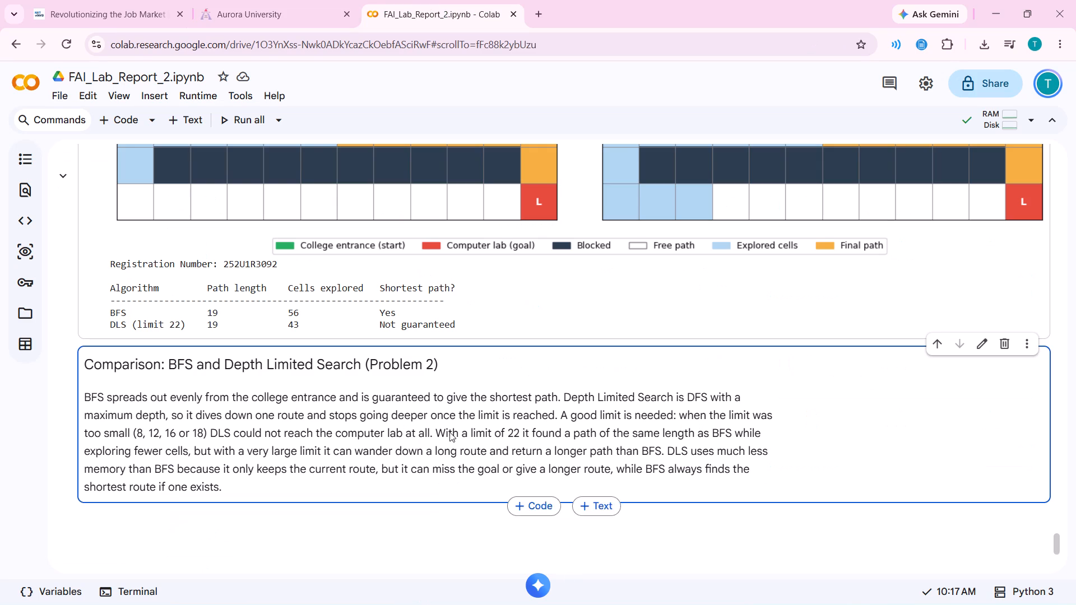
left_click_drag(1057, 535, 1055, 100)
scroll(642, 392, "up", 1)
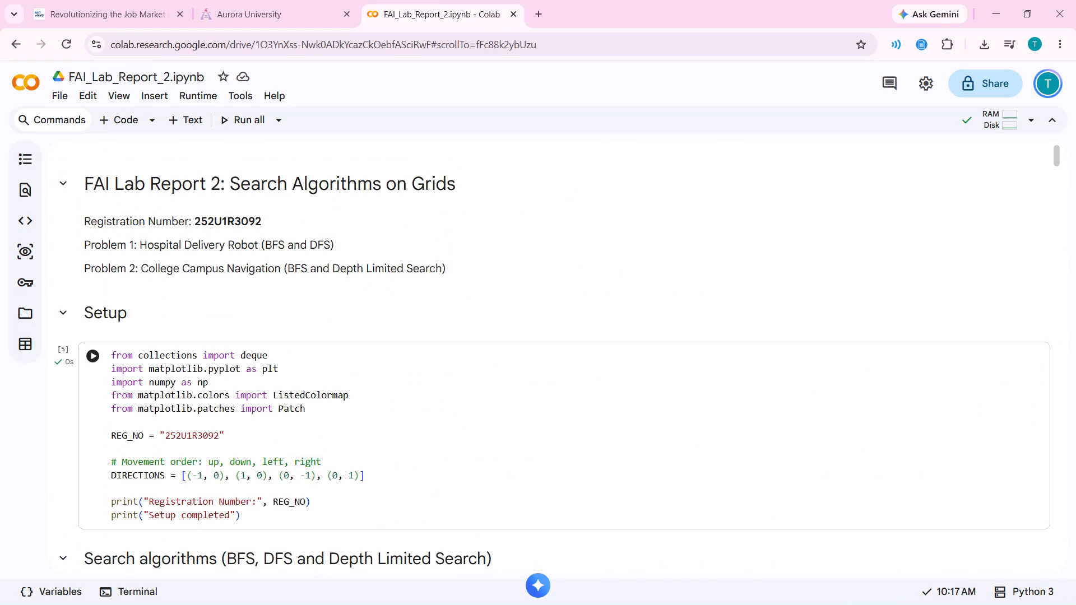
scroll(642, 392, "down", 1)
scroll(482, 394, "up", 1)
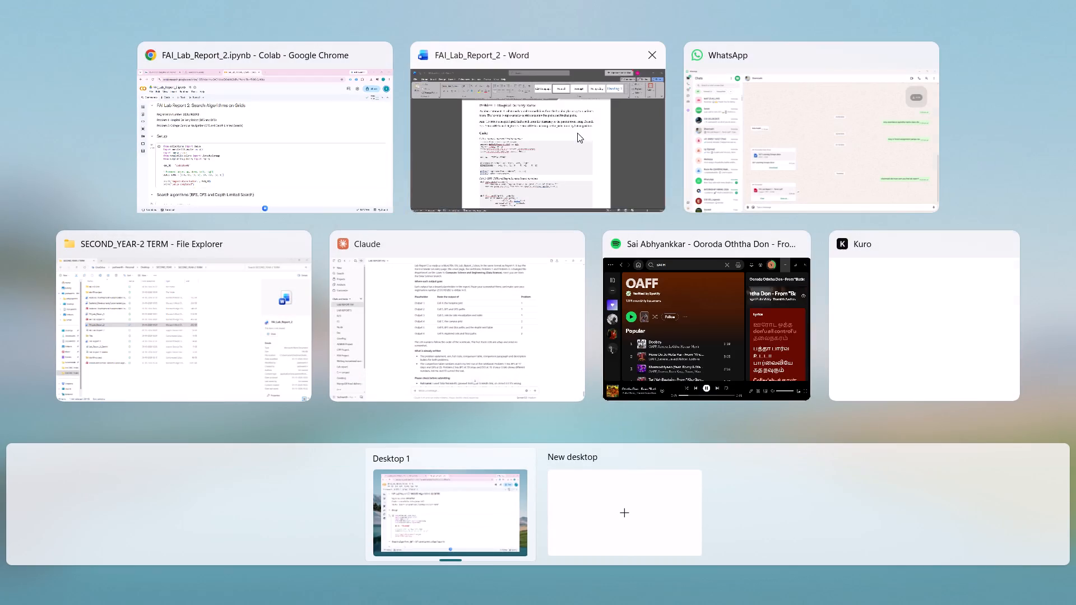
Return to the Word report and delete the whole code block under "Cell 1: Imports and registration number".
left_click(573, 136)
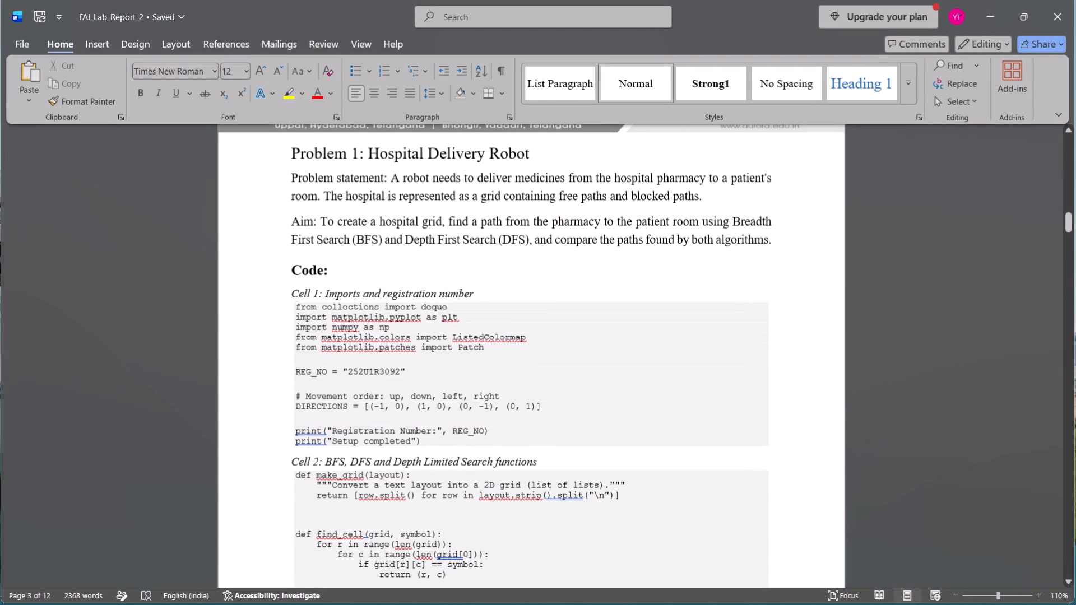
left_click_drag(424, 448, 322, 364)
left_click(322, 364)
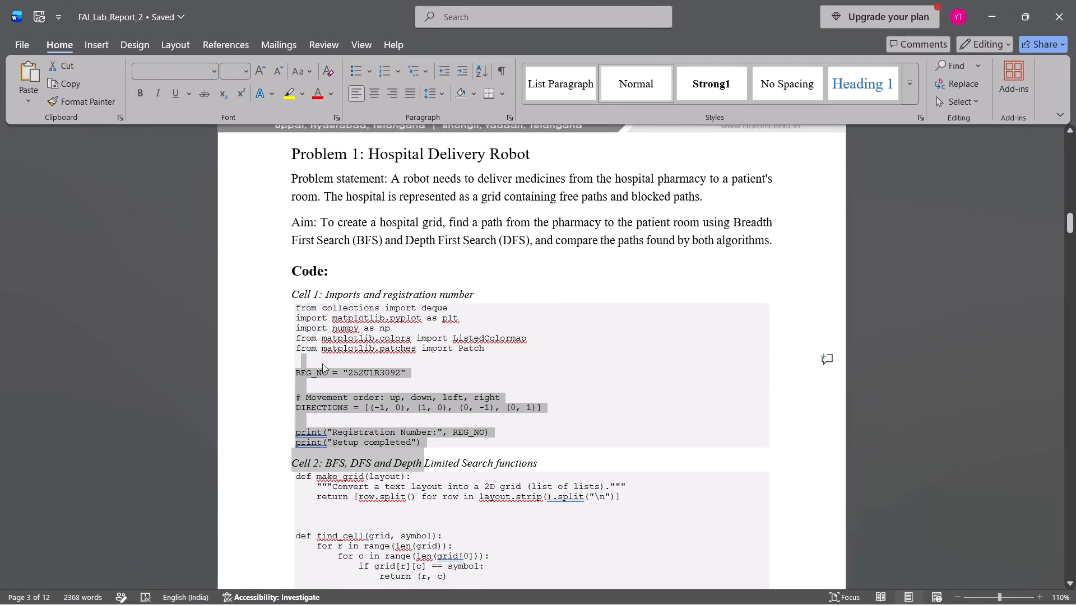
left_click_drag(421, 442, 341, 356)
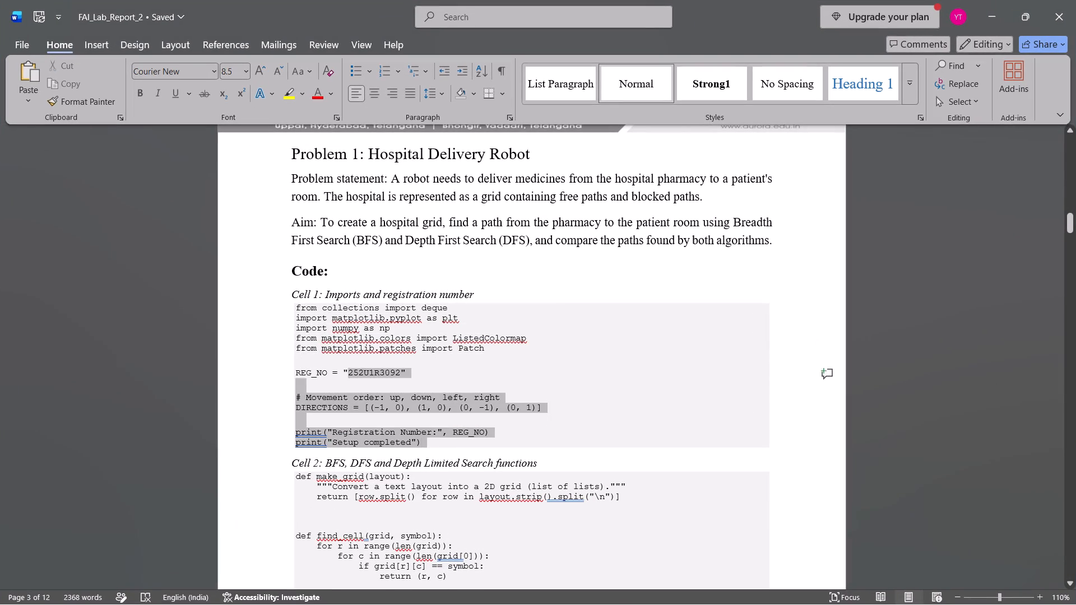
left_click_drag(341, 356, 303, 311)
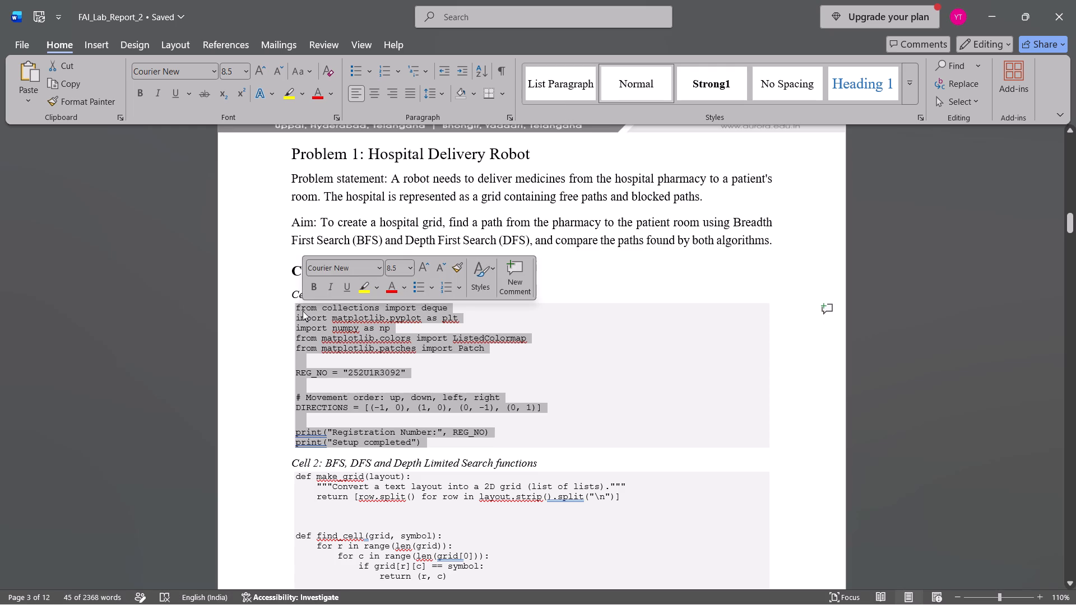
key("BackSpace")
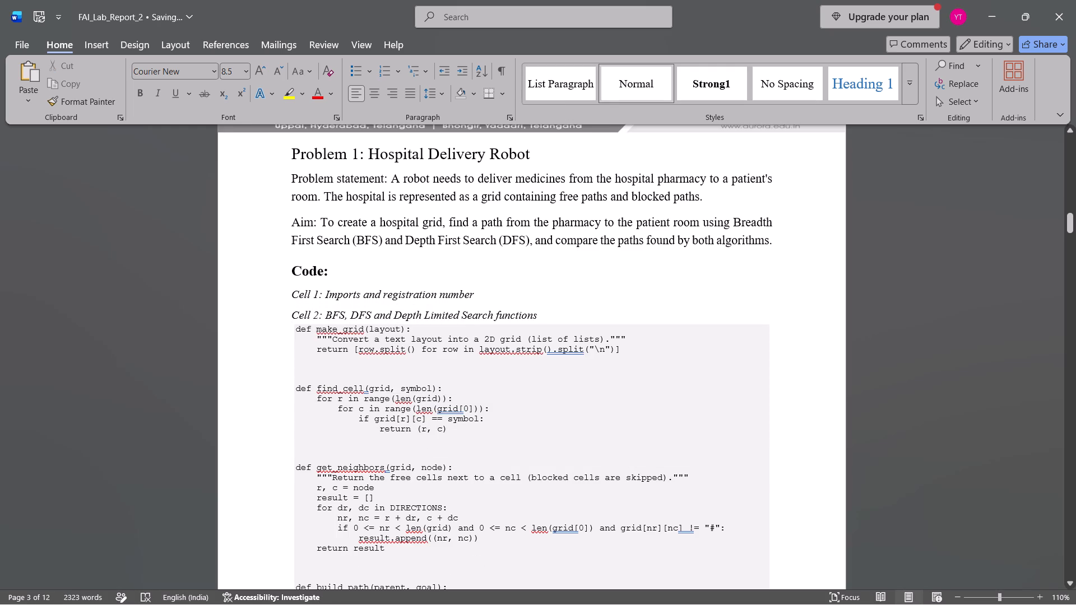
Insert three blank lines beneath the Cell 1 caption and place the cursor on the middle one.
left_click(476, 295)
key("Return")
key("Return")
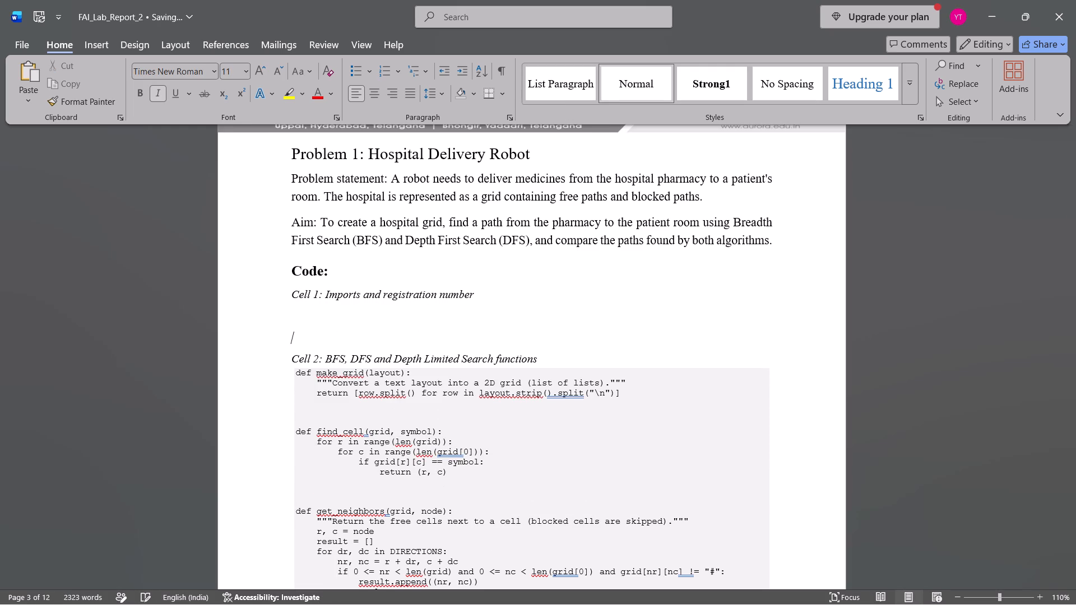
key("Return")
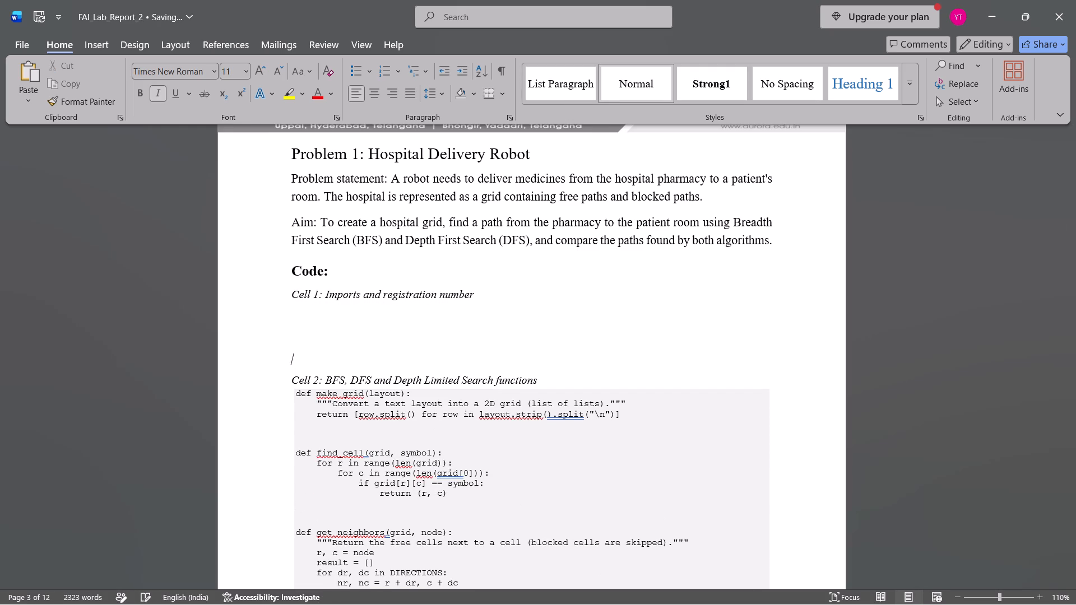
key("Up")
key("Up")
key("Down")
Switch to the Colab notebook and run the Setup cell so its output is shown below the code.
left_click(480, 137)
scroll(429, 258, "down", 1)
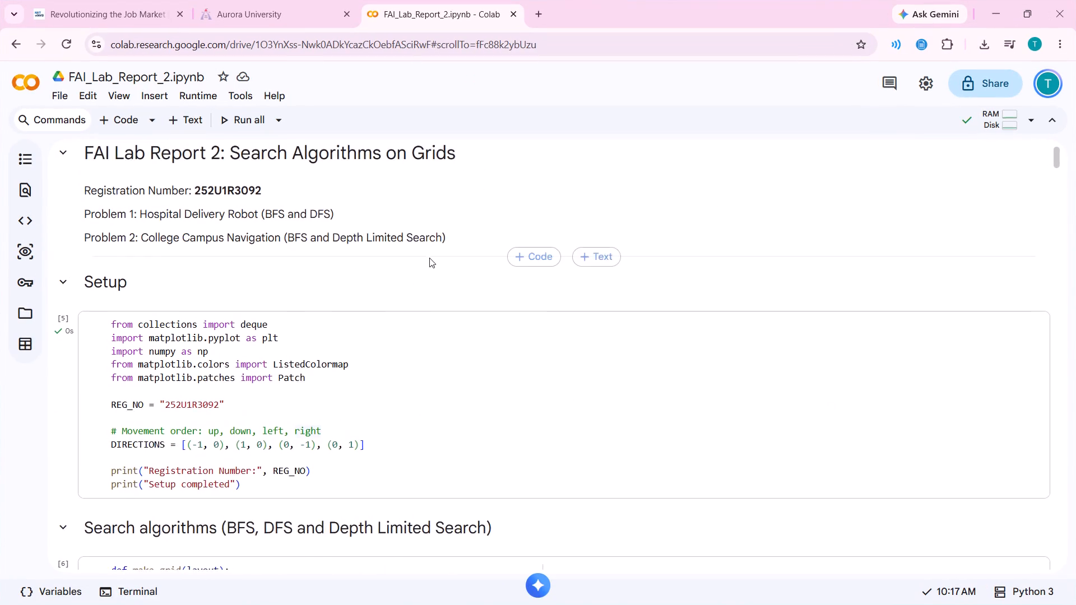
scroll(429, 258, "down", 1)
key("ctrl+shift+Return")
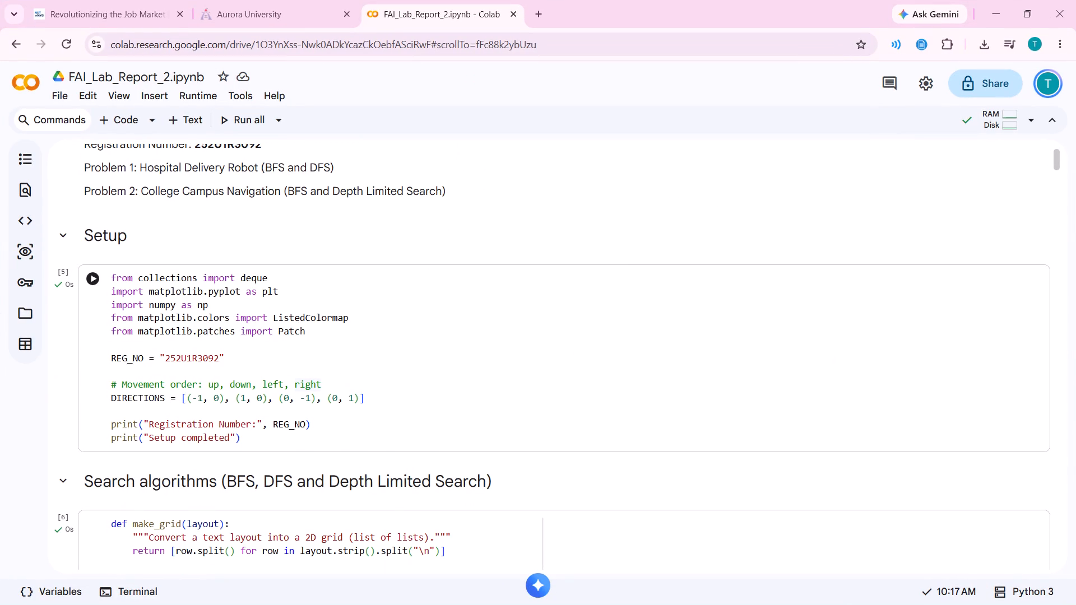
left_click(97, 282)
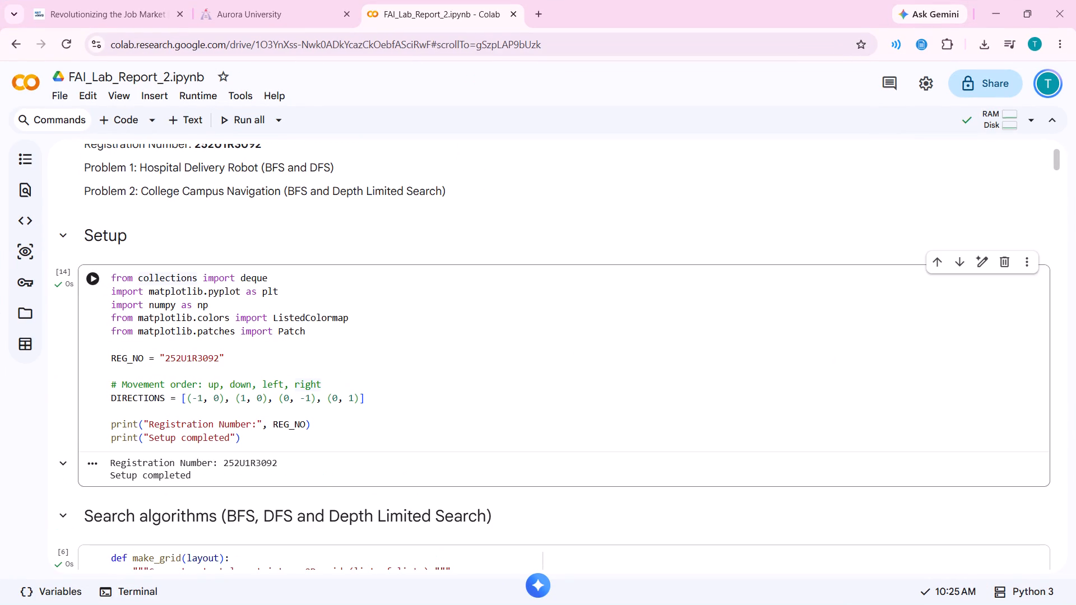
left_click(99, 464)
left_click(91, 464)
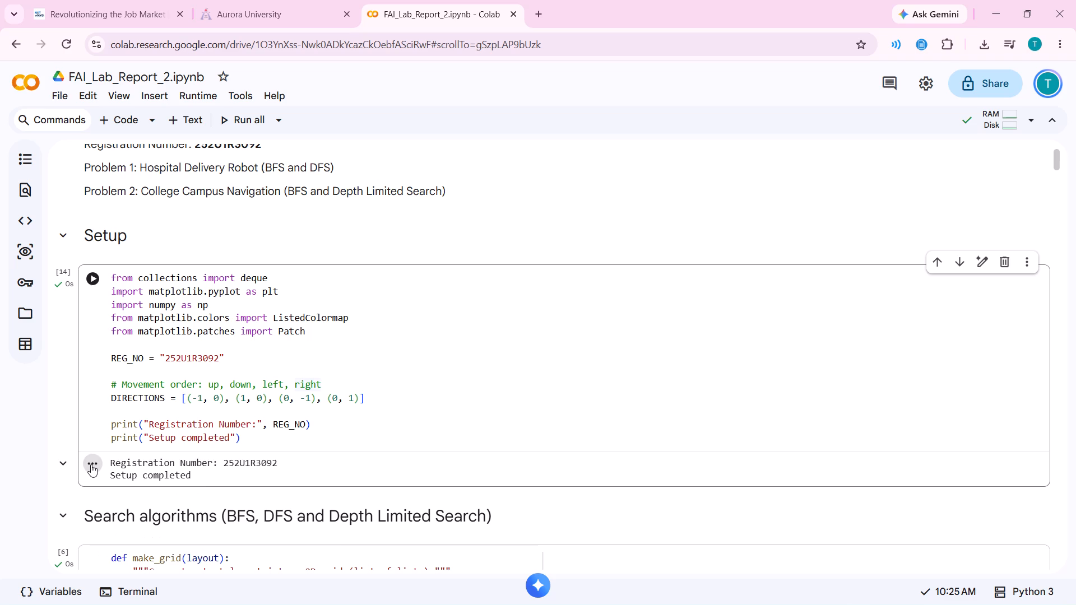
left_click(91, 464)
left_click(307, 417)
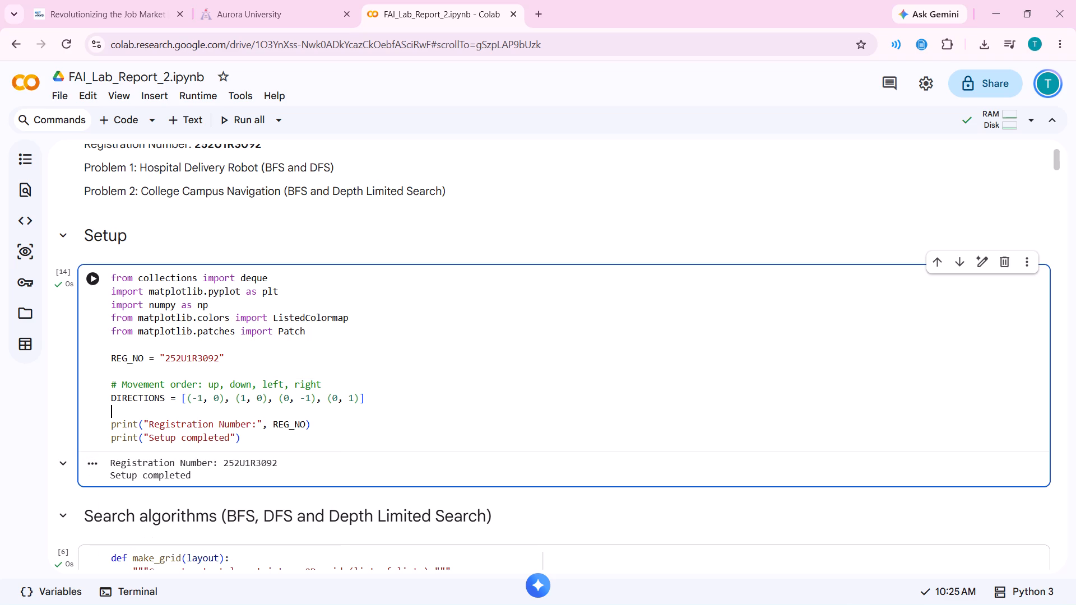
Capture a rectangular screenshot of the Setup cell's code and output, copy it, and close Snipping Tool.
key("Print")
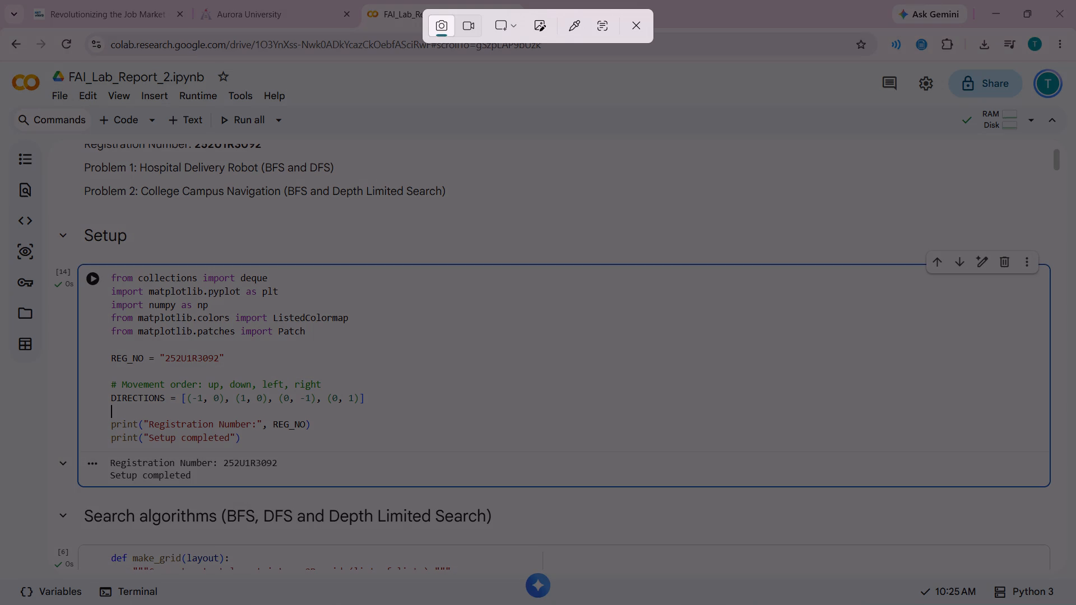
left_click_drag(66, 255, 166, 306)
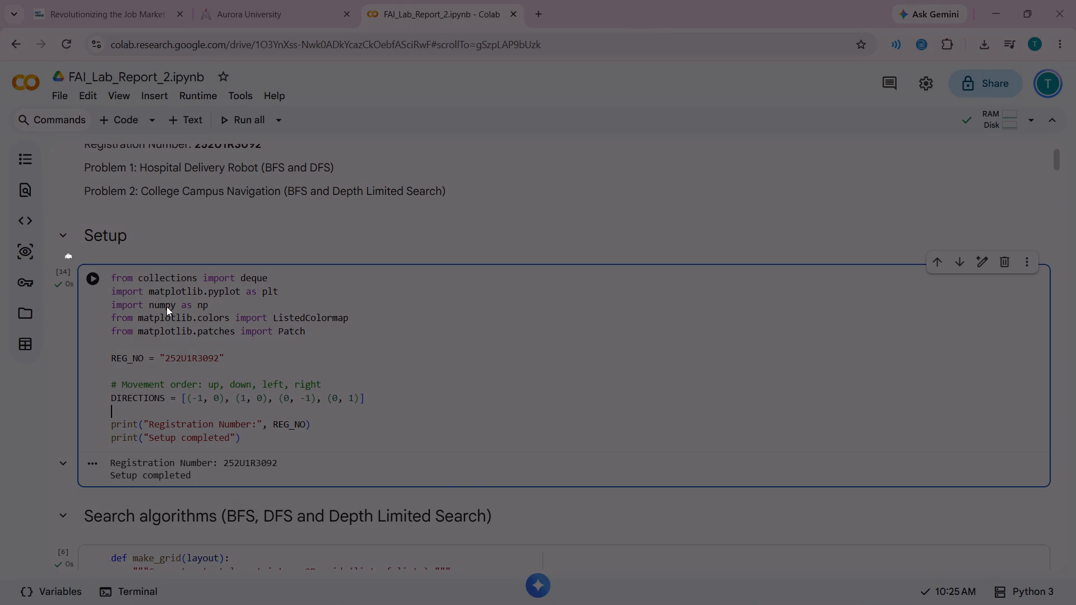
left_click_drag(166, 306, 516, 491)
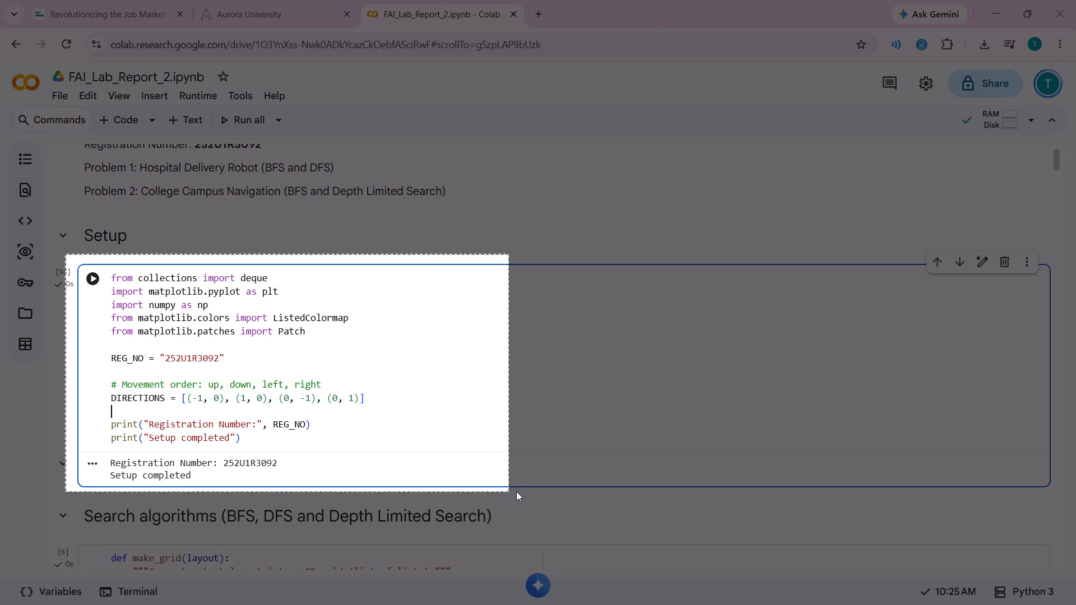
left_click_drag(516, 491, 518, 490)
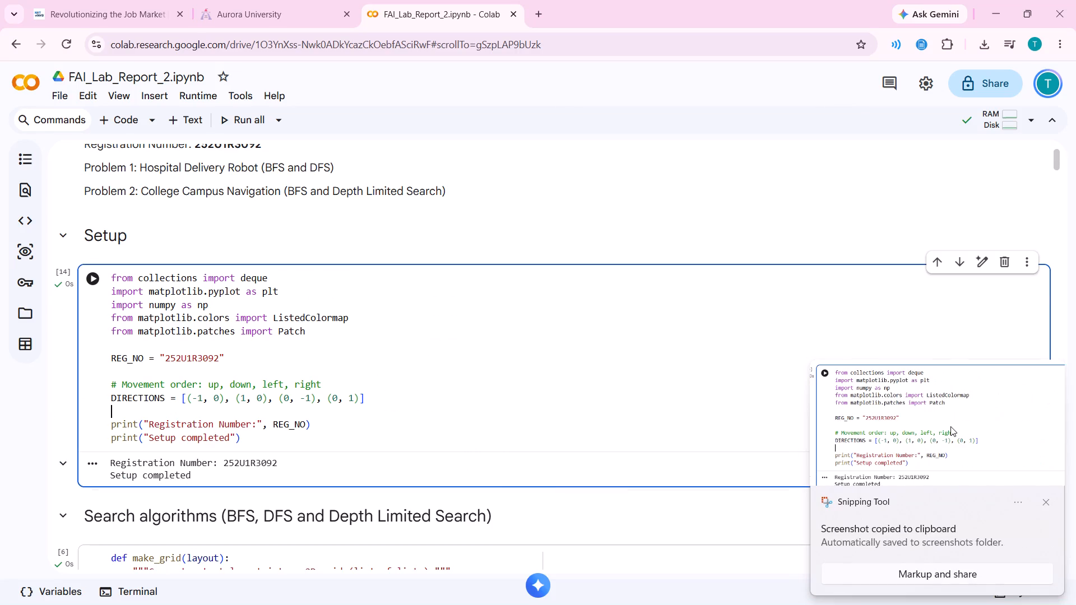
left_click(950, 426)
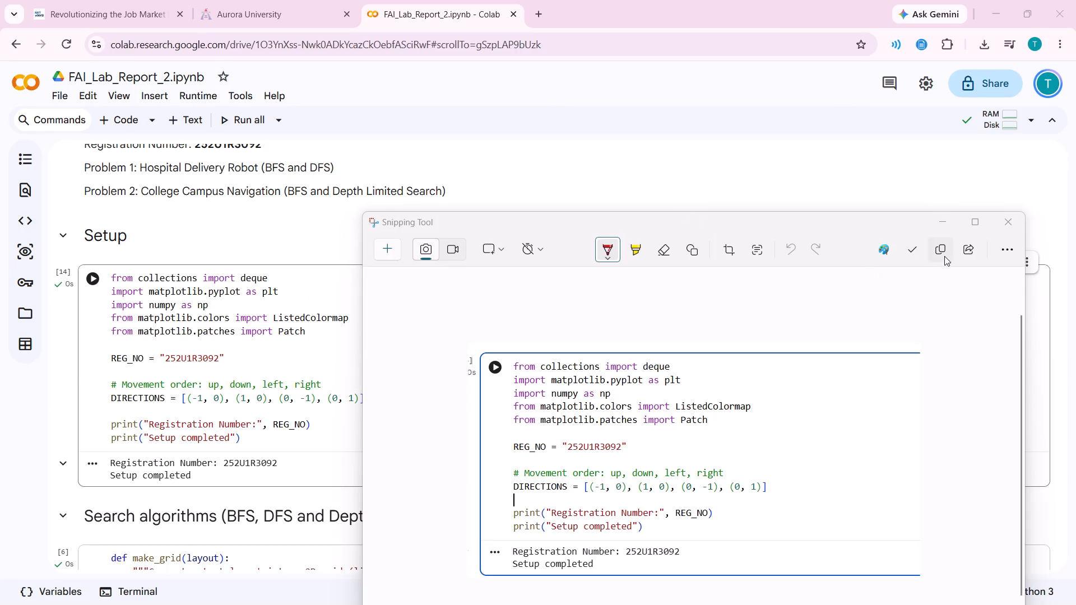
left_click(945, 253)
left_click(1000, 222)
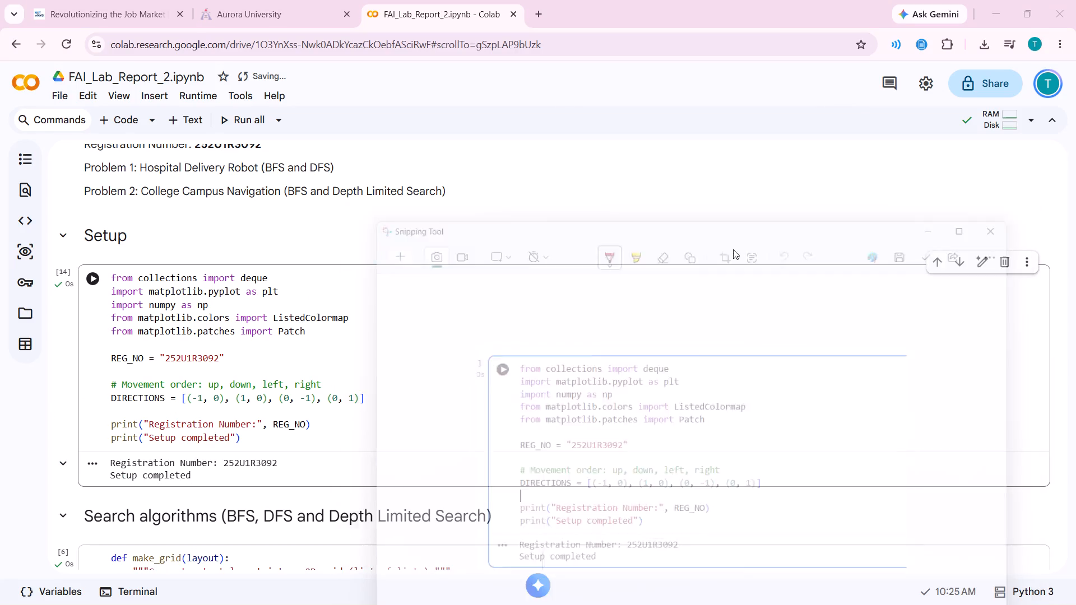
Paste the Setup cell screenshot under the Cell 1 caption in the Word report.
left_click(547, 157)
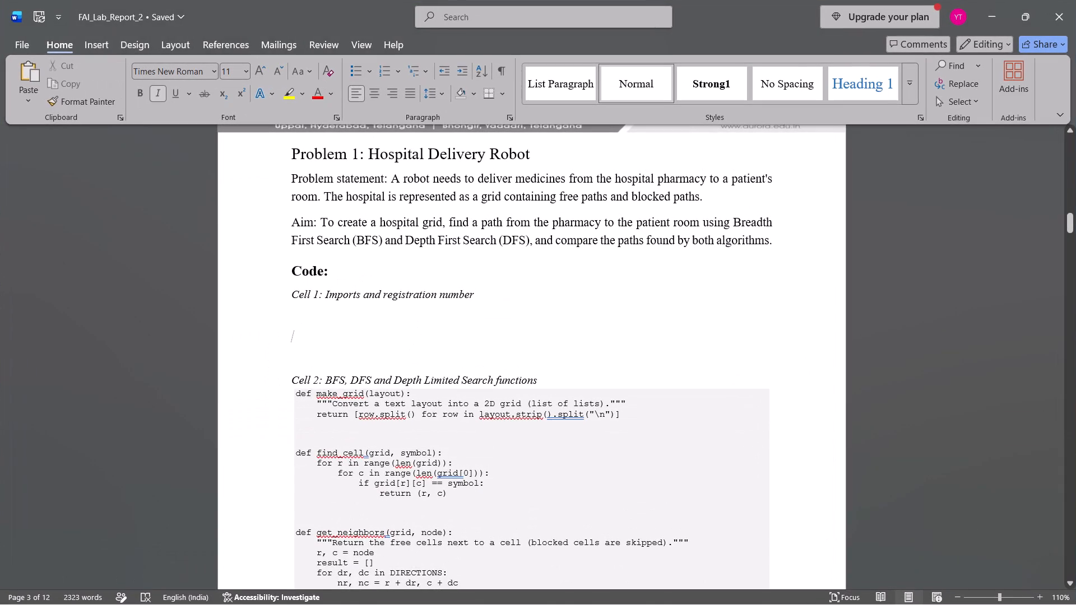
key("ctrl+v")
Examine the extent of the Cell 2 search function code in the report, up to the Cell 3 caption.
scroll(493, 347, "down", 3)
scroll(539, 409, "down", 1)
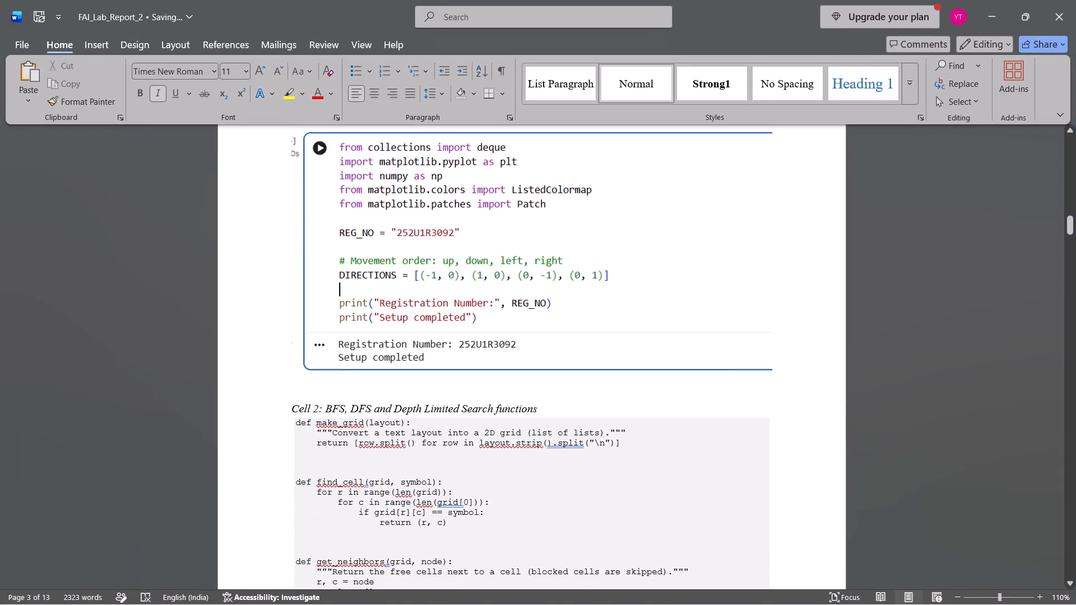
scroll(571, 462, "down", 2)
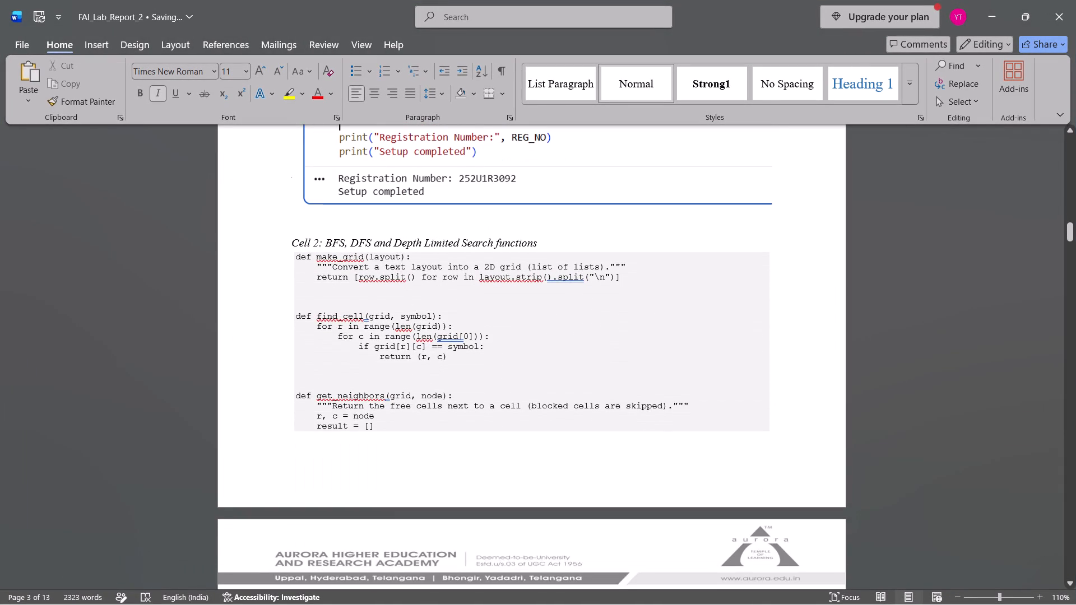
scroll(444, 450, "down", 3)
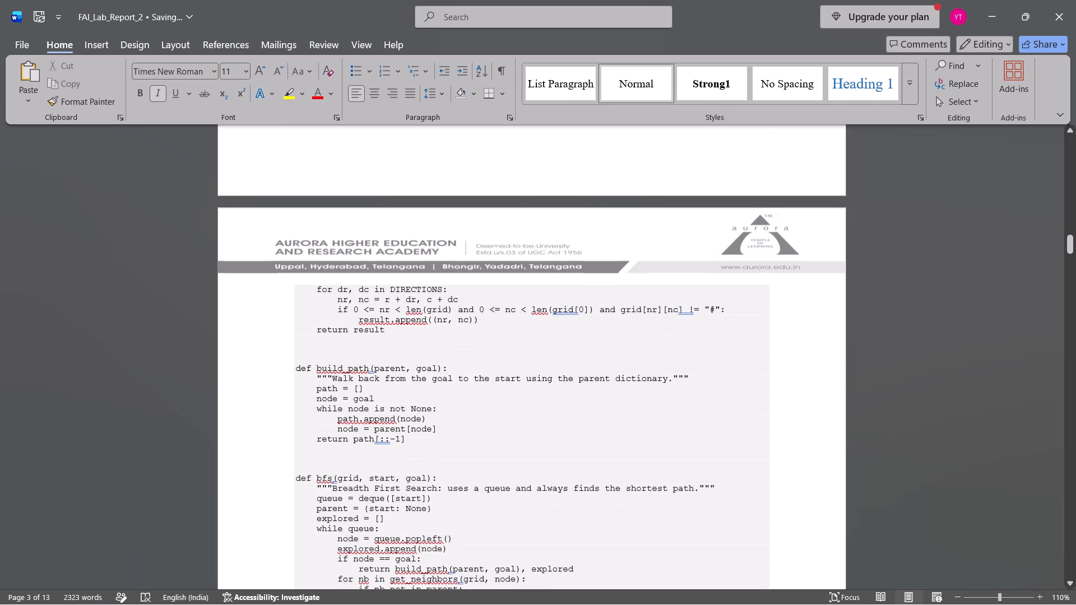
scroll(443, 458, "down", 7)
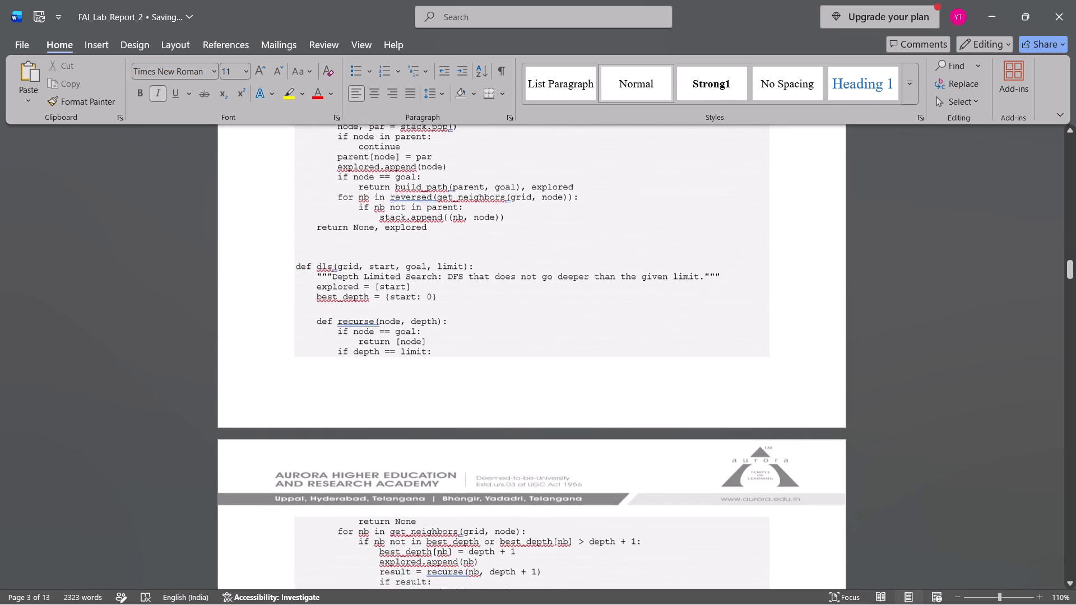
scroll(443, 458, "down", 2)
scroll(443, 458, "up", 1)
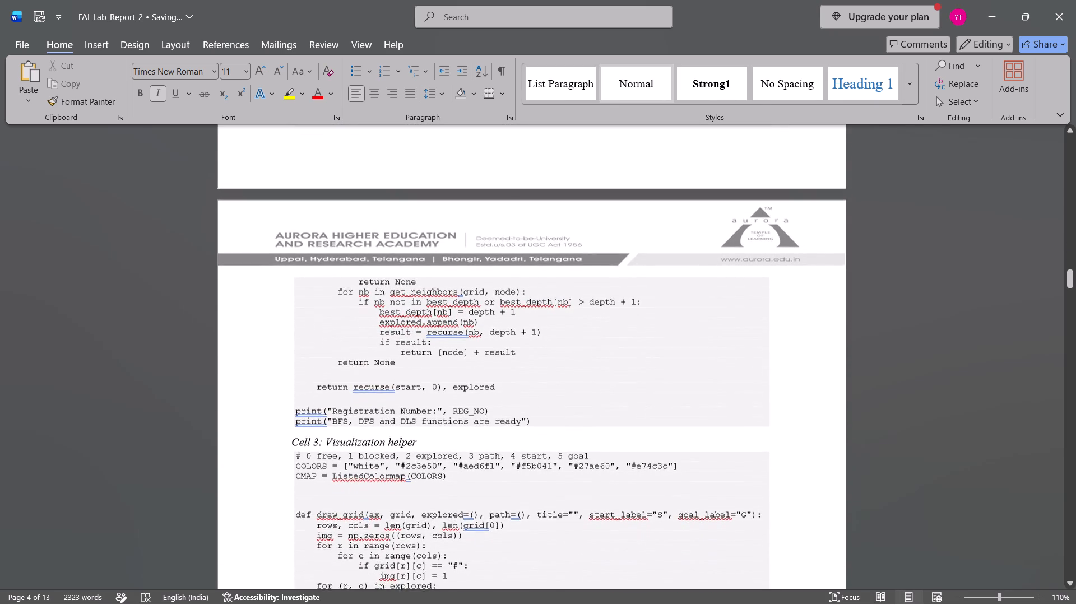
scroll(443, 458, "up", 7)
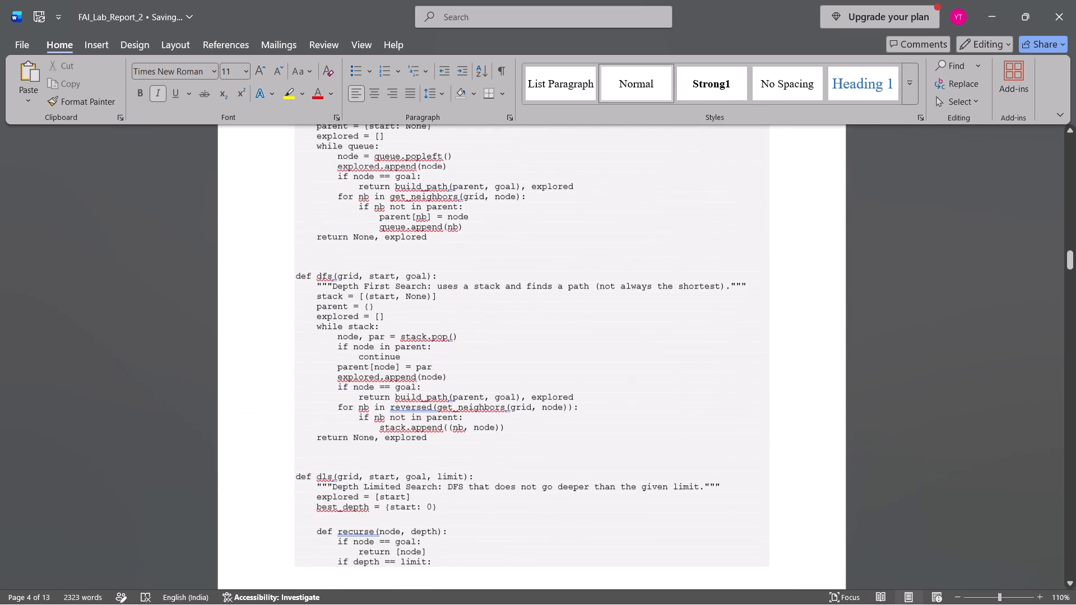
scroll(443, 458, "up", 11)
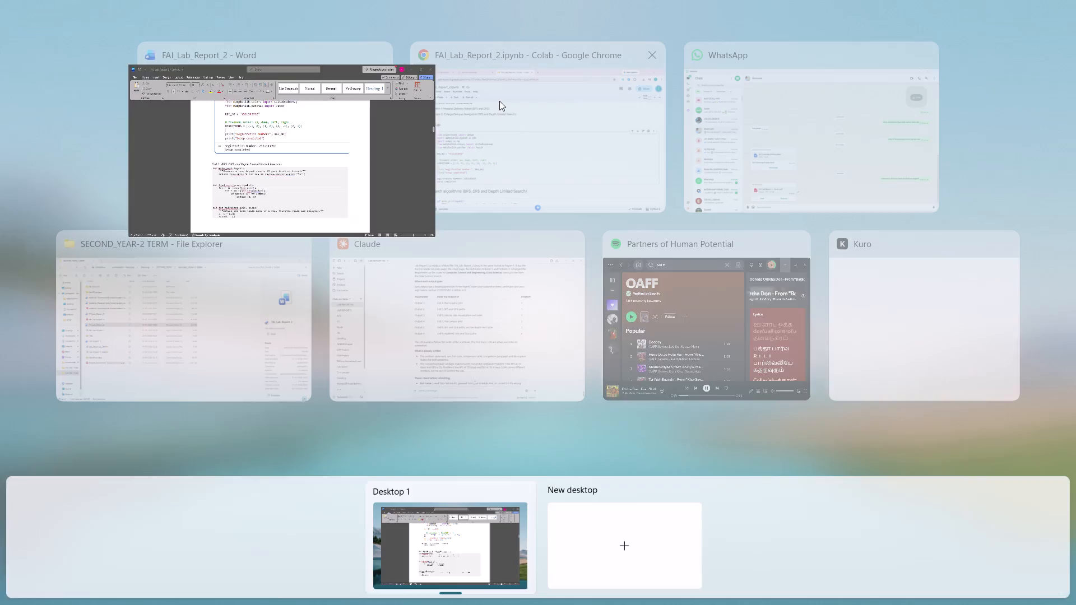
Switch to the Colab notebook and examine the extent of the Search algorithms cell, from its first function to its output.
left_click(507, 100)
scroll(433, 330, "down", 4)
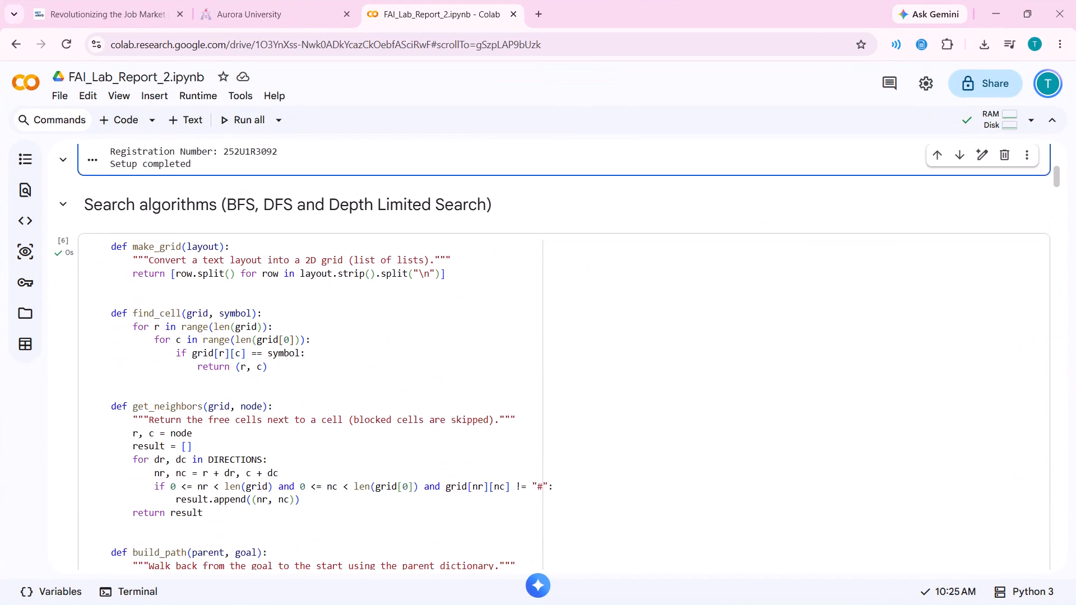
scroll(433, 330, "down", 10)
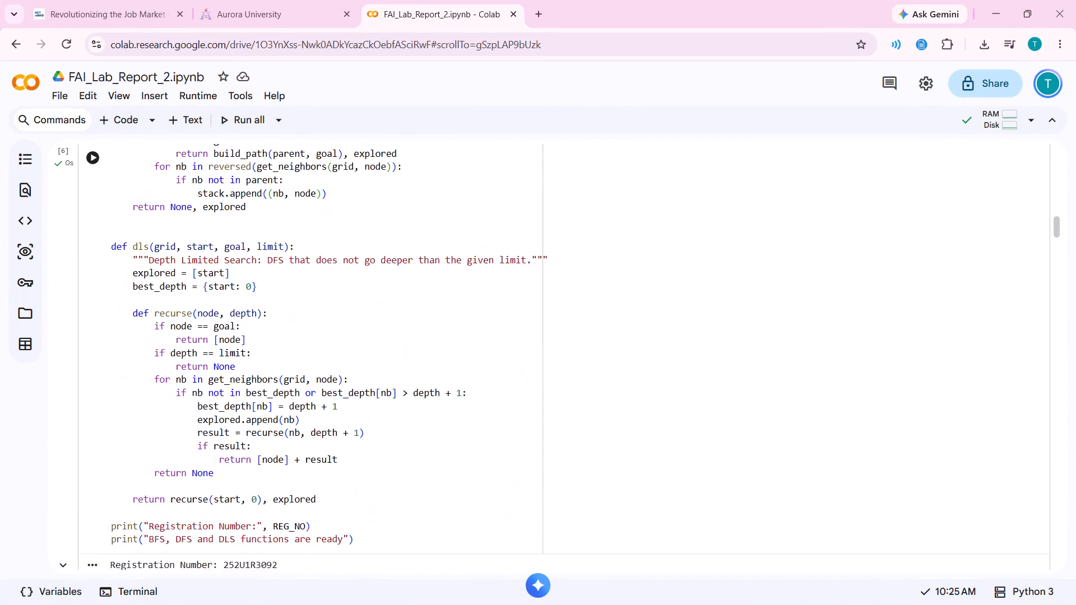
scroll(433, 330, "down", 3)
scroll(433, 330, "up", 4)
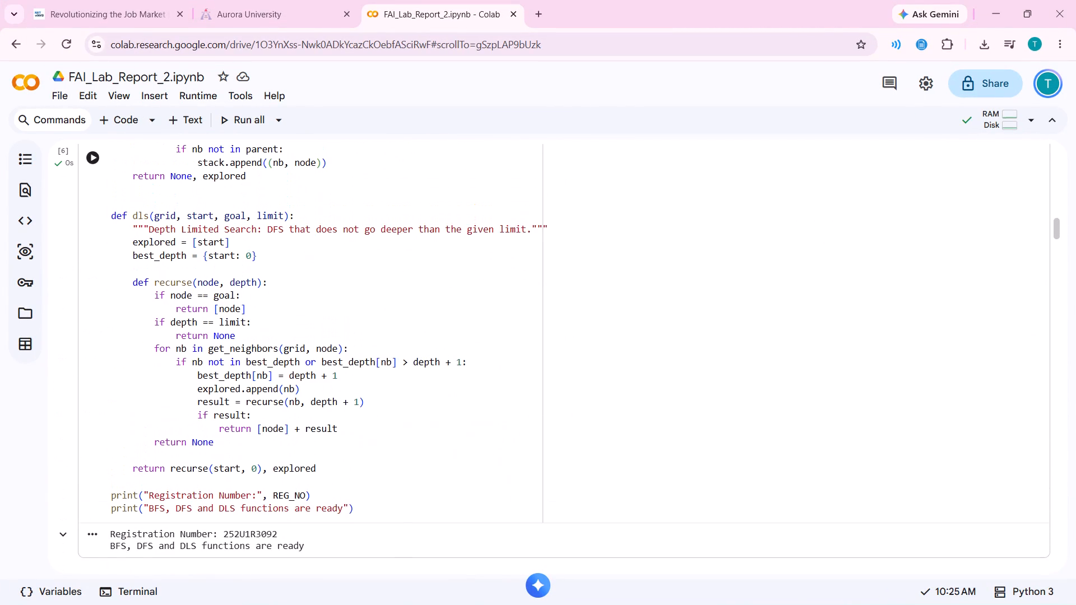
scroll(433, 330, "up", 1)
Zoom the notebook page out to 50% and show the Search algorithms cell from its heading through the complete dfs function.
key("ctrl+minus")
key("ctrl+minus")
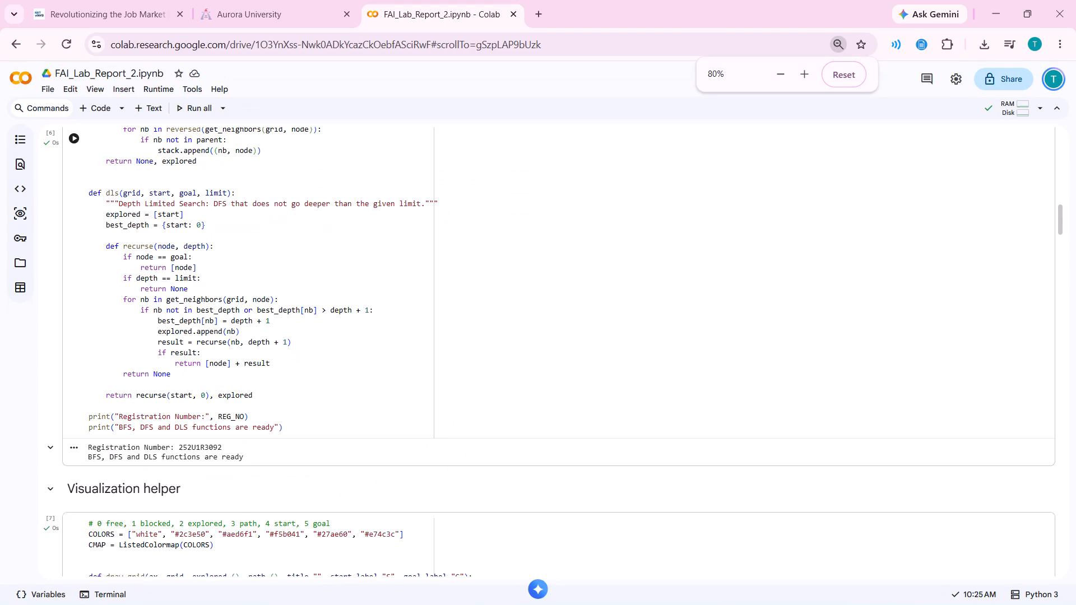
scroll(433, 330, "up", 1)
key("ctrl+minus")
scroll(433, 330, "up", 3)
key("ctrl+minus")
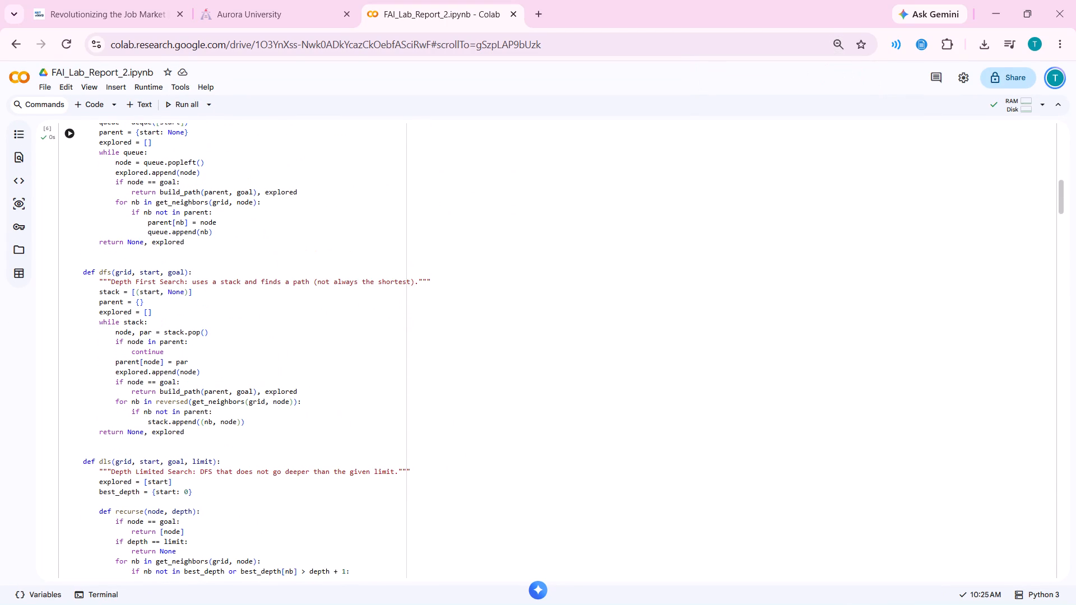
key("ctrl+minus")
scroll(234, 325, "up", 1)
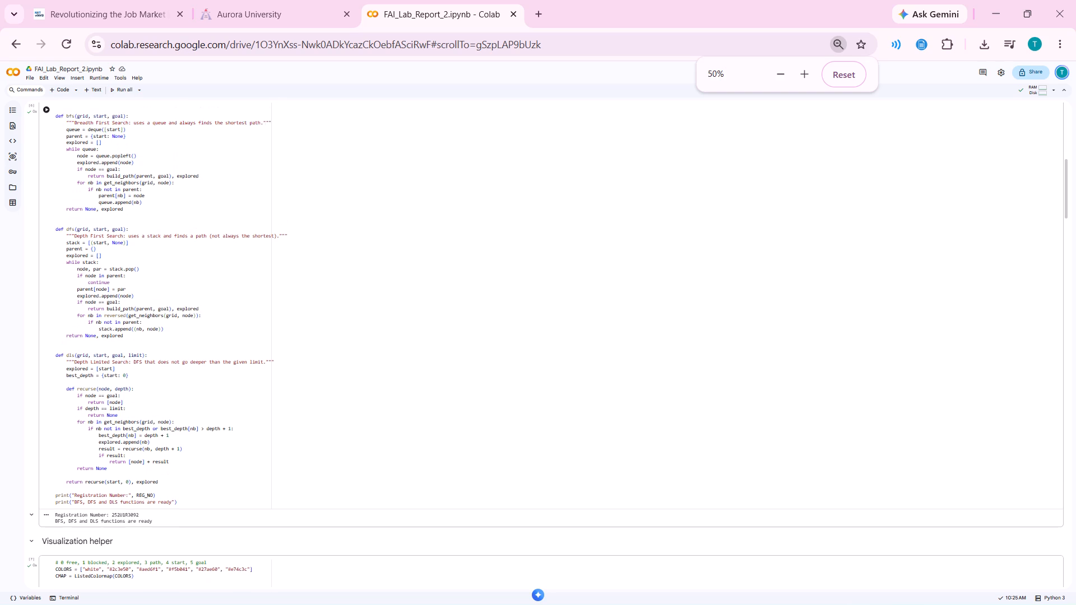
scroll(234, 325, "up", 1)
scroll(234, 325, "right", 1)
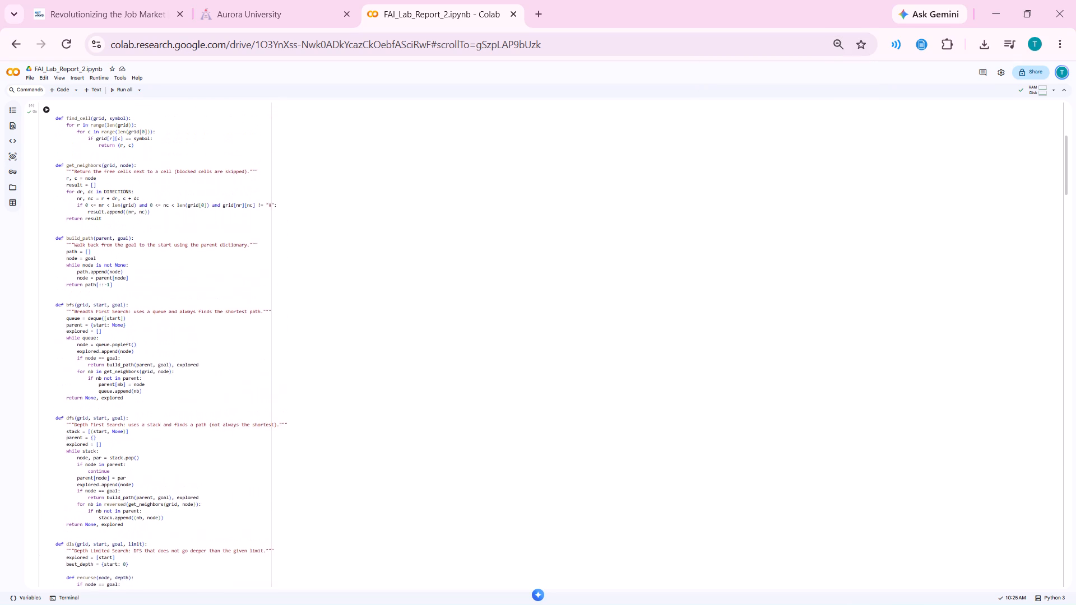
scroll(234, 325, "right", 1)
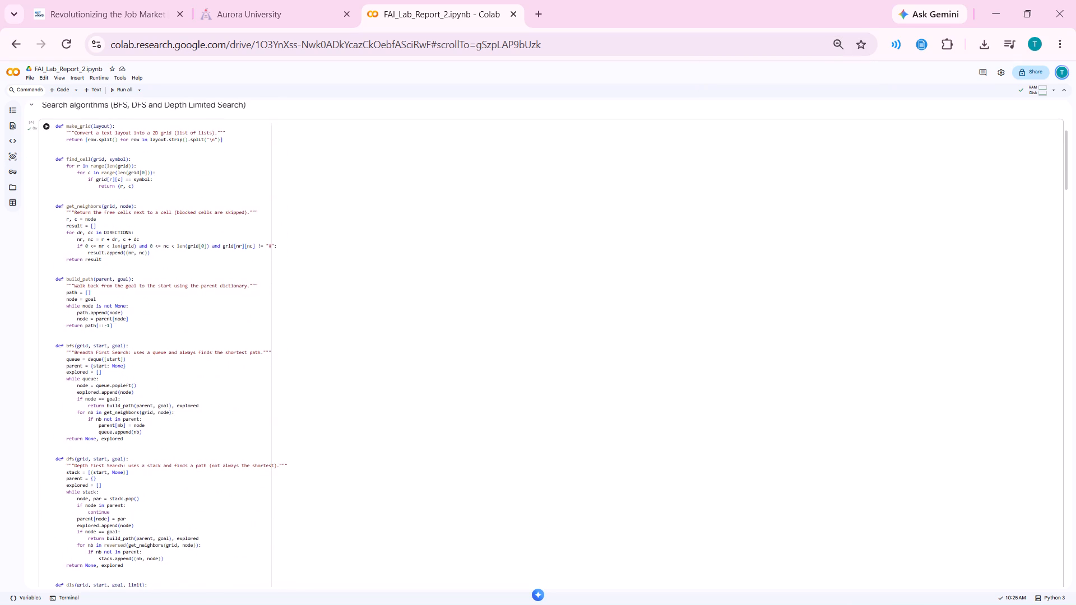
scroll(234, 325, "right", 2)
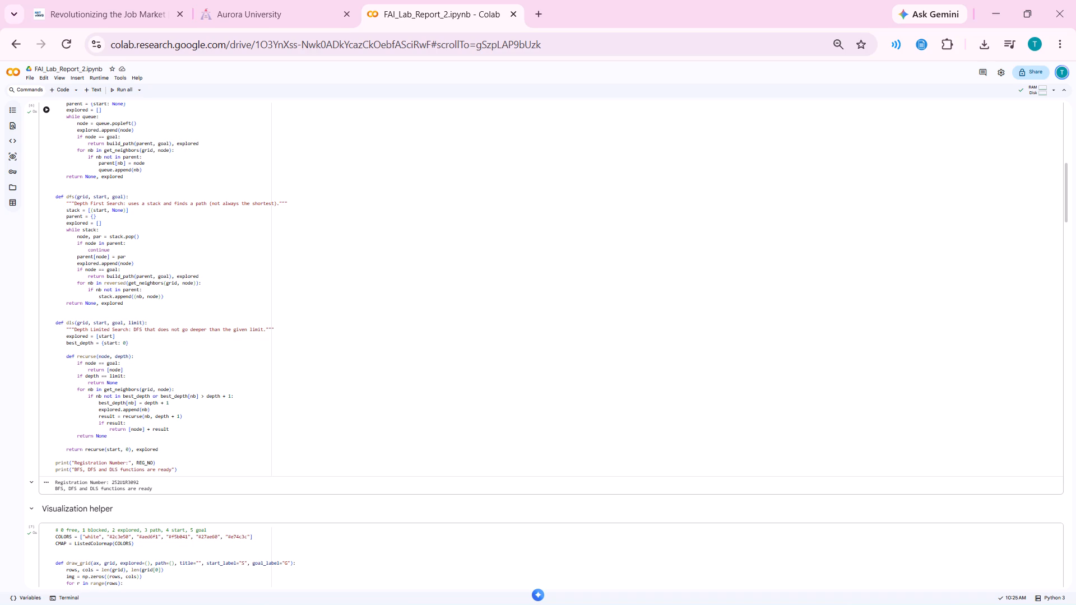
scroll(209, 292, "up", 2)
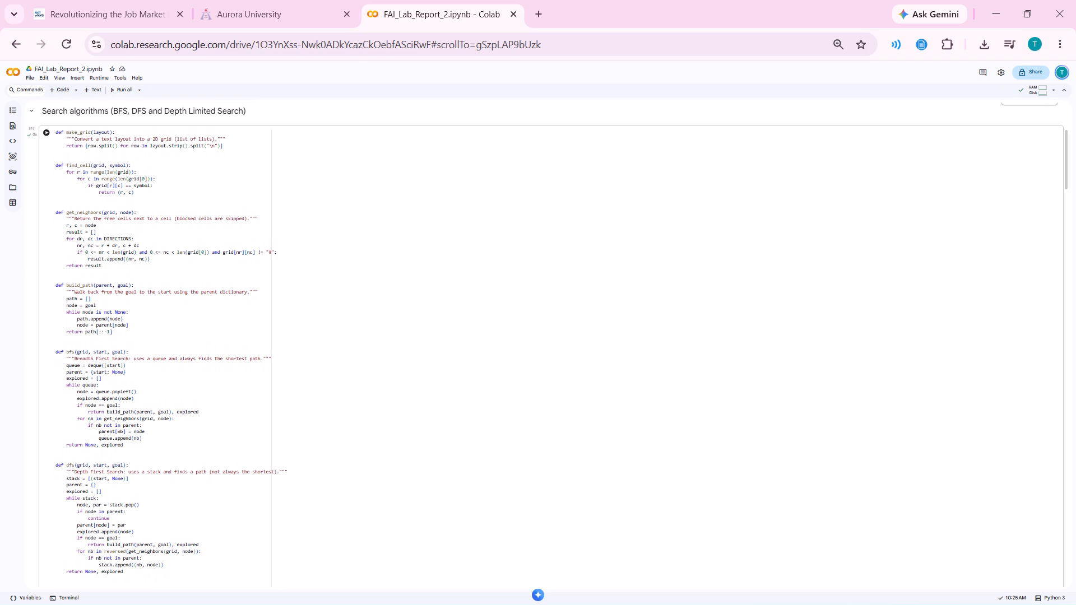
Capture a rectangular screenshot from the Search algorithms heading through the end of the dfs function, and open it in Snipping Tool.
key("Print")
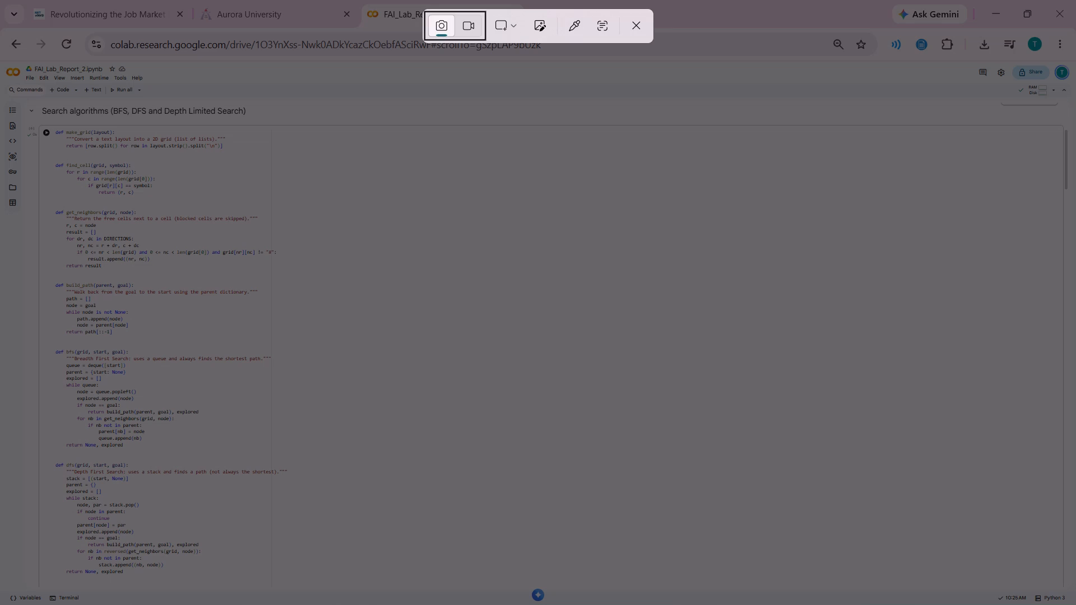
left_click_drag(38, 106, 261, 477)
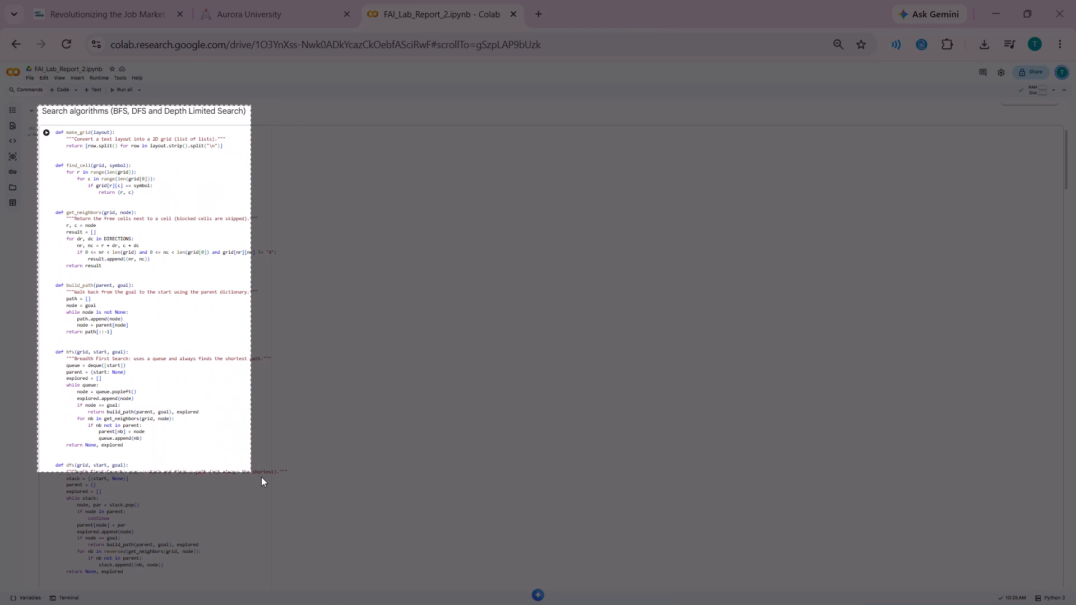
left_click_drag(261, 477, 297, 576)
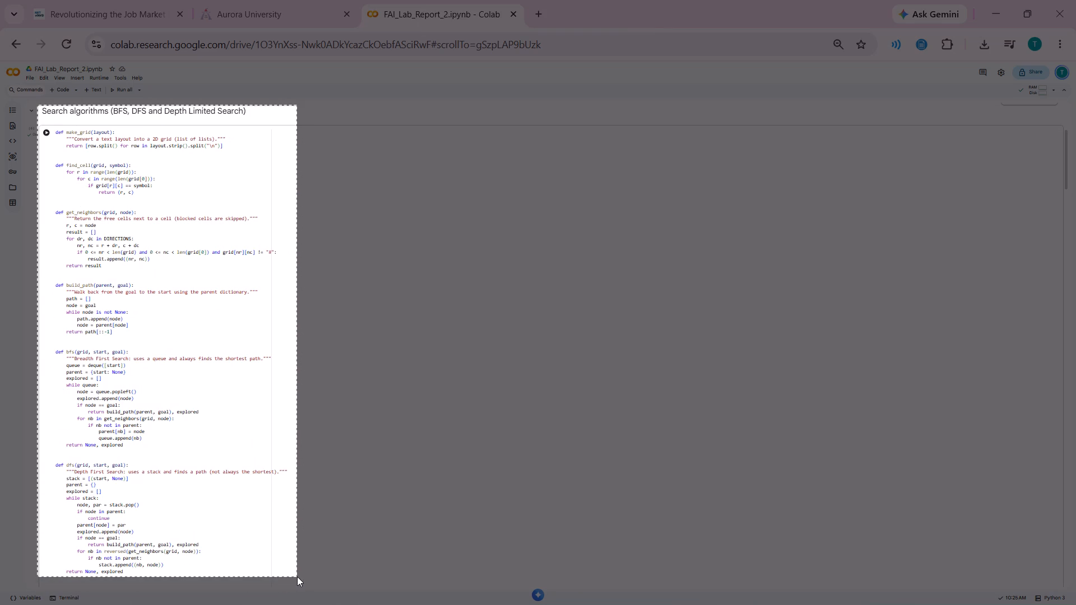
left_click_drag(297, 576, 297, 578)
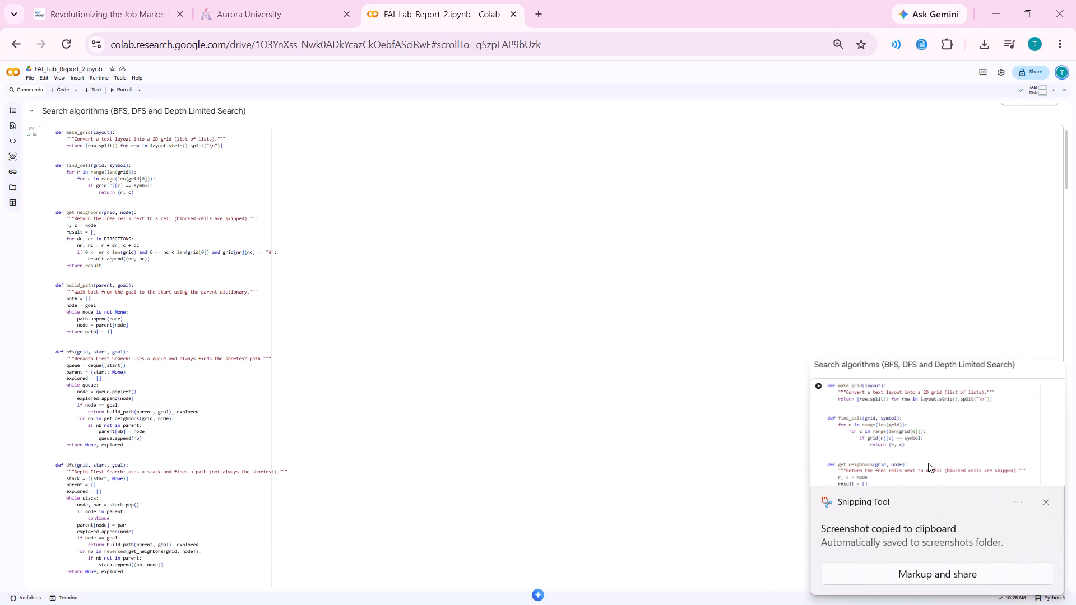
left_click(928, 463)
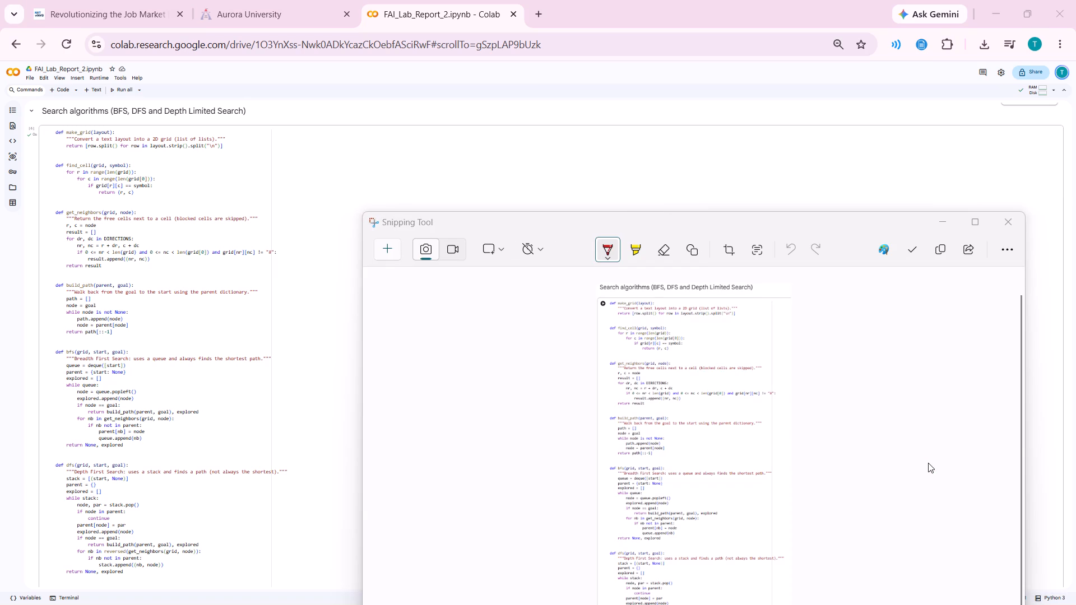
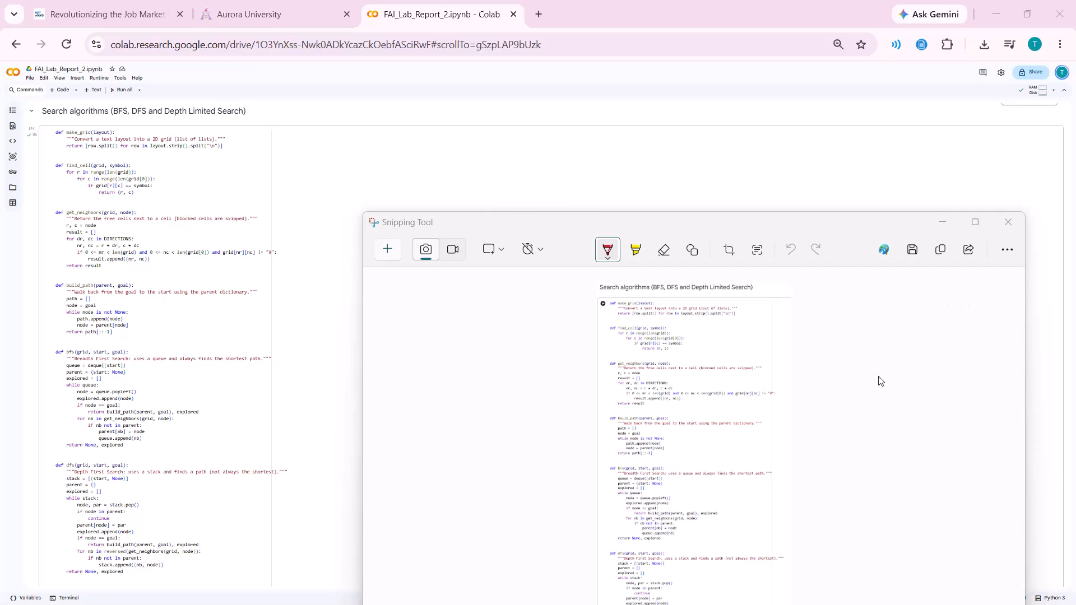
Copy the captured screenshot of the Search algorithms cell and close Snipping Tool.
left_click(944, 259)
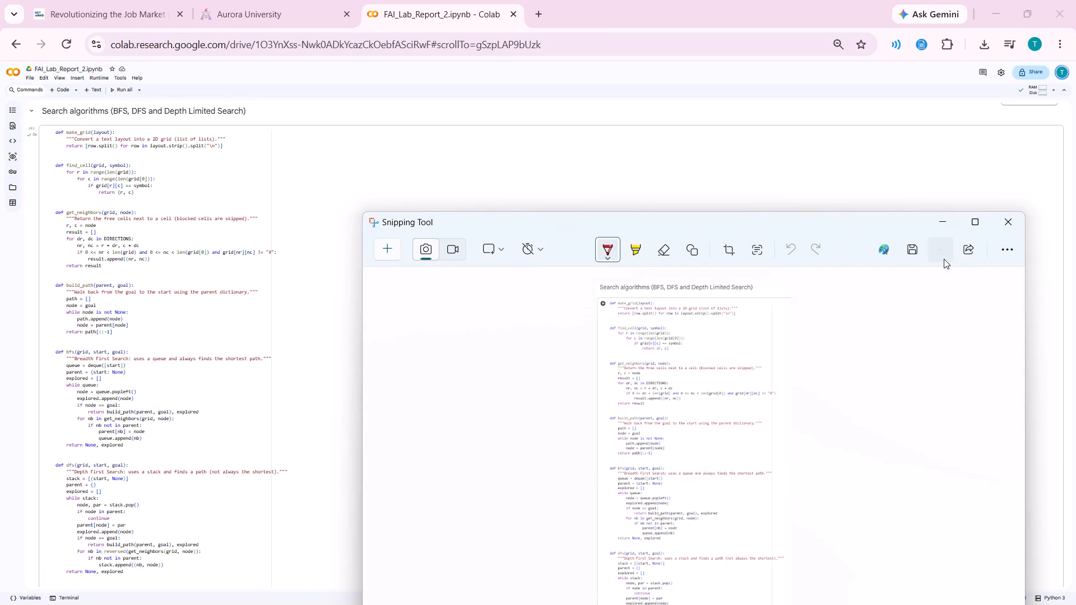
left_click(1001, 227)
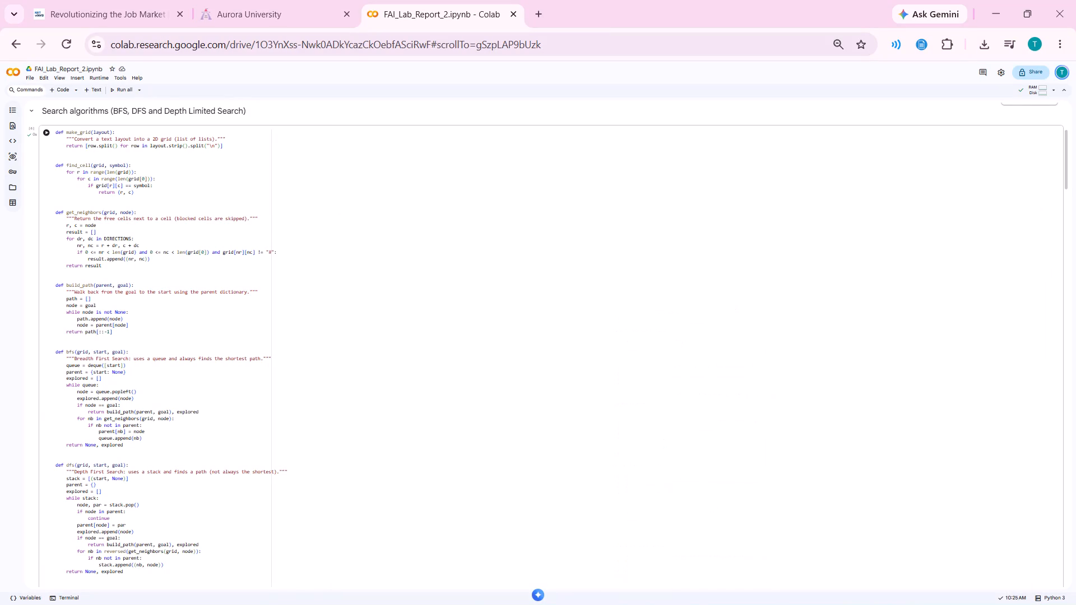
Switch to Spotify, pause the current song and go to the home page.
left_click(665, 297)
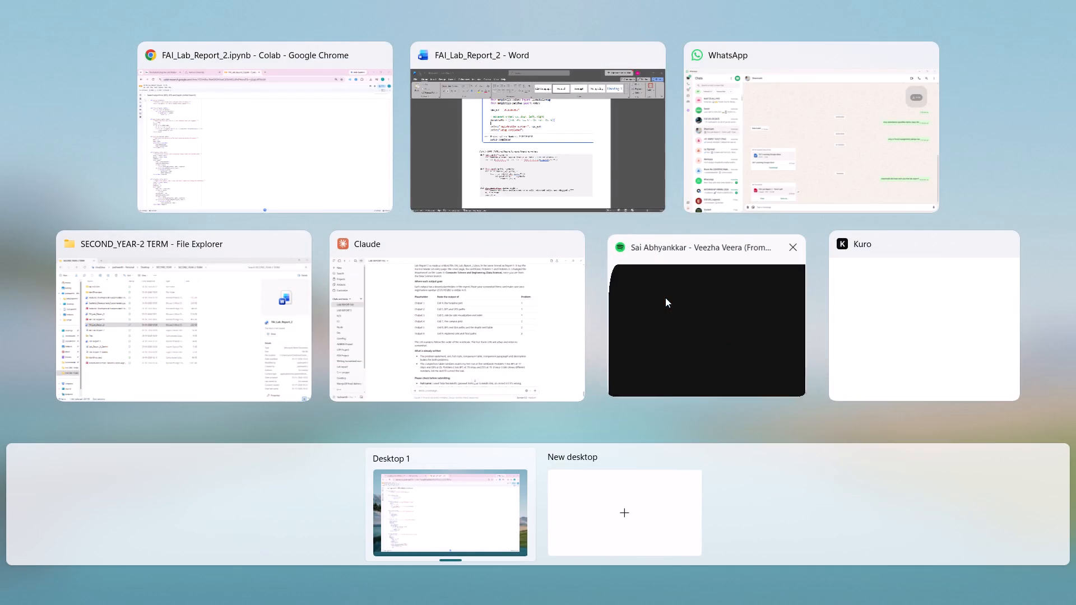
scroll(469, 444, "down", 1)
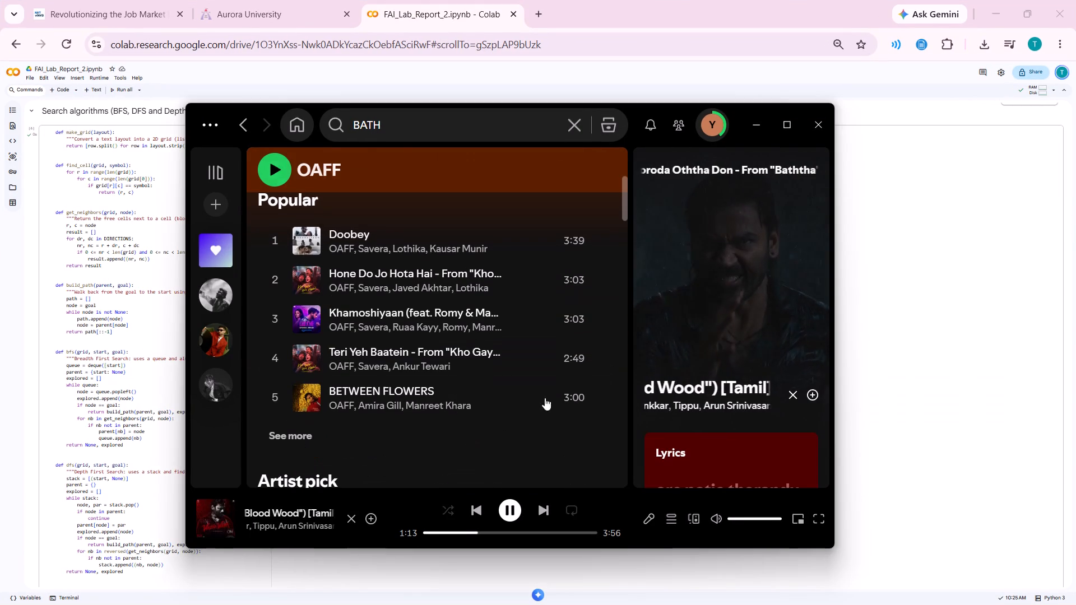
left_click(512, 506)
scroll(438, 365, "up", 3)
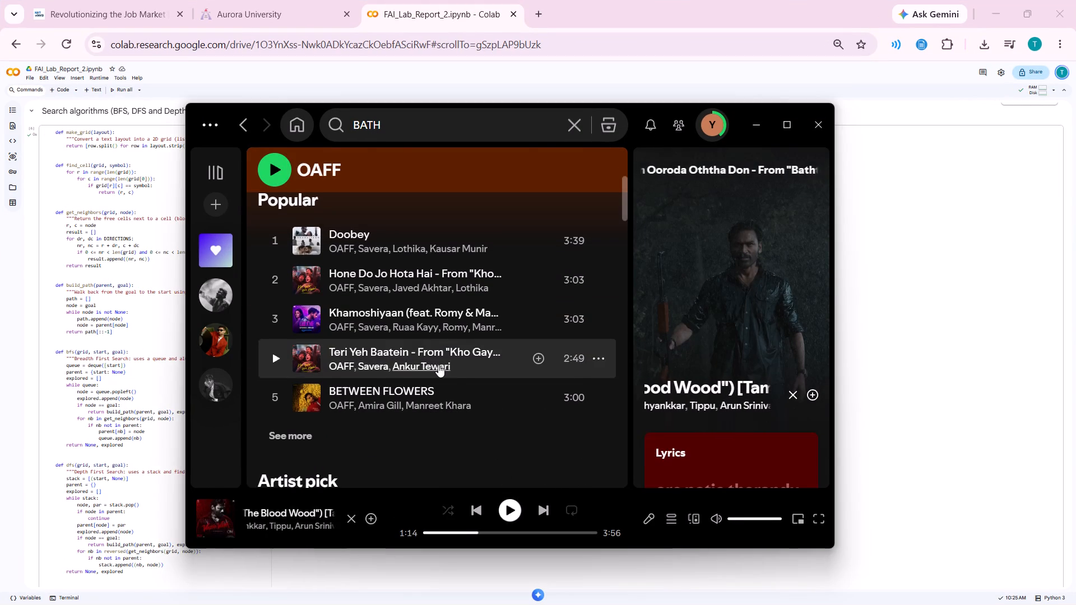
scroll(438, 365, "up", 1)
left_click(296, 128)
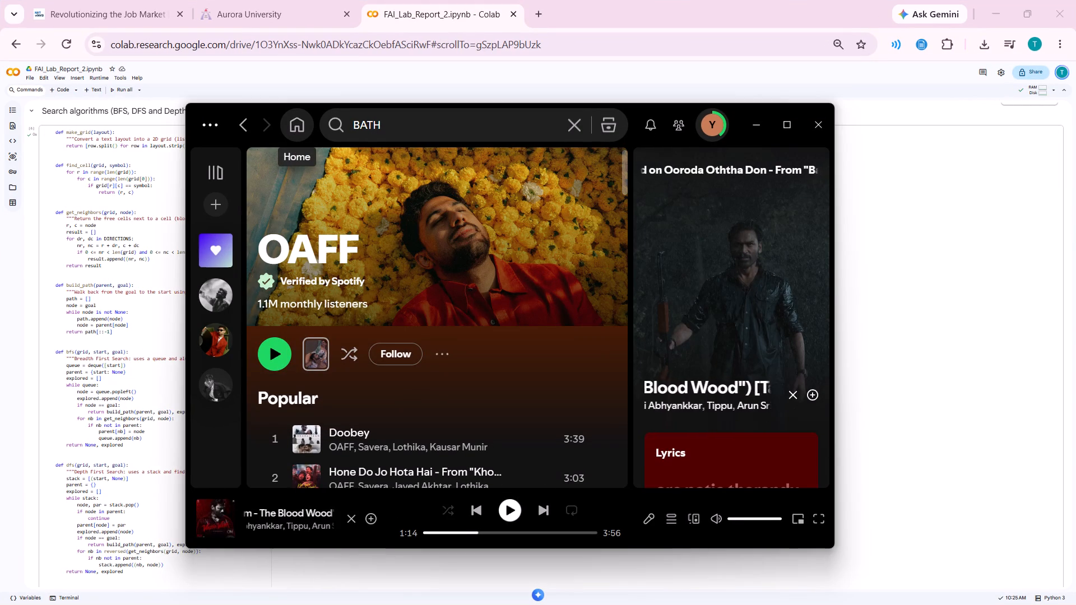
Search Spotify for "te", play Self Aware by Temper City from the suggestions, and minimise the player.
left_click(586, 125)
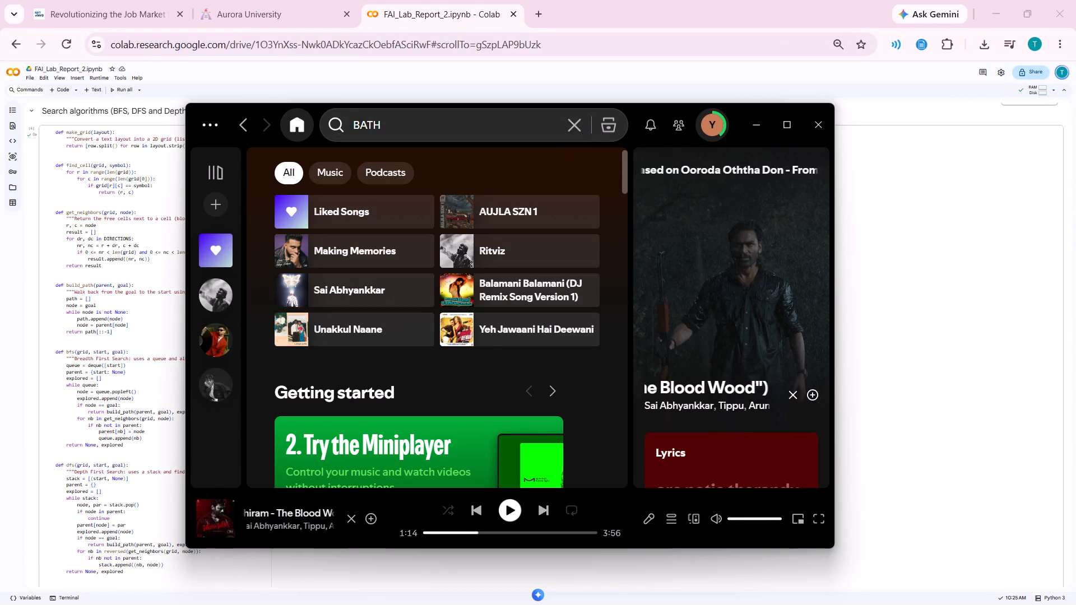
type("tek")
key("BackSpace")
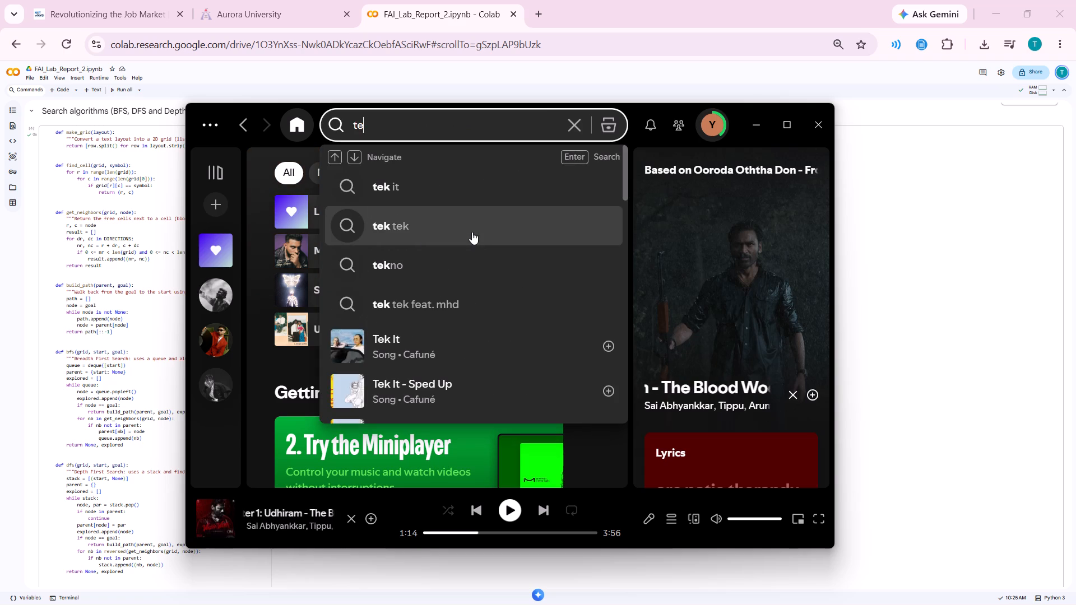
scroll(442, 290, "down", 1)
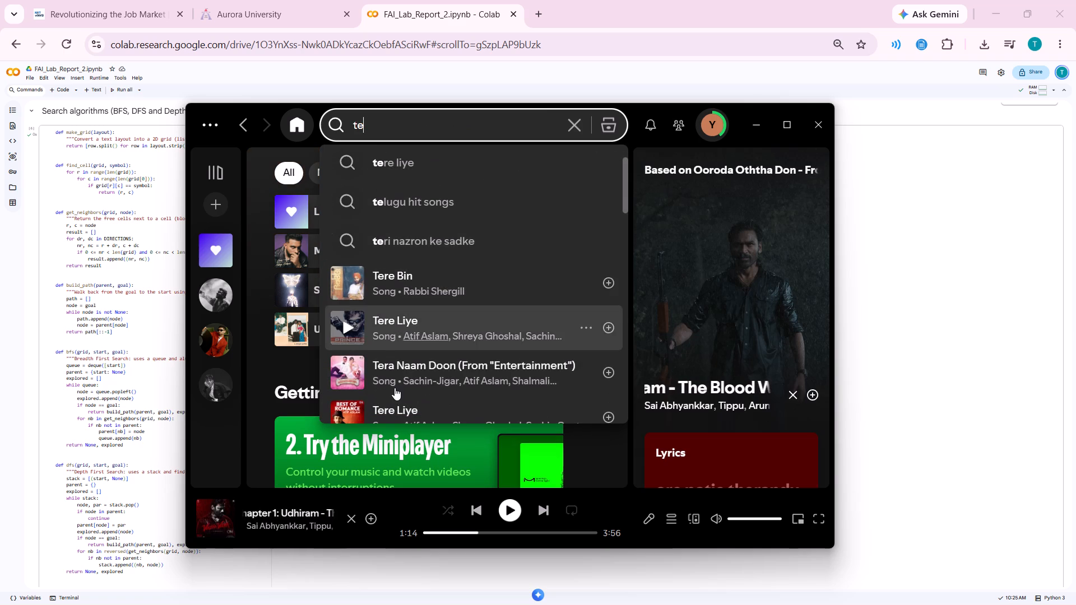
scroll(395, 388, "down", 5)
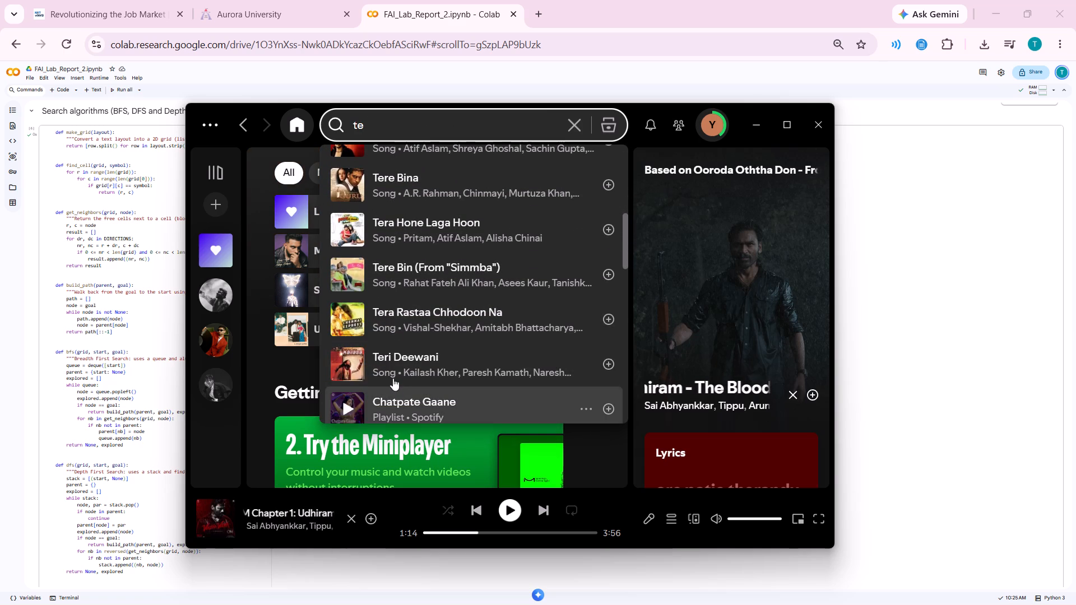
scroll(382, 291, "down", 1)
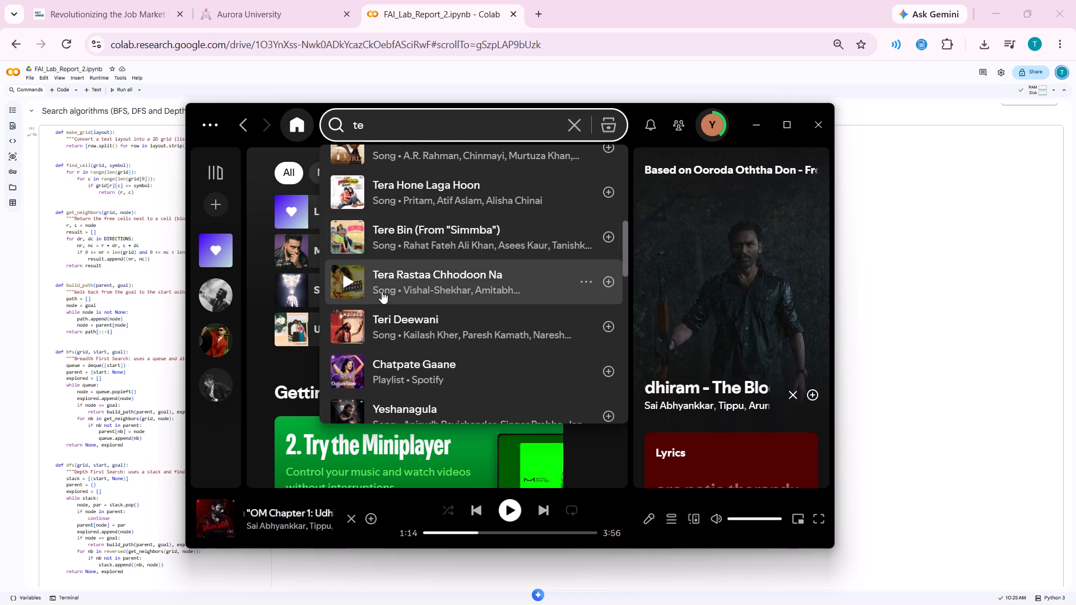
scroll(382, 291, "down", 4)
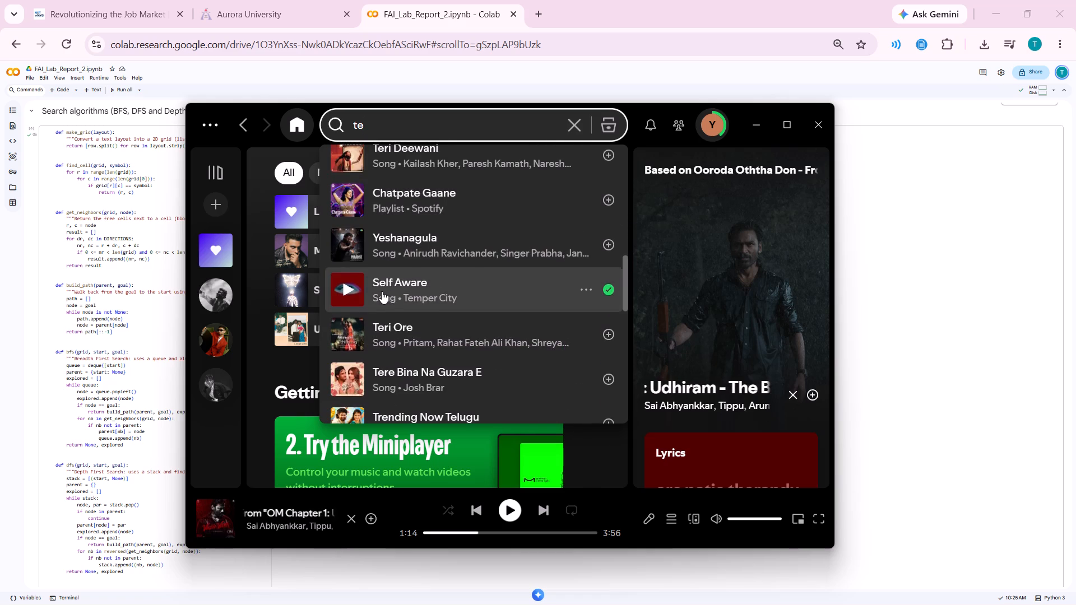
scroll(382, 291, "down", 1)
left_click(350, 258)
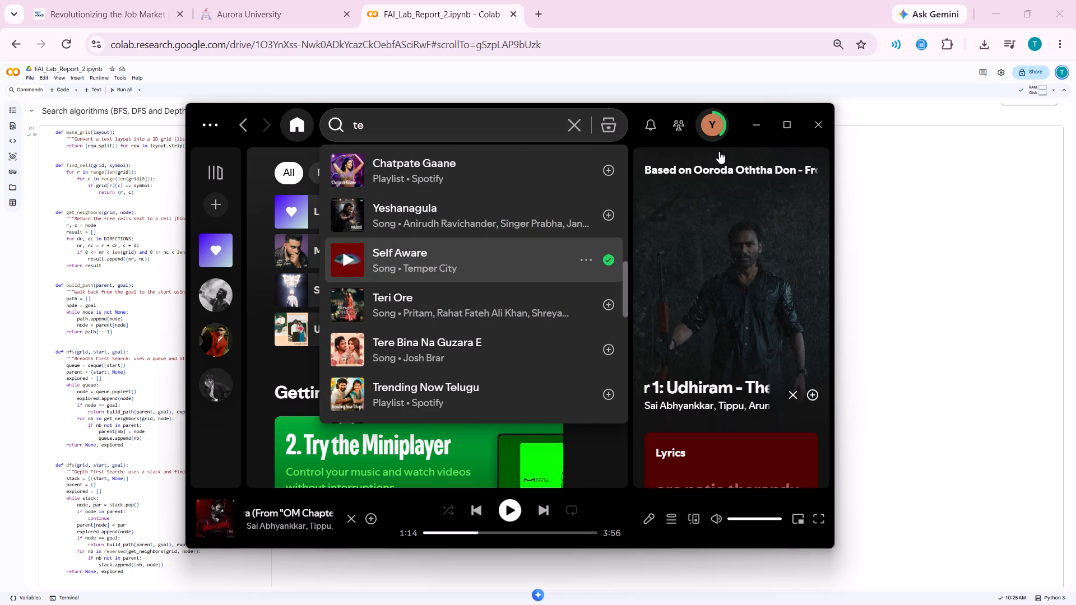
left_click(771, 121)
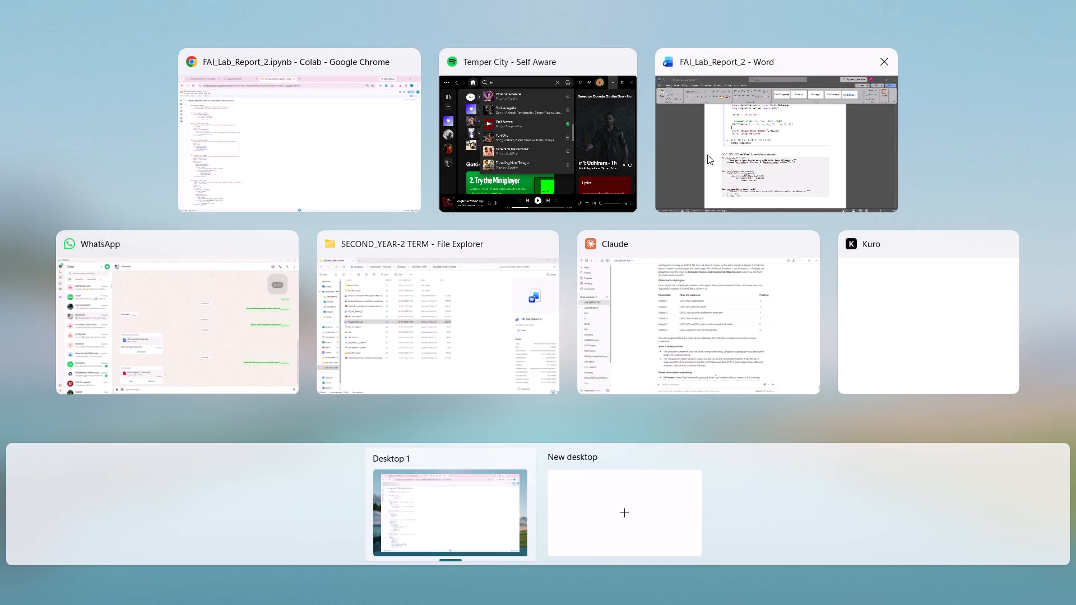
Switch to the Word report and delete the Cell 2 code, from def make_grid through the last print line above the Cell 3 caption.
left_click(707, 155)
scroll(562, 308, "down", 1)
scroll(470, 421, "down", 1)
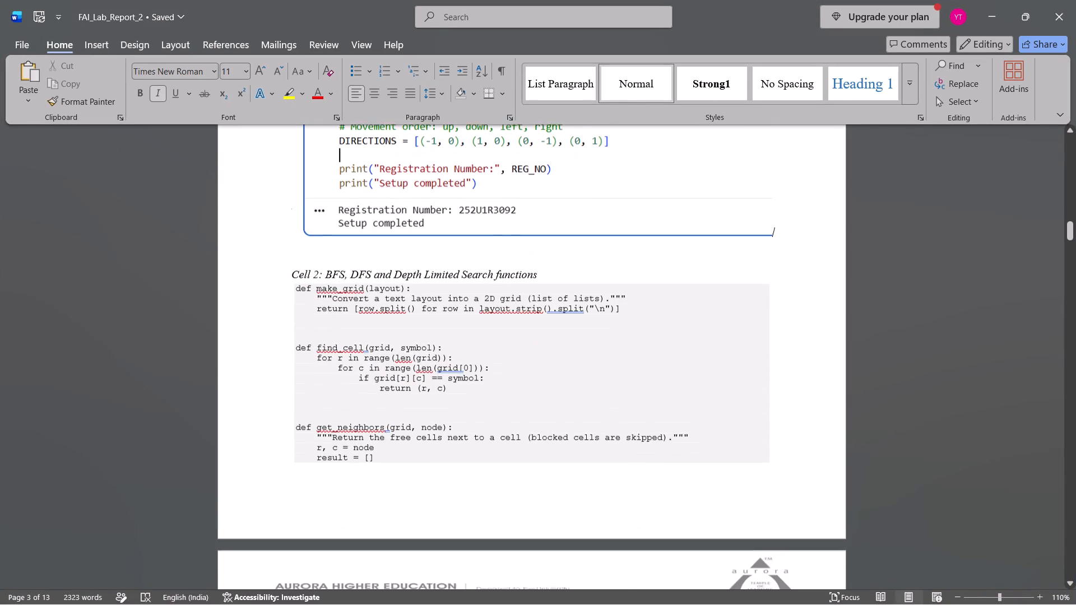
left_click_drag(296, 271, 340, 314)
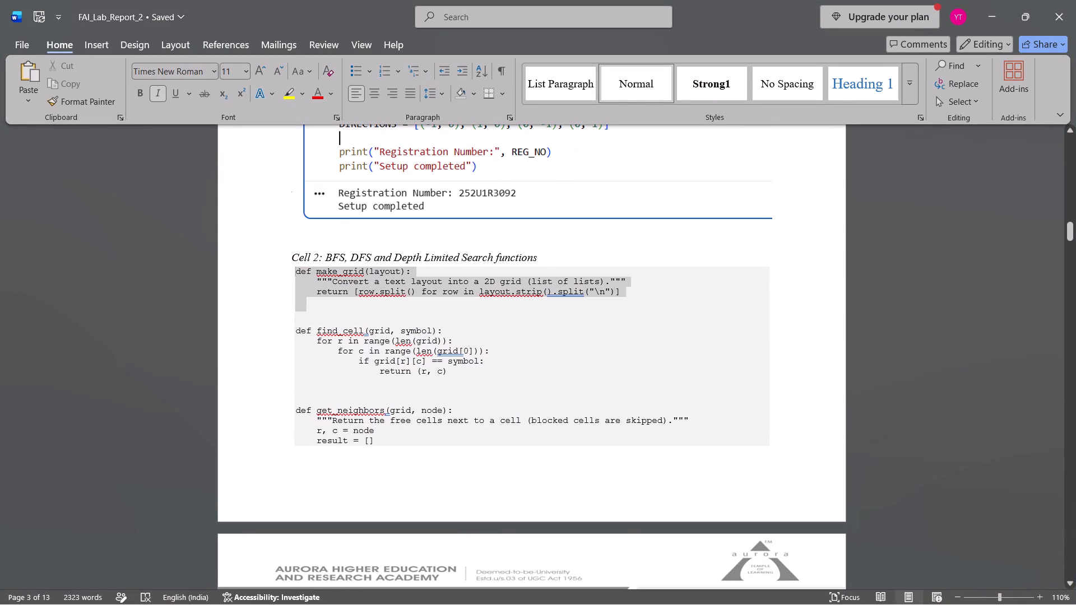
left_click_drag(340, 314, 435, 604)
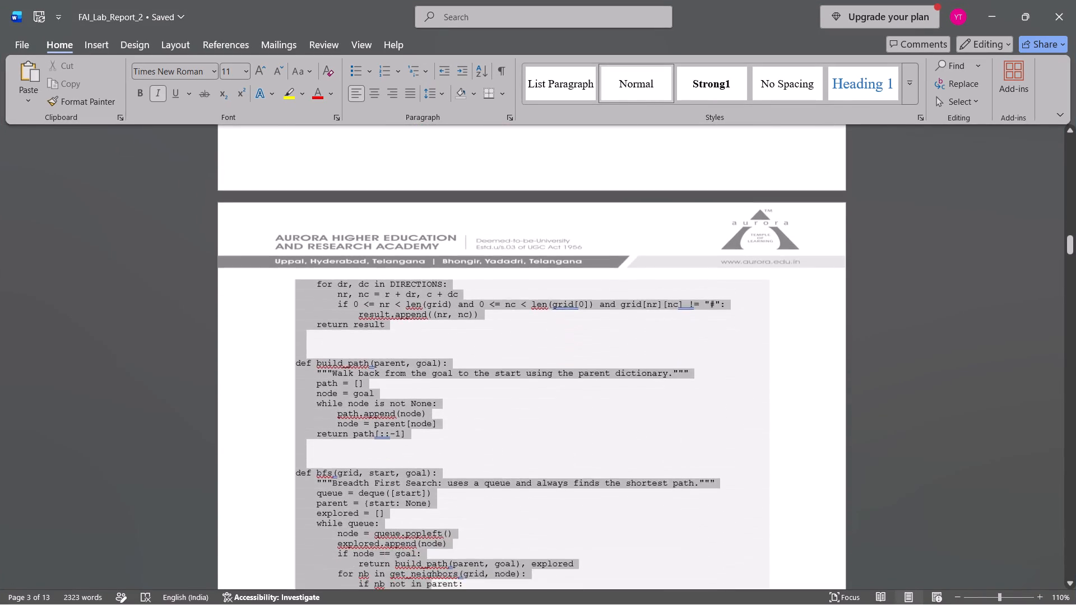
left_click_drag(435, 604, 435, 599)
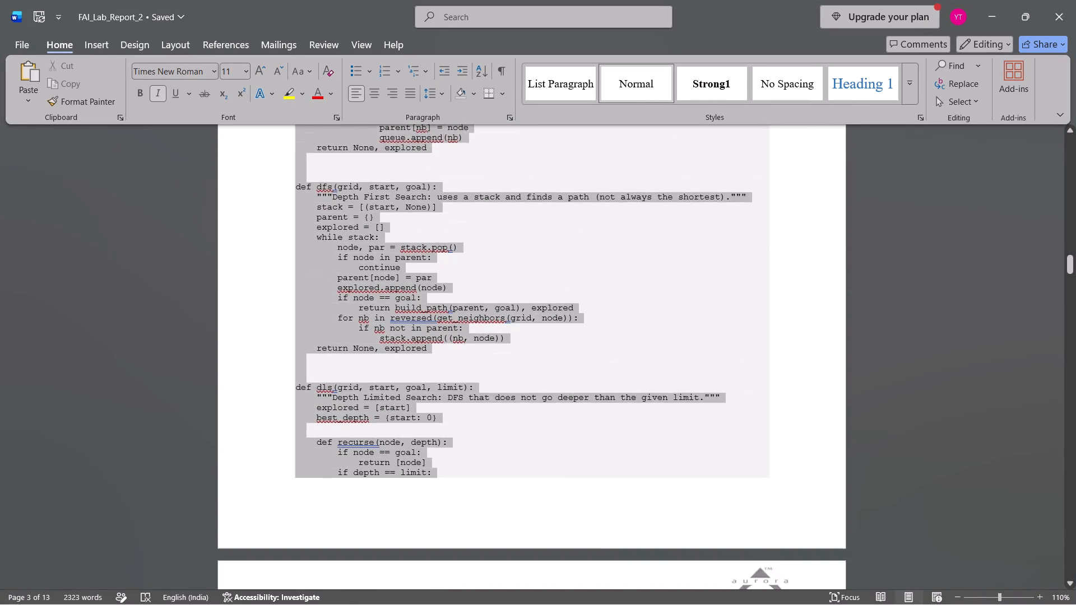
left_click_drag(435, 599, 426, 276)
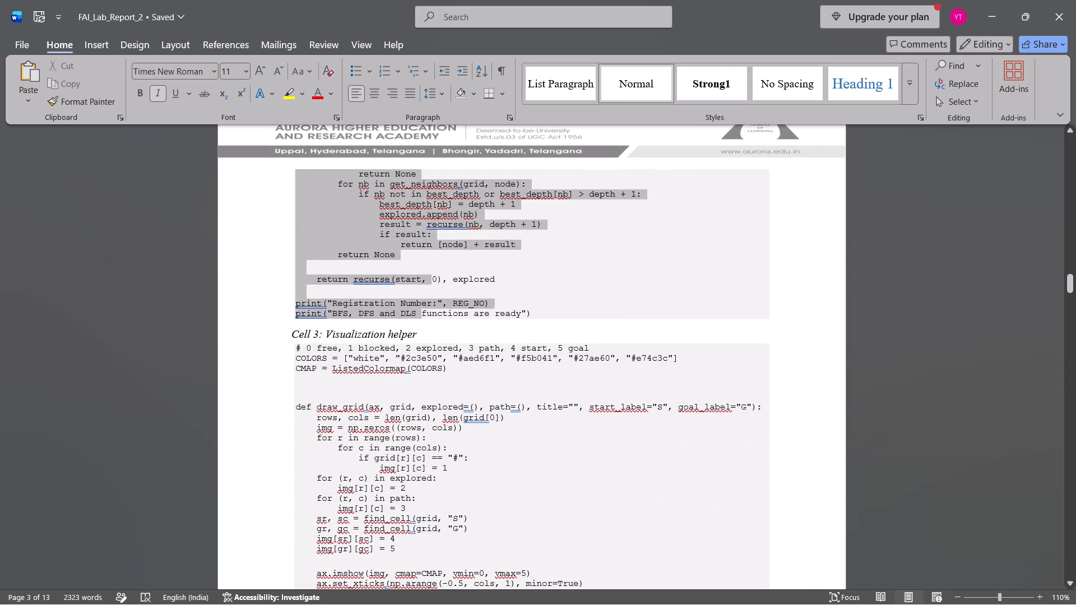
left_click_drag(426, 276, 536, 313)
key("BackSpace")
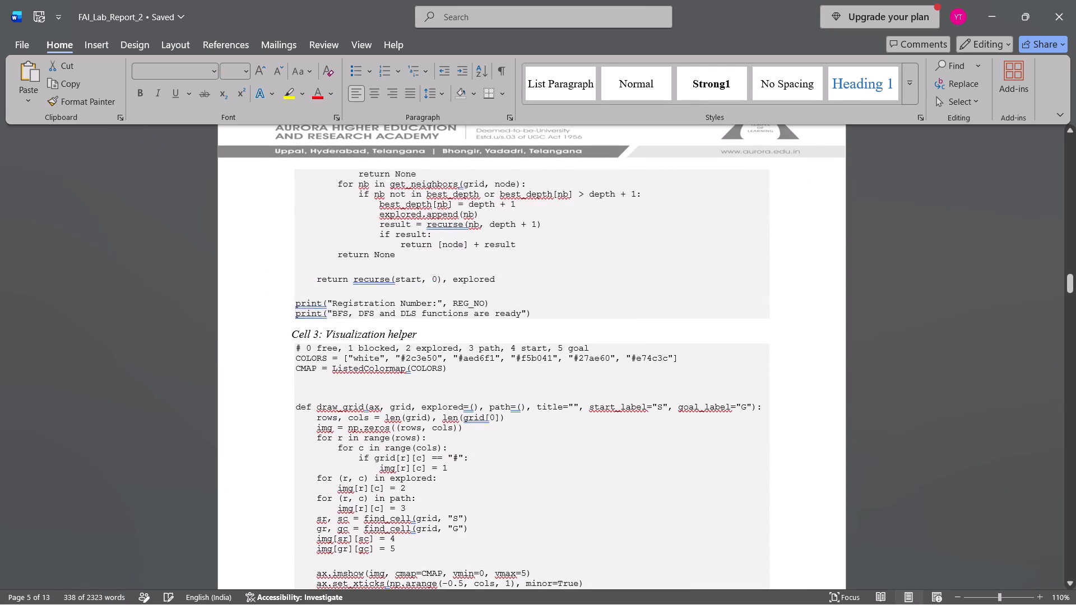
Add blank lines below the Cell 2 caption, paste the copied screenshot there, and start a new line after the picture.
scroll(536, 313, "up", 2)
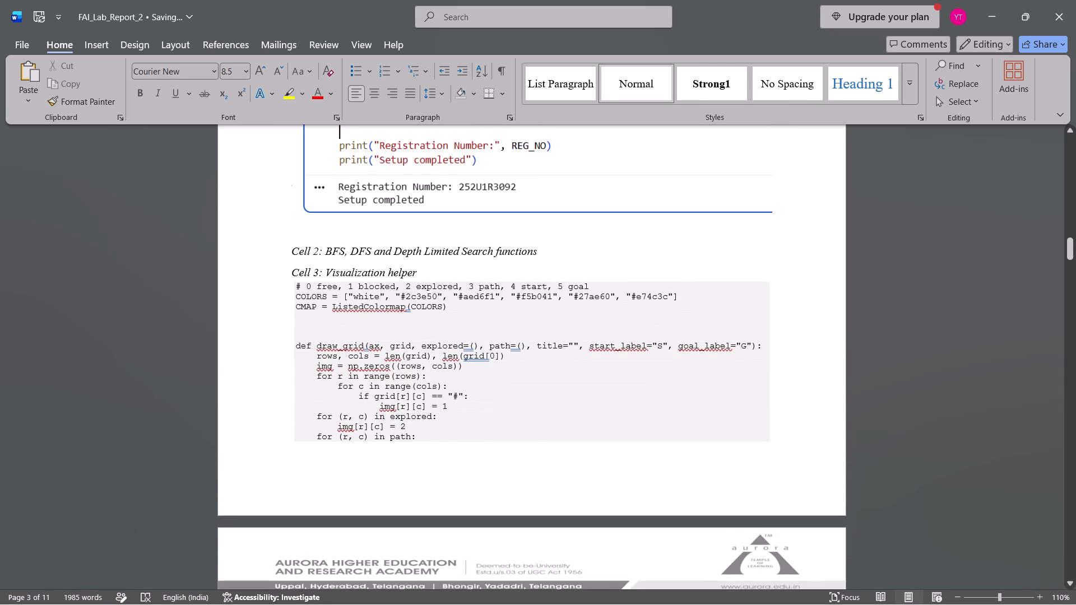
left_click(546, 251)
key("Return")
key("Return")
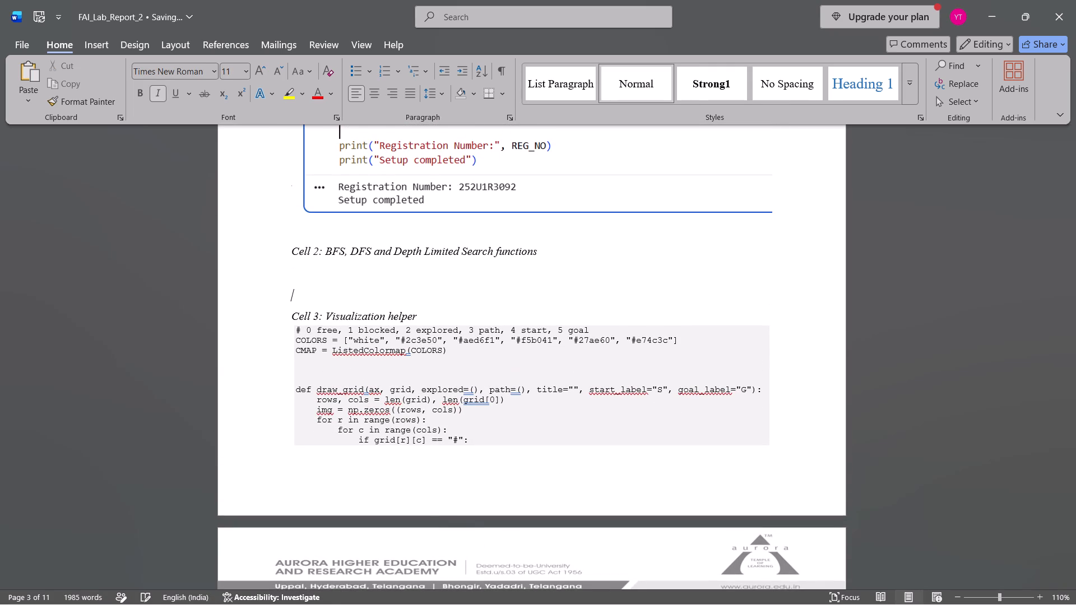
key("Up")
key("Return")
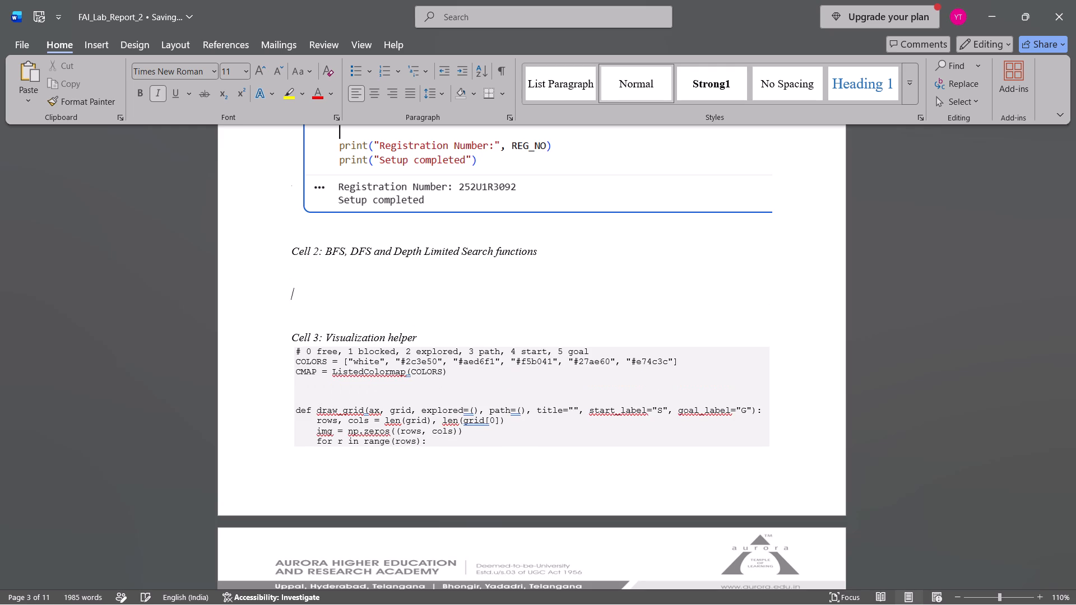
key("ctrl+v")
scroll(539, 269, "up", 2)
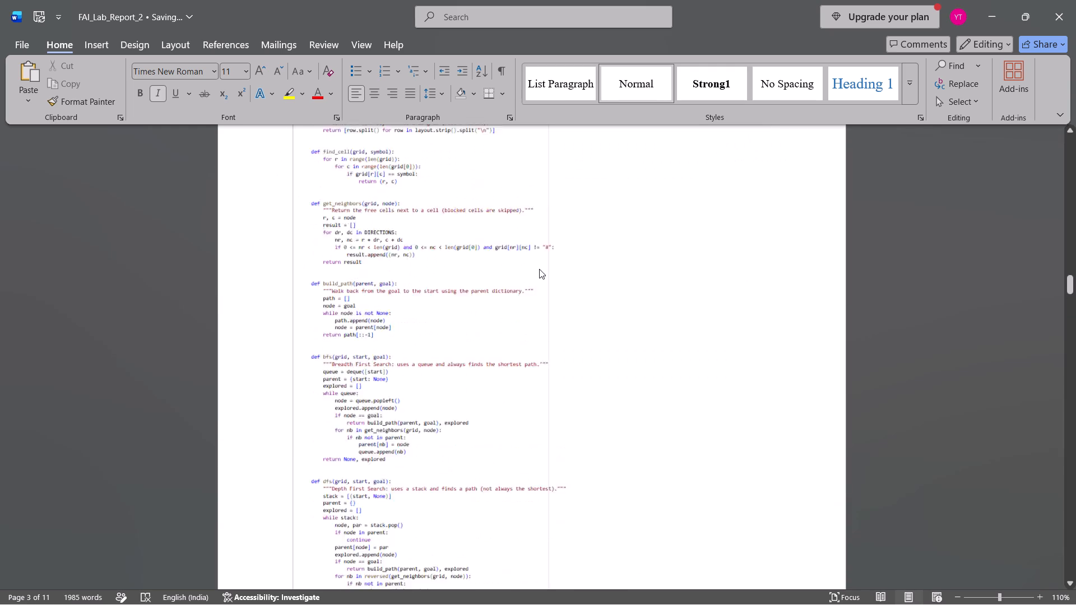
scroll(539, 269, "up", 7)
scroll(535, 383, "down", 2)
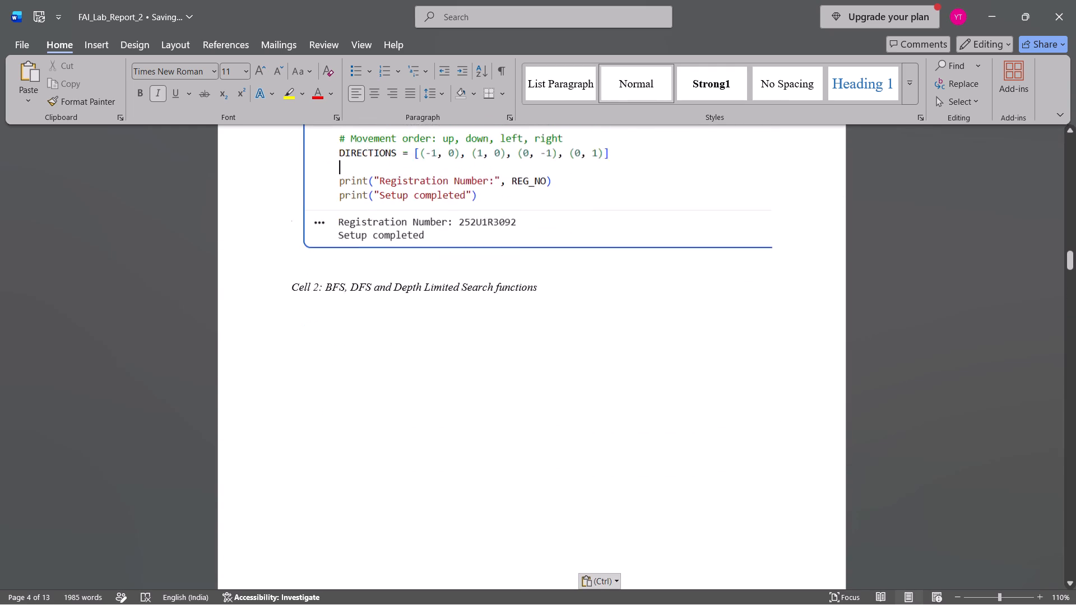
scroll(535, 383, "down", 1)
scroll(475, 548, "down", 7)
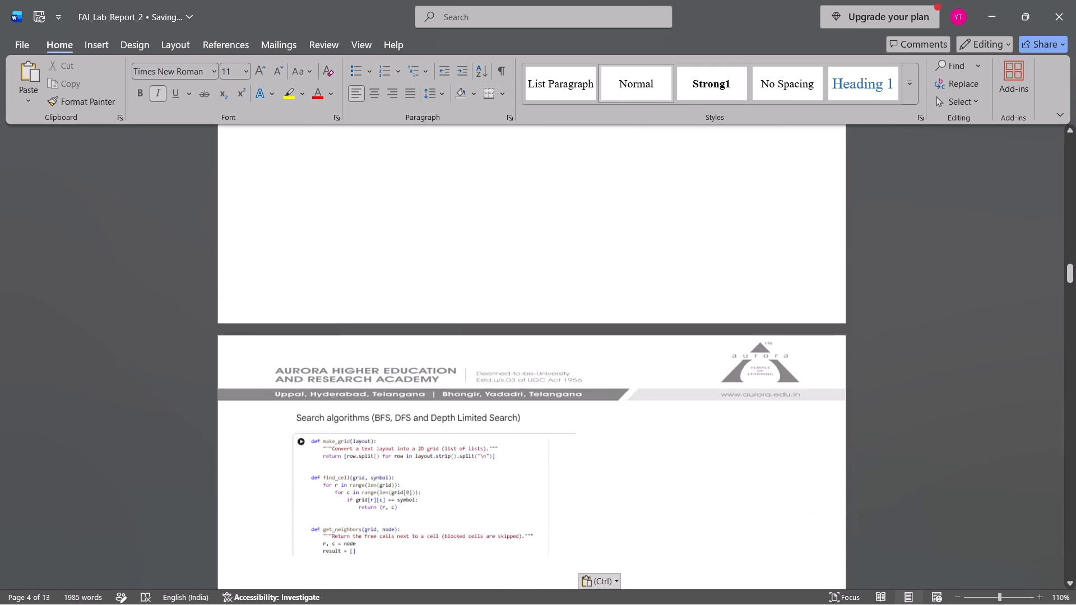
scroll(475, 548, "down", 4)
scroll(486, 482, "down", 1)
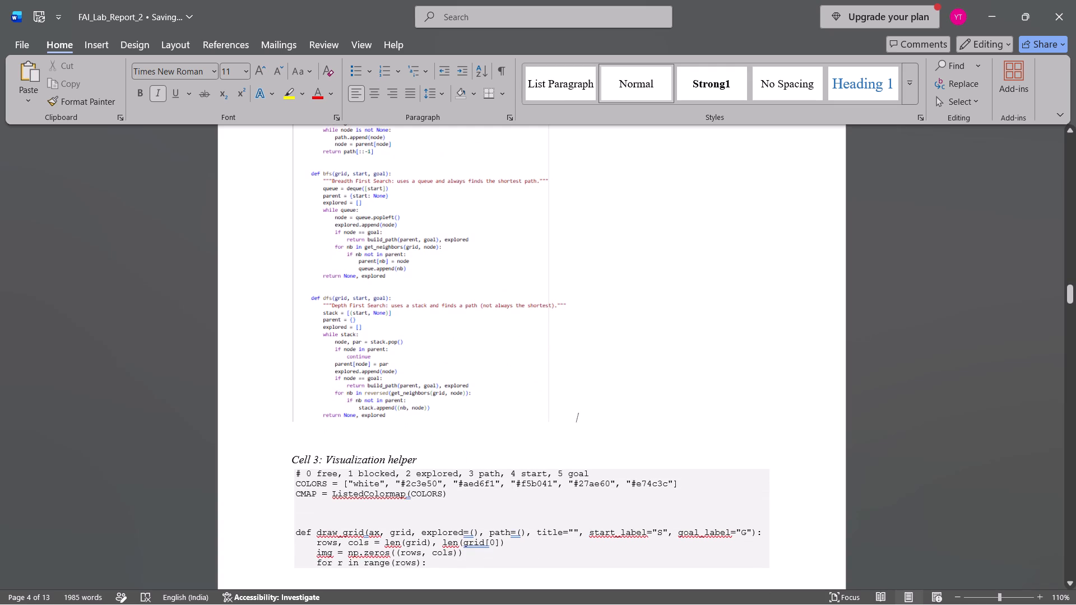
key("Return")
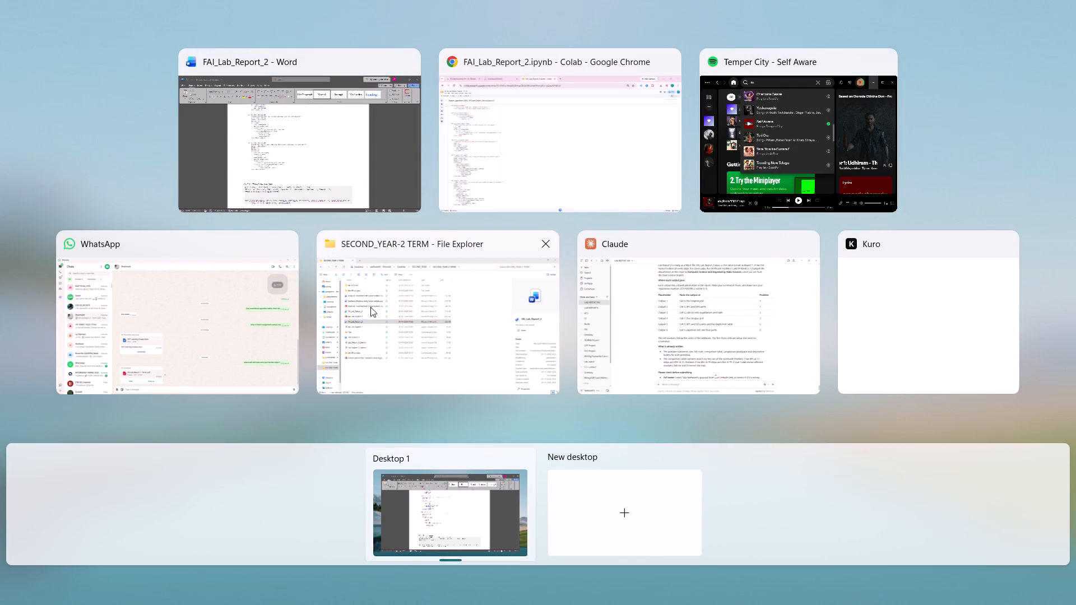
Switch to the Colab notebook, zoom to 90%, and copy a screenshot of the search algorithms cell's dls function, final print lines and output.
left_click(499, 142)
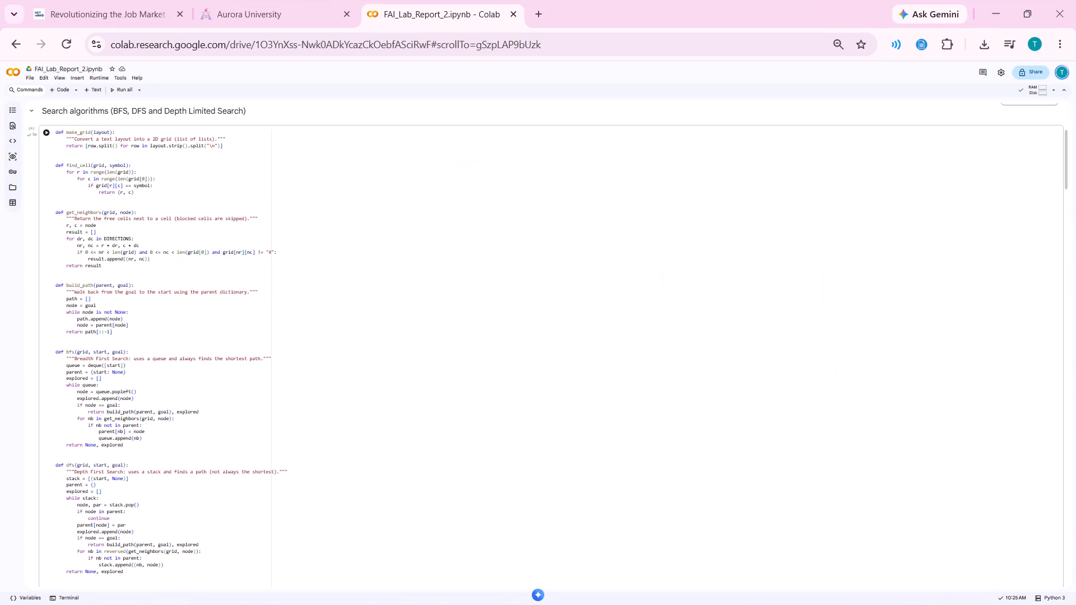
scroll(249, 440, "down", 4)
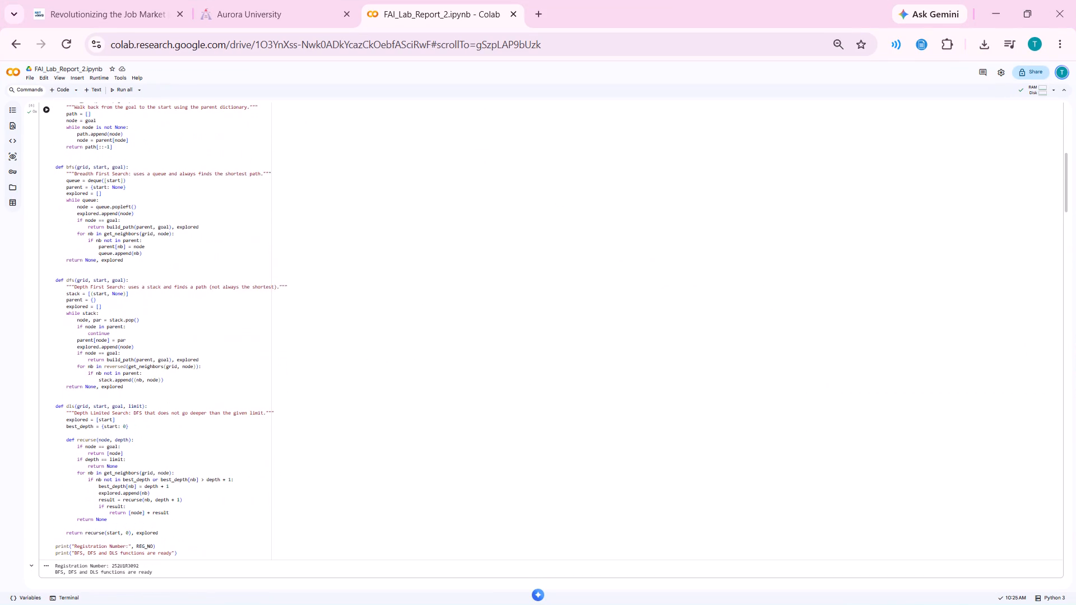
scroll(249, 440, "down", 3)
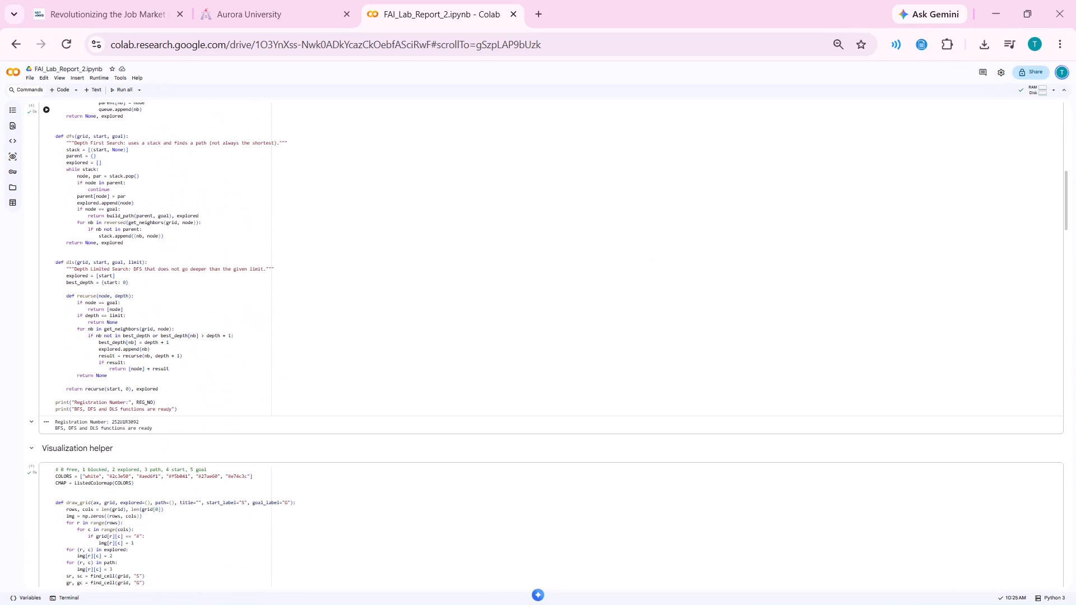
scroll(249, 440, "down", 1)
key("Left")
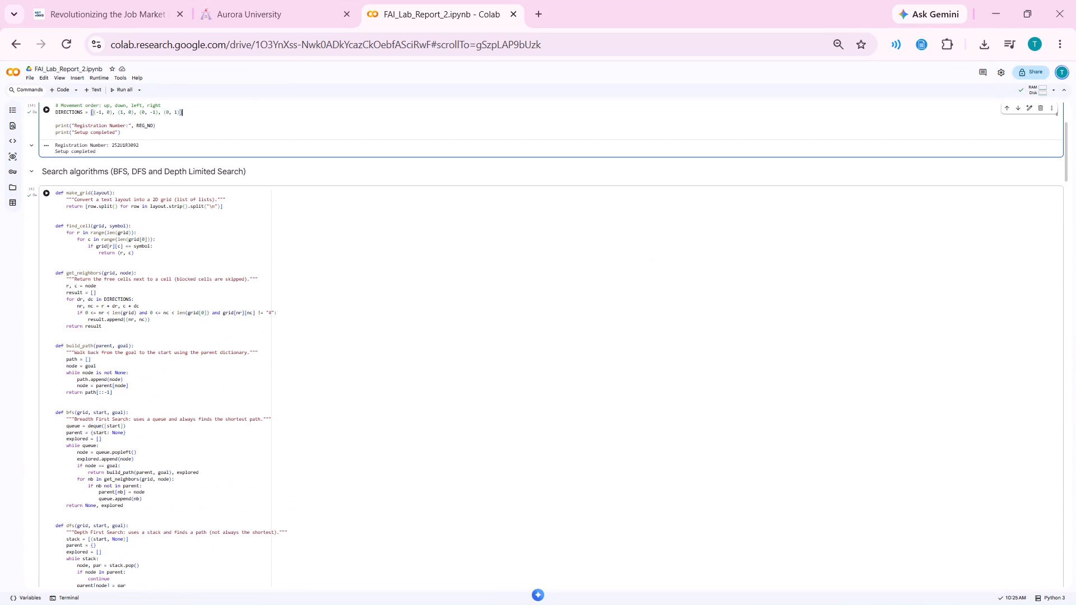
scroll(249, 440, "up", 7)
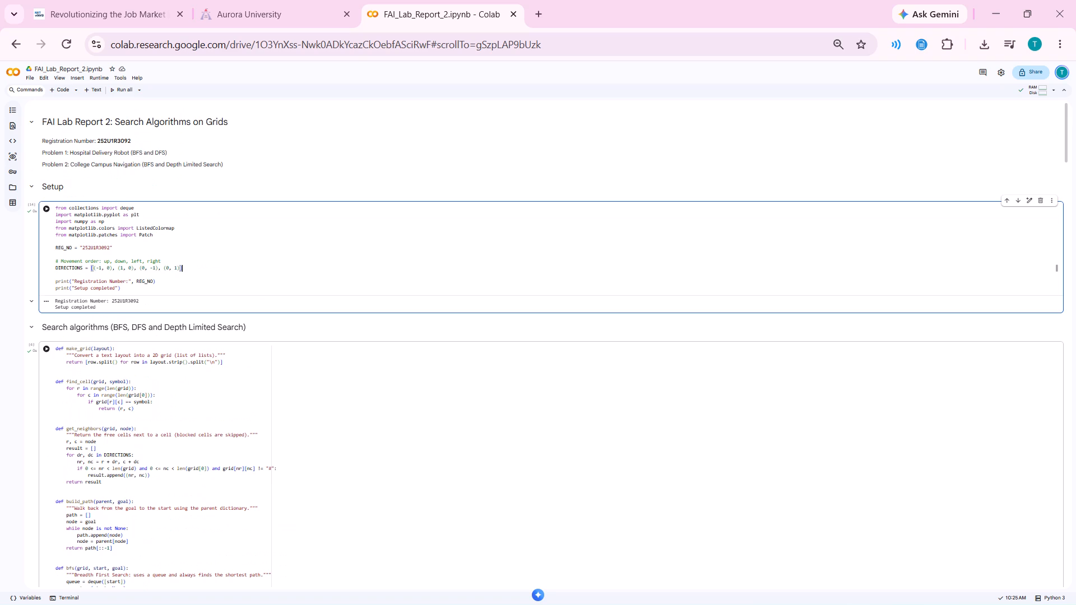
scroll(249, 440, "down", 6)
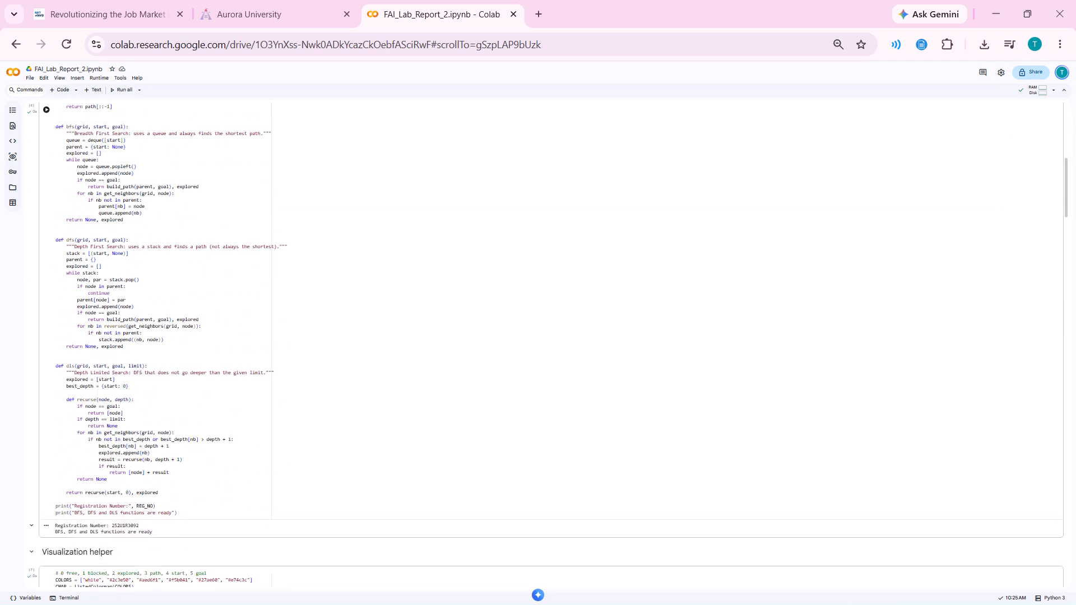
scroll(249, 440, "down", 2)
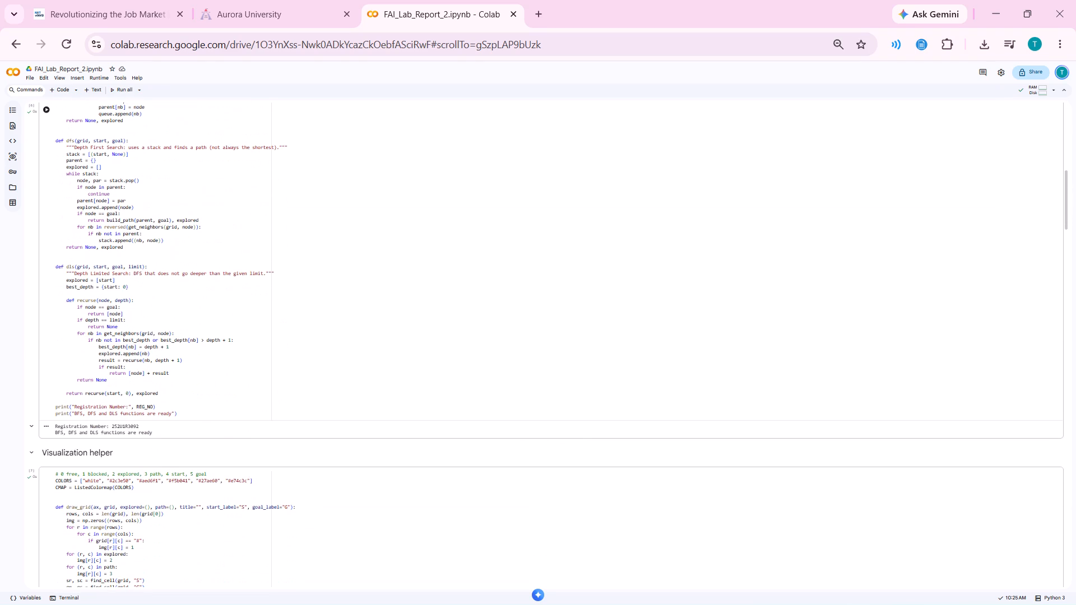
key("ctrl+equal")
key("ctrl+equal")
scroll(243, 403, "down", 1)
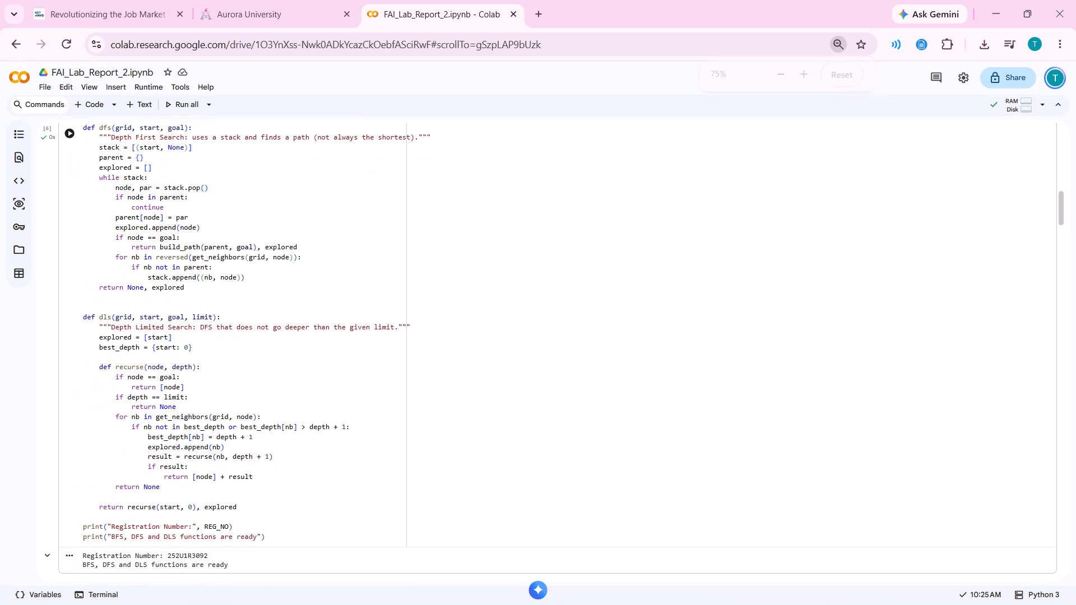
scroll(243, 403, "down", 1)
scroll(243, 403, "up", 1)
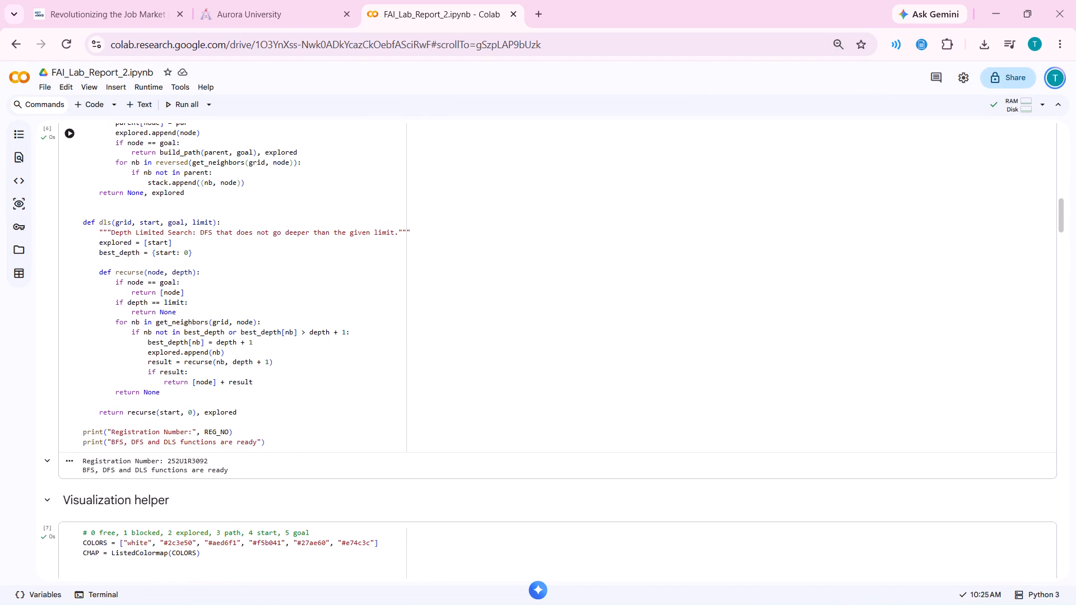
key("ctrl+equal")
key("ctrl+equal")
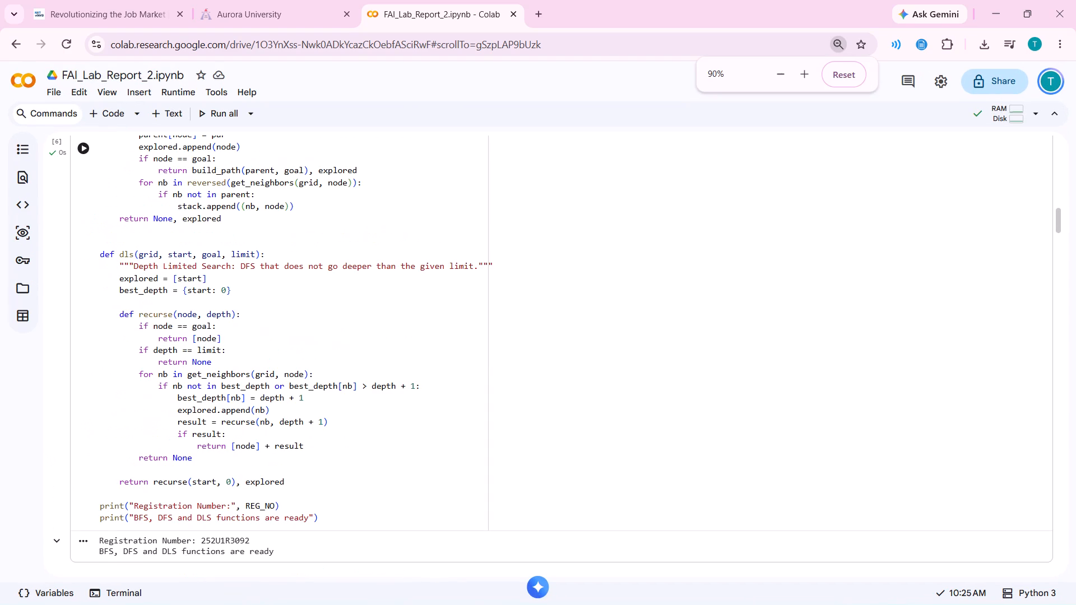
scroll(239, 288, "down", 1)
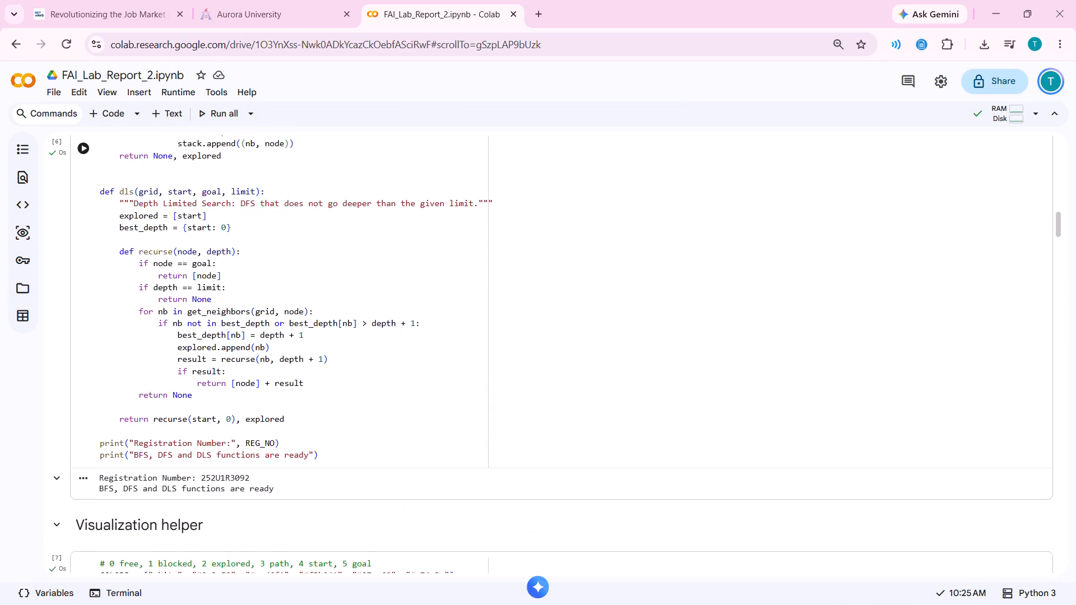
scroll(239, 288, "down", 1)
key("Print")
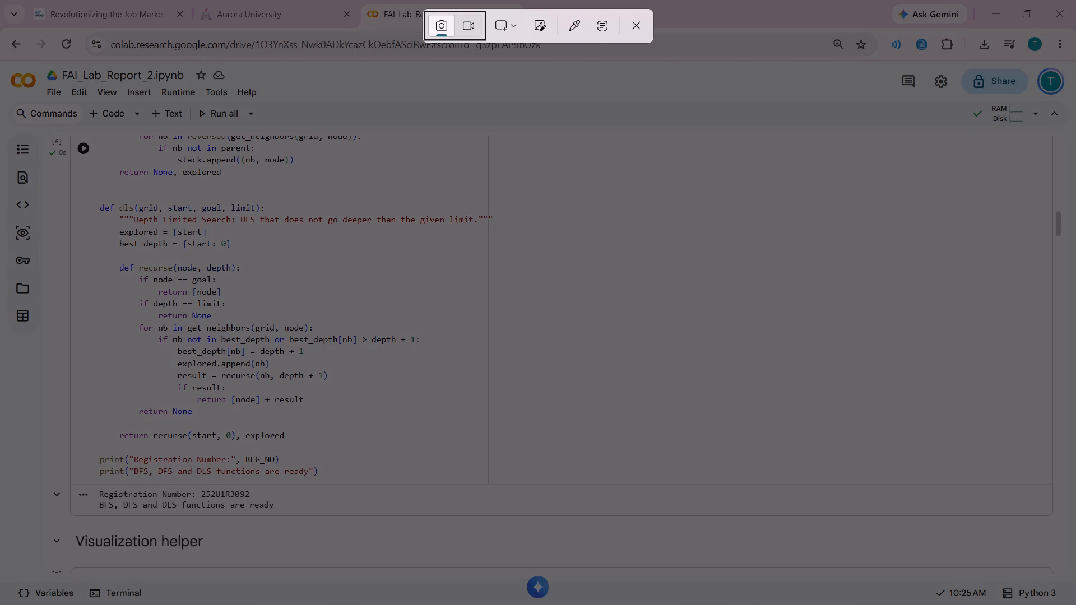
left_click_drag(71, 158, 511, 528)
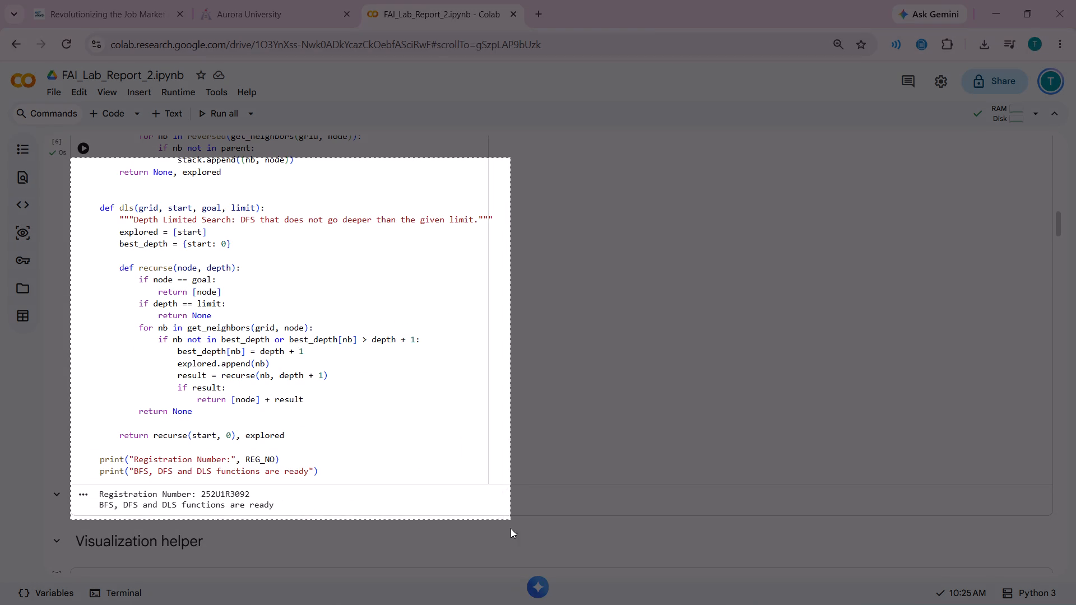
left_click_drag(511, 528, 500, 514)
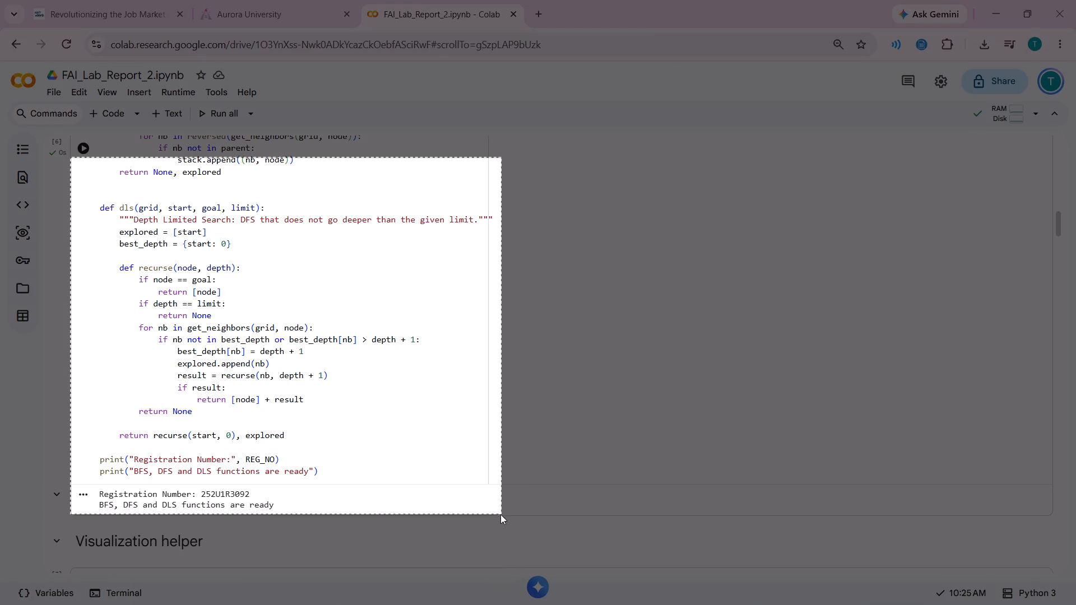
left_click_drag(500, 514, 497, 516)
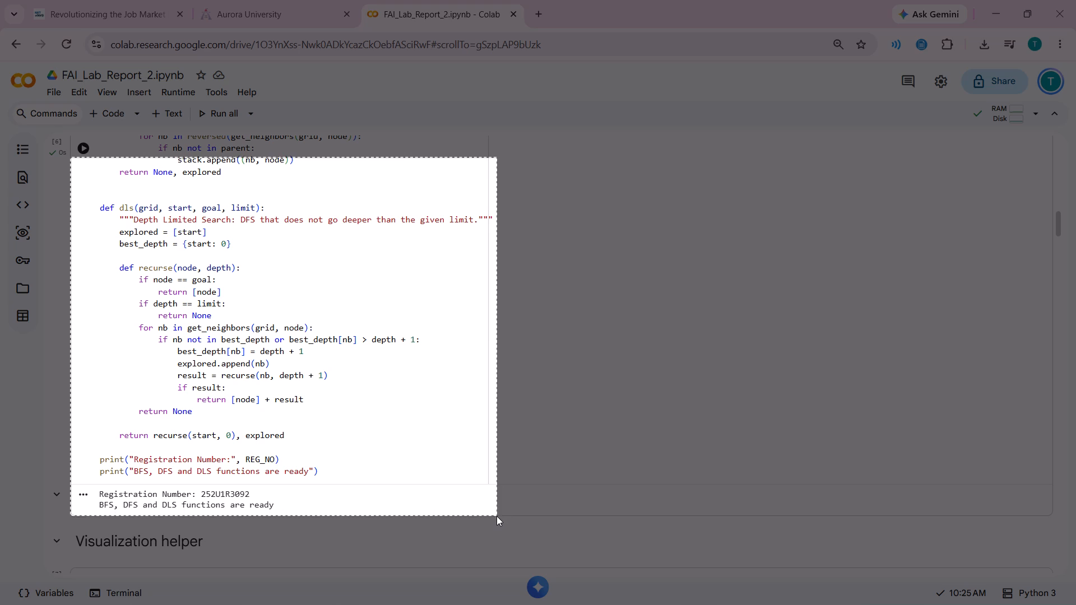
left_click_drag(497, 516, 497, 514)
left_click(956, 393)
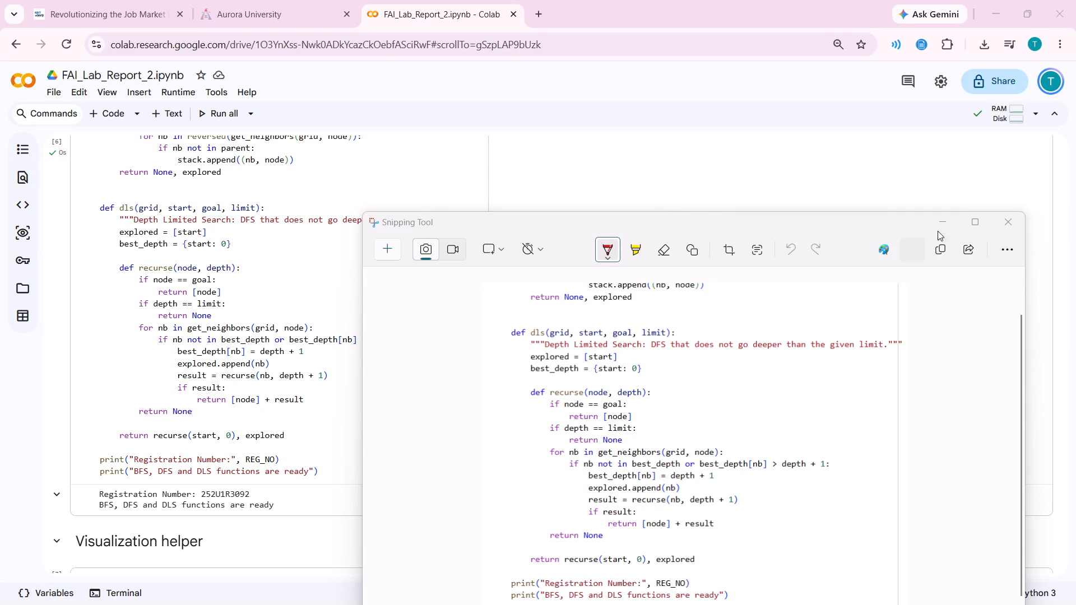
left_click(946, 252)
left_click(1009, 219)
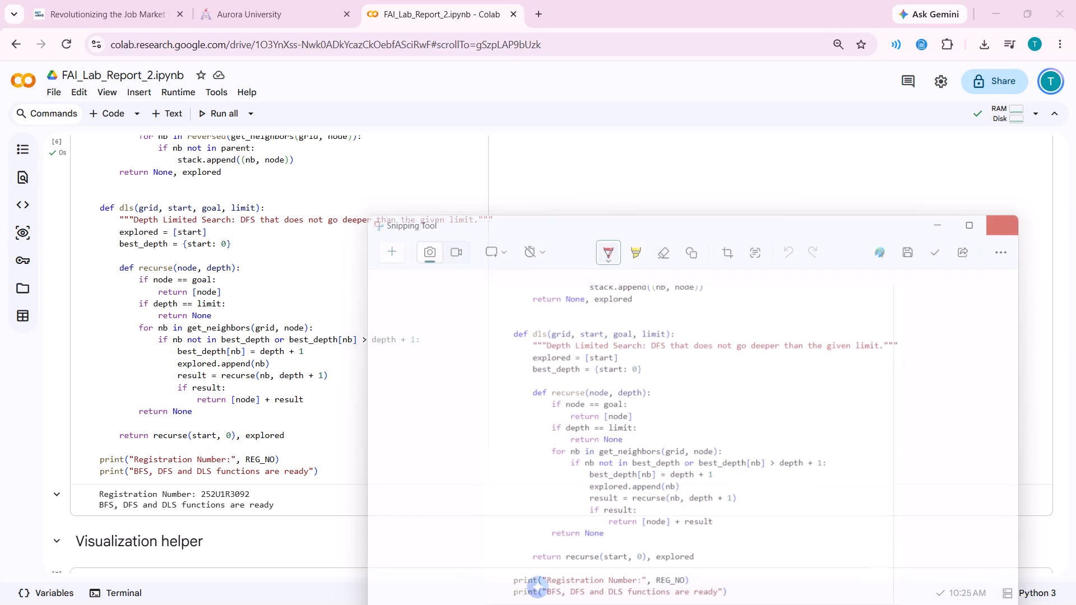
Switch to the Word report and paste the dls screenshot on a new line below the first Cell 2 picture.
left_click(540, 174)
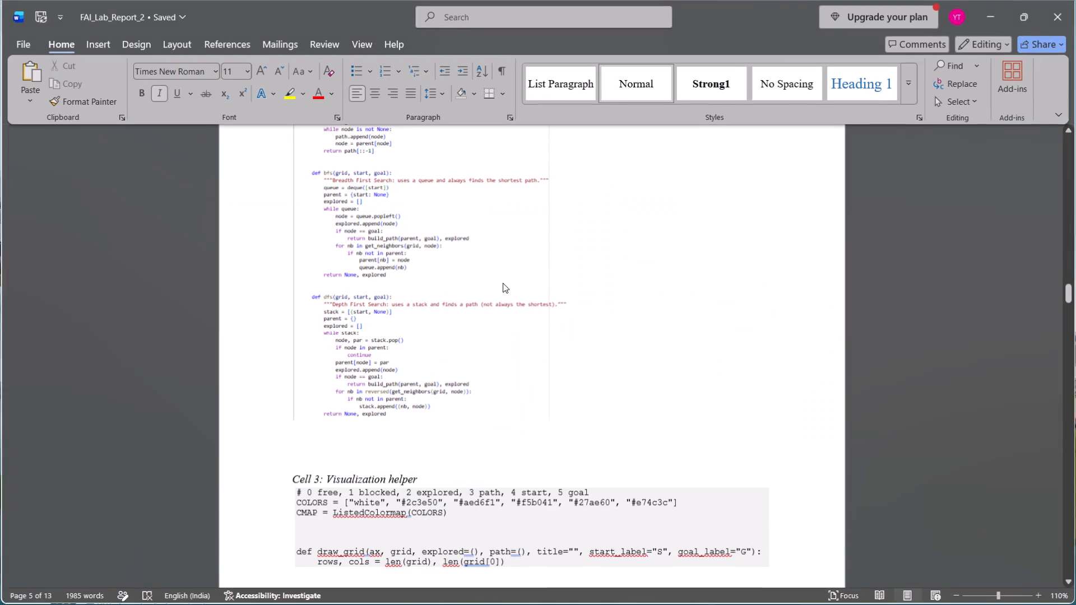
left_click(574, 417)
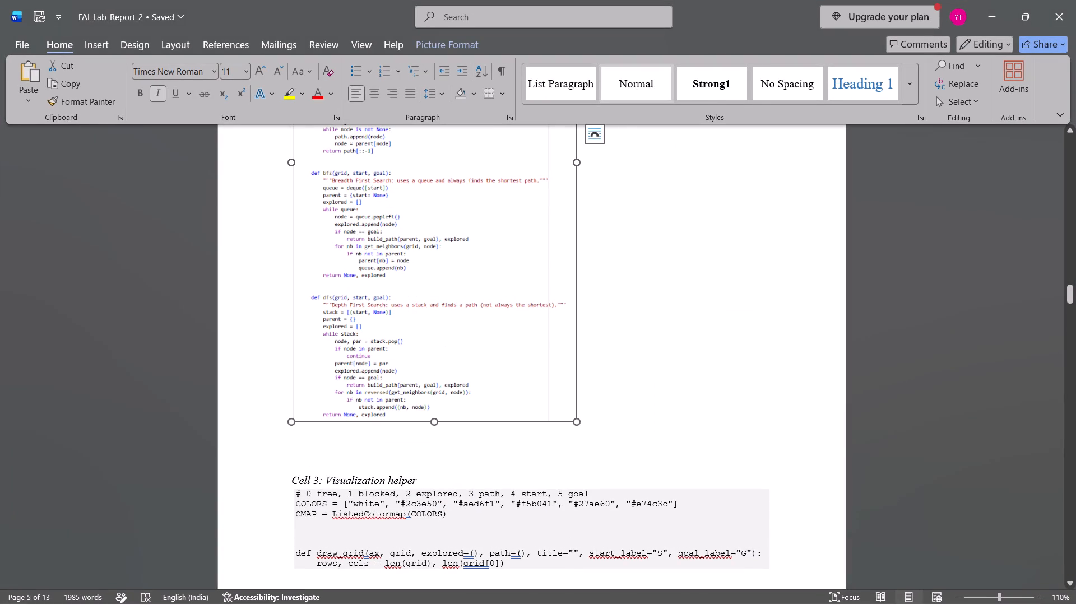
left_click(606, 414)
key("Return")
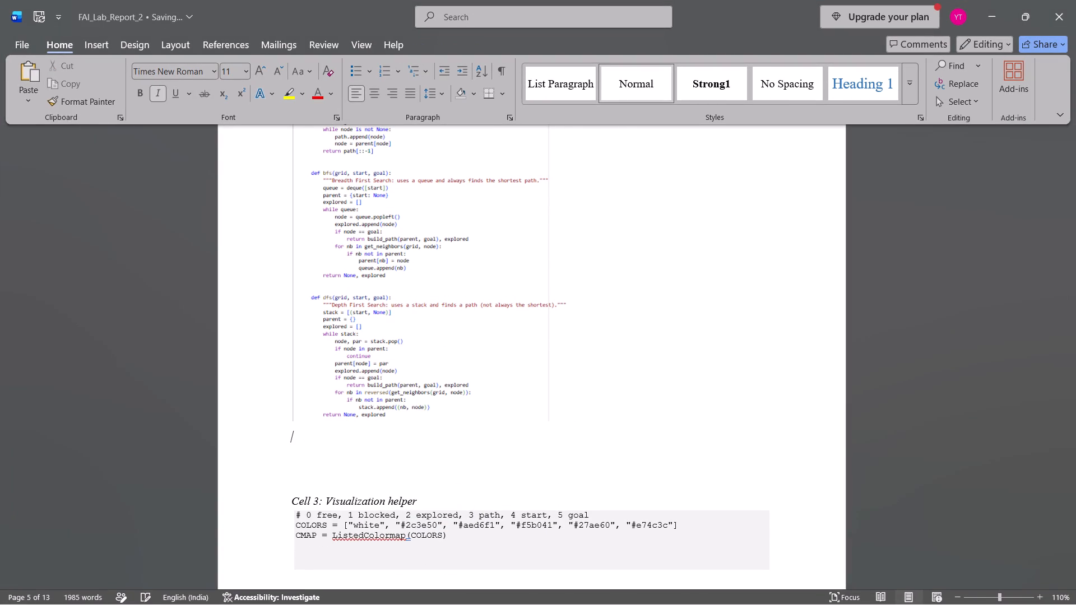
key("ctrl+v")
Review the pasted Cell 2 picture and the extent of the typed Cell 3 code below it.
scroll(534, 409, "up", 2)
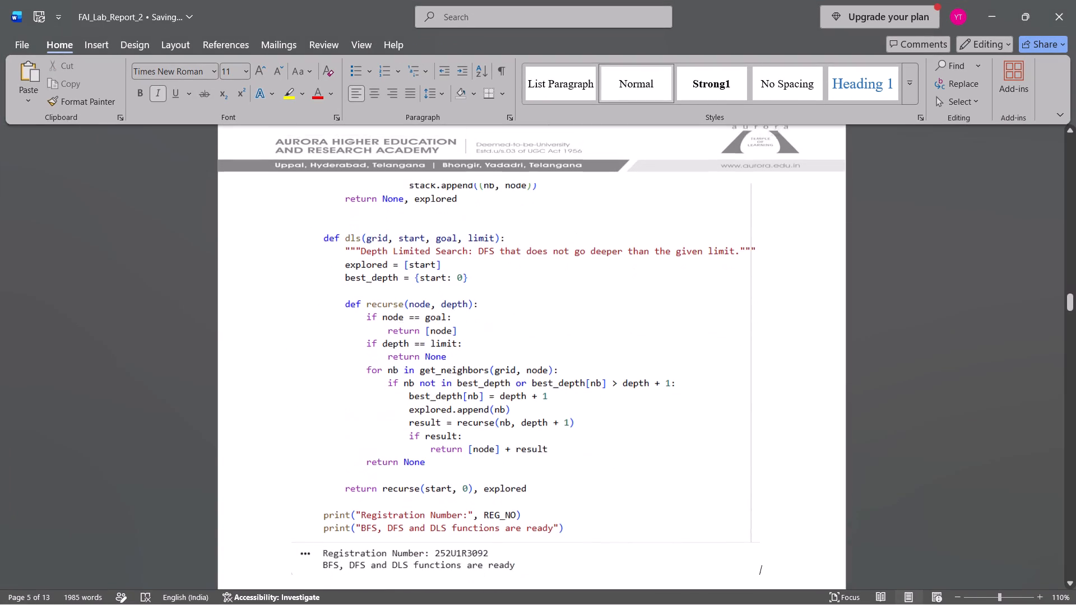
scroll(534, 409, "up", 6)
scroll(534, 409, "down", 5)
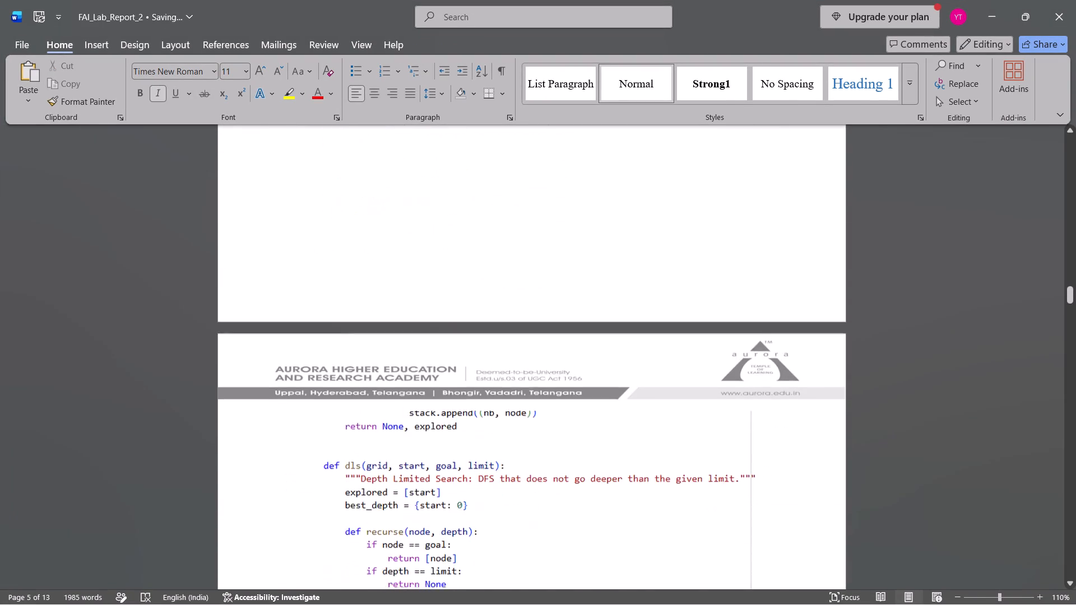
scroll(534, 409, "down", 6)
scroll(525, 466, "down", 2)
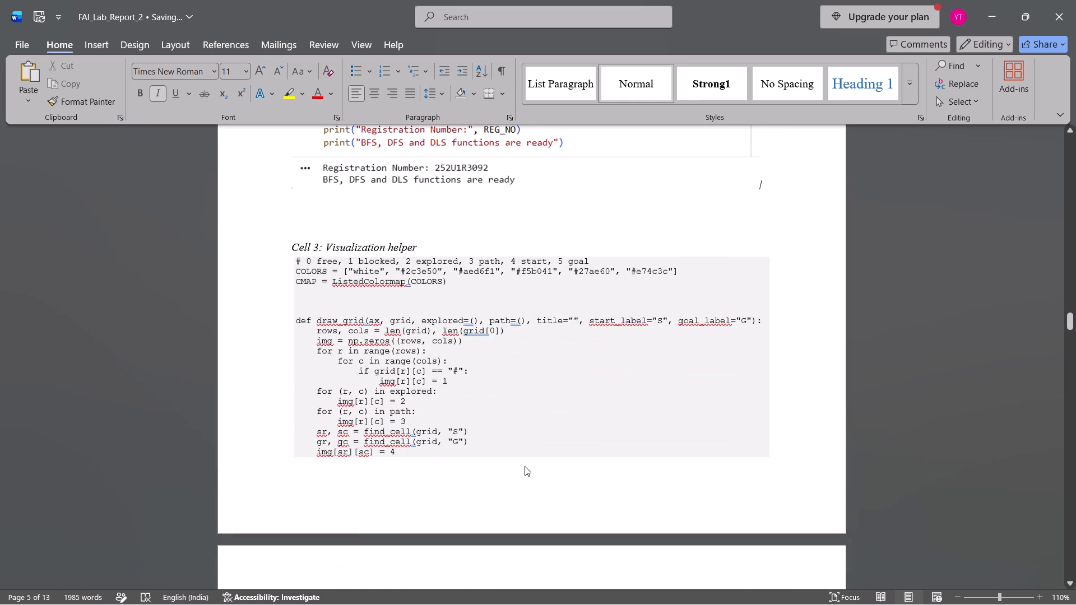
scroll(525, 466, "down", 9)
scroll(525, 466, "up", 3)
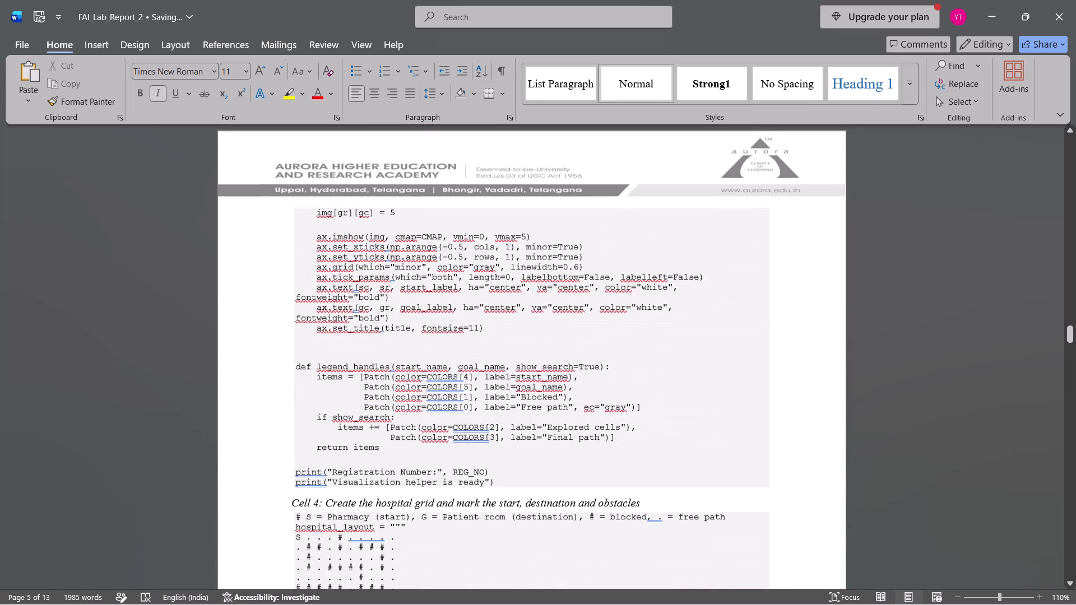
scroll(525, 466, "up", 4)
scroll(525, 466, "down", 1)
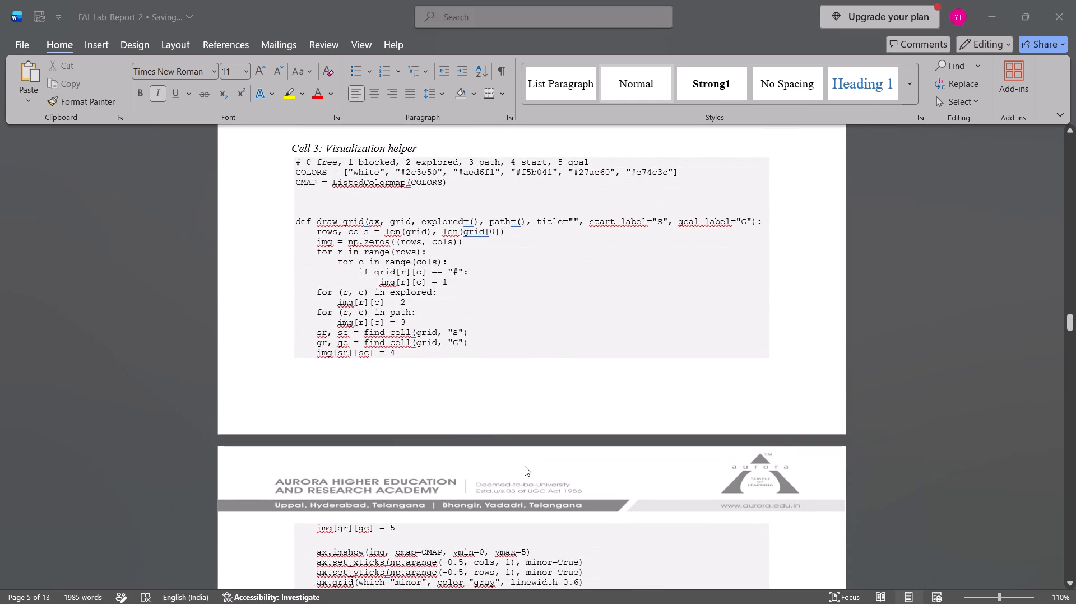
Switch to the Colab notebook, zoom to 75%, and capture the Visualization helper cell from the COLORS comment down to its output.
left_click(539, 176)
scroll(460, 331, "down", 1)
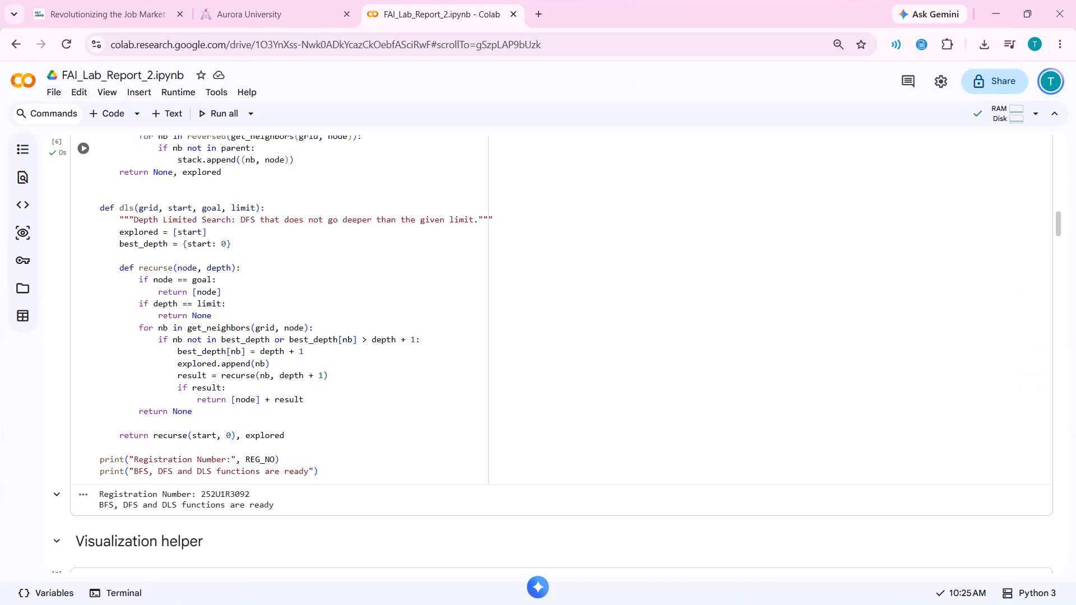
scroll(460, 331, "down", 8)
scroll(460, 331, "up", 1)
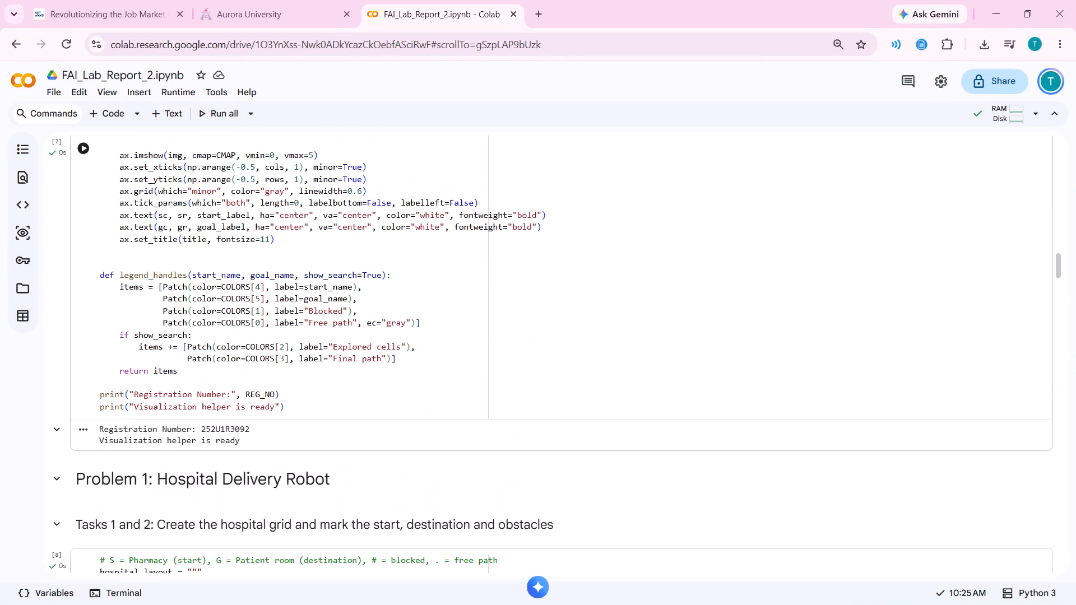
scroll(460, 331, "up", 2)
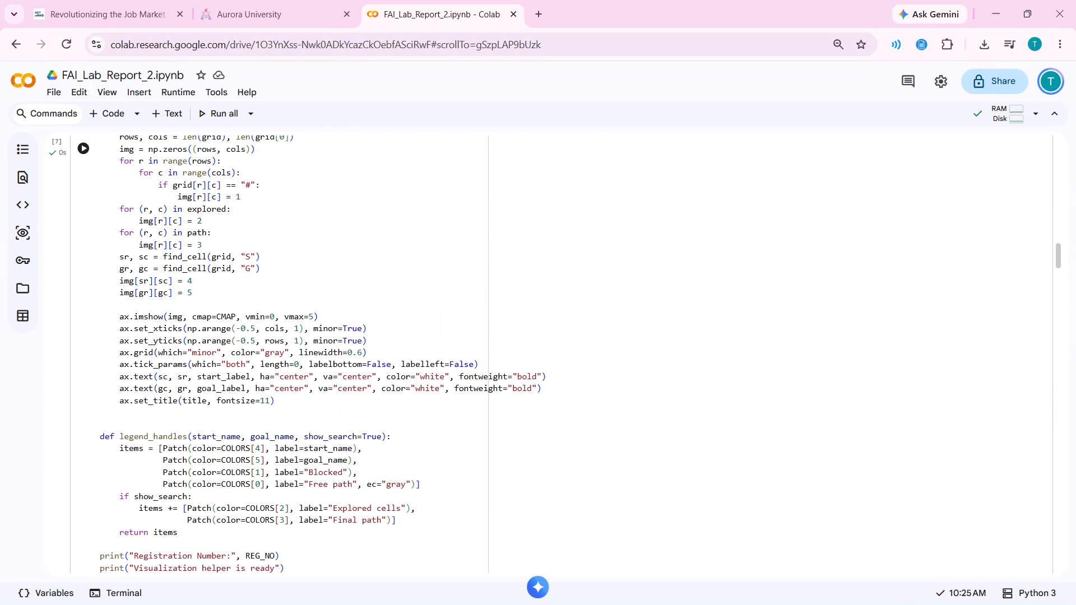
key("ctrl+minus")
key("ctrl+minus")
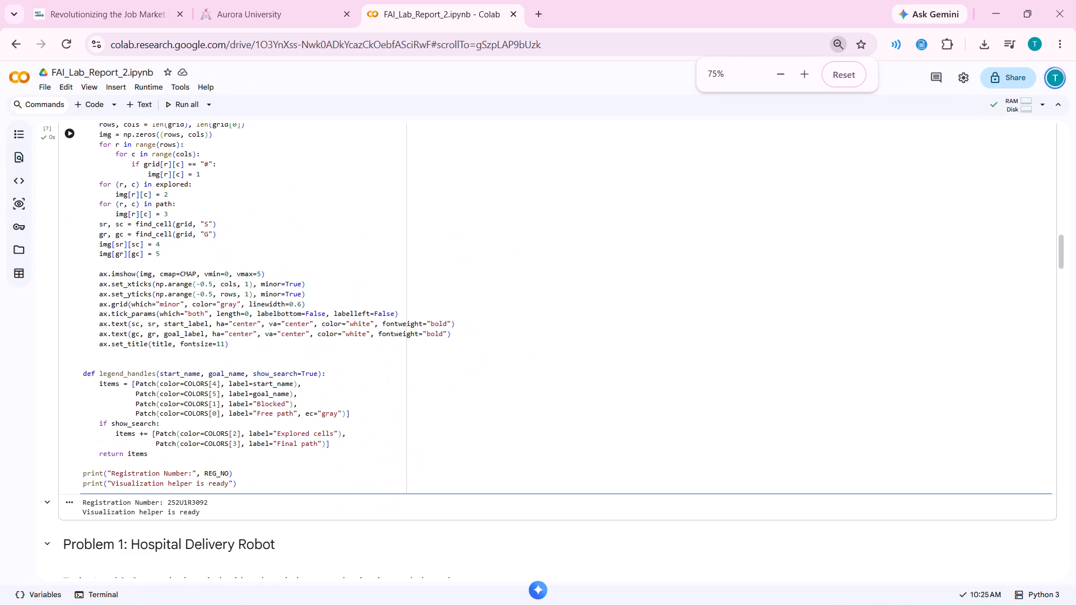
scroll(281, 272, "up", 1)
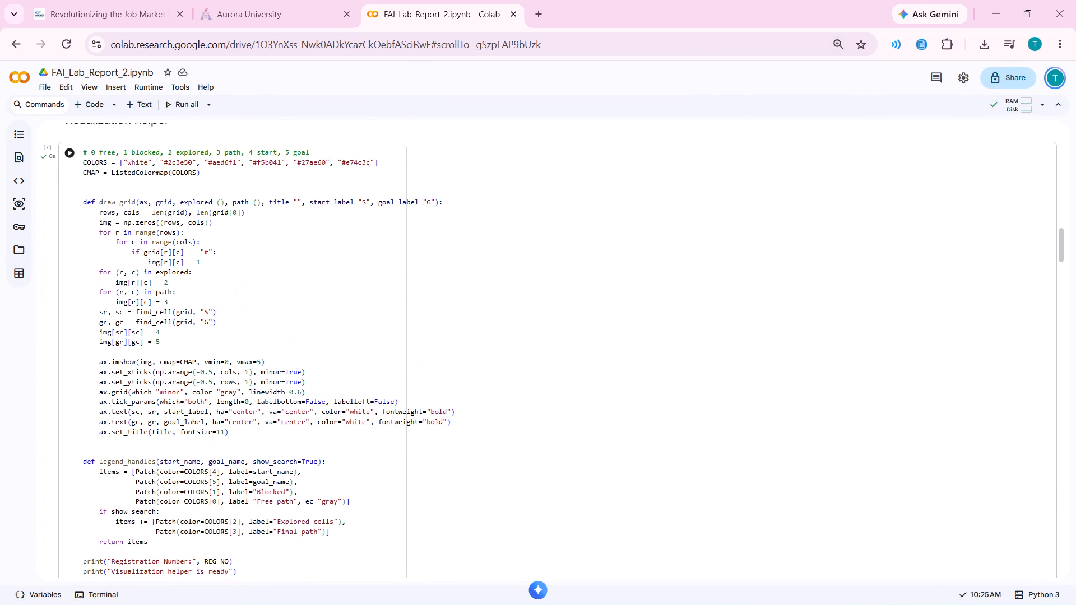
scroll(282, 257, "down", 1)
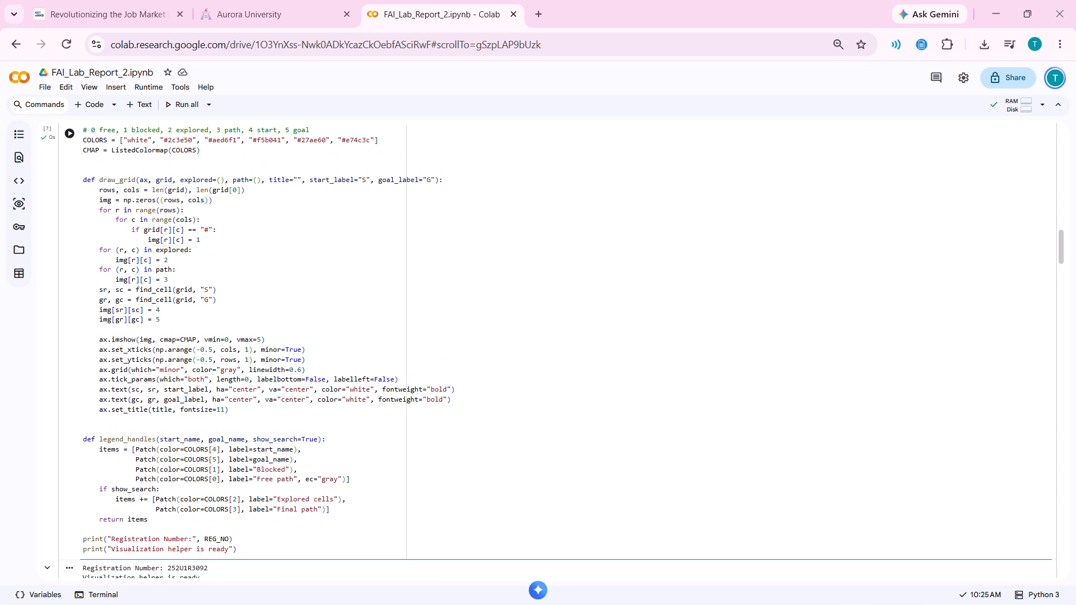
key("Print")
left_click_drag(57, 123, 308, 380)
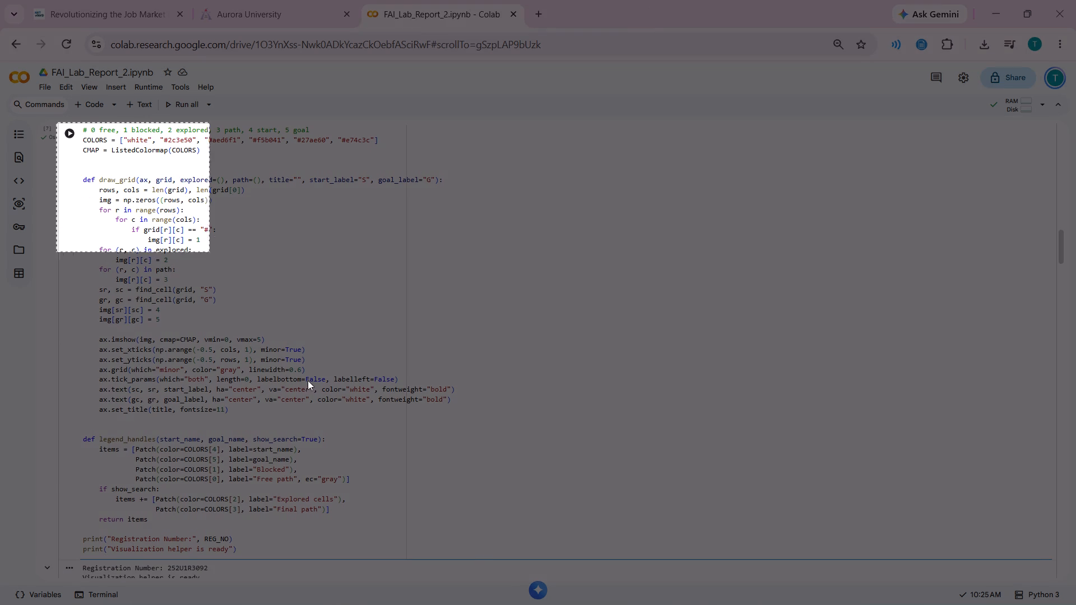
left_click_drag(308, 380, 482, 581)
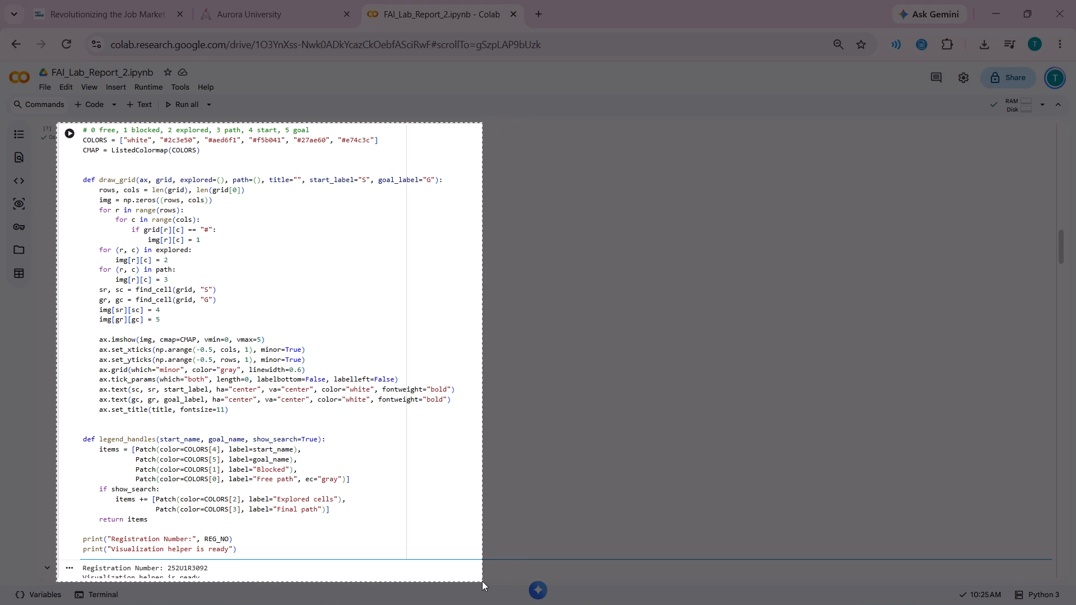
left_click_drag(482, 581, 474, 581)
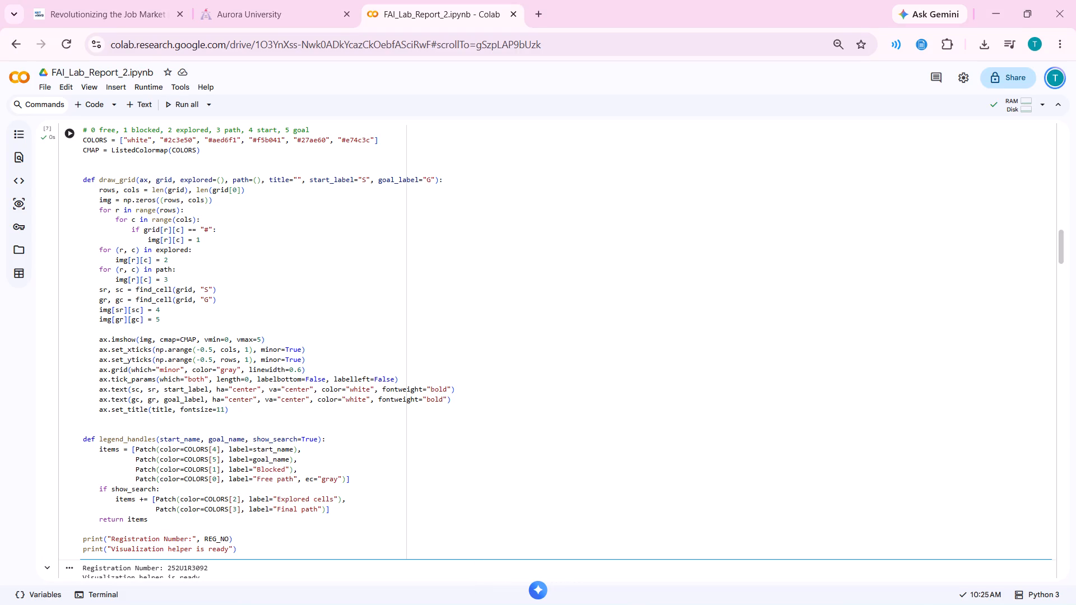
Open the Visualization helper capture in Snipping Tool, copy it, and close the window.
left_click(897, 449)
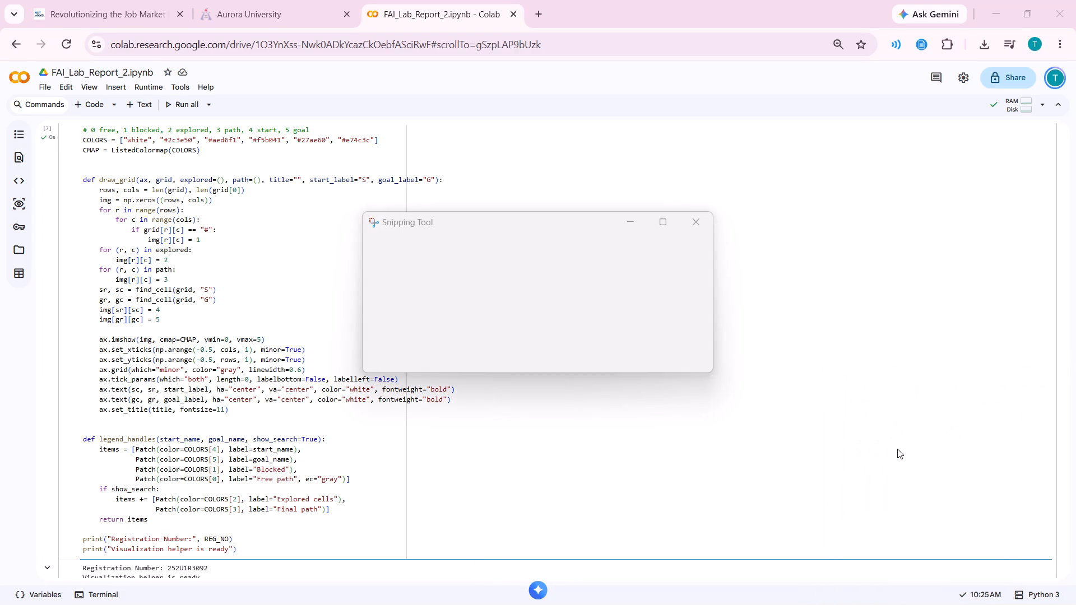
left_click(943, 253)
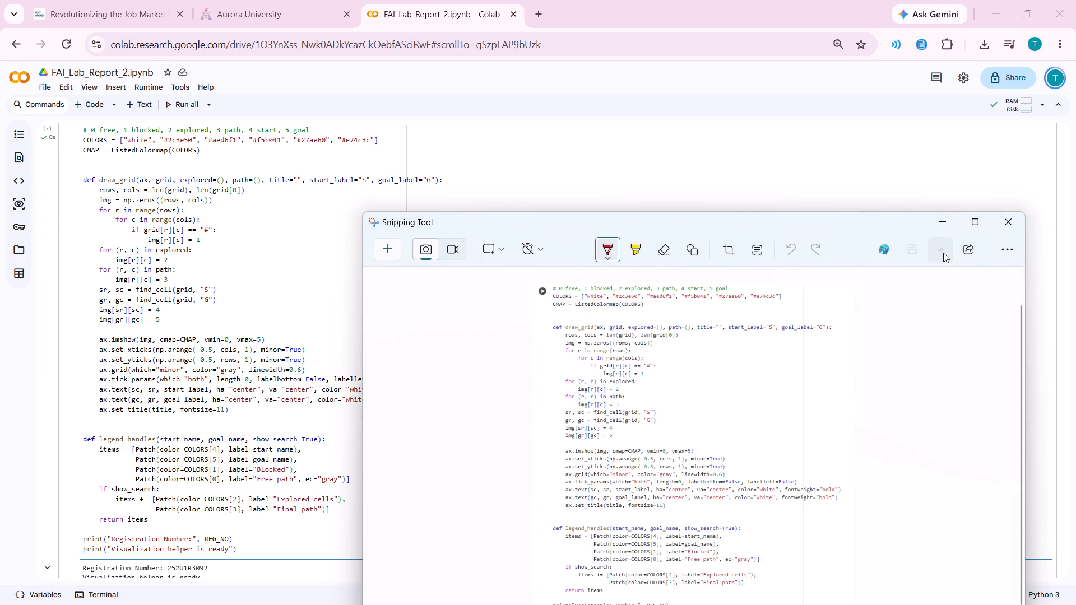
left_click(1004, 220)
Switch to the Word report and delete all the typed Cell 3 code, from the COLORS comment to the final print line.
scroll(672, 271, "down", 2)
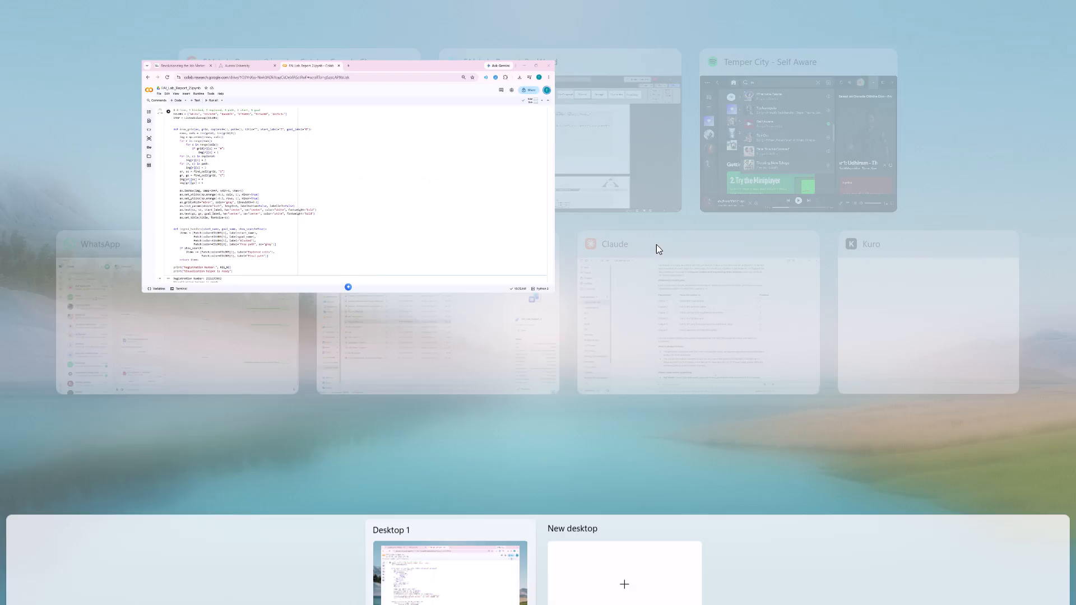
left_click(563, 165)
scroll(480, 299, "up", 1)
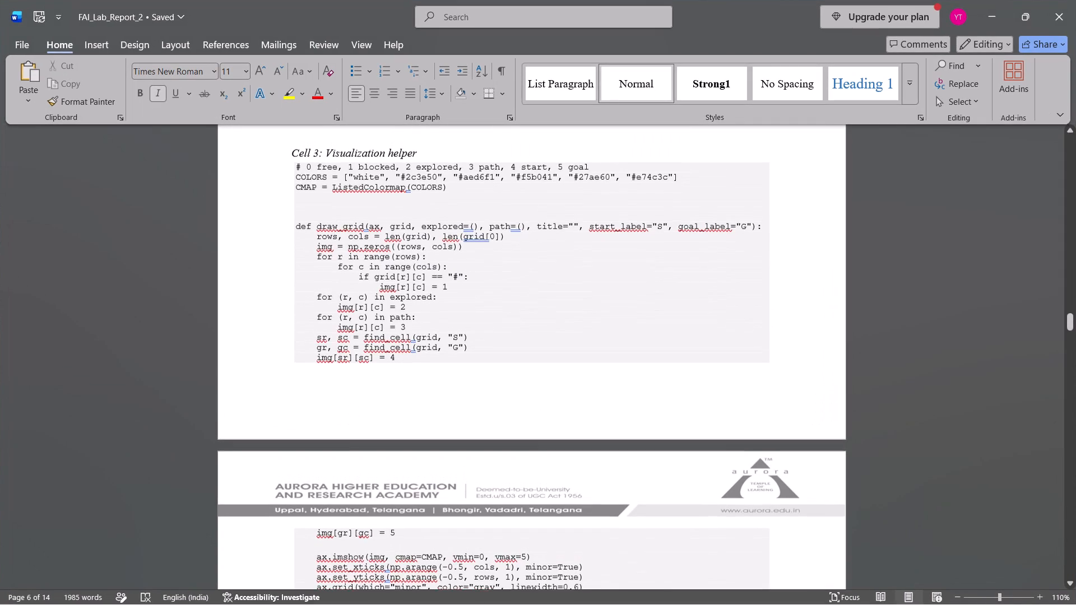
scroll(480, 299, "down", 3)
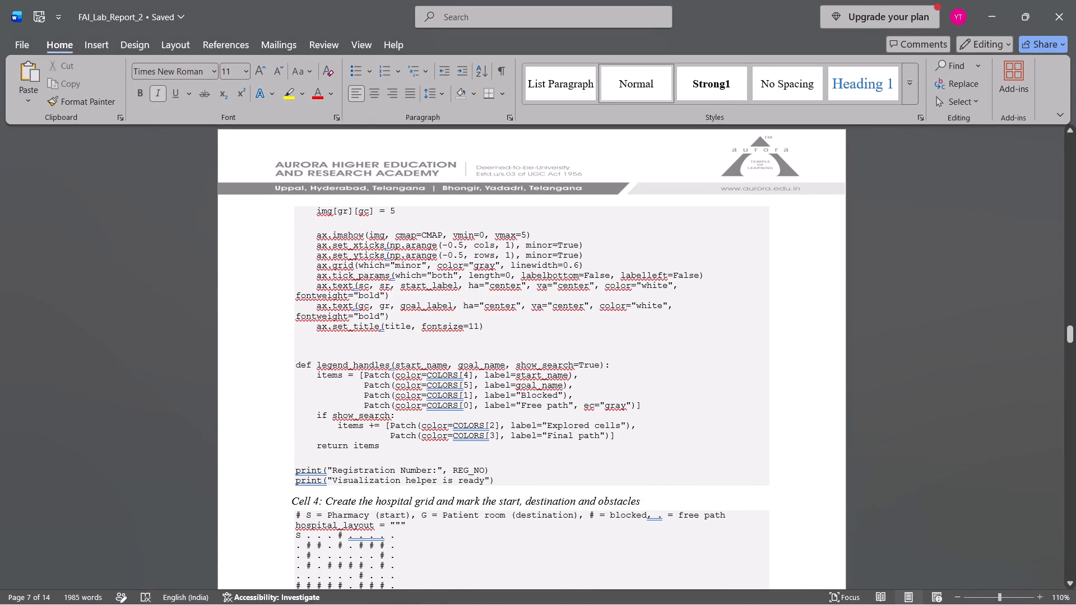
left_click_drag(499, 478, 371, 276)
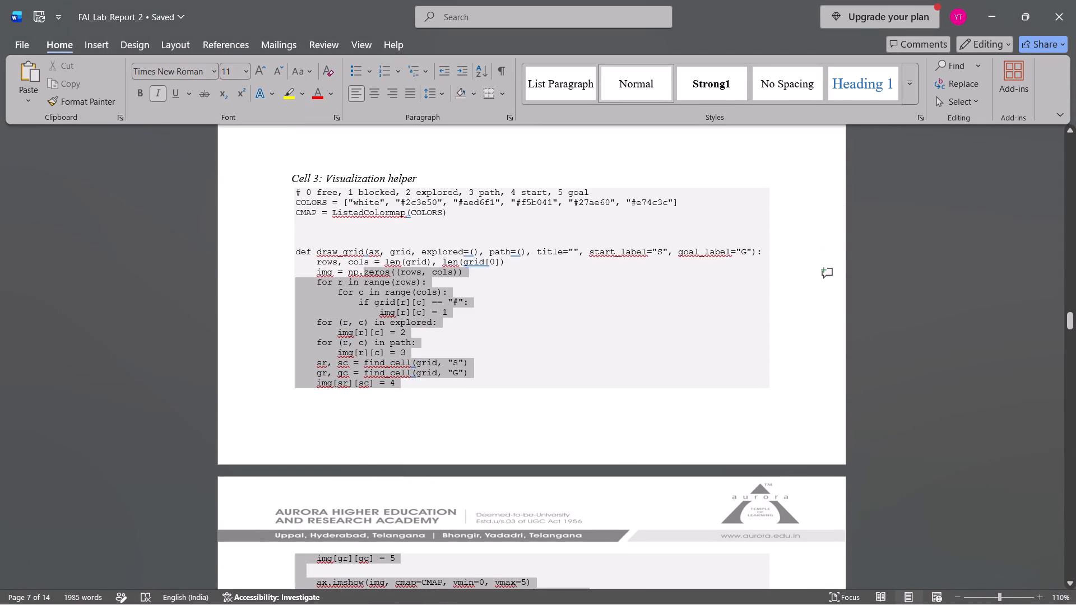
left_click_drag(371, 276, 296, 197)
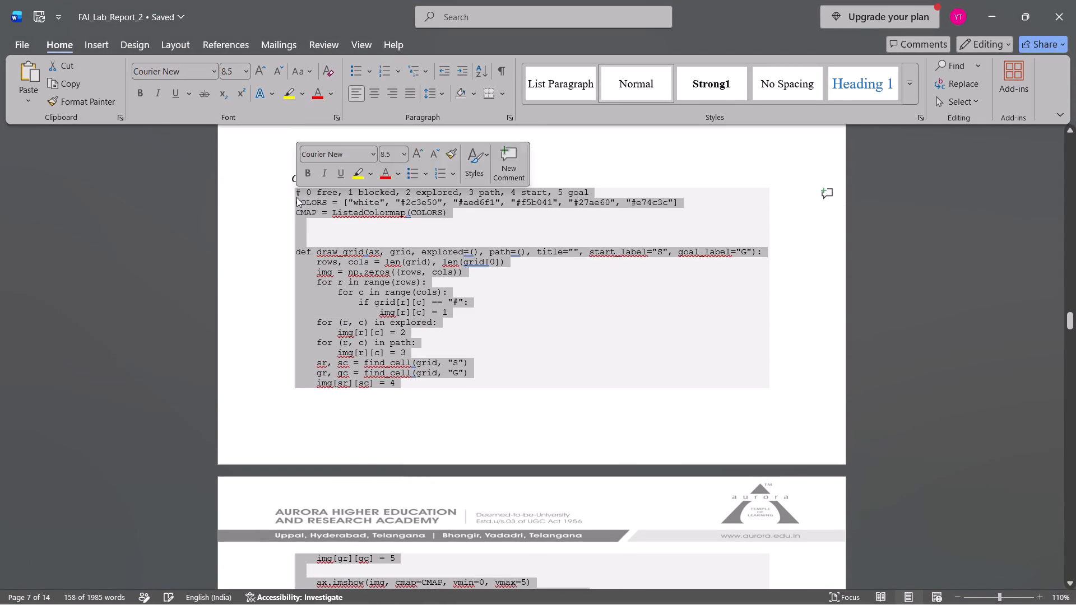
key("BackSpace")
Add blank lines below the "Cell 3: Visualization helper" heading and paste the copied screenshot there.
left_click(423, 178)
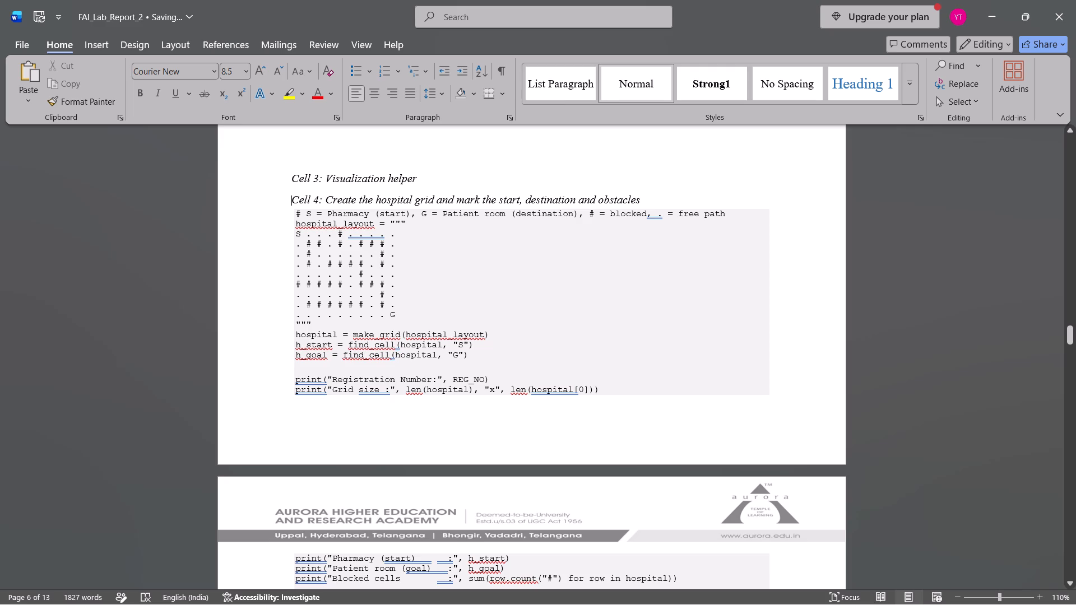
key("Return")
key("Return")
key("Up")
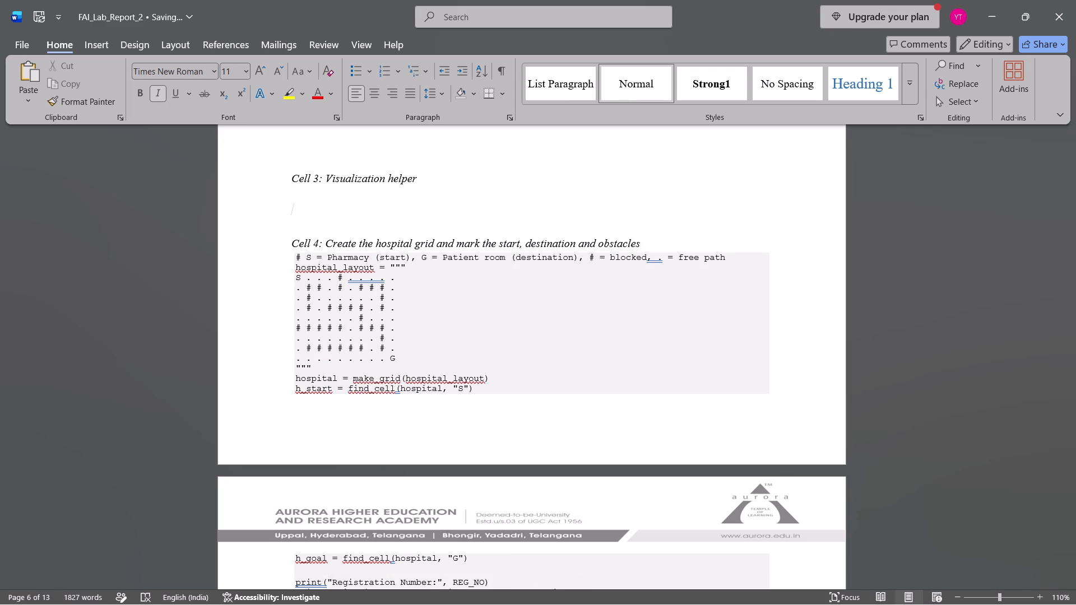
key("Return")
key("ctrl+v")
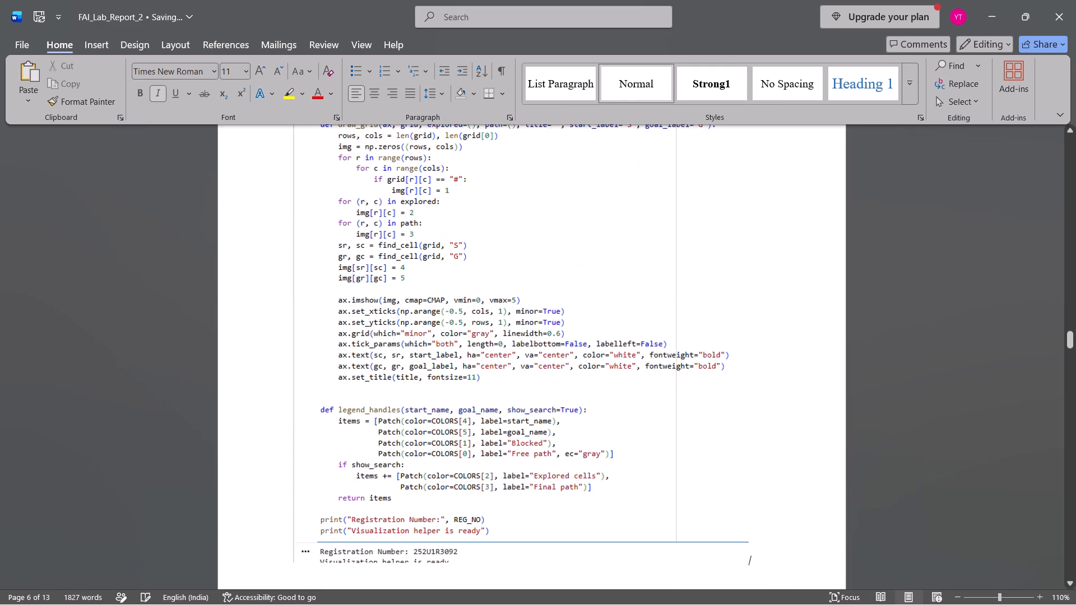
Review the pasted Cell 3 picture and the typed Cell 4 and Cell 5 code that follows it.
scroll(430, 272, "up", 8)
scroll(437, 428, "down", 2)
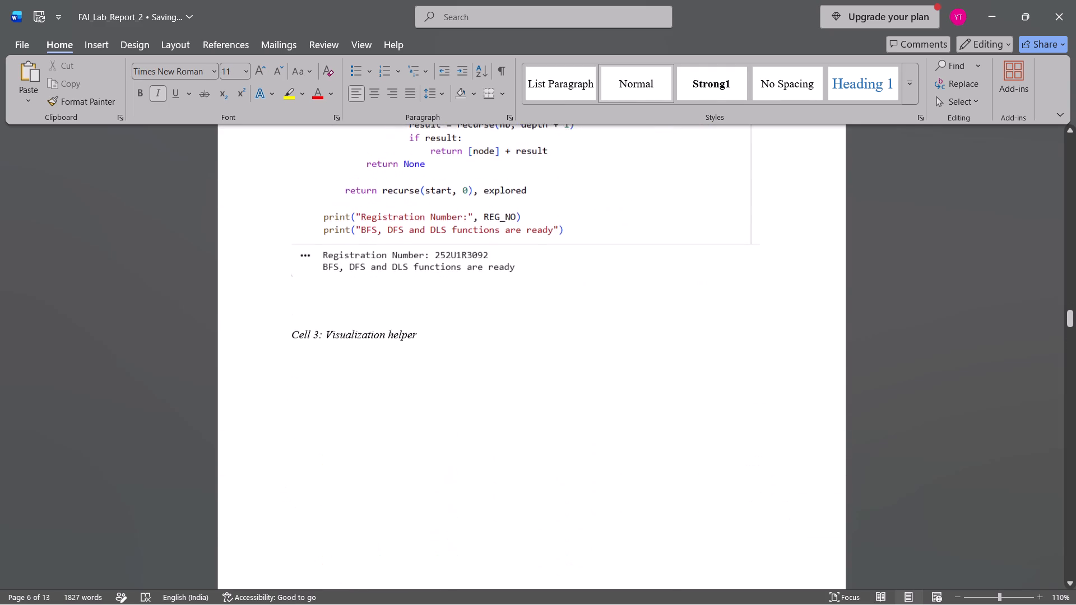
scroll(437, 428, "down", 6)
scroll(437, 428, "up", 1)
scroll(437, 428, "down", 2)
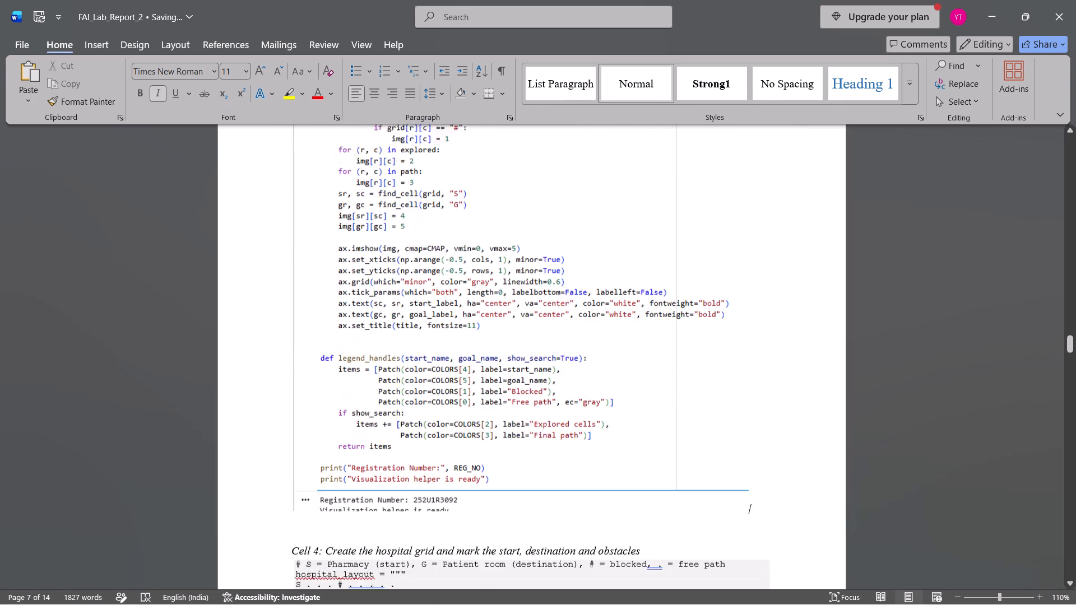
scroll(437, 428, "down", 7)
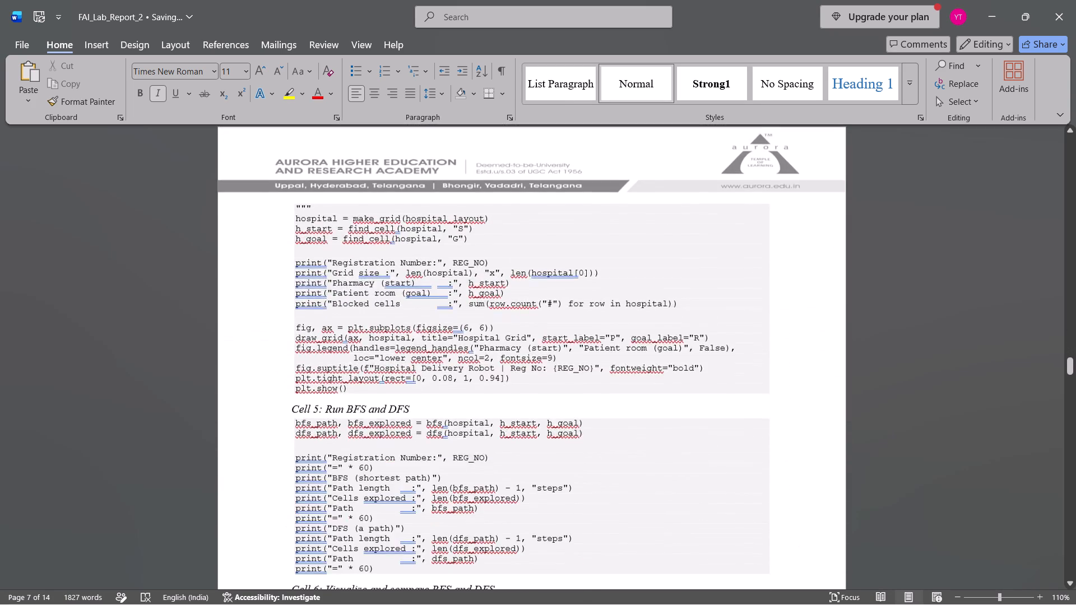
scroll(405, 420, "down", 1)
scroll(405, 420, "up", 6)
scroll(405, 420, "down", 1)
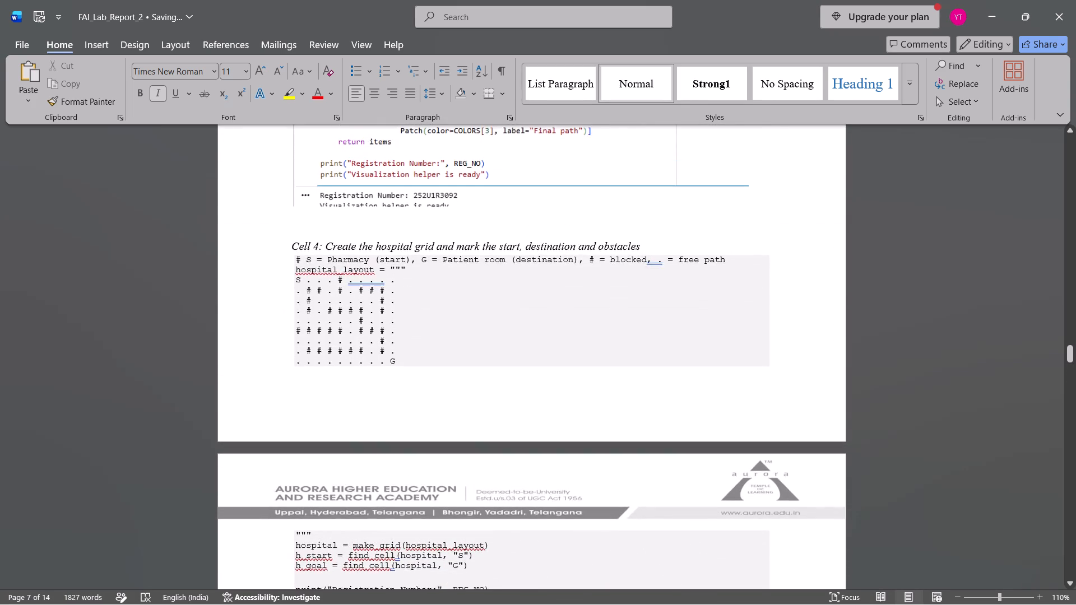
Switch to the Colab notebook, zoom to 80%, and capture the hospital grid cell's code from the Pharmacy comment to plt.show().
left_click(519, 194)
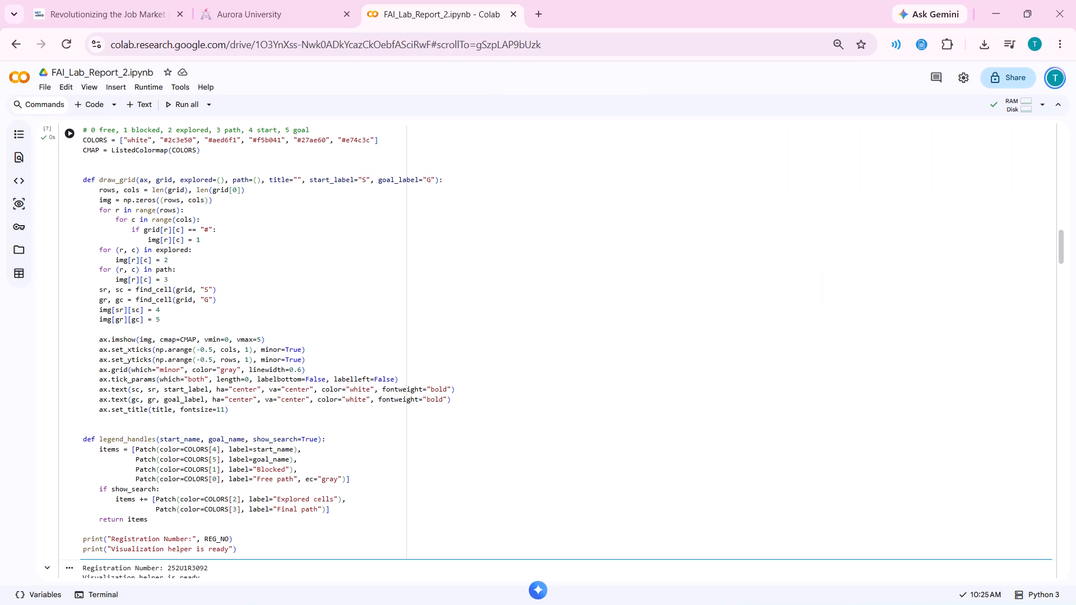
scroll(465, 337, "down", 6)
scroll(465, 337, "up", 1)
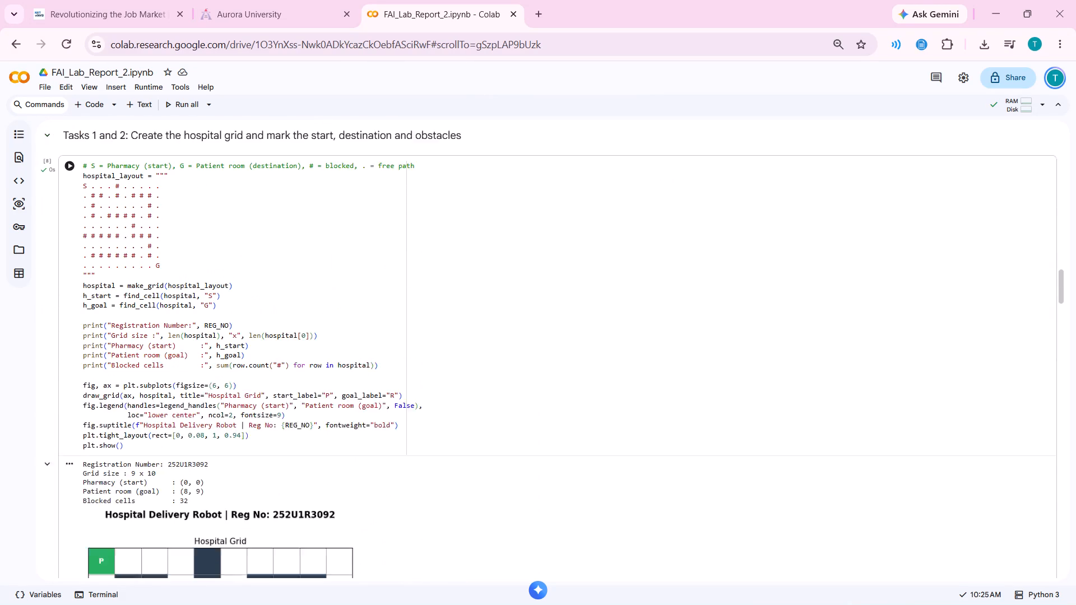
scroll(465, 337, "up", 1)
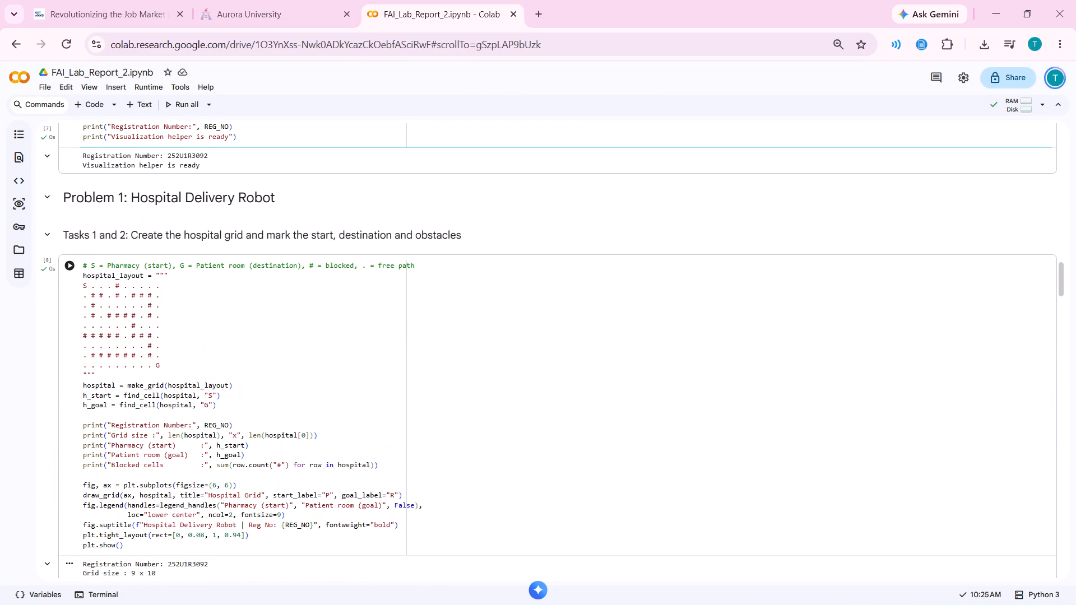
key("ctrl+equal")
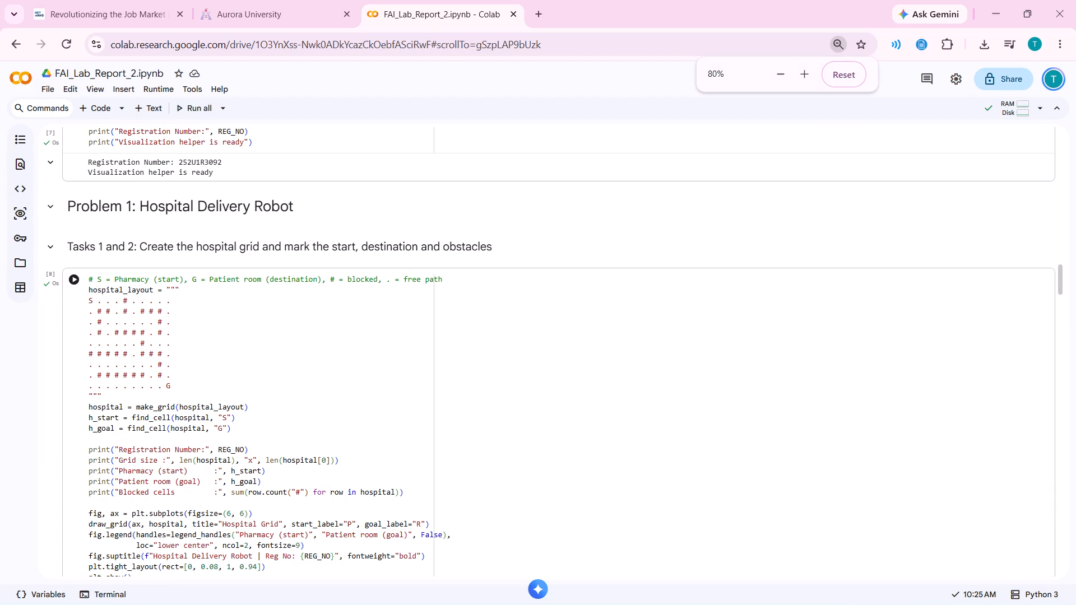
scroll(361, 384, "down", 2)
scroll(361, 384, "up", 1)
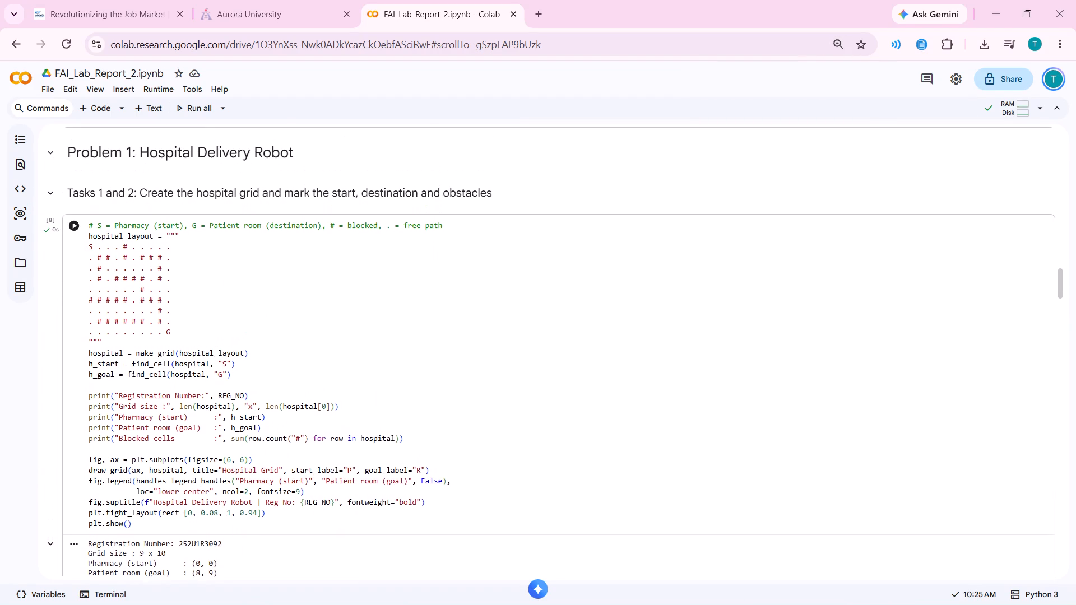
scroll(361, 384, "up", 1)
key("Print")
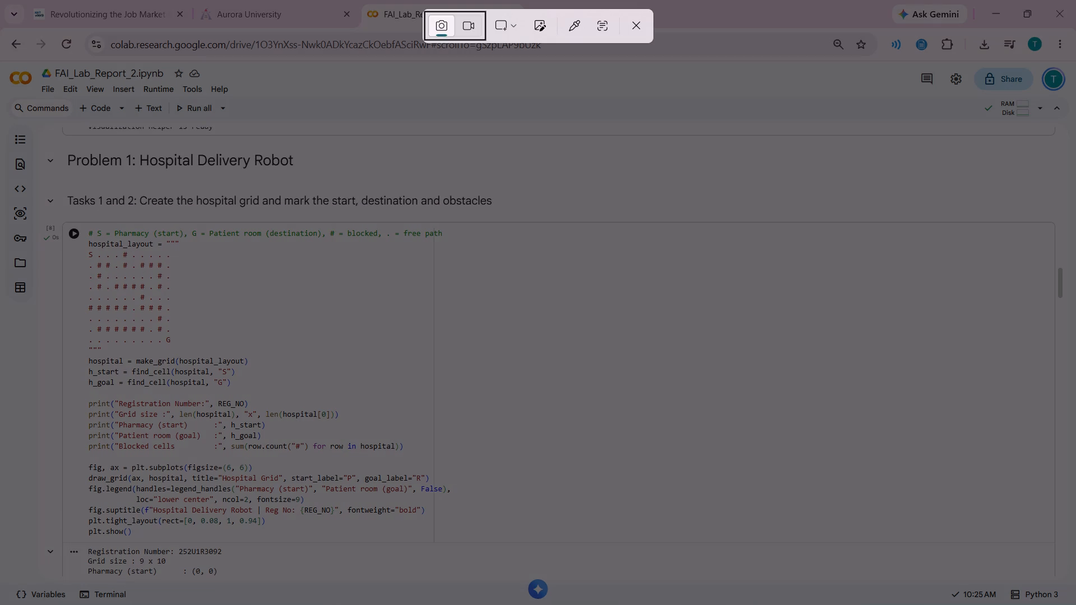
left_click_drag(62, 225, 501, 540)
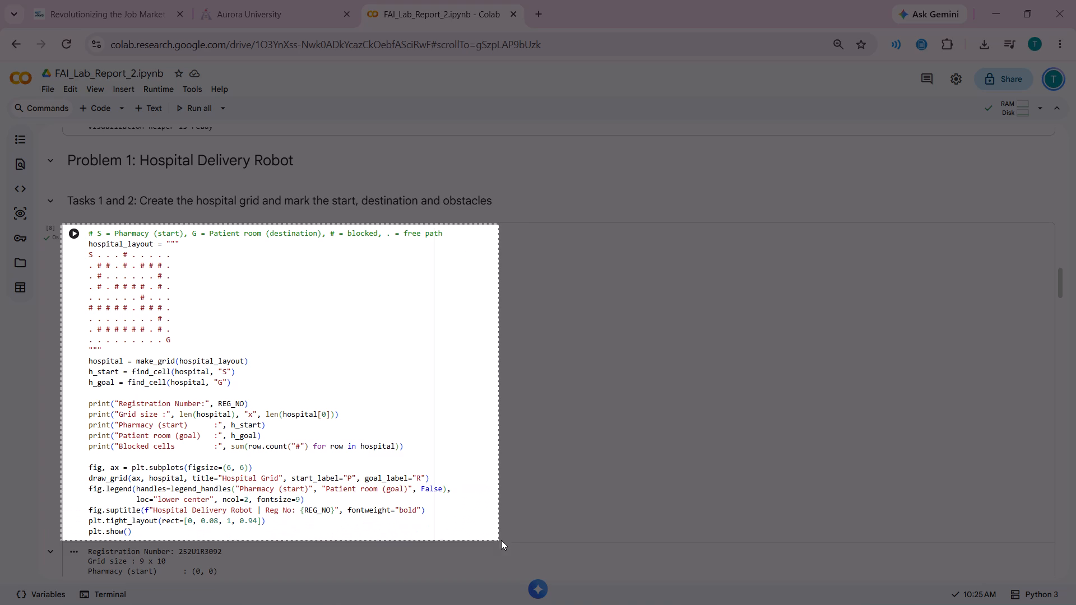
left_click_drag(501, 540, 490, 543)
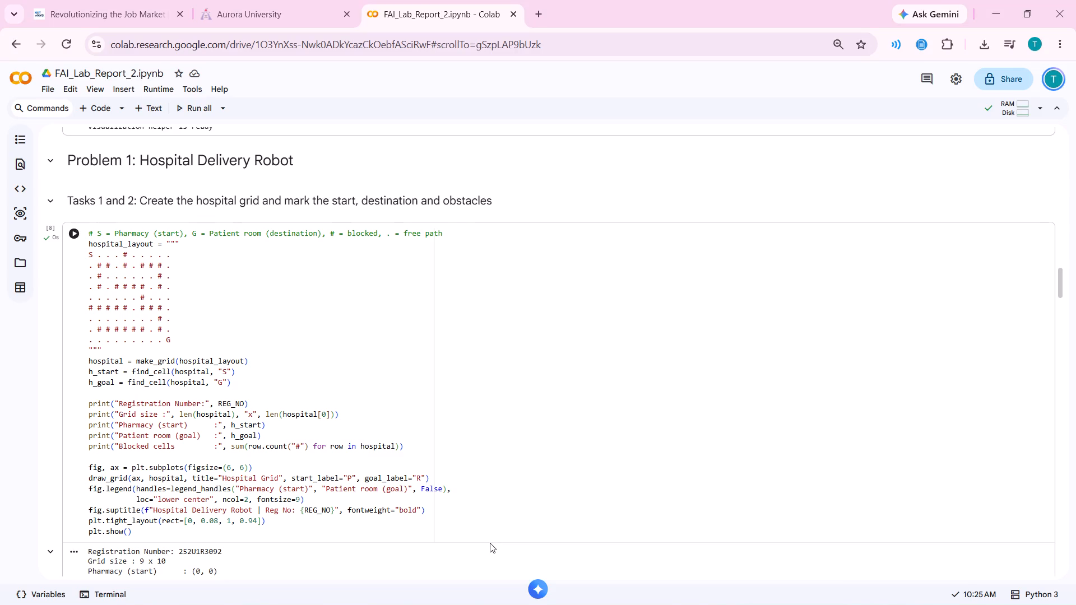
Open the hospital grid capture in Snipping Tool, copy it, and close the window.
left_click(924, 398)
double_click(943, 252)
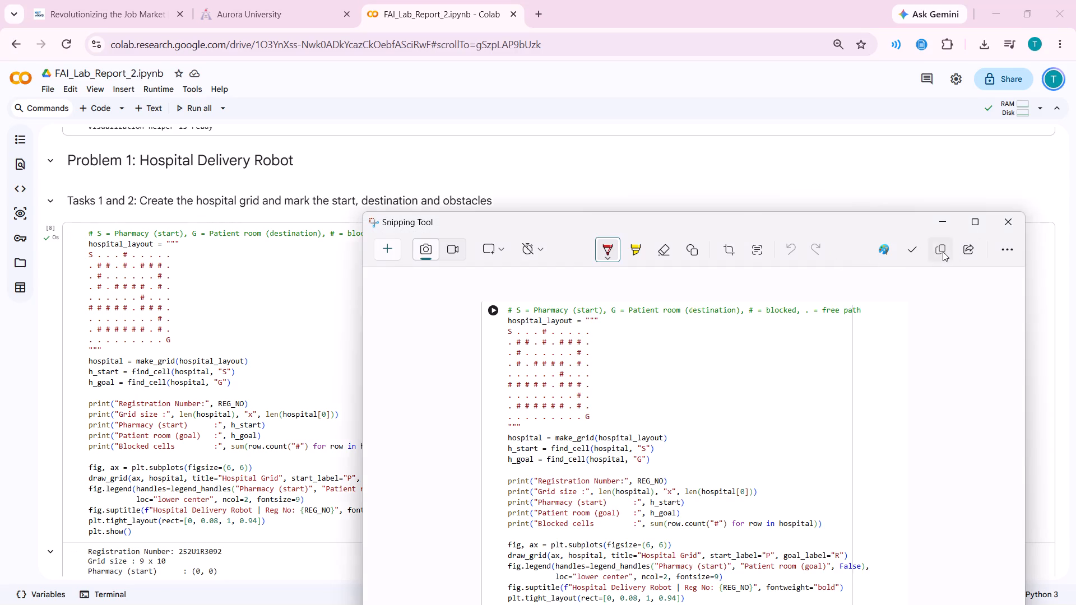
left_click(1022, 224)
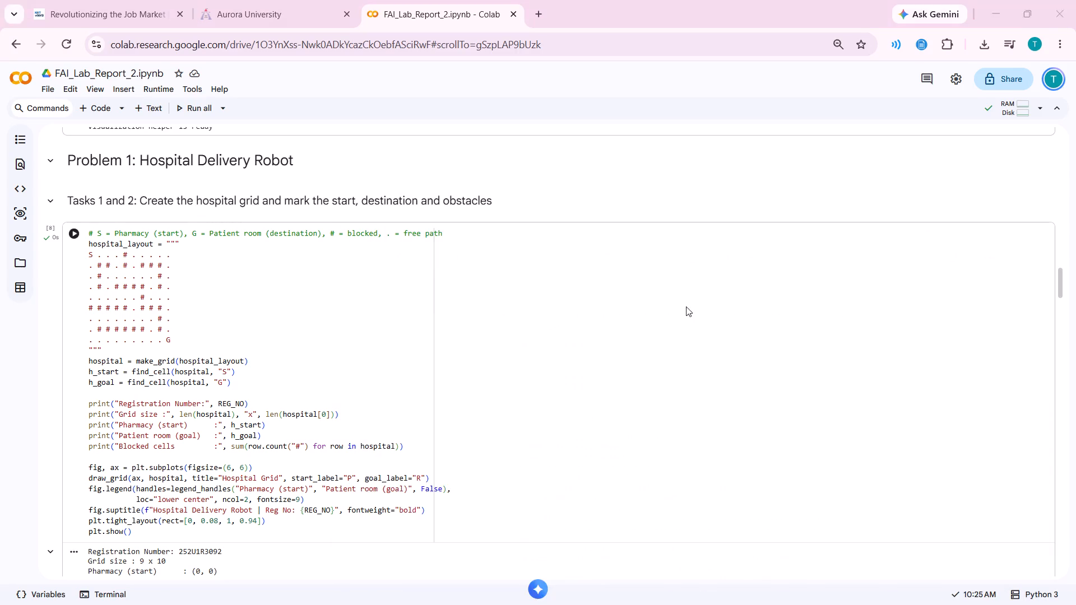
Switch to the Word report and delete all the typed Cell 4 code, from the Pharmacy comment to plt.show().
left_click(537, 136)
scroll(476, 274, "down", 2)
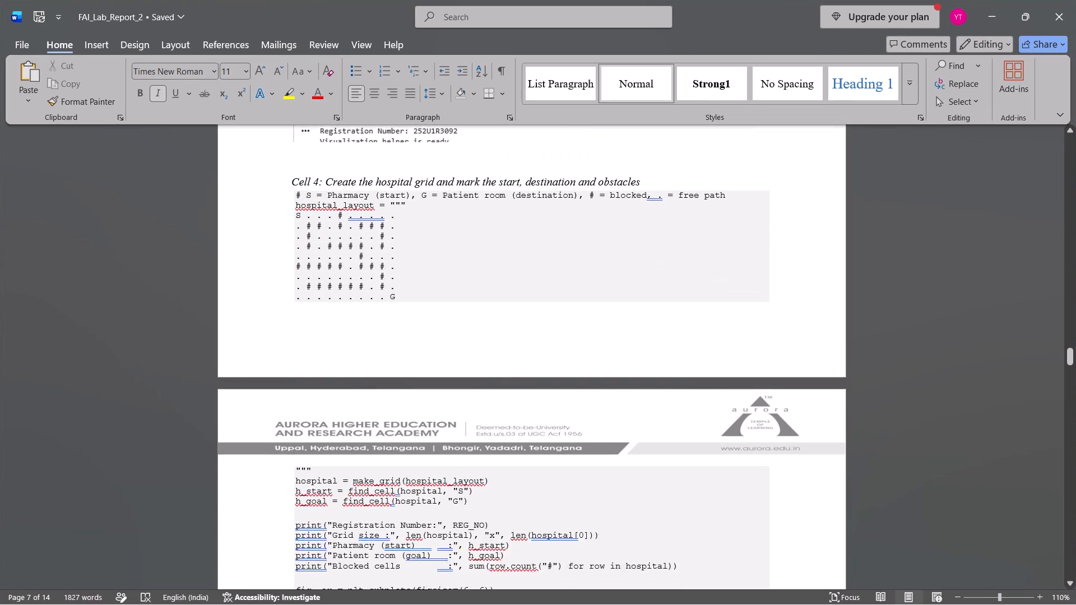
scroll(503, 579, "down", 2)
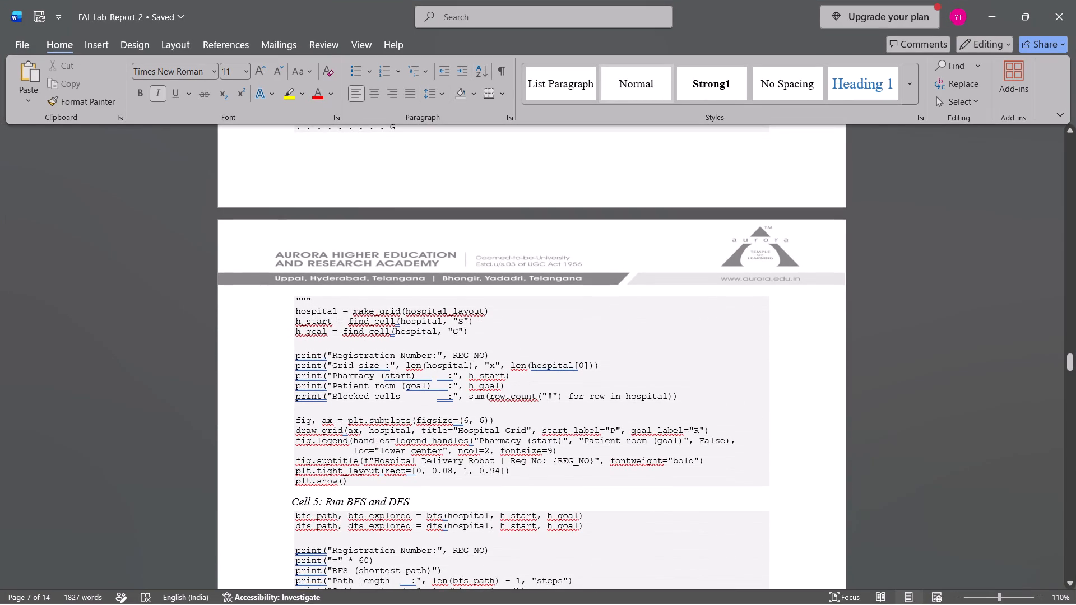
left_click_drag(347, 482, 330, 136)
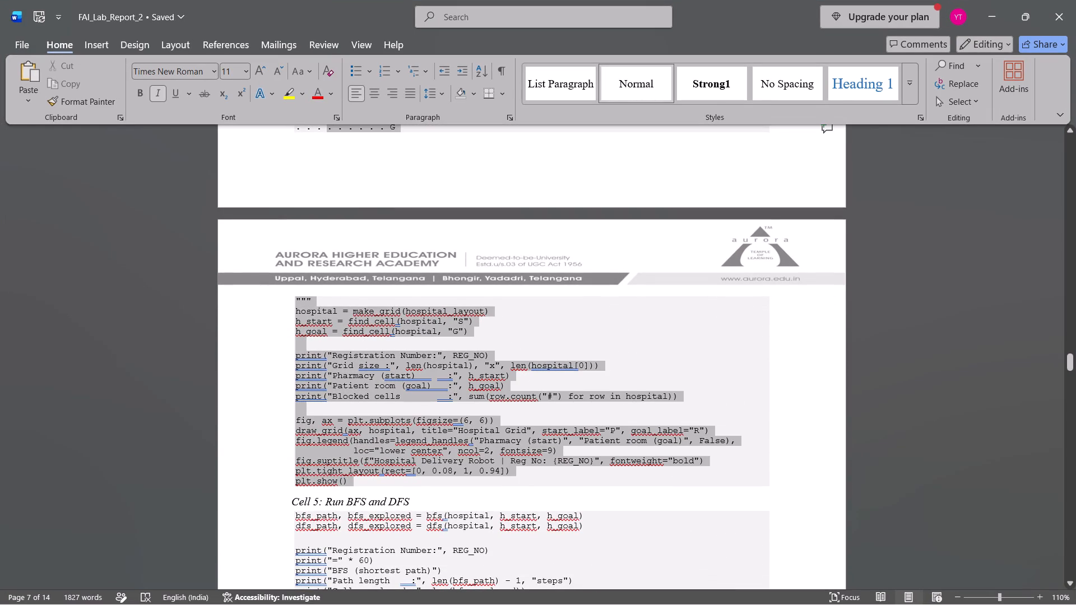
left_click_drag(330, 136, 294, 218)
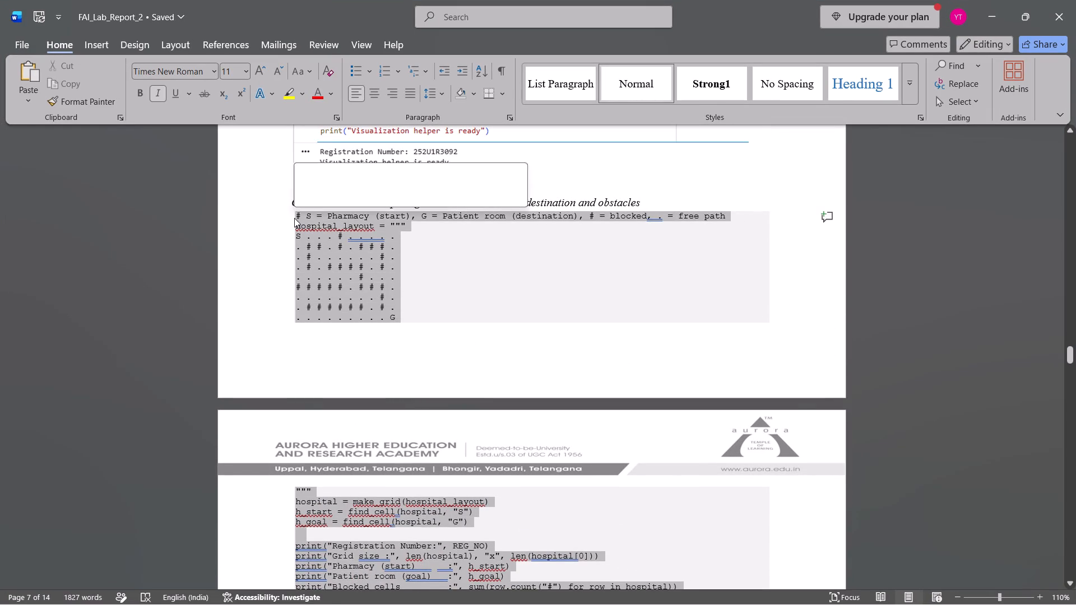
key("BackSpace")
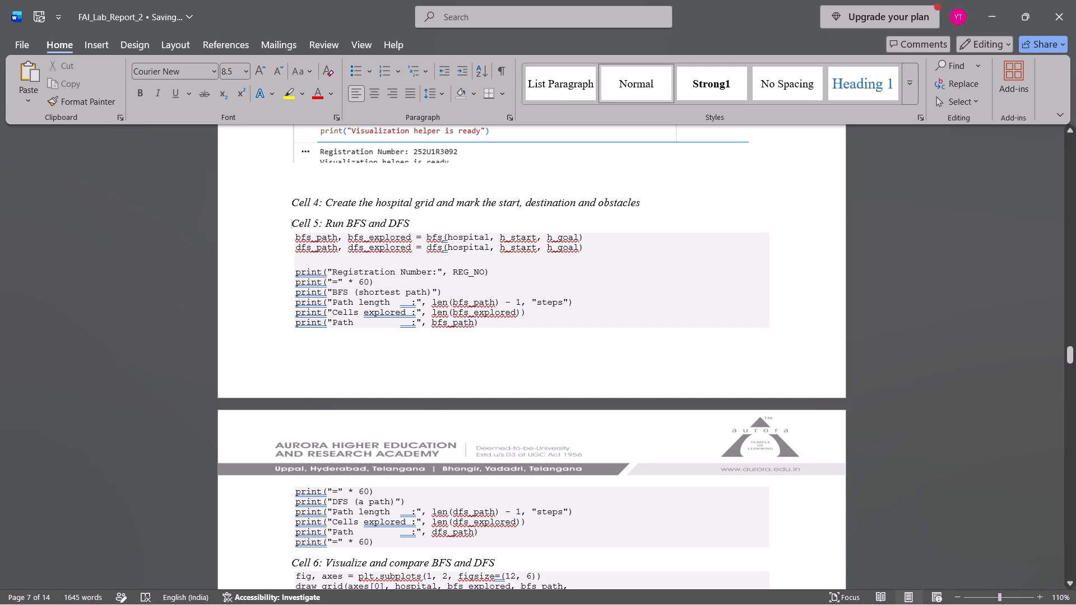
Add blank lines below the Cell 4 heading, paste the hospital grid screenshot there, and check it against the following cells.
left_click(647, 202)
key("Return")
key("Return")
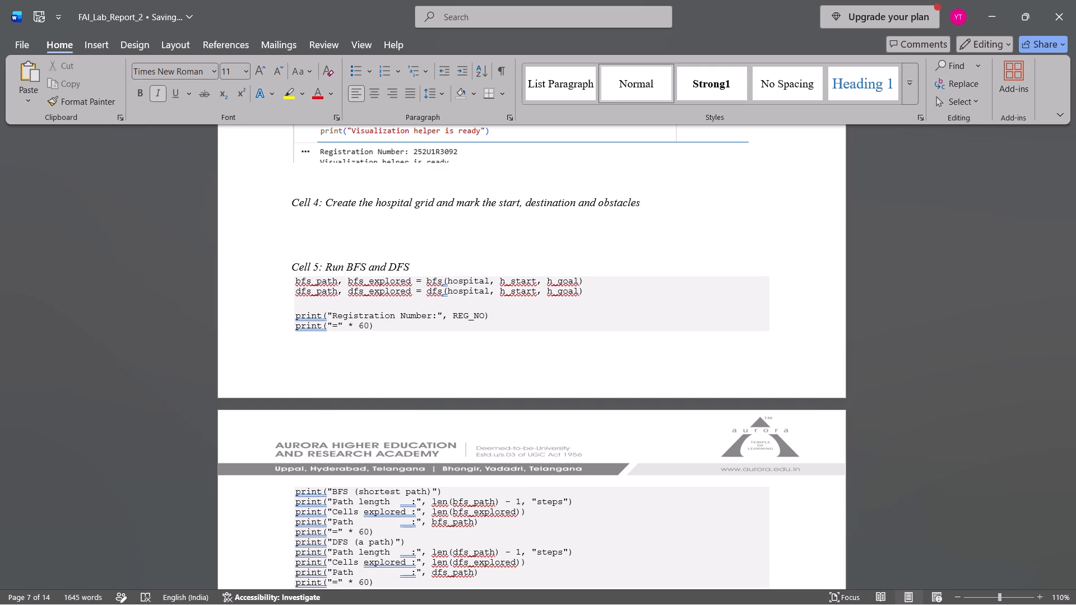
key("Up")
key("ctrl+v")
scroll(571, 232, "up", 5)
scroll(506, 379, "down", 3)
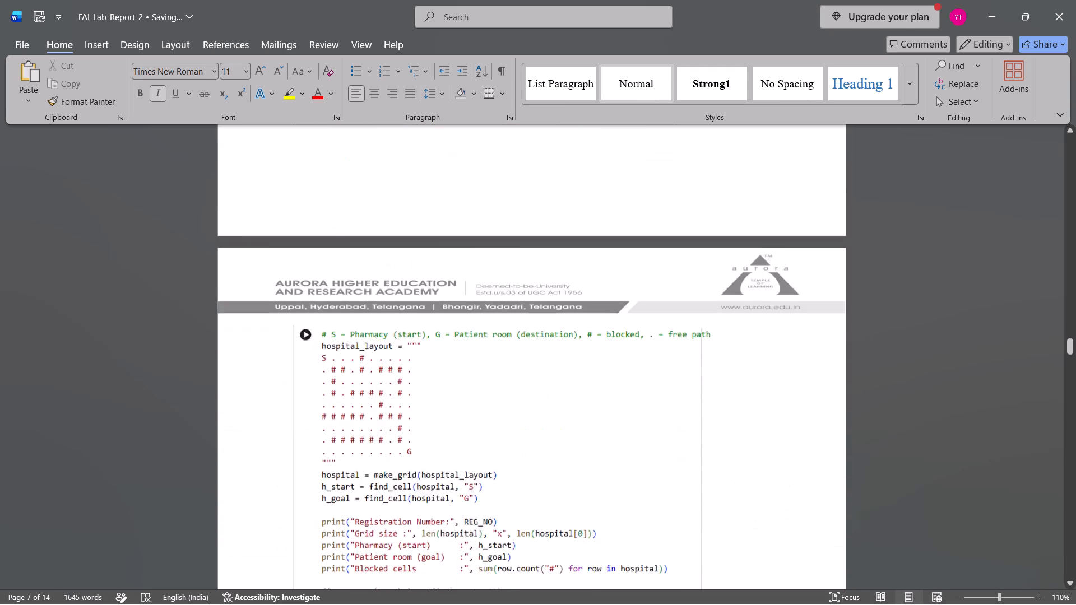
scroll(506, 379, "down", 7)
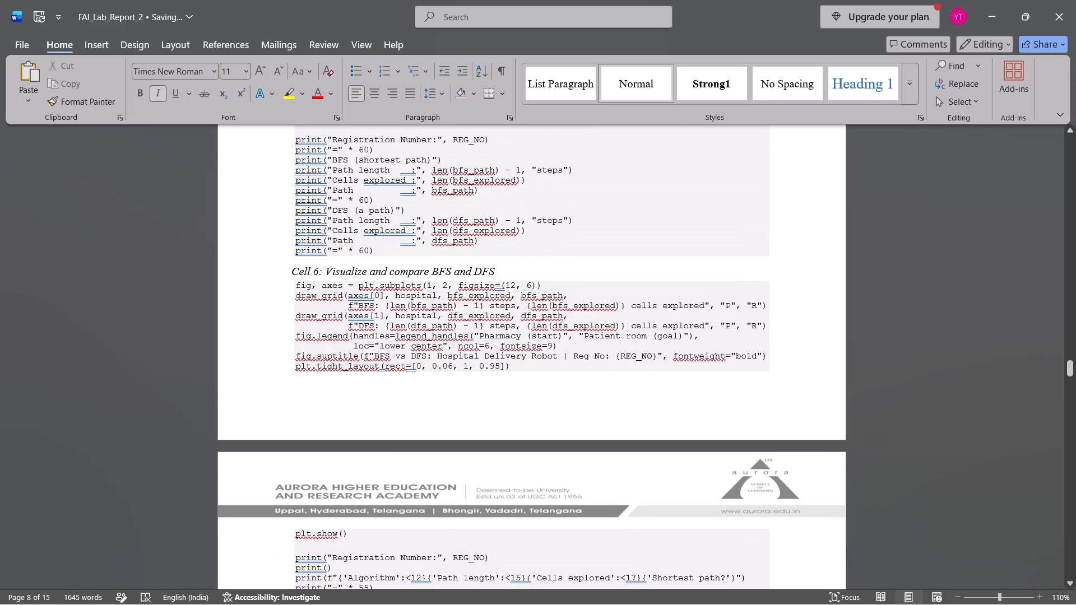
scroll(495, 382, "up", 2)
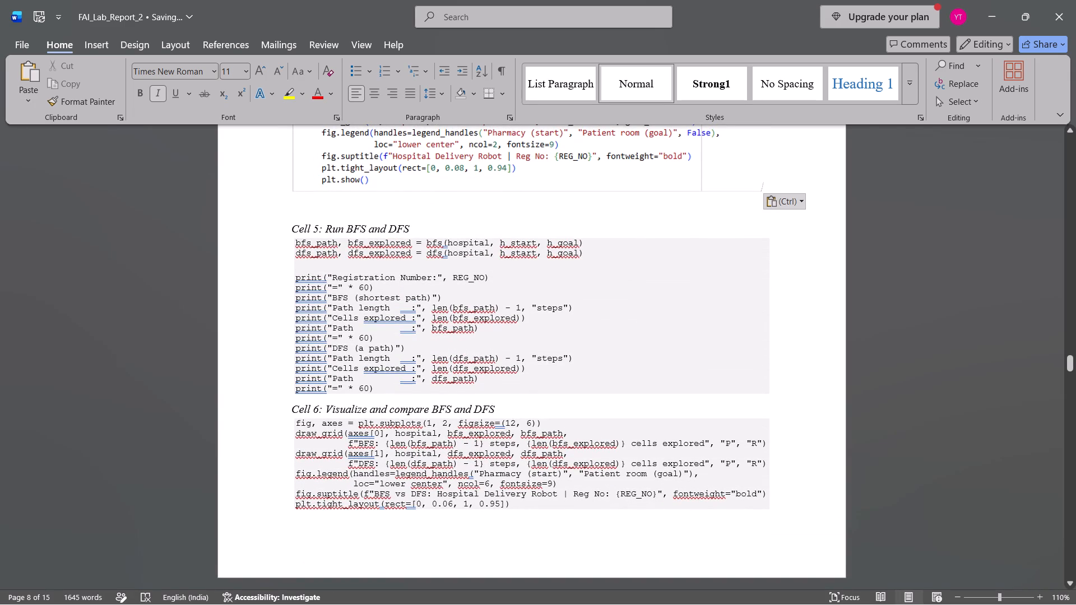
Delete all the typed code under the Cell 5: Run BFS and DFS heading, keeping the heading.
left_click_drag(386, 393, 294, 248)
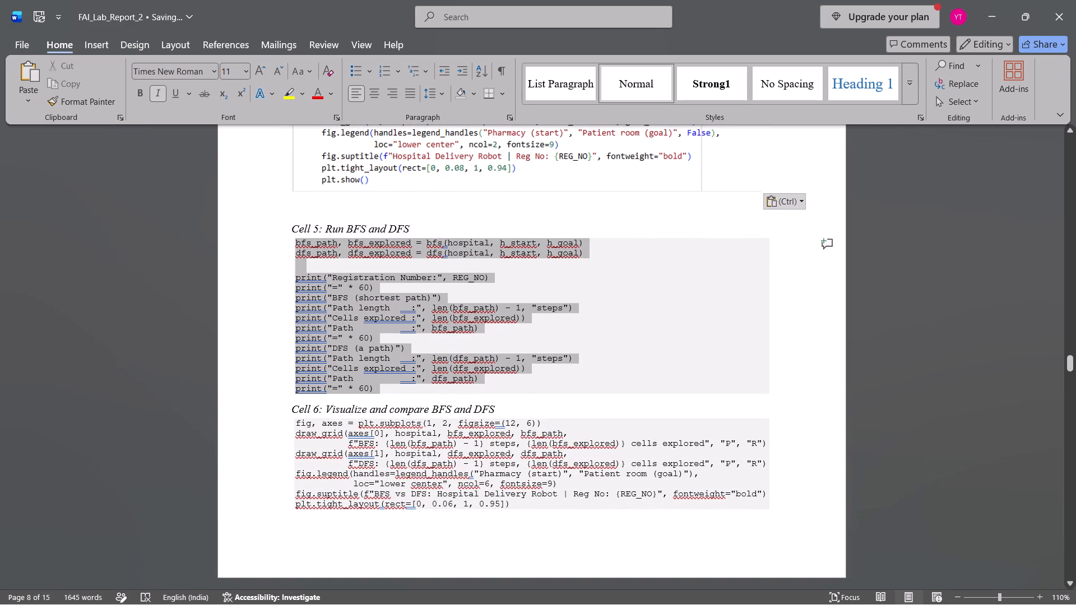
left_click_drag(294, 248, 294, 244)
key("BackSpace")
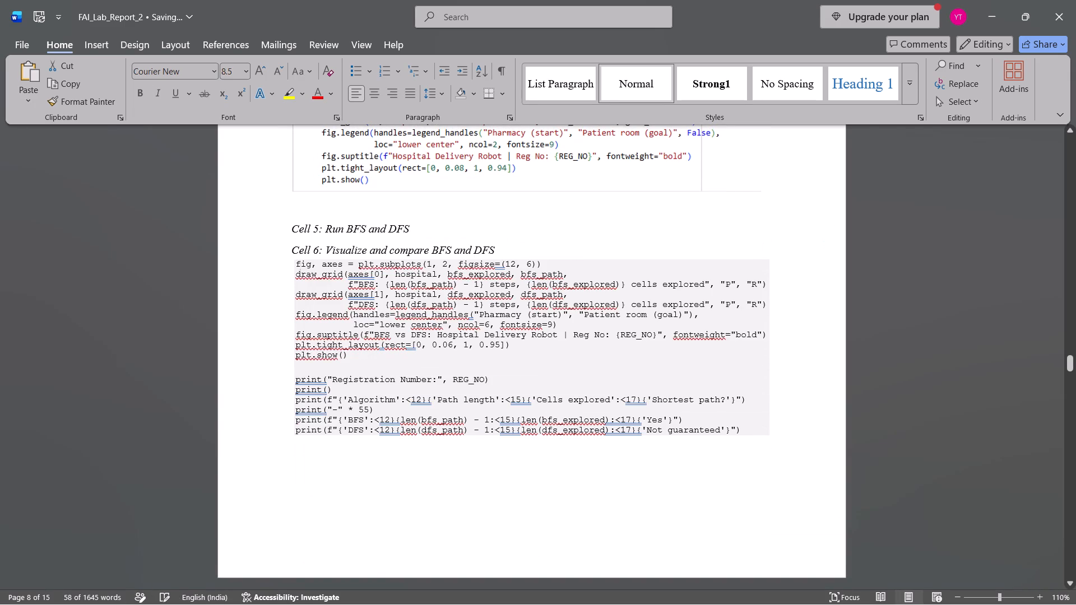
Switch to the Colab notebook, zoom to 90%, and capture the code of the Tasks 3 and 4: Run BFS and DFS cell.
left_click(537, 171)
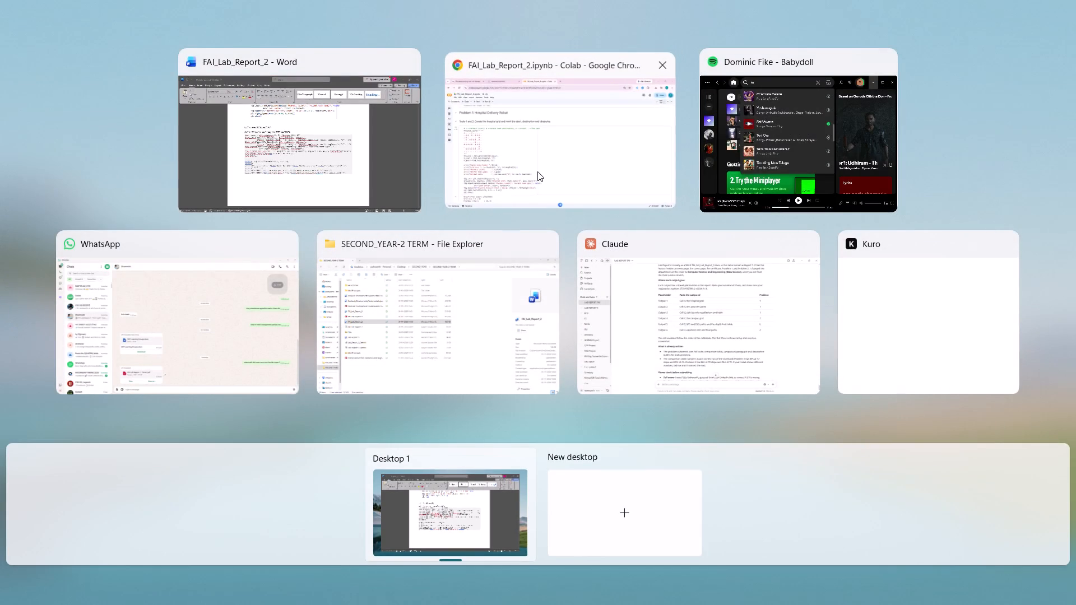
scroll(471, 306, "down", 6)
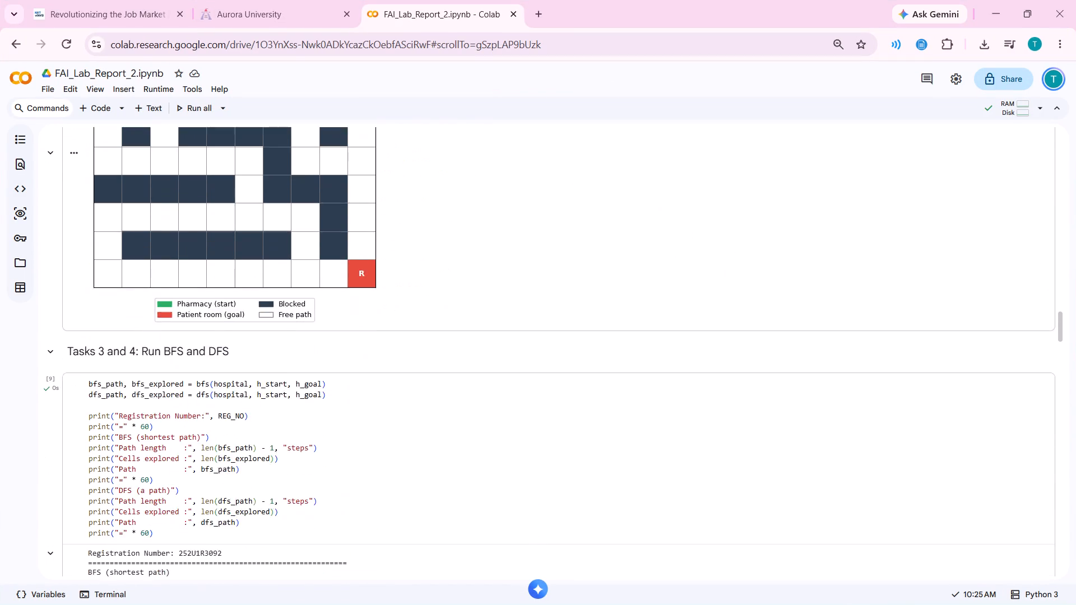
scroll(471, 306, "down", 2)
scroll(379, 347, "up", 1)
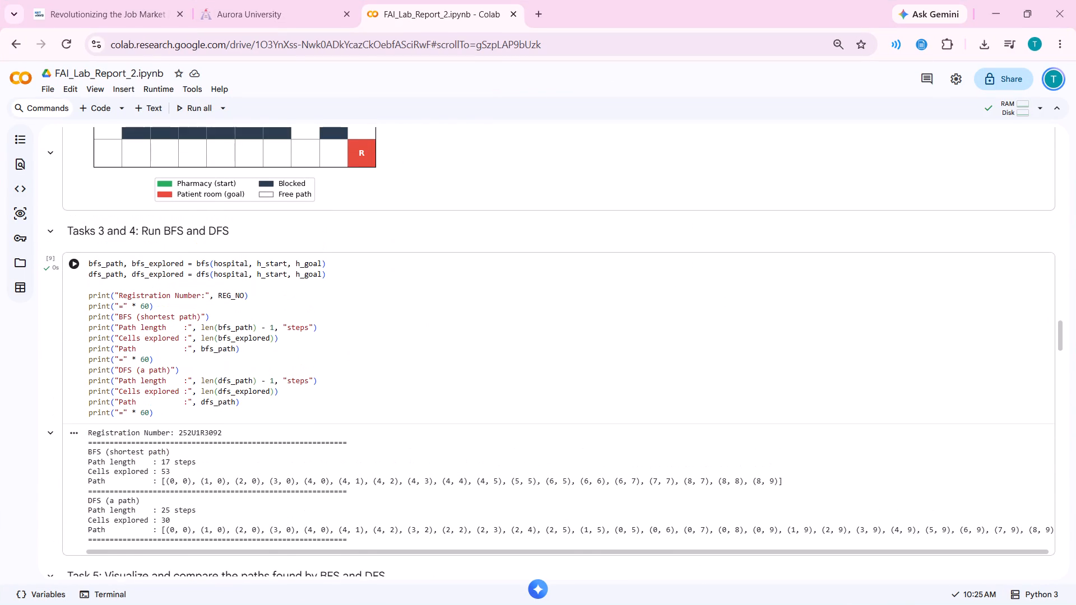
key("ctrl+equal")
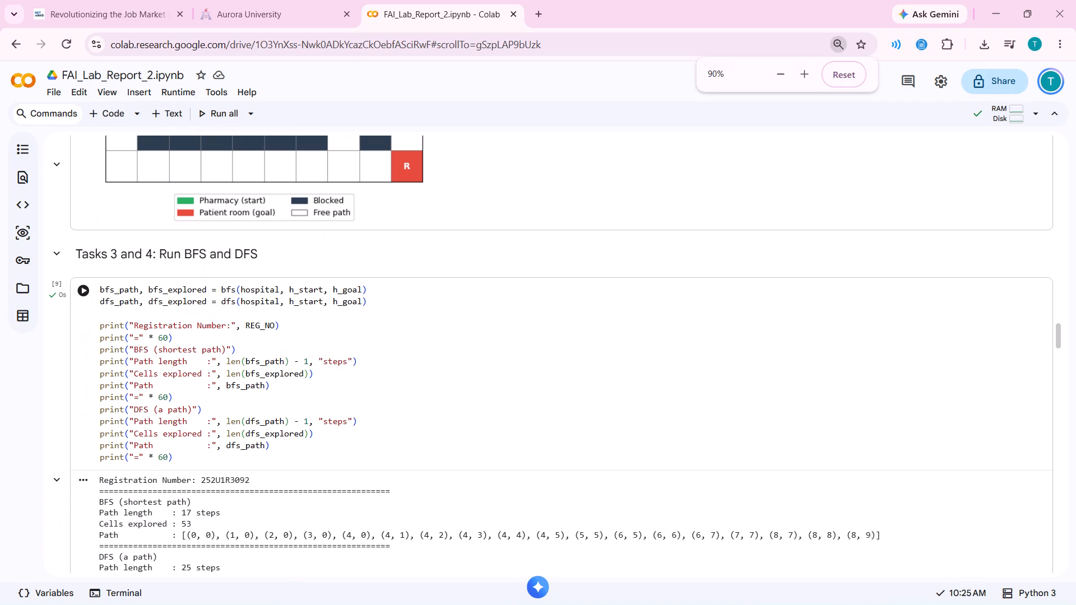
key("Print")
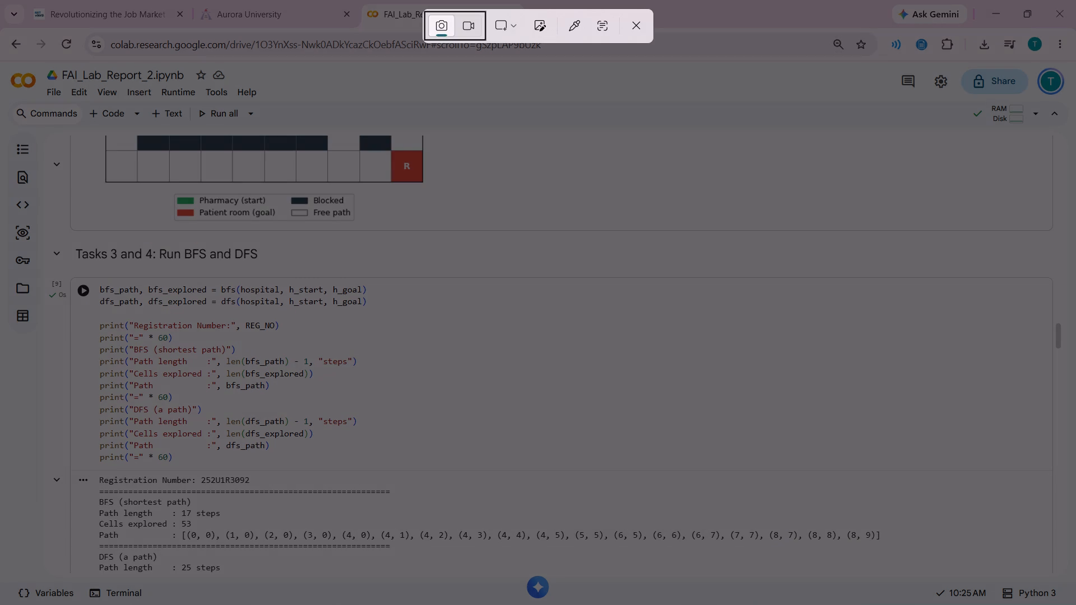
left_click_drag(77, 272, 346, 468)
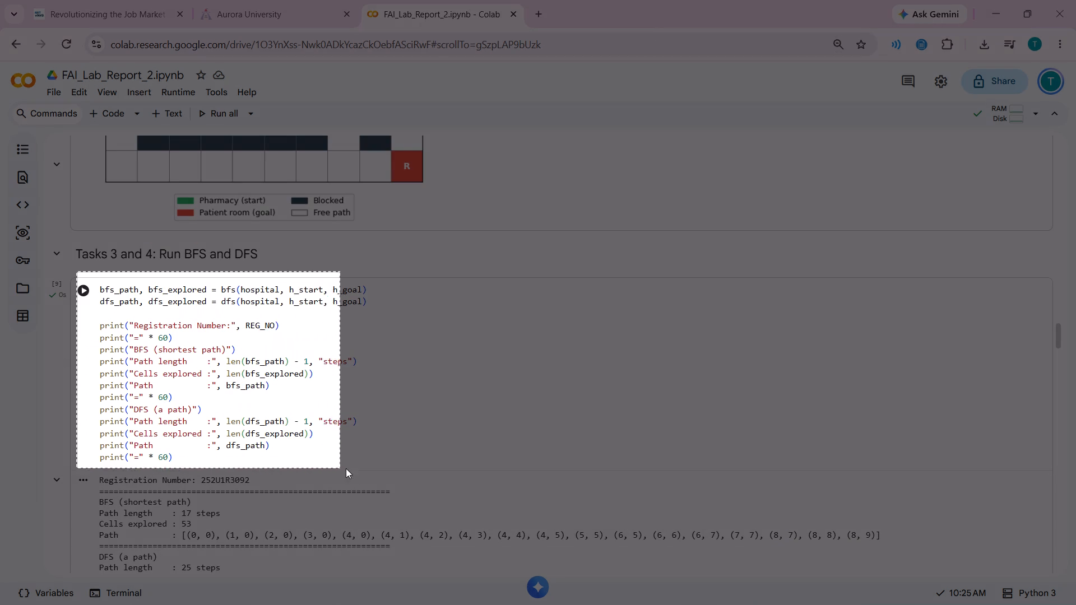
left_click_drag(346, 468, 382, 467)
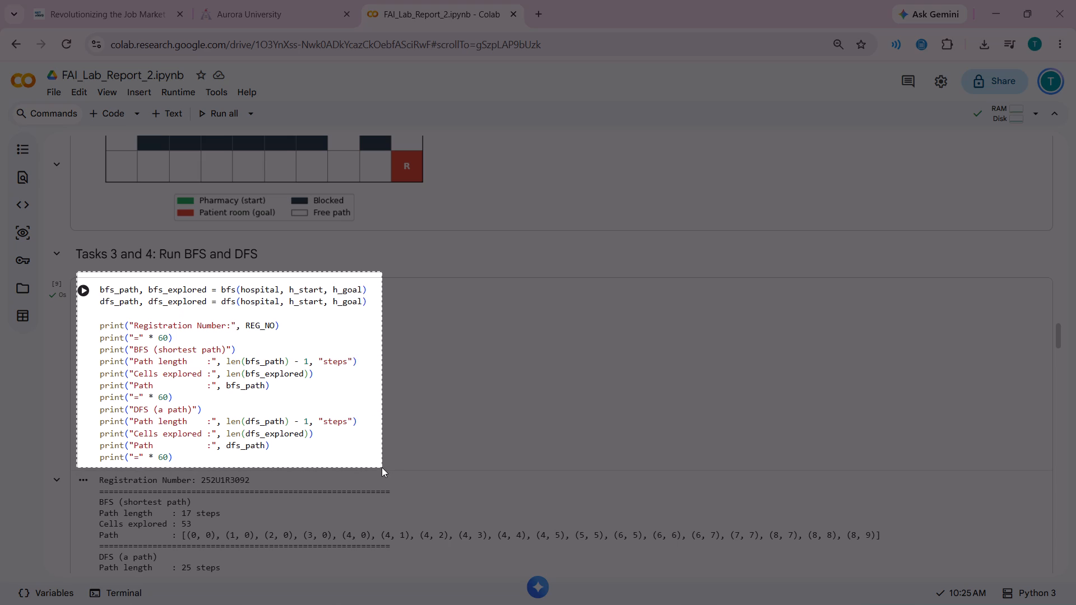
left_click_drag(382, 467, 382, 467)
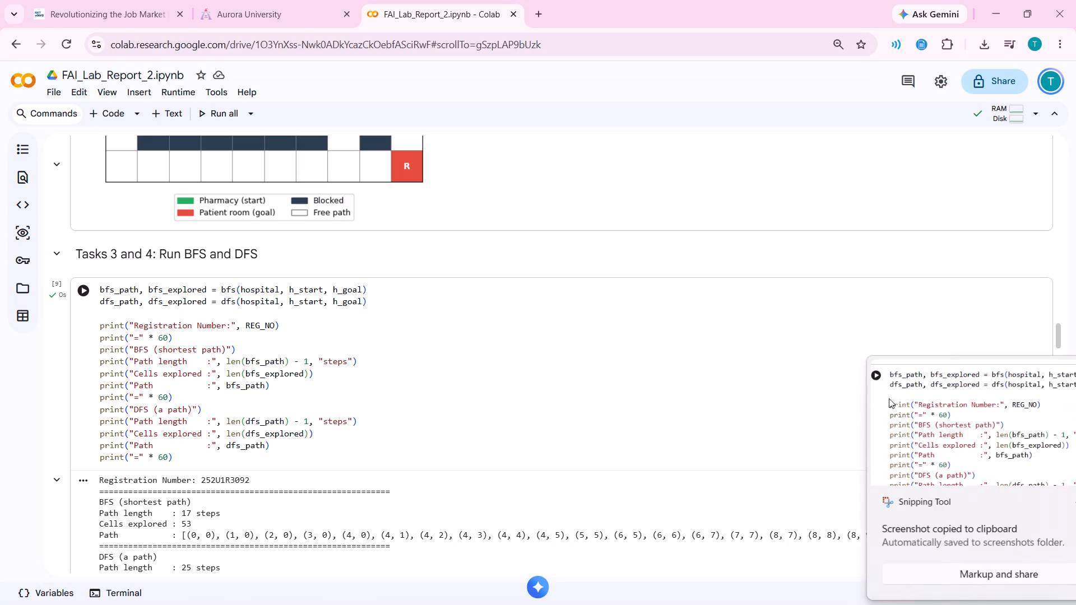
Open the BFS and DFS code capture in Snipping Tool, copy it, and close the window.
left_click(906, 401)
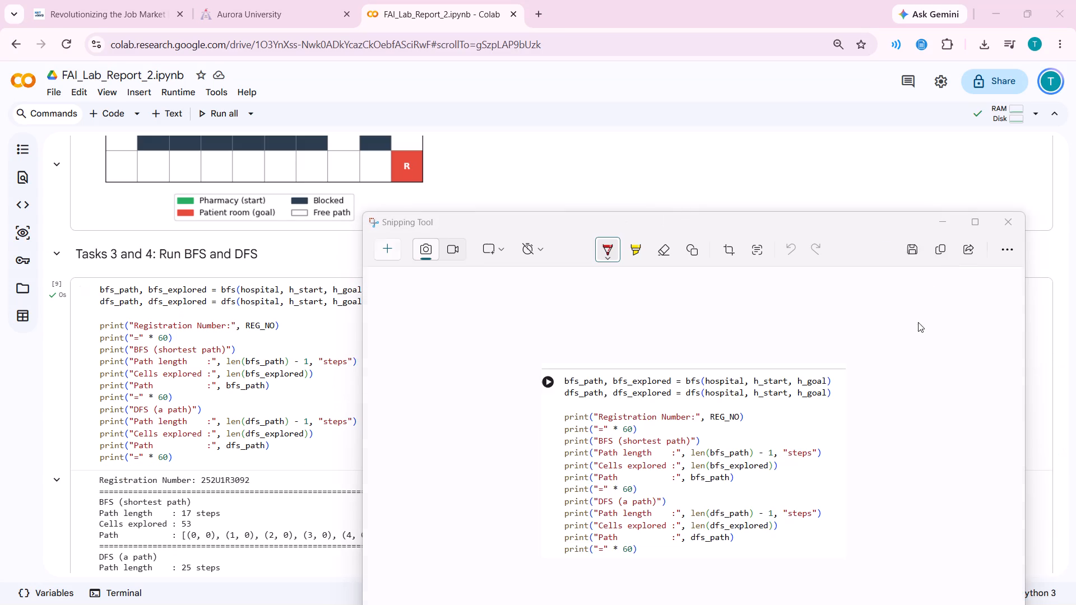
left_click(939, 248)
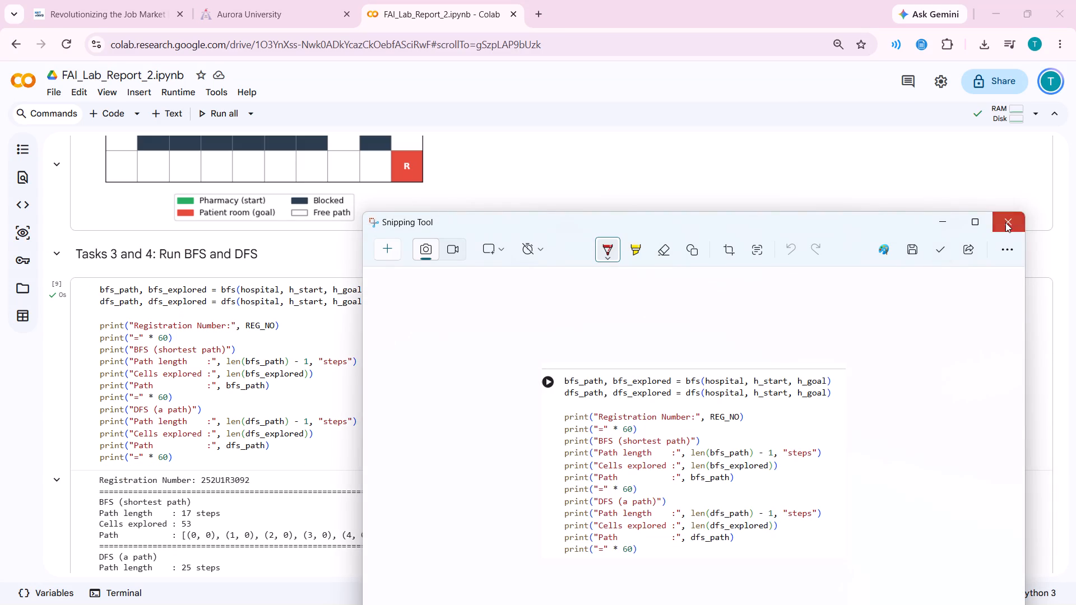
double_click(1005, 222)
Switch to the Word report and paste the captured code on a new line below the Cell 5 heading.
left_click(546, 155)
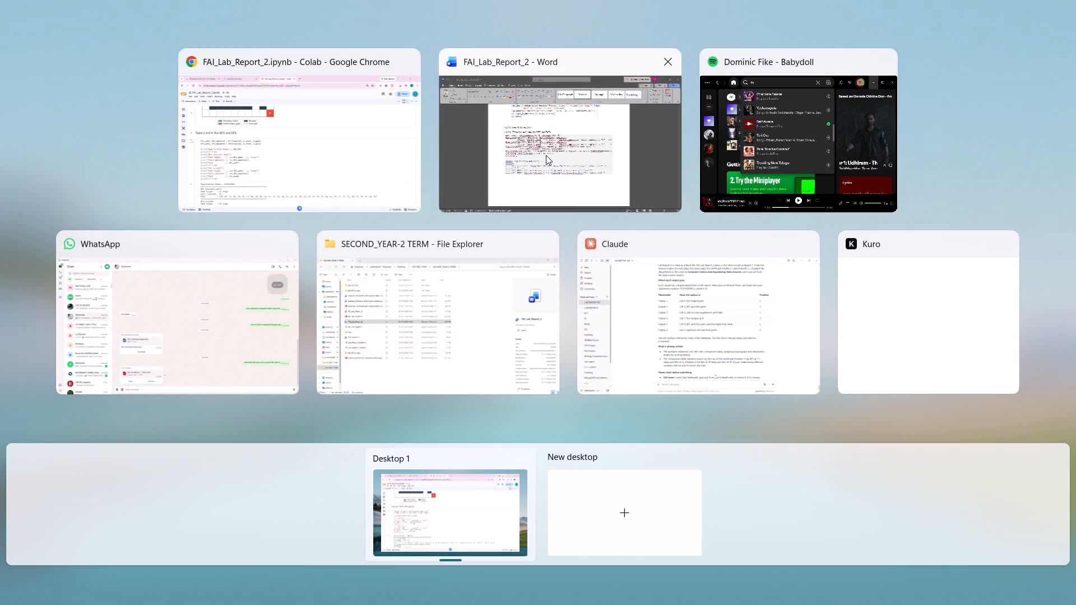
left_click(431, 220)
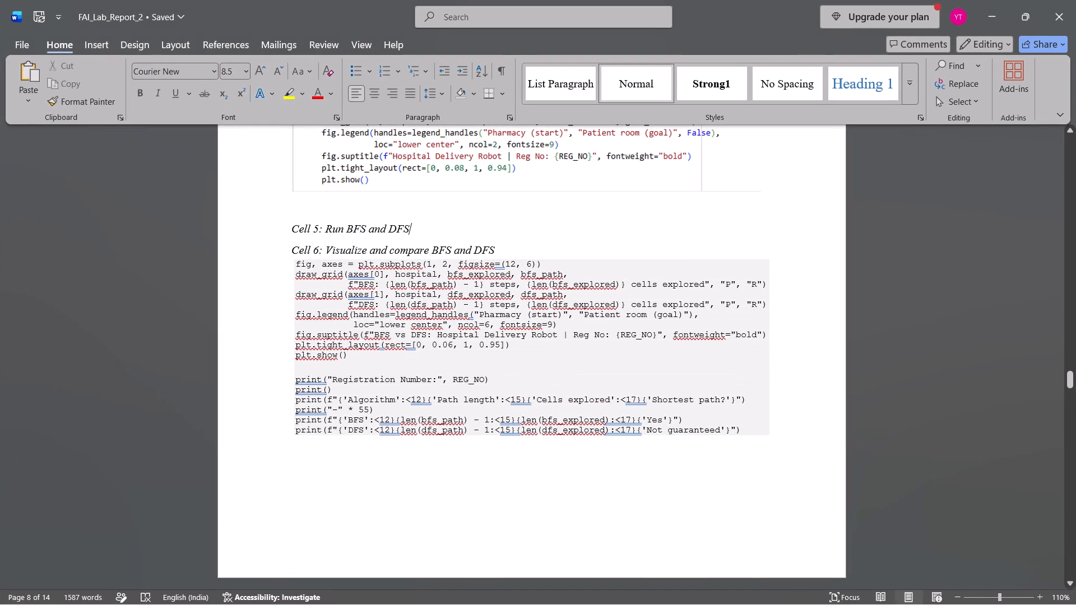
key("Return")
key("ctrl+v")
scroll(437, 266, "down", 1)
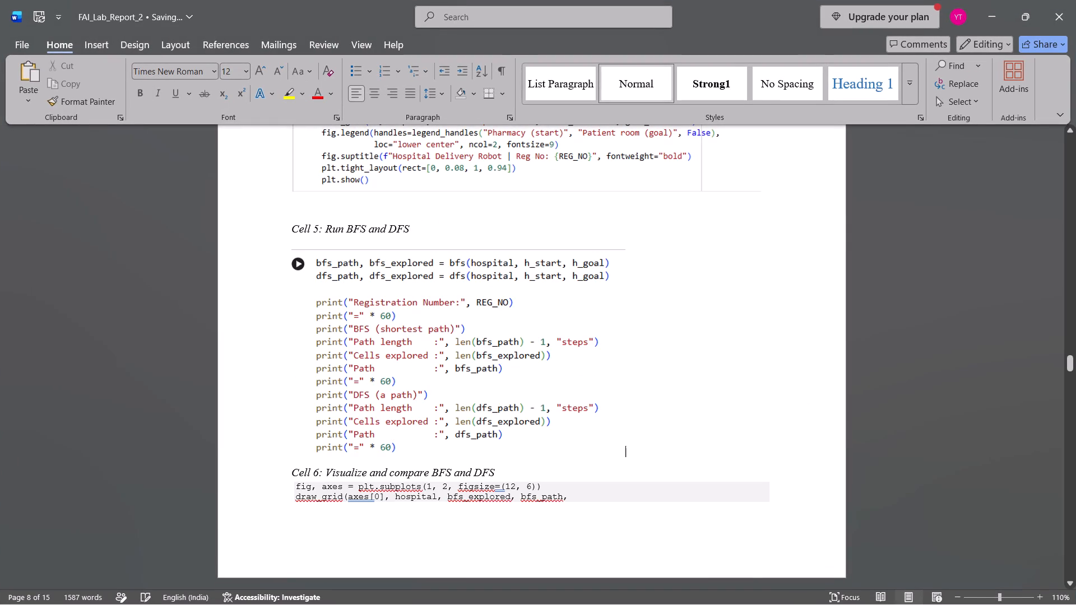
scroll(437, 266, "down", 3)
scroll(415, 320, "down", 1)
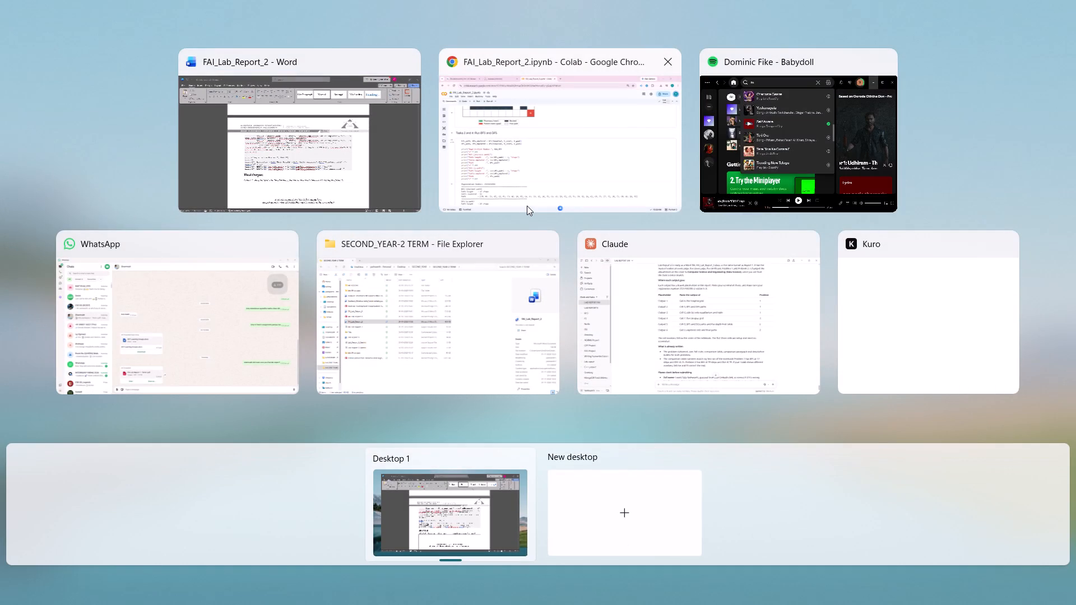
Switch to the Colab notebook and capture the Task 5 cell's code, from fig, axes to the final DFS print line.
left_click(527, 206)
scroll(489, 284, "down", 5)
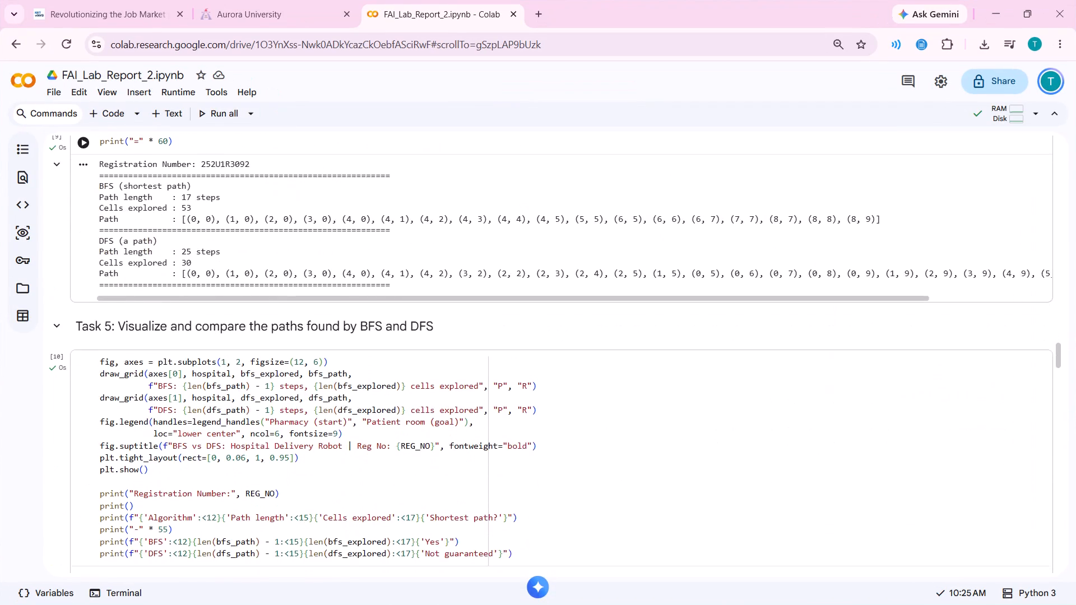
scroll(489, 284, "down", 2)
scroll(489, 284, "up", 1)
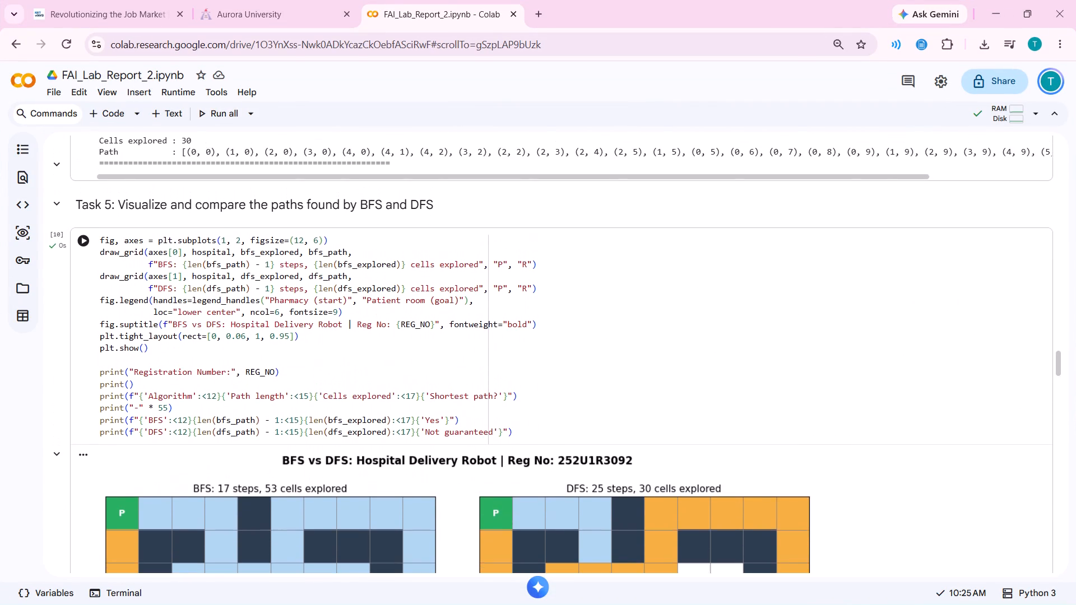
scroll(489, 284, "up", 1)
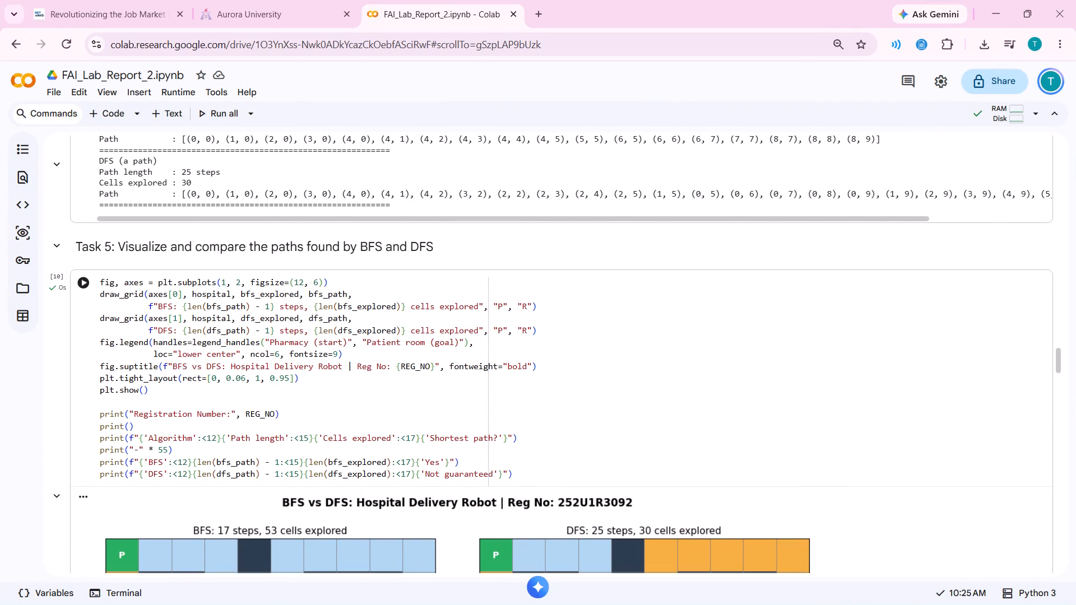
key("Print")
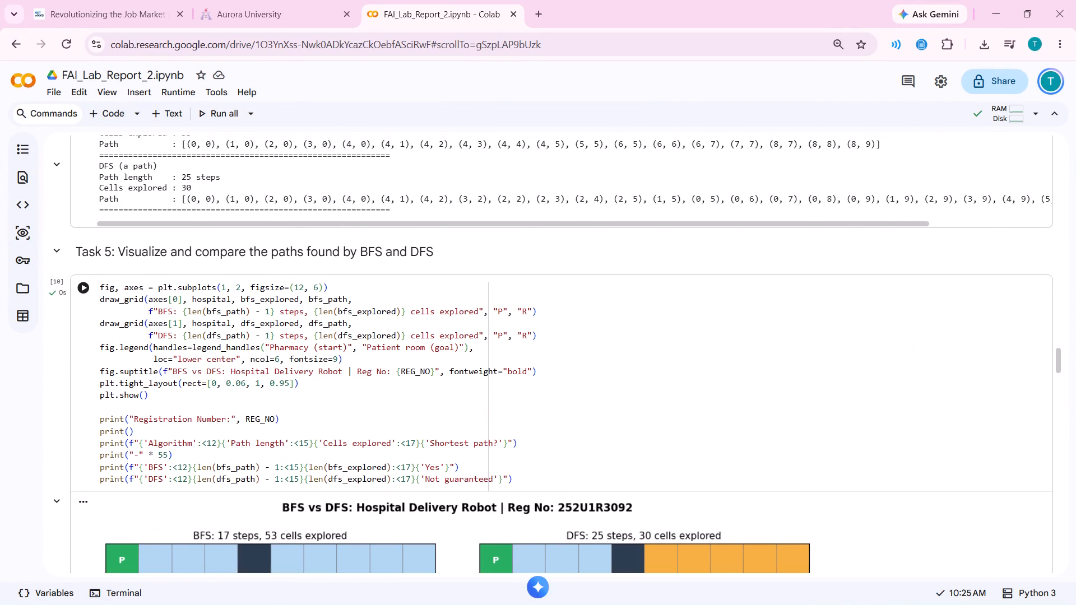
left_click_drag(73, 276, 491, 427)
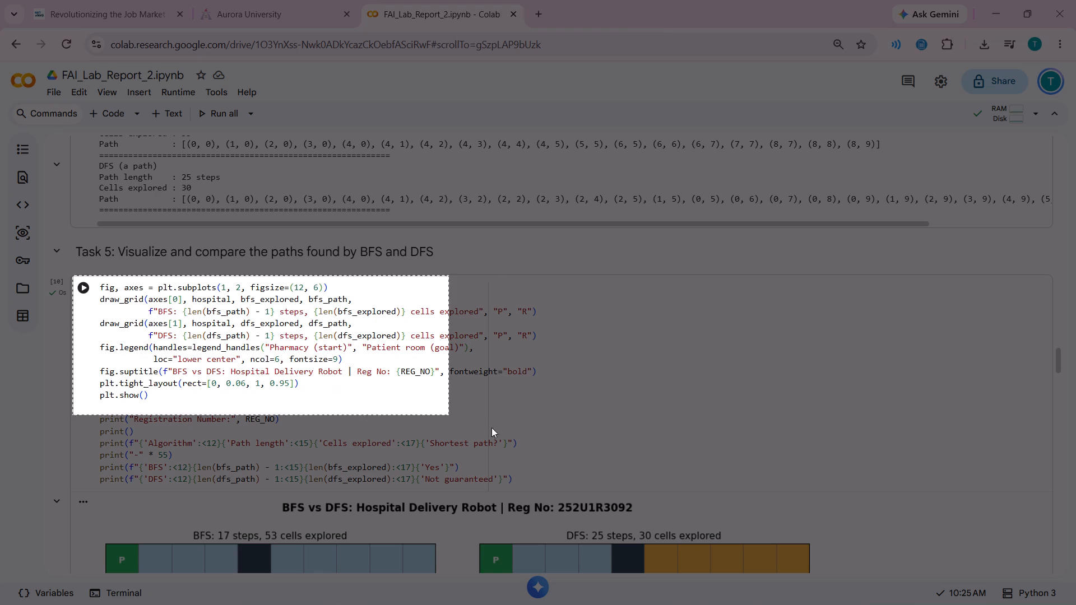
left_click_drag(491, 427, 611, 492)
Open the Task 5 code capture in Snipping Tool, copy it, and close the window.
left_click(919, 402)
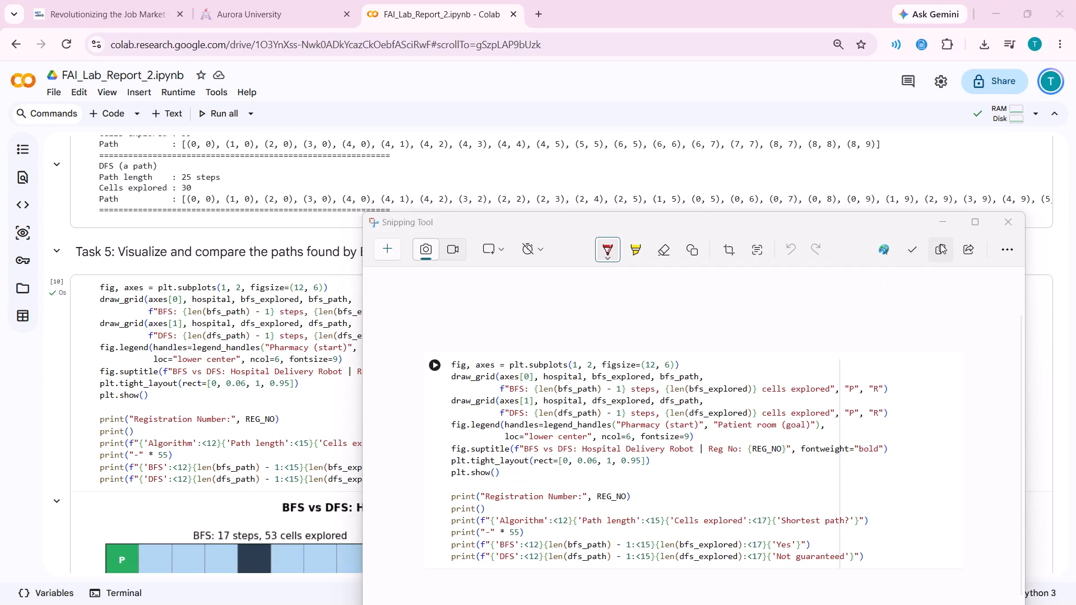
double_click(938, 244)
left_click(1013, 215)
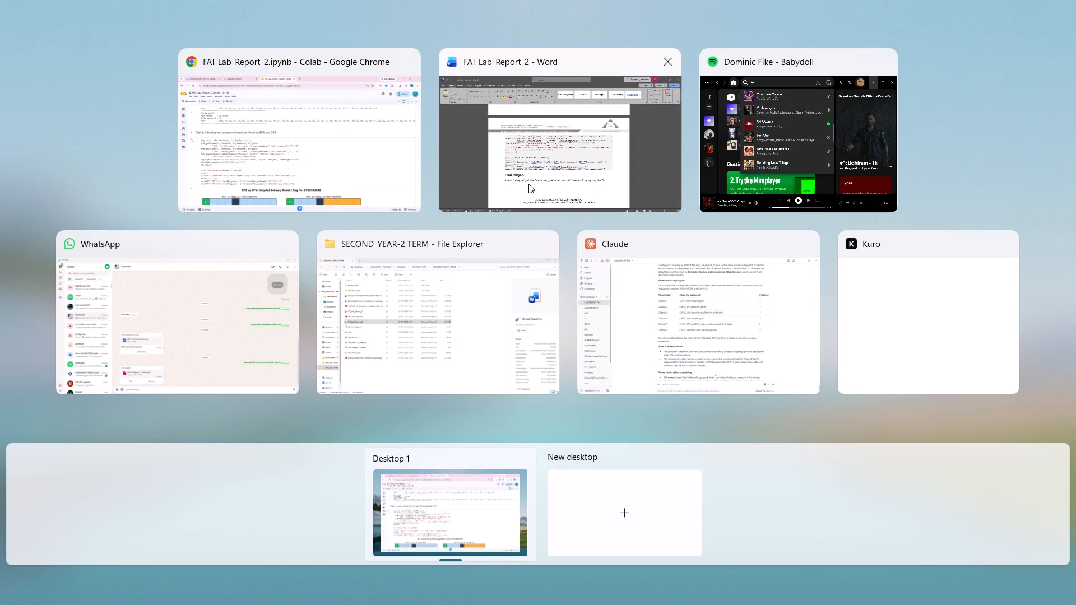
Switch to the Word report and delete all the typed Cell 6 code across both pages, keeping the heading.
left_click(514, 185)
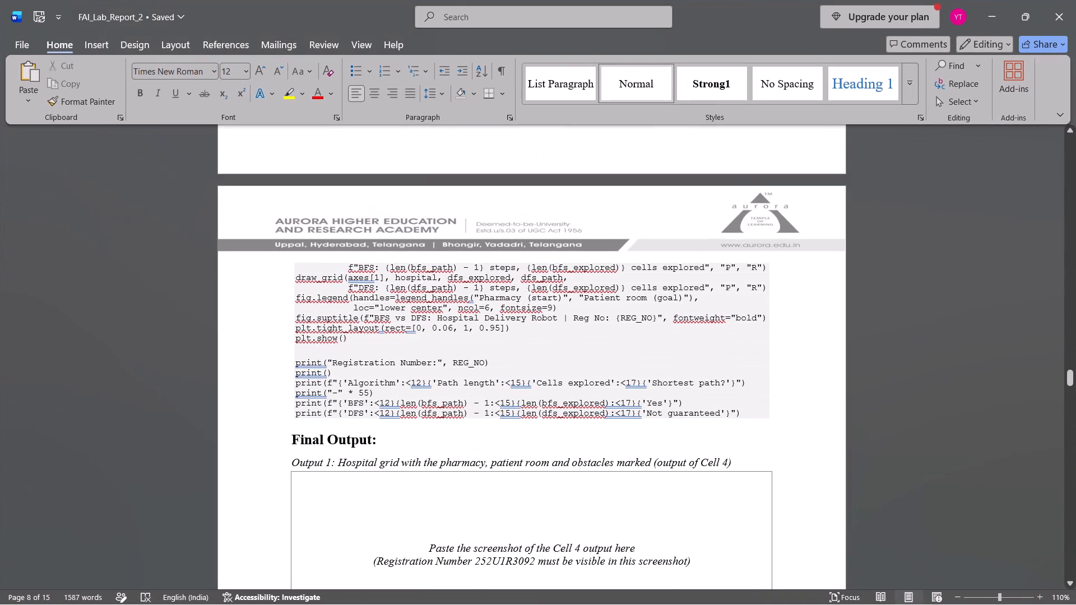
scroll(467, 336, "up", 1)
scroll(467, 336, "down", 2)
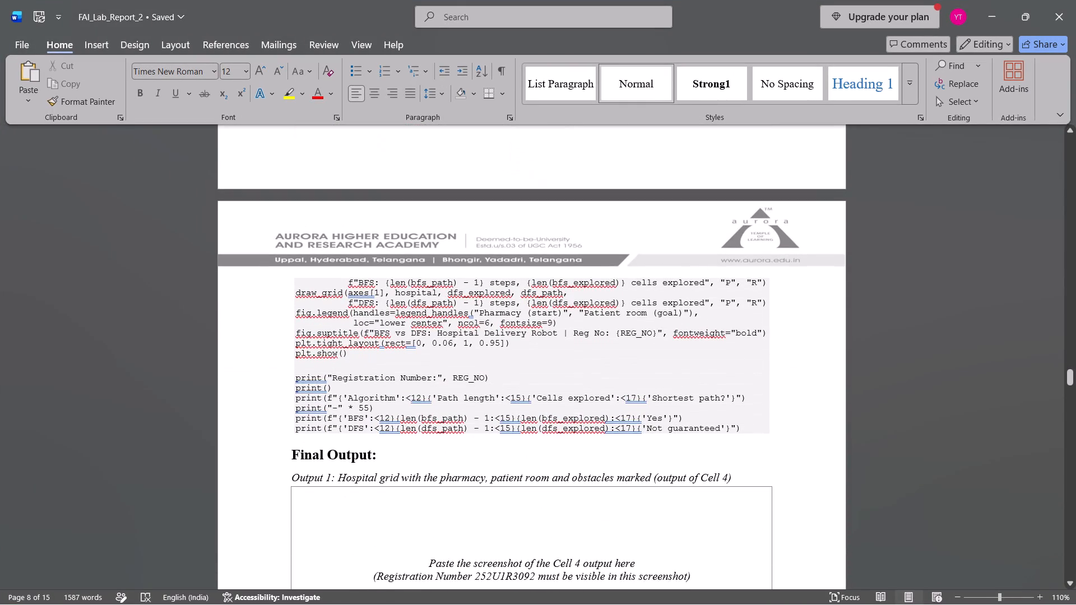
left_click_drag(745, 422, 377, 98)
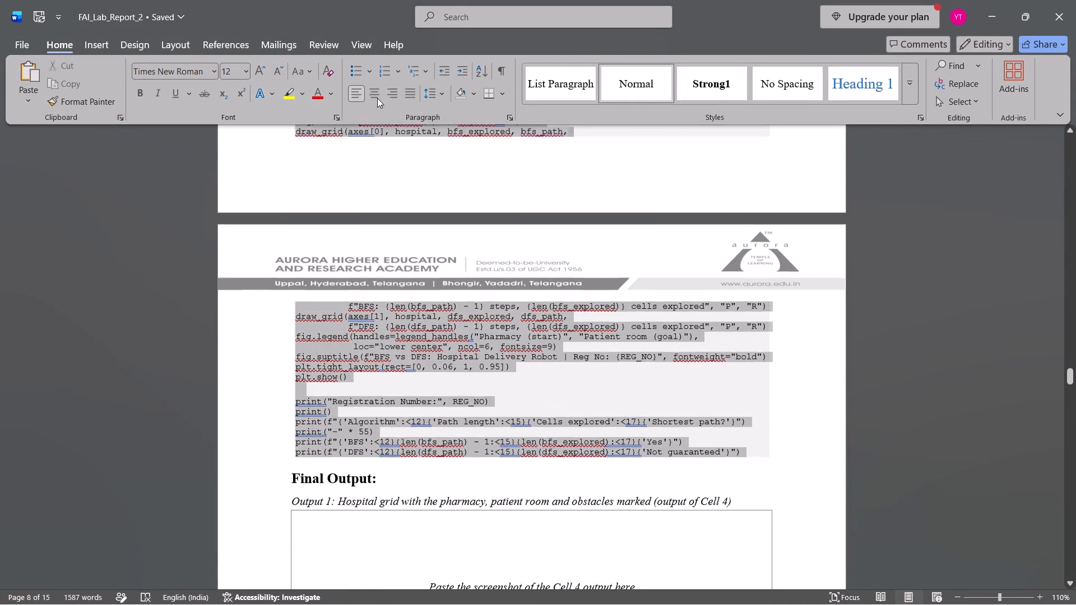
left_click_drag(377, 98, 296, 360)
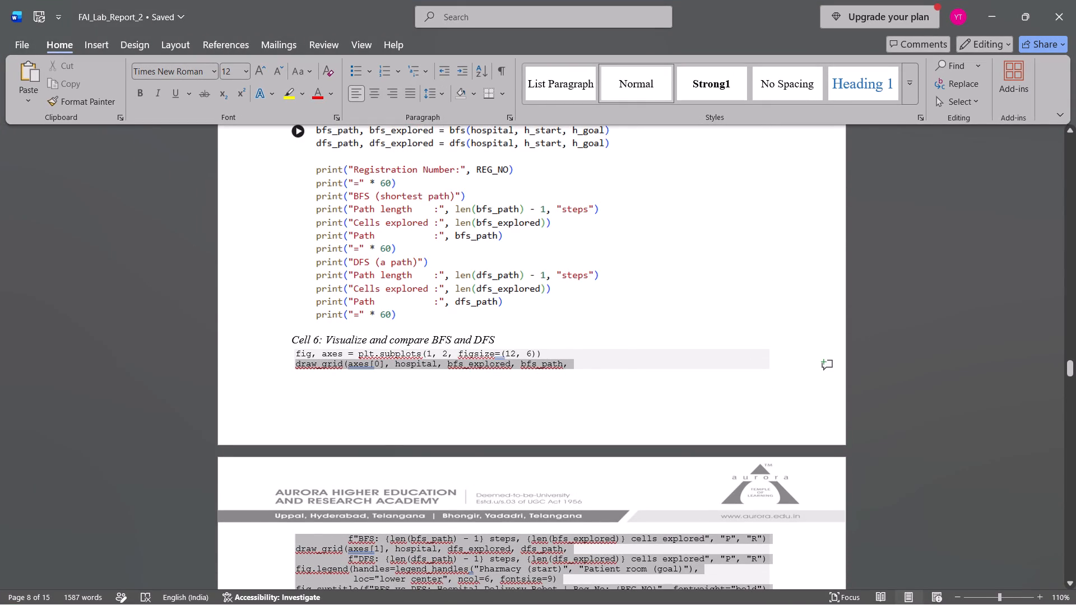
left_click_drag(296, 360, 296, 357)
key("BackSpace")
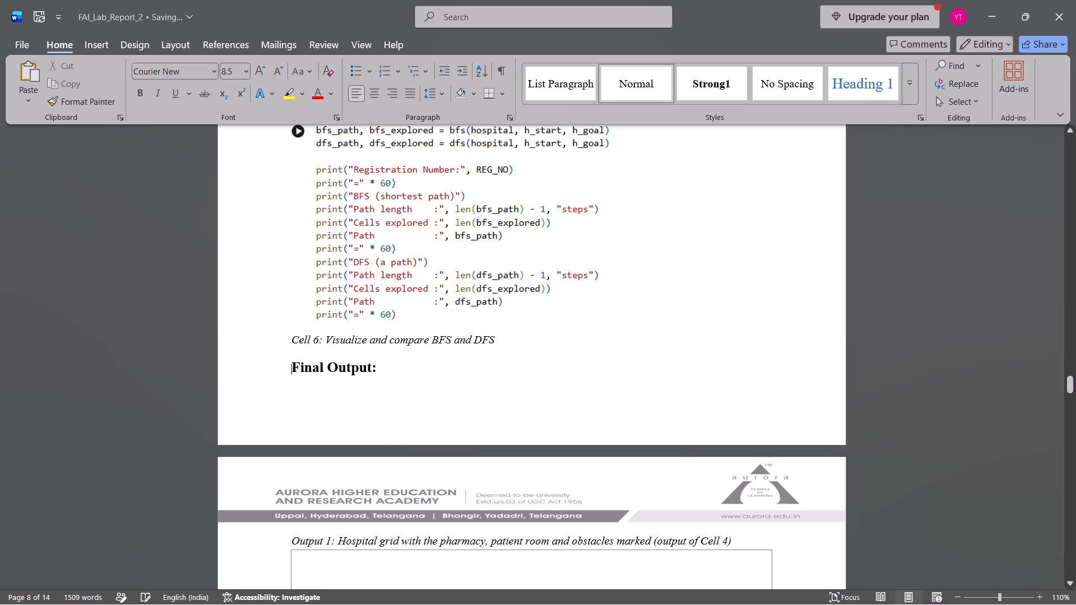
Paste the Task 5 code screenshot on a new line below the Cell 6: Visualize and compare BFS and DFS heading.
left_click(515, 347)
key("Return")
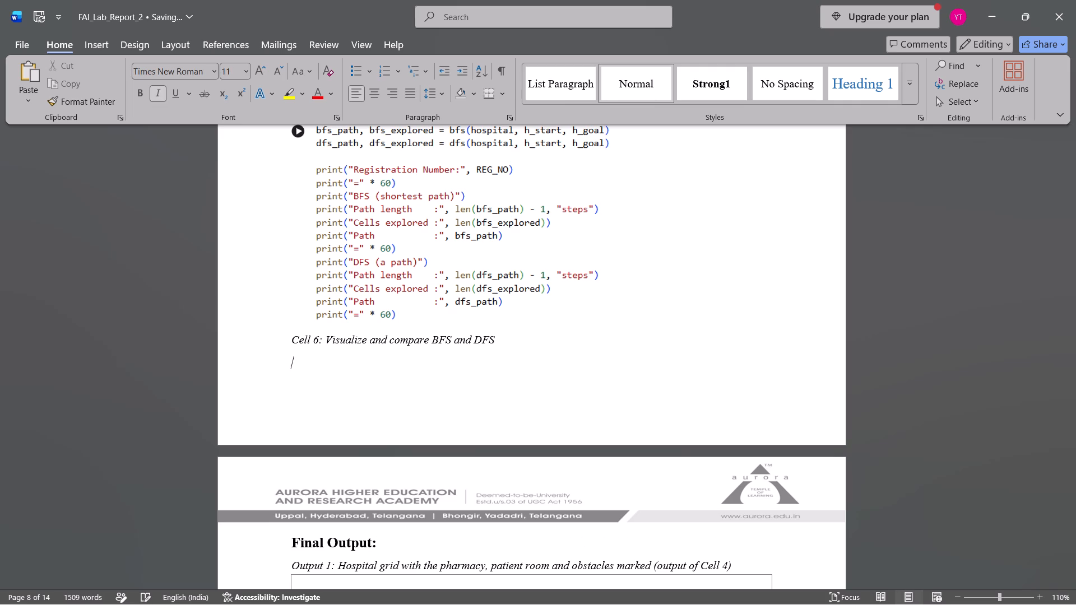
key("ctrl+v")
scroll(488, 376, "down", 2)
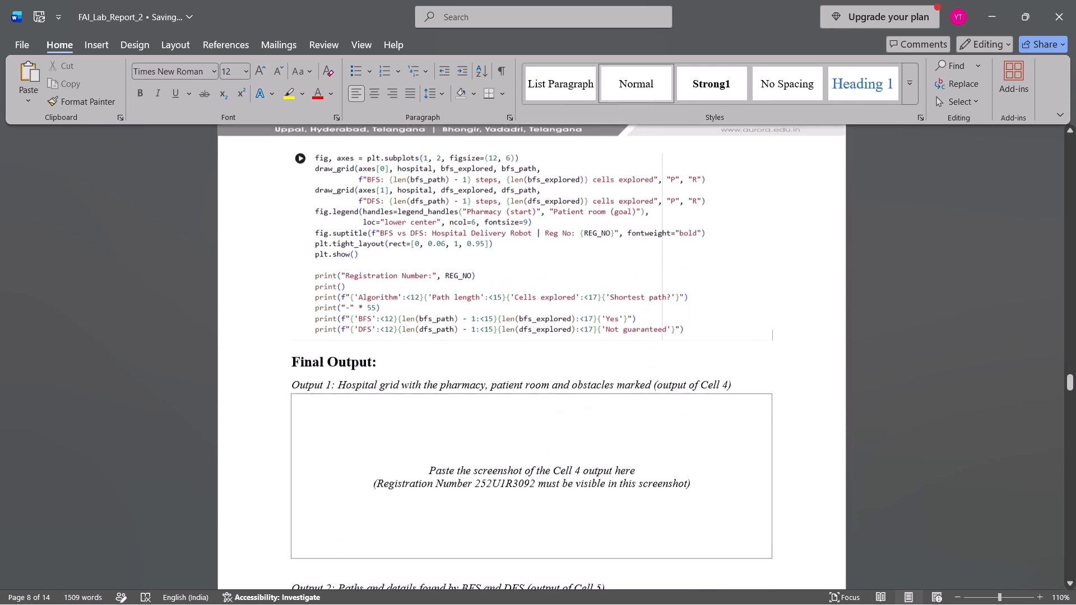
scroll(488, 376, "down", 2)
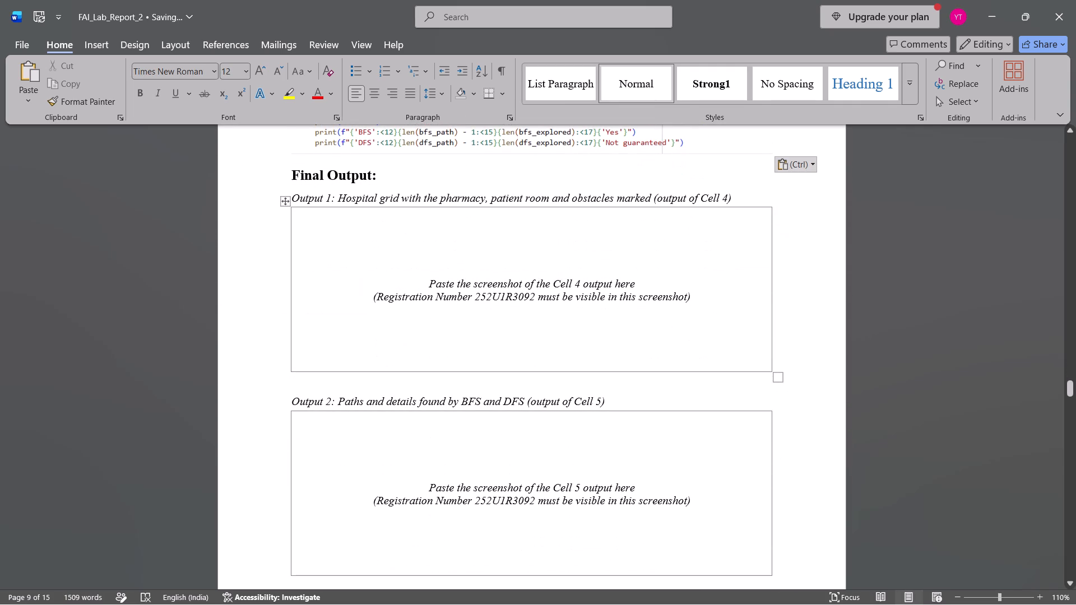
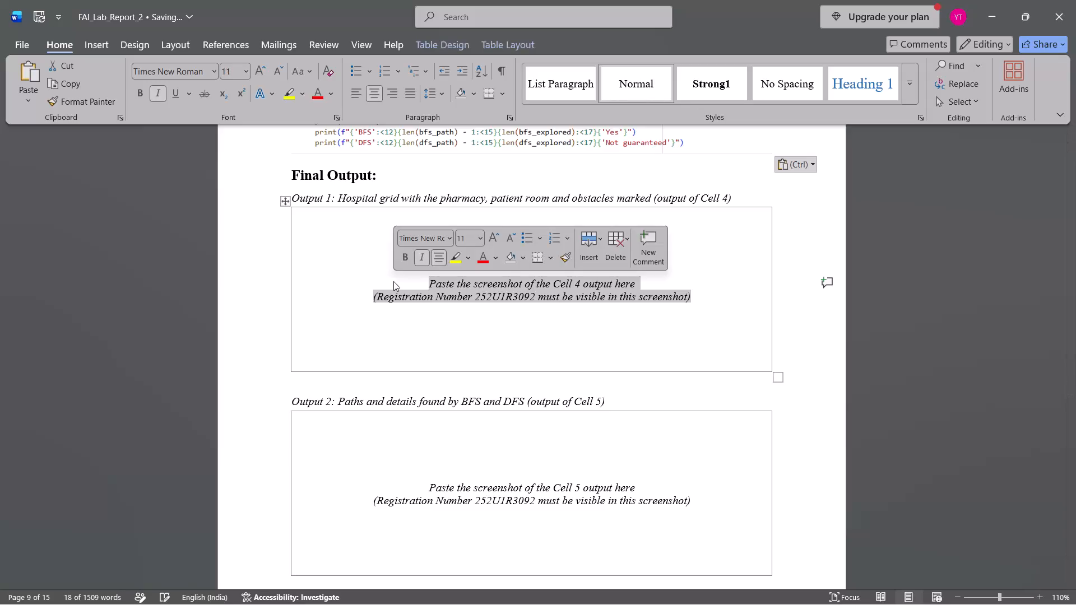
Delete the selected placeholder text inside the Output 1 box, keeping the empty box.
key("BackSpace")
Switch to the Colab notebook and find the Hospital Grid output below its plotting code.
left_click(495, 169)
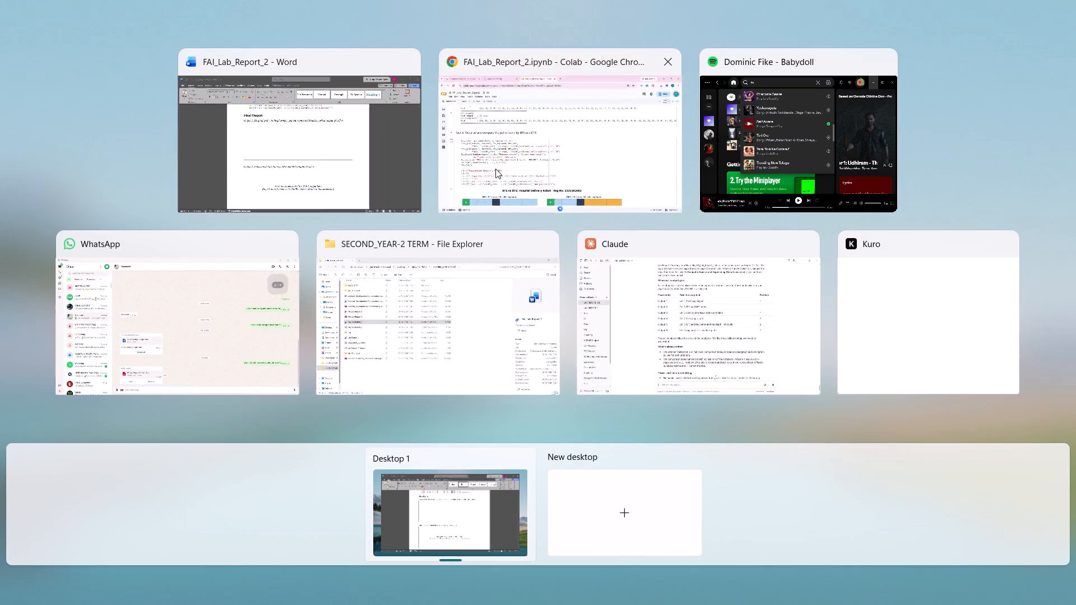
scroll(467, 342, "up", 20)
scroll(467, 342, "up", 1)
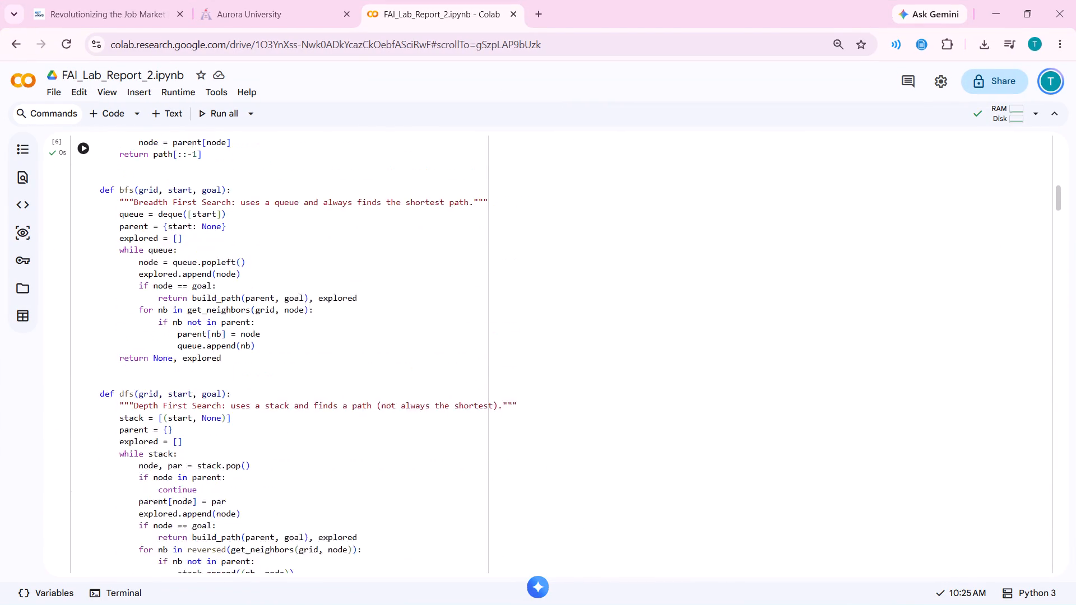
scroll(467, 342, "up", 14)
scroll(317, 299, "down", 6)
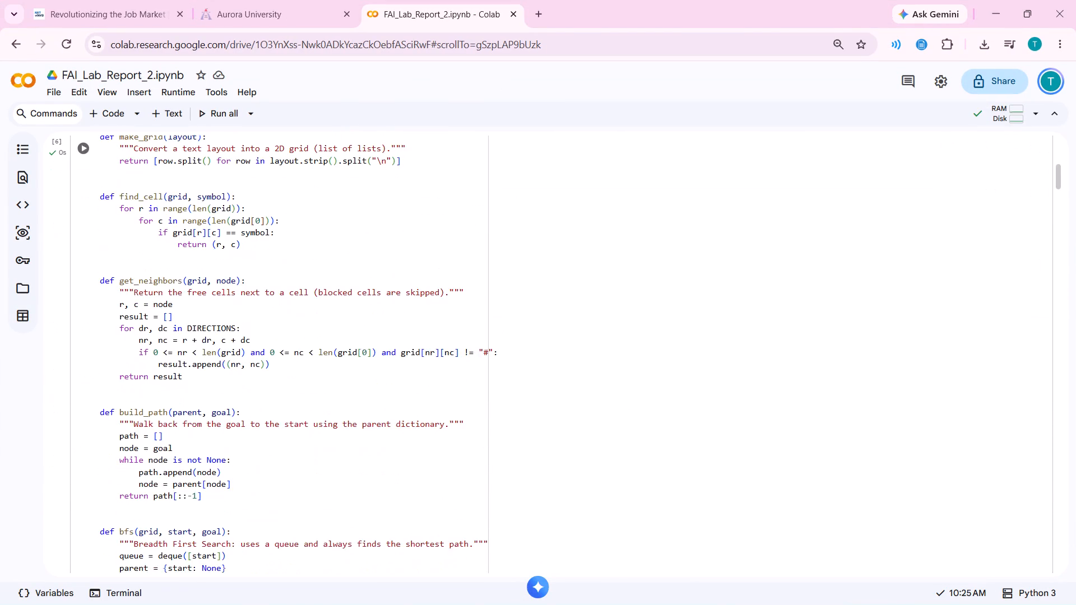
scroll(317, 299, "down", 10)
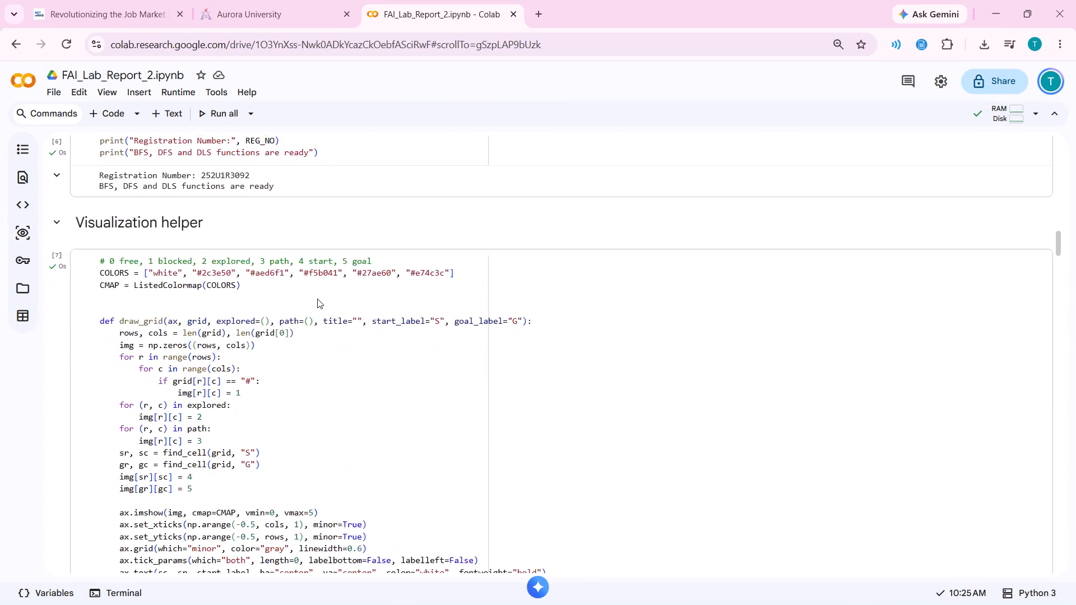
scroll(317, 299, "down", 11)
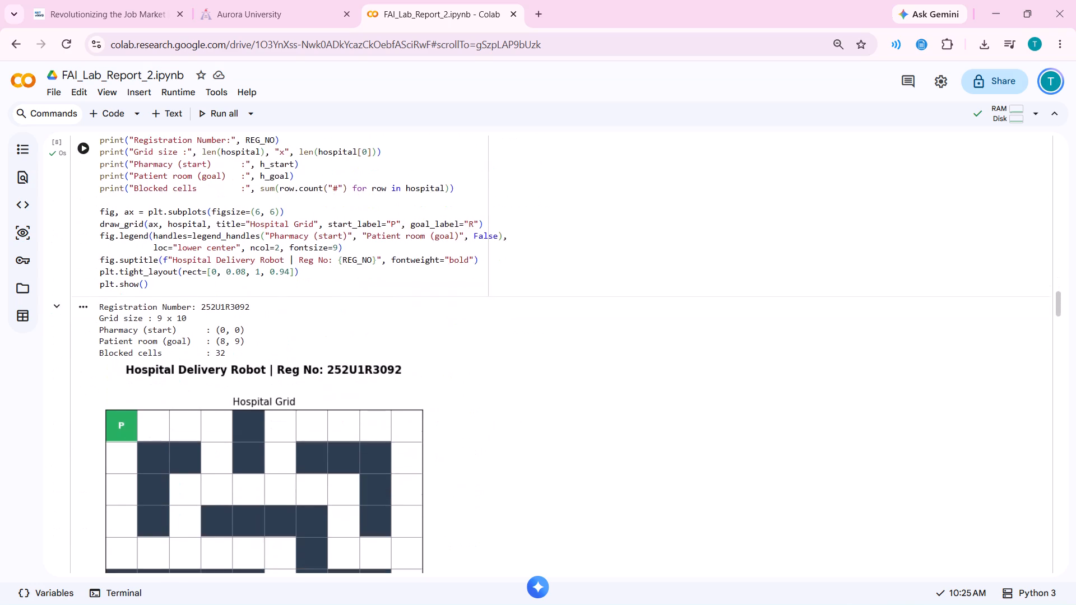
scroll(317, 299, "down", 2)
scroll(317, 299, "up", 1)
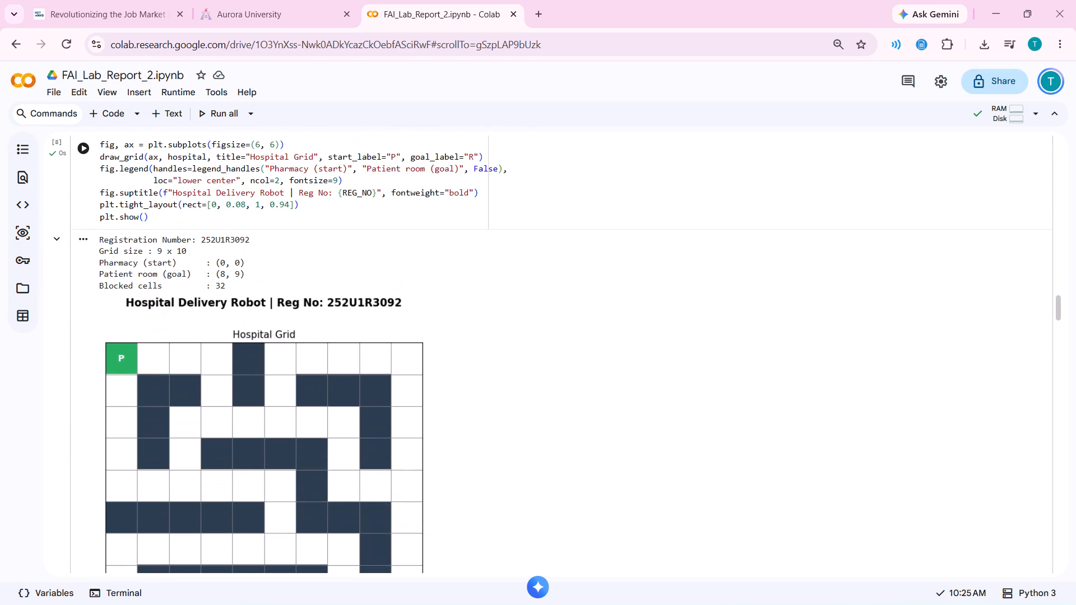
scroll(317, 299, "up", 1)
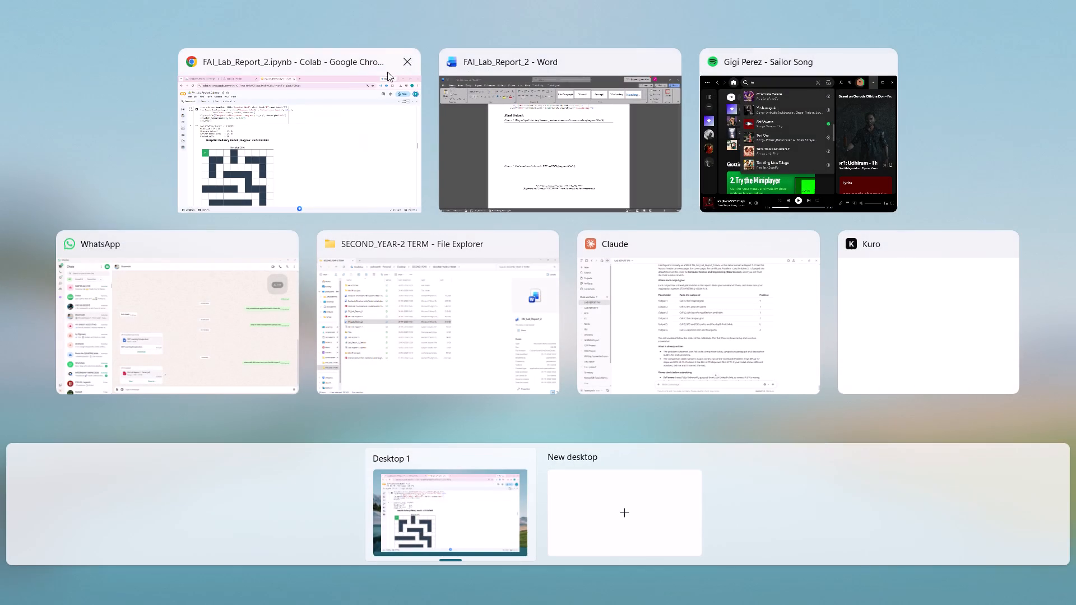
Switch to Spotify, clear the existing search text, and pause the current song.
left_click(732, 130)
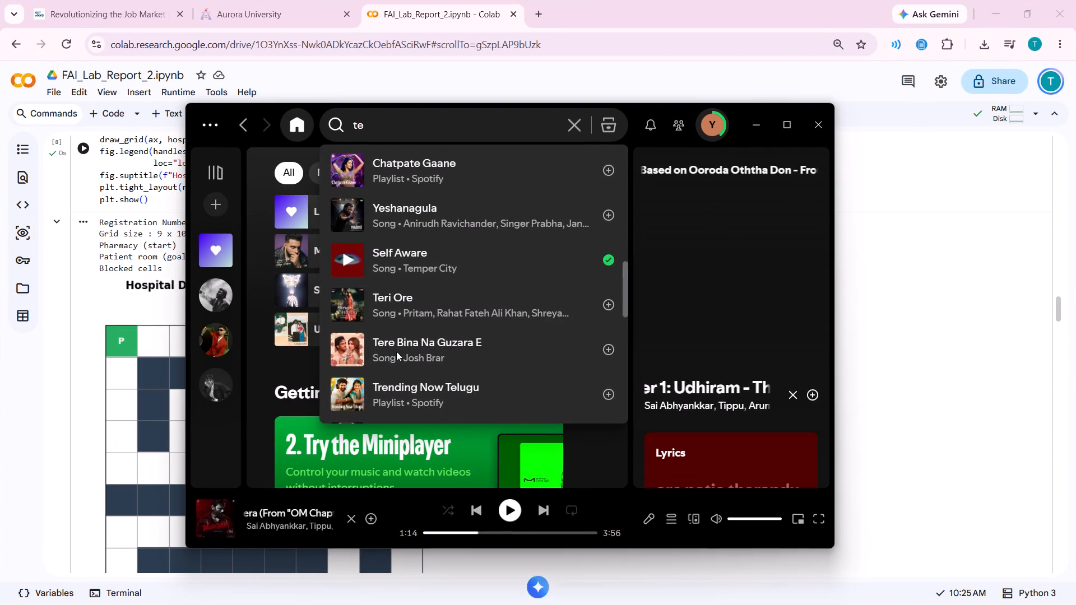
scroll(393, 347, "down", 3)
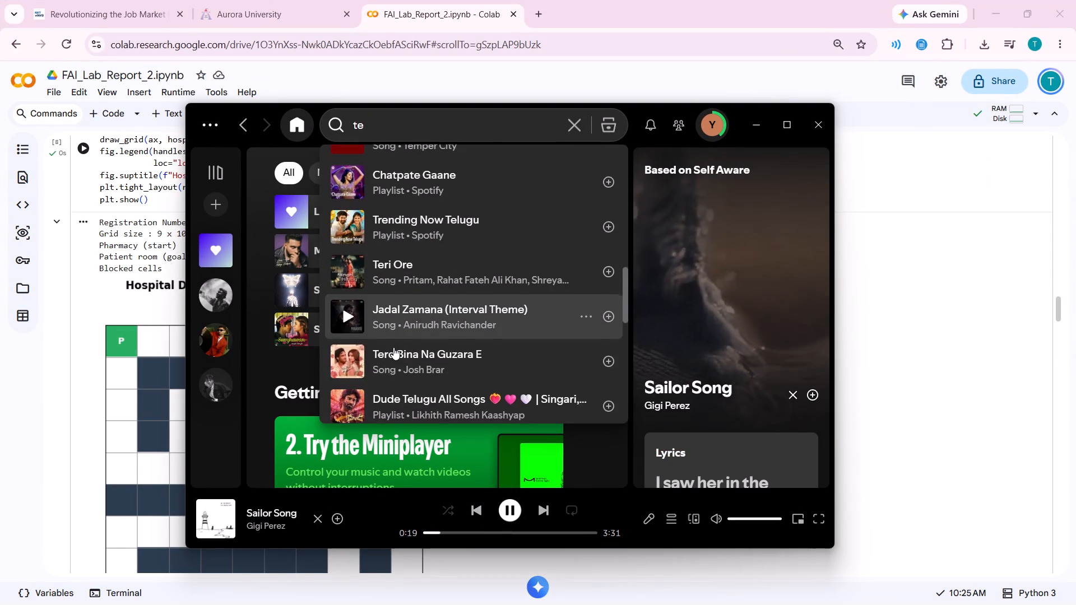
scroll(393, 347, "down", 2)
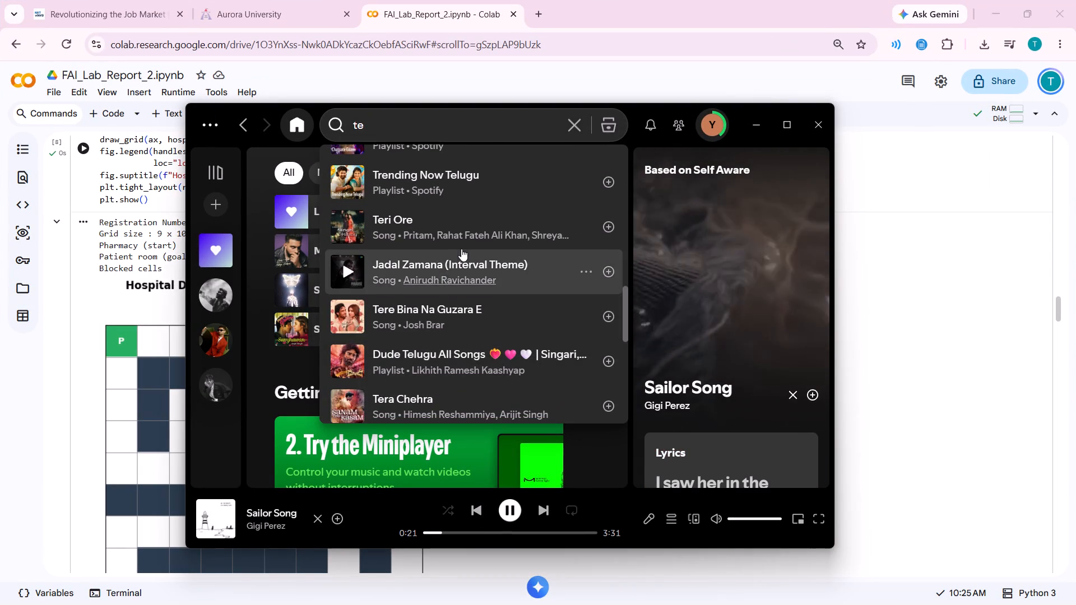
scroll(442, 267, "down", 1)
scroll(442, 267, "up", 11)
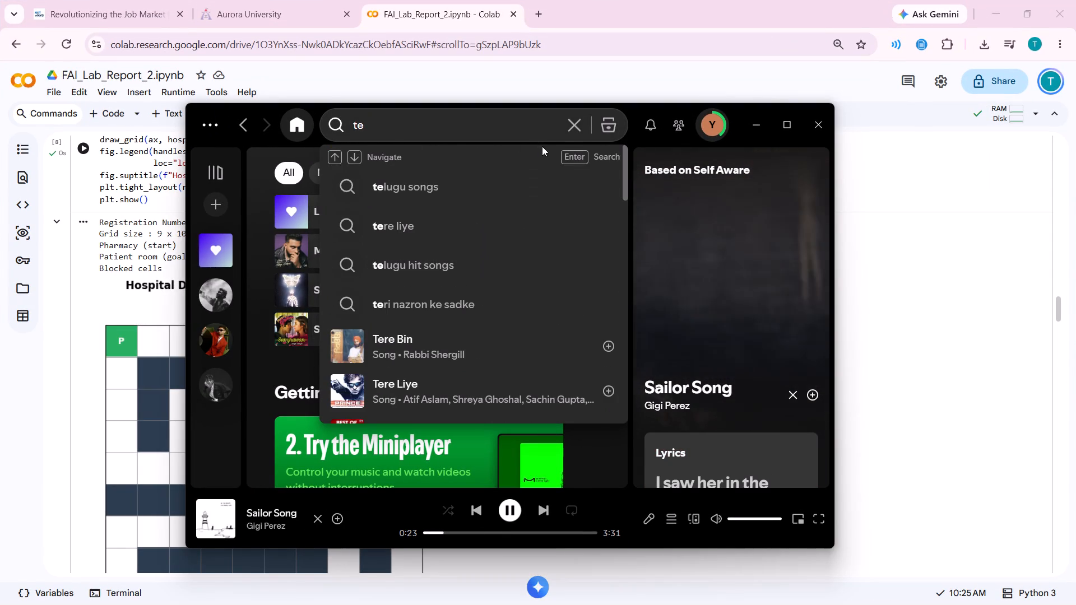
left_click(569, 129)
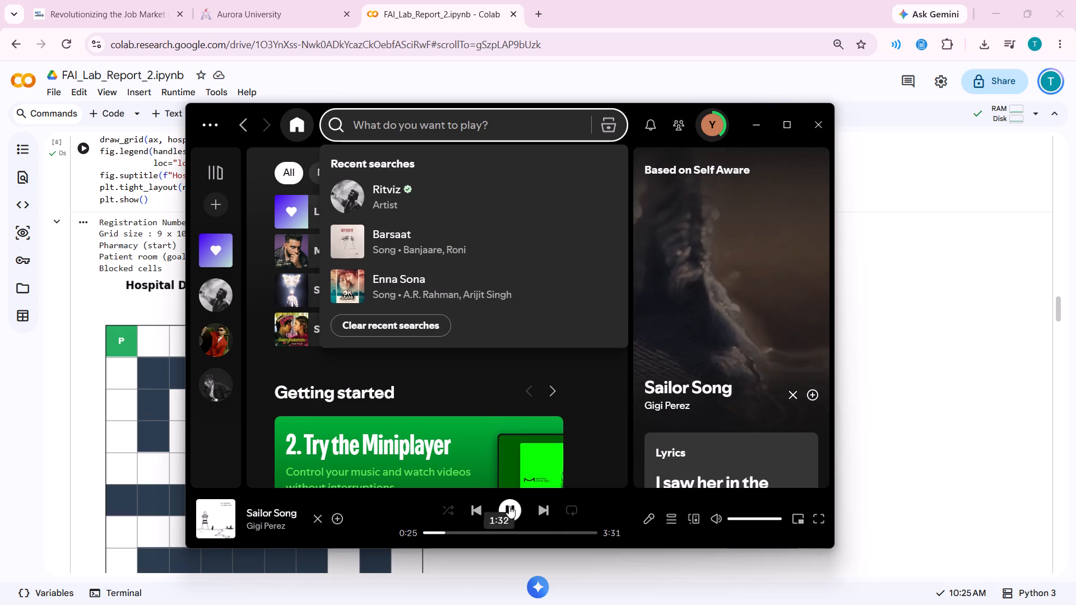
left_click(509, 506)
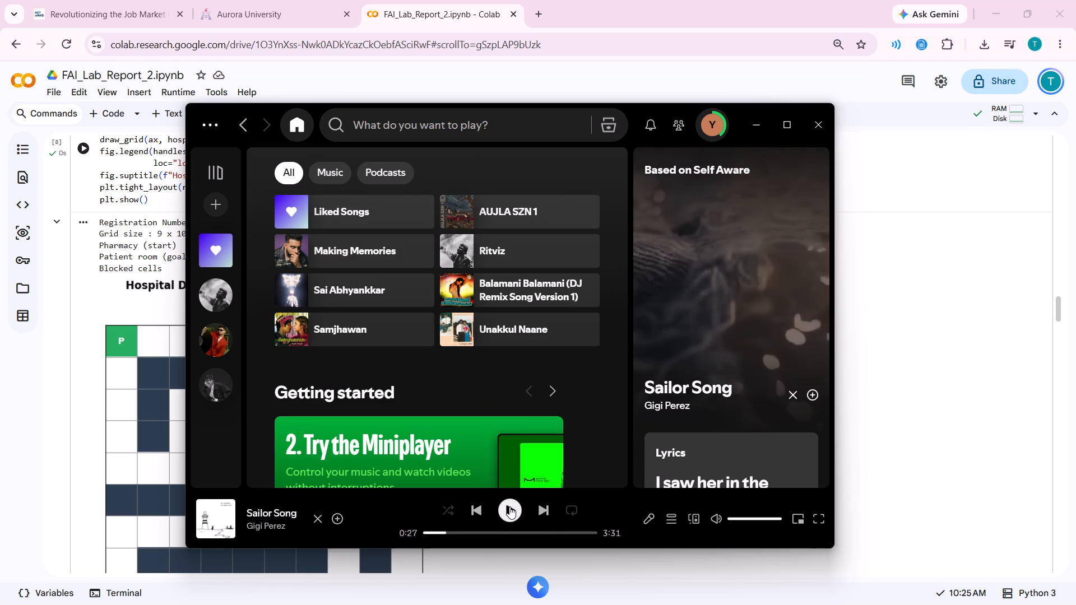
Search Spotify for dude, play Nee Gunde Lona (From "Dude"), and minimize the Spotify window.
left_click(456, 131)
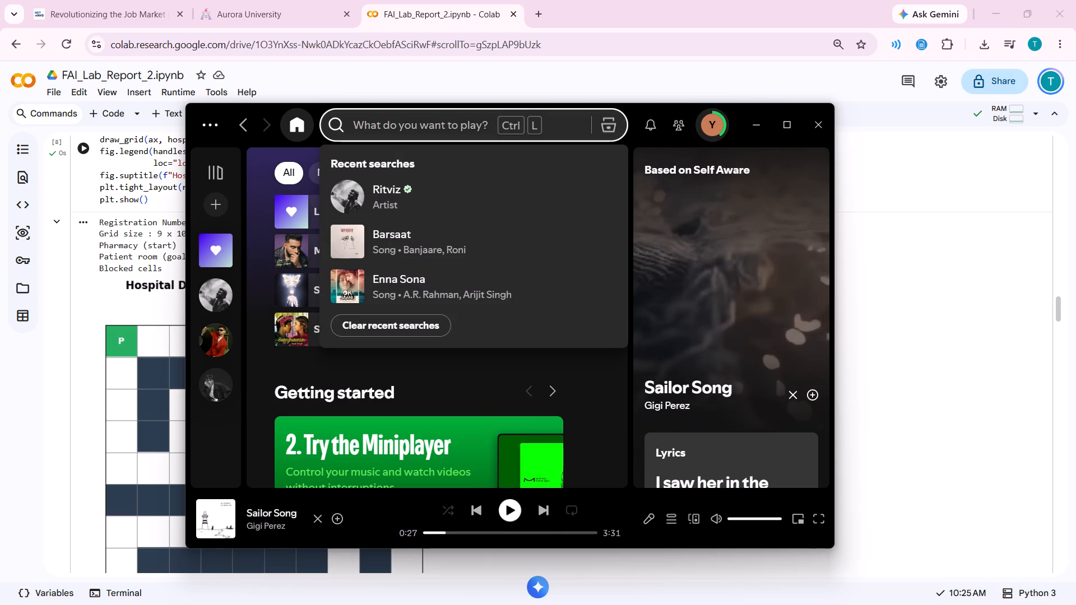
type("dude")
key("space")
scroll(360, 370, "down", 1)
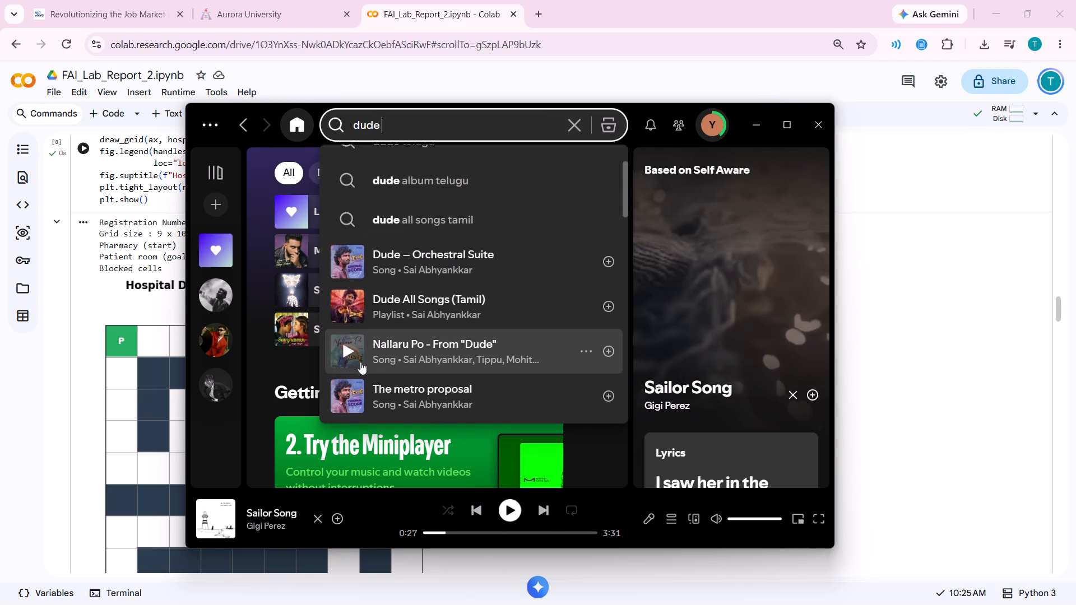
scroll(338, 369, "down", 2)
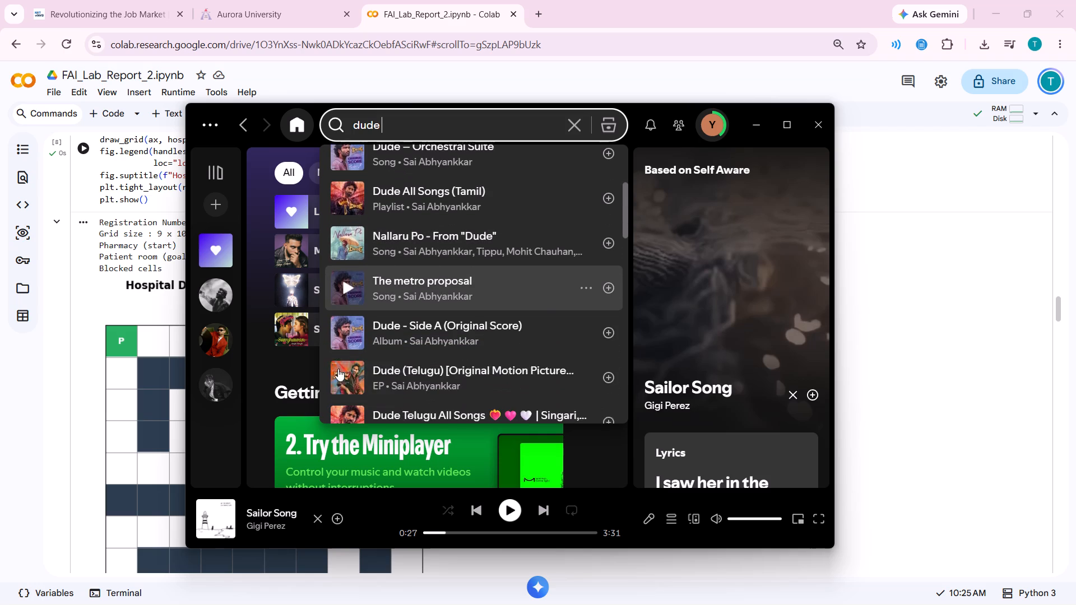
scroll(338, 369, "down", 2)
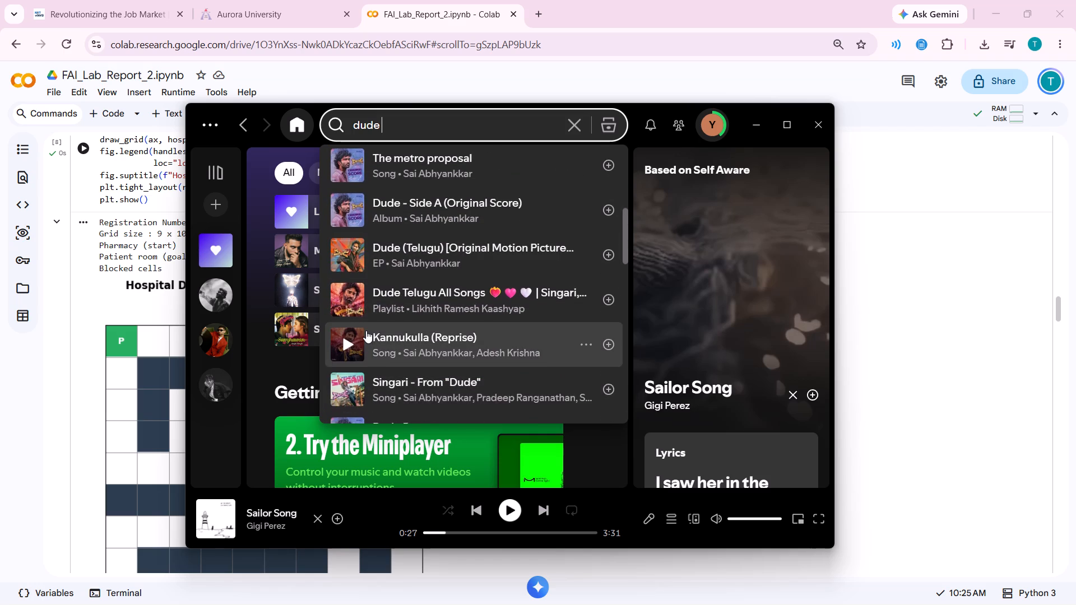
scroll(366, 331, "down", 3)
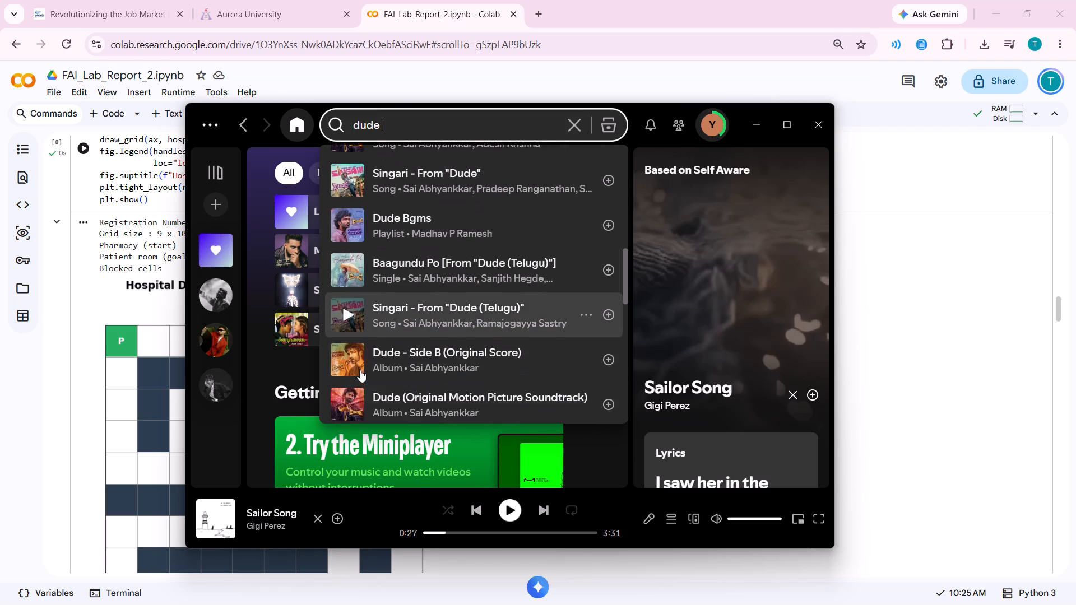
scroll(360, 370, "down", 3)
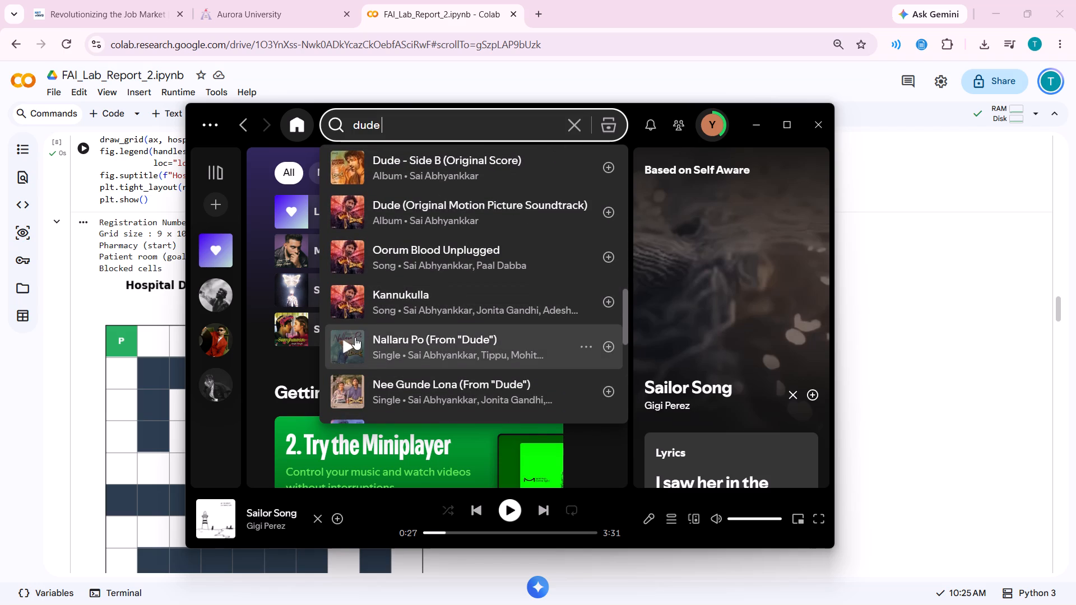
scroll(353, 363, "down", 1)
left_click(346, 366)
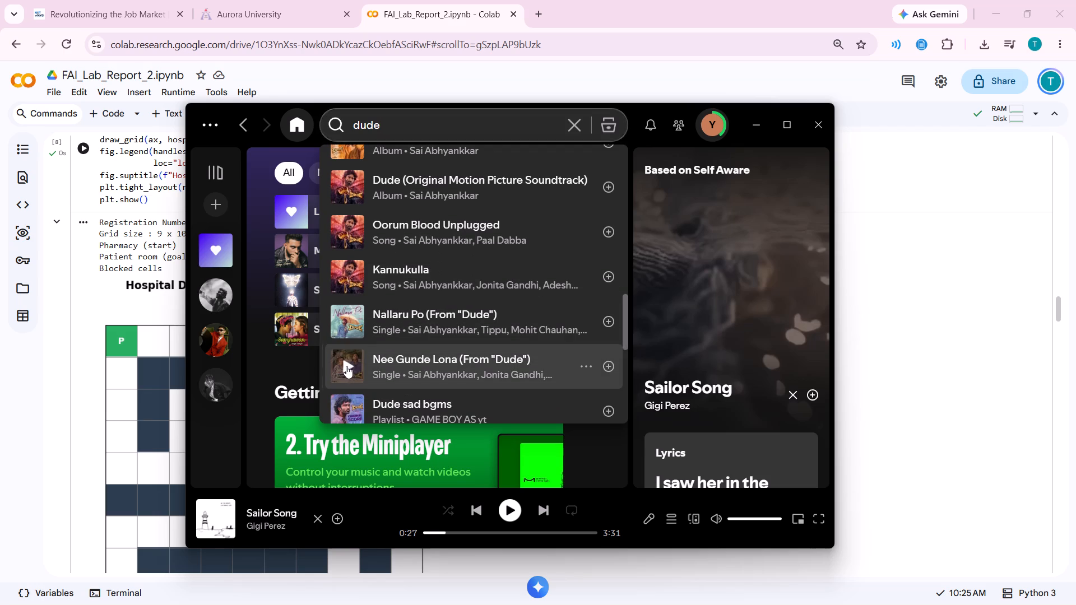
left_click(753, 126)
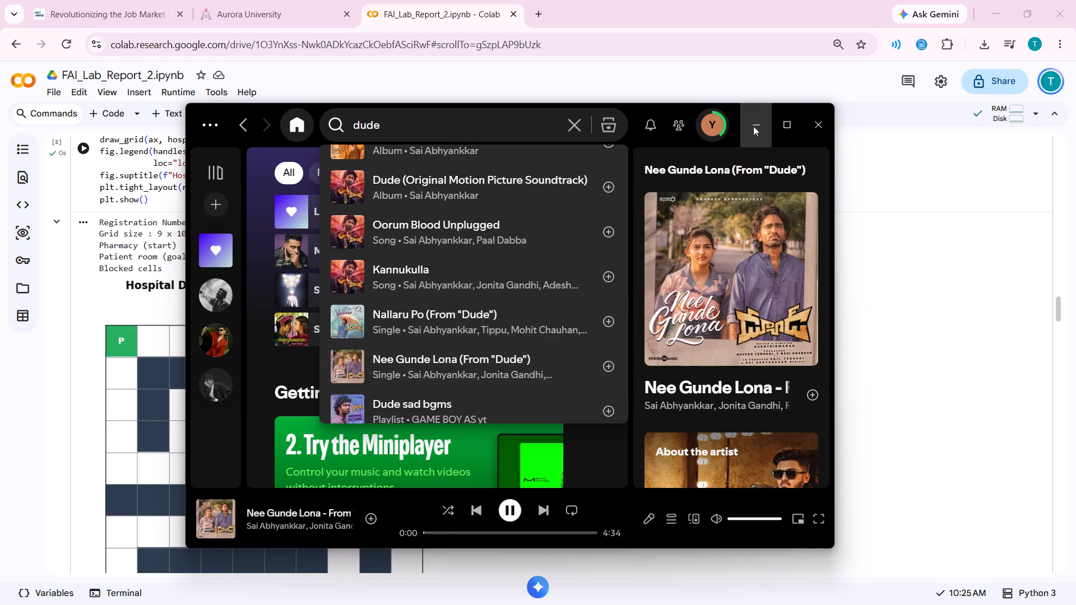
Capture the Hospital Grid cell output in Colab, from the Registration Number line down to the plot's legend.
scroll(460, 485, "down", 1)
scroll(397, 444, "up", 1)
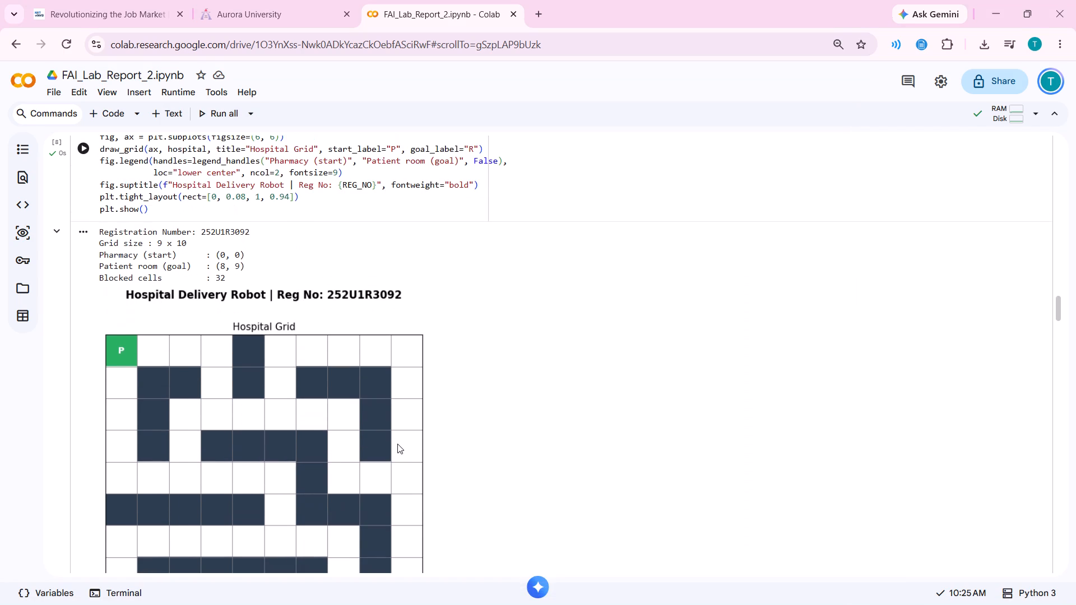
scroll(397, 444, "down", 3)
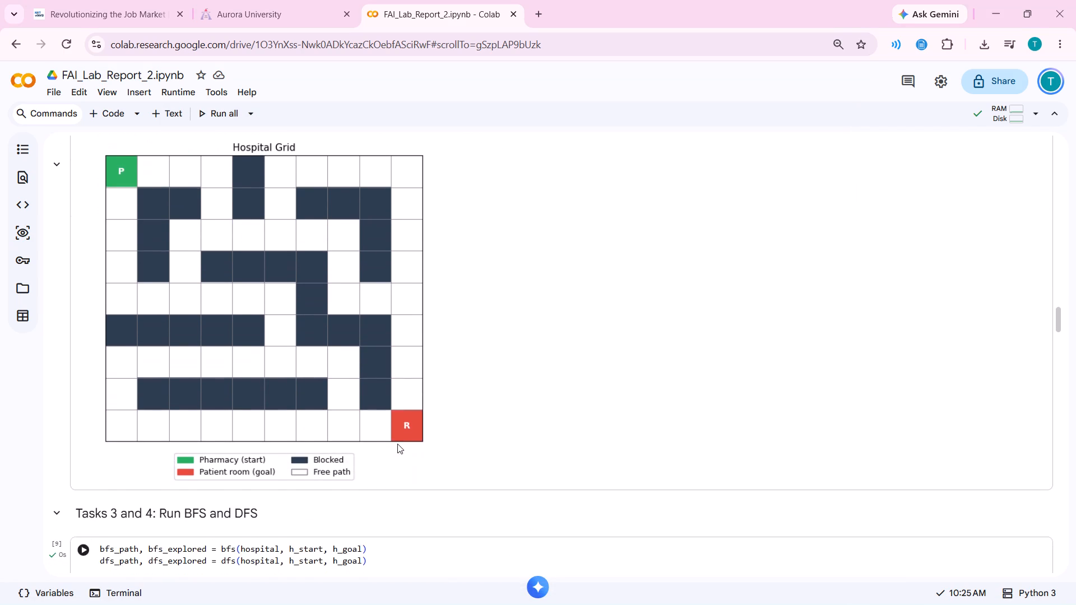
scroll(397, 444, "up", 1)
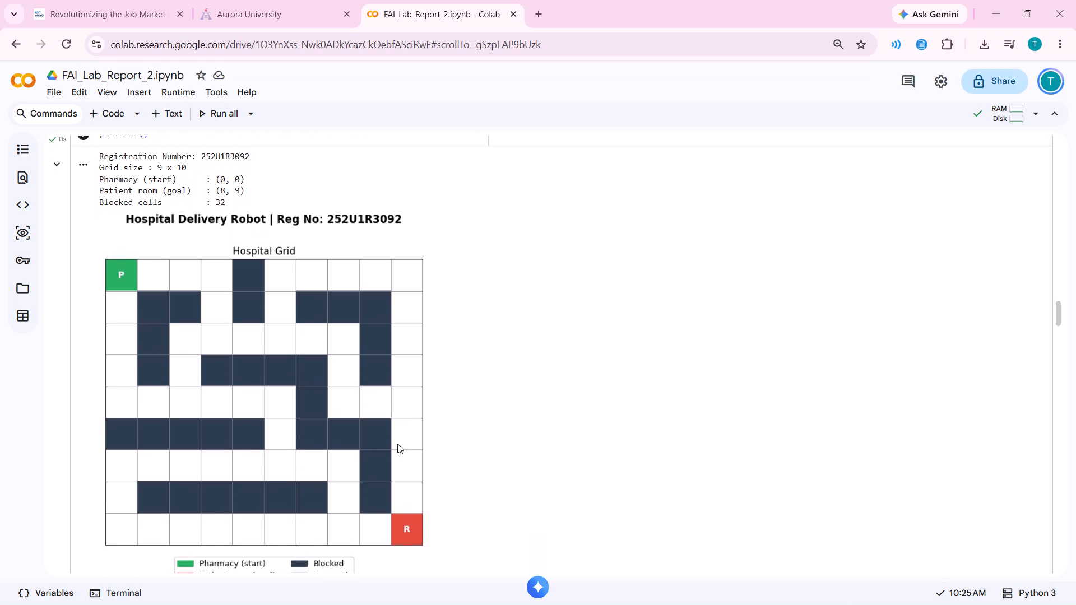
scroll(397, 444, "up", 1)
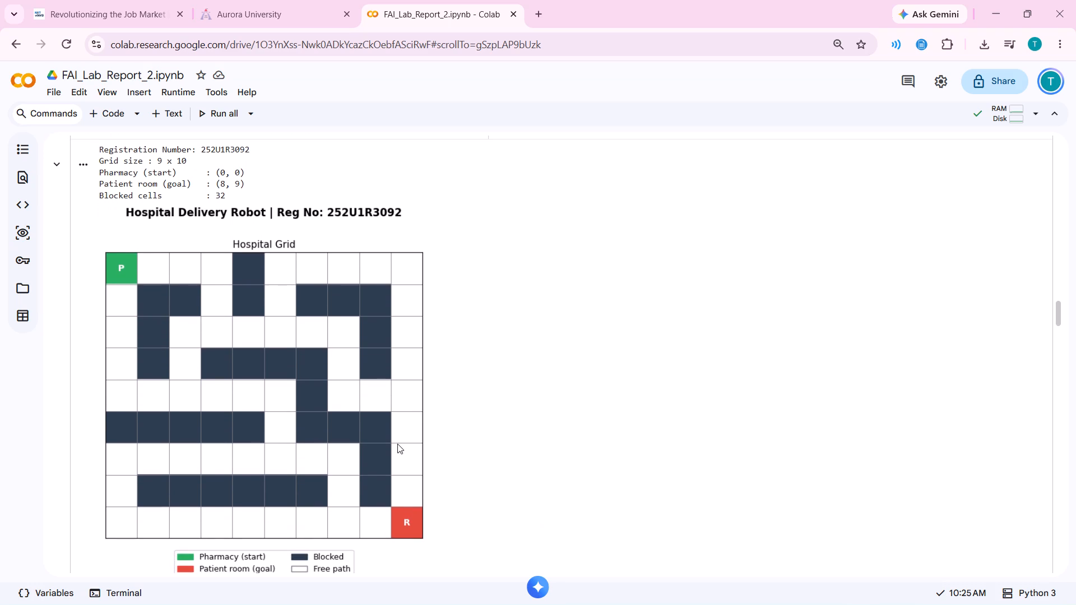
key("Print")
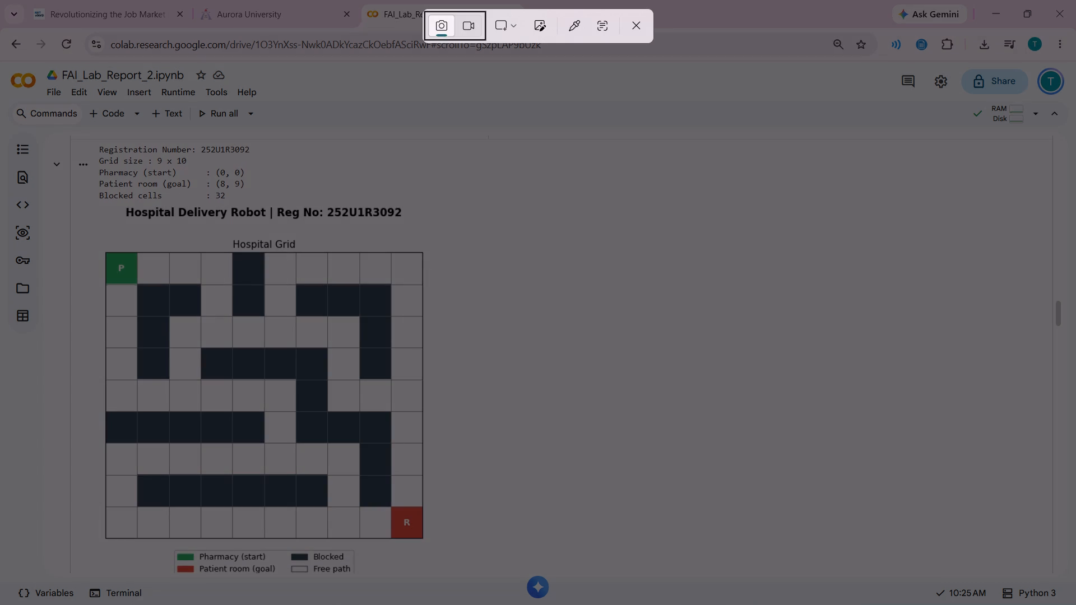
left_click_drag(81, 144, 463, 487)
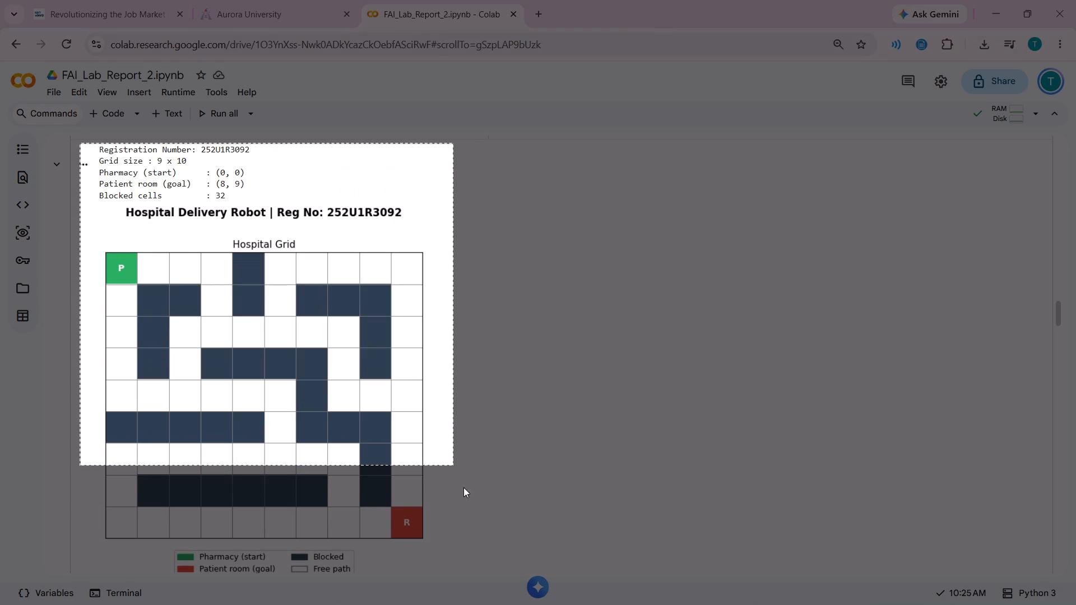
left_click_drag(463, 487, 483, 576)
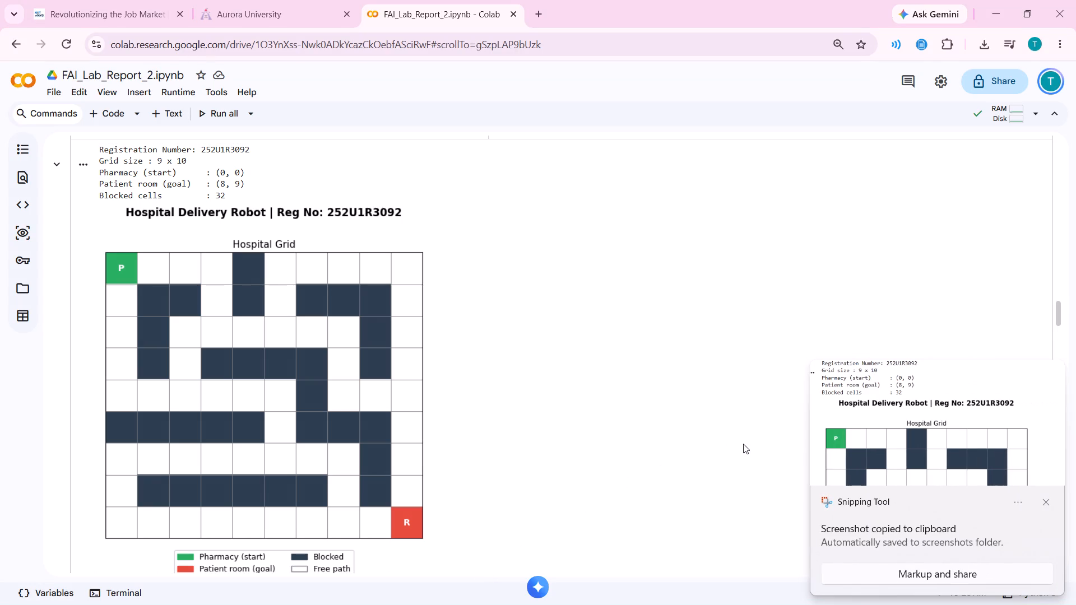
Open the Hospital Grid output capture in Snipping Tool, copy it, and close the window.
left_click(901, 423)
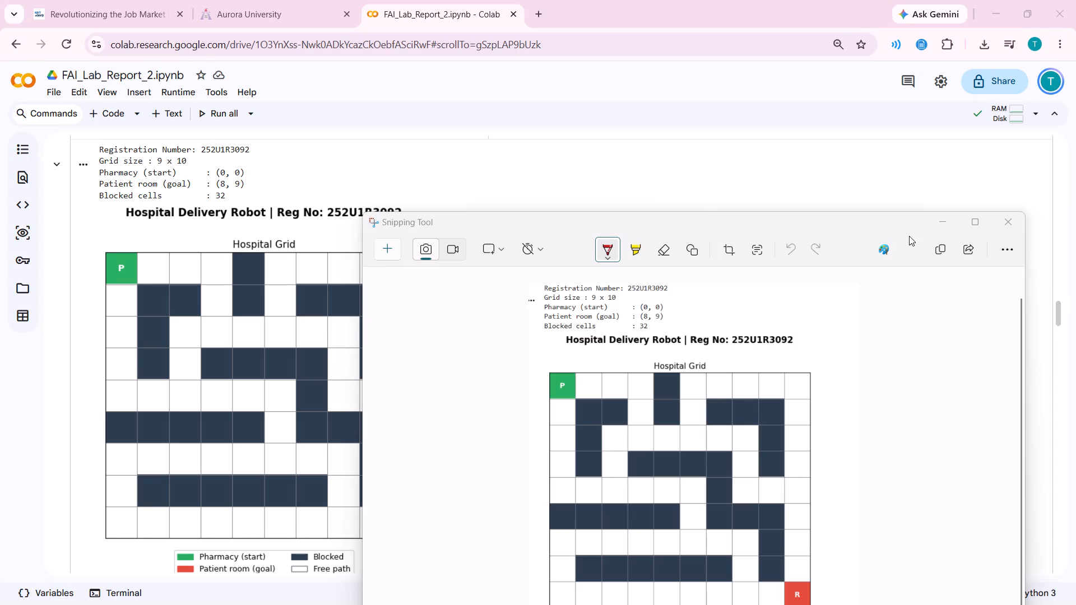
double_click(936, 245)
left_click(1008, 218)
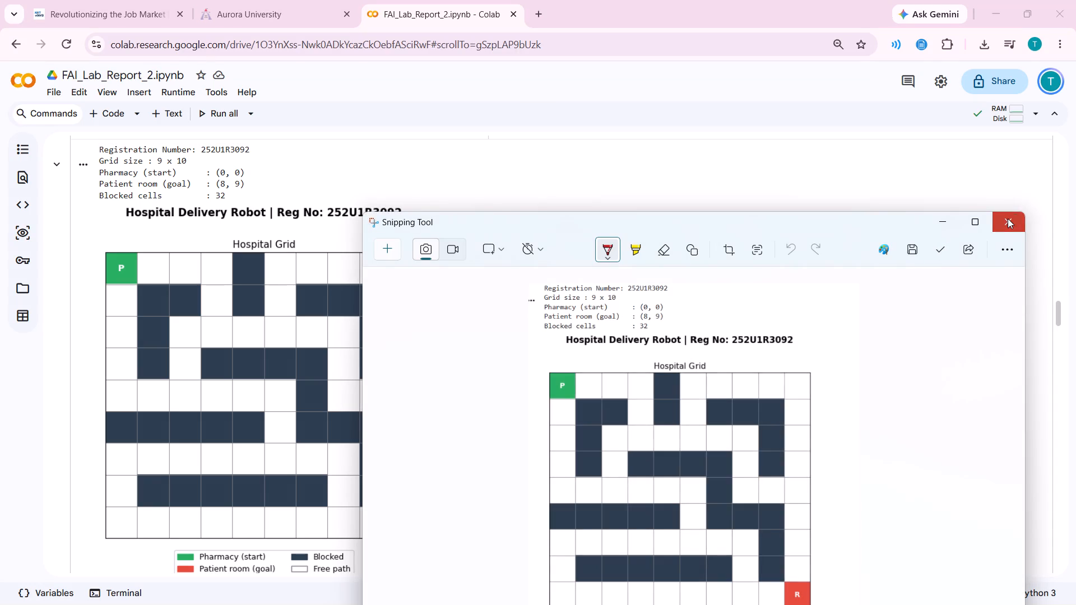
Switch to the Word report, paste the Hospital Grid output screenshot into the emptied Output 1 box, and check its placement.
scroll(619, 208, "down", 1)
left_click(718, 142)
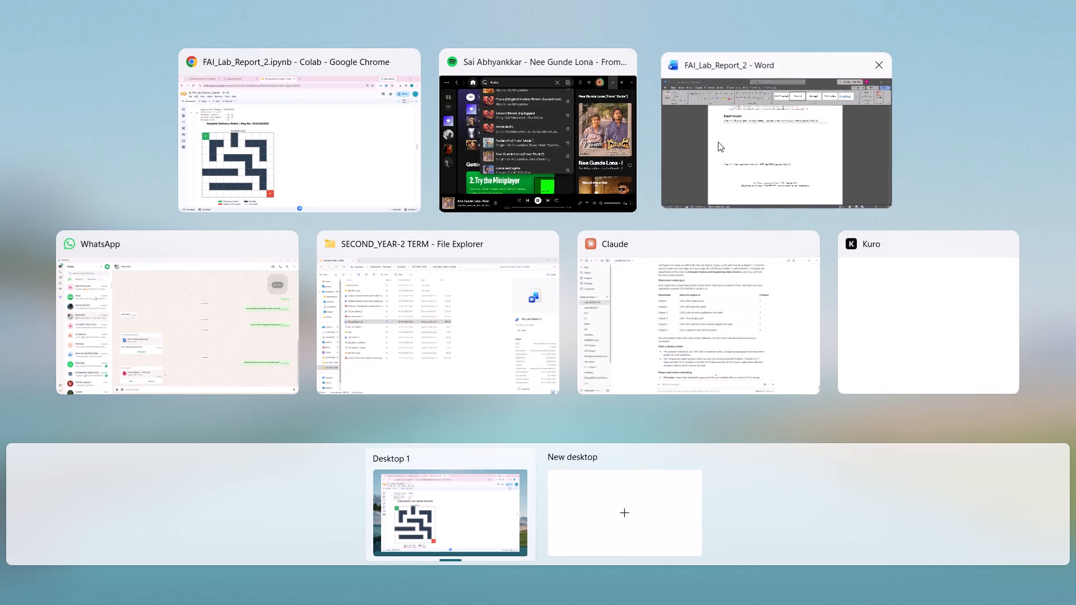
key("ctrl+v")
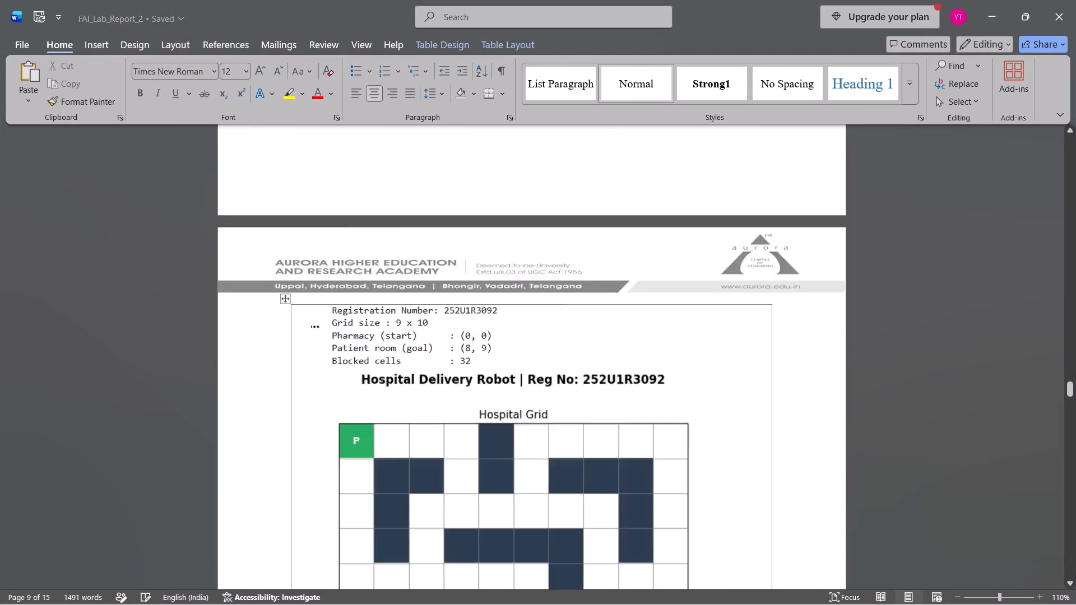
scroll(583, 296, "up", 11)
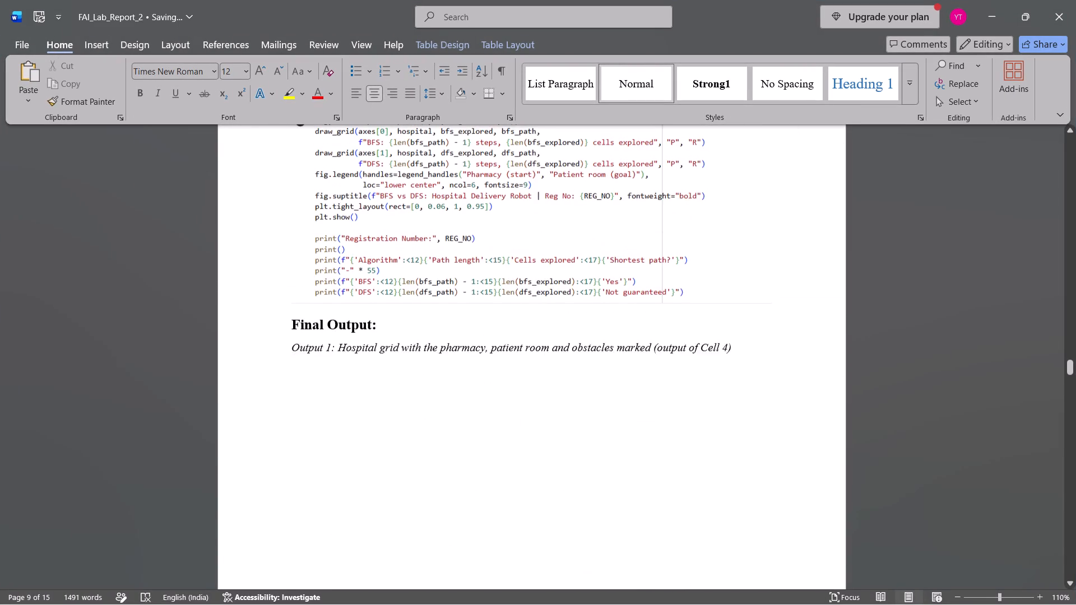
scroll(583, 296, "down", 2)
scroll(462, 524, "down", 8)
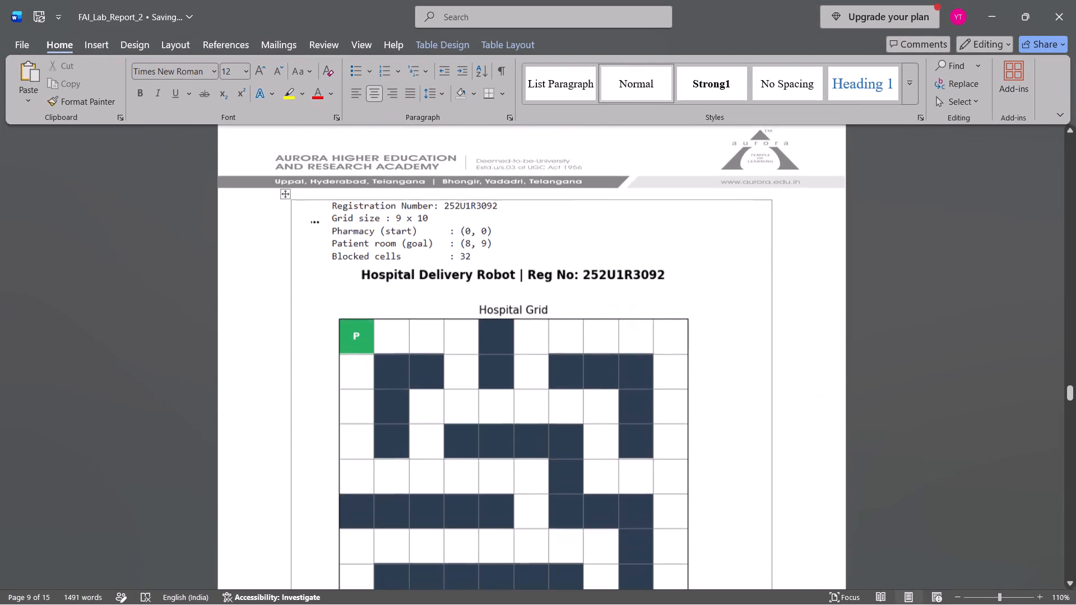
scroll(414, 504, "down", 5)
scroll(410, 429, "up", 4)
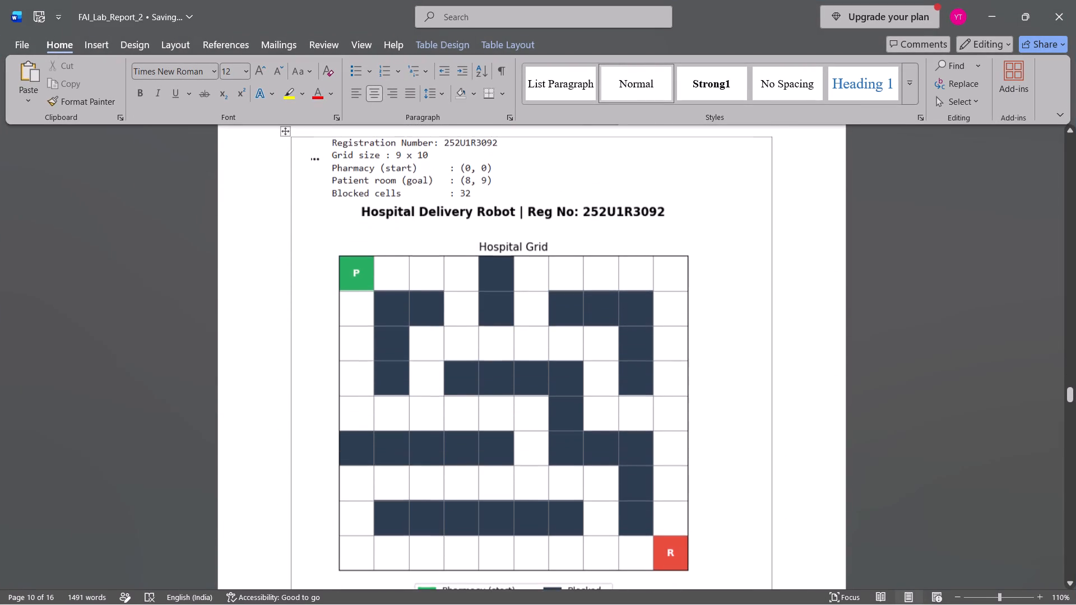
Examine the blank space between the Output 1 caption and the pasted Hospital Grid box.
scroll(370, 412, "up", 1)
scroll(405, 324, "up", 1)
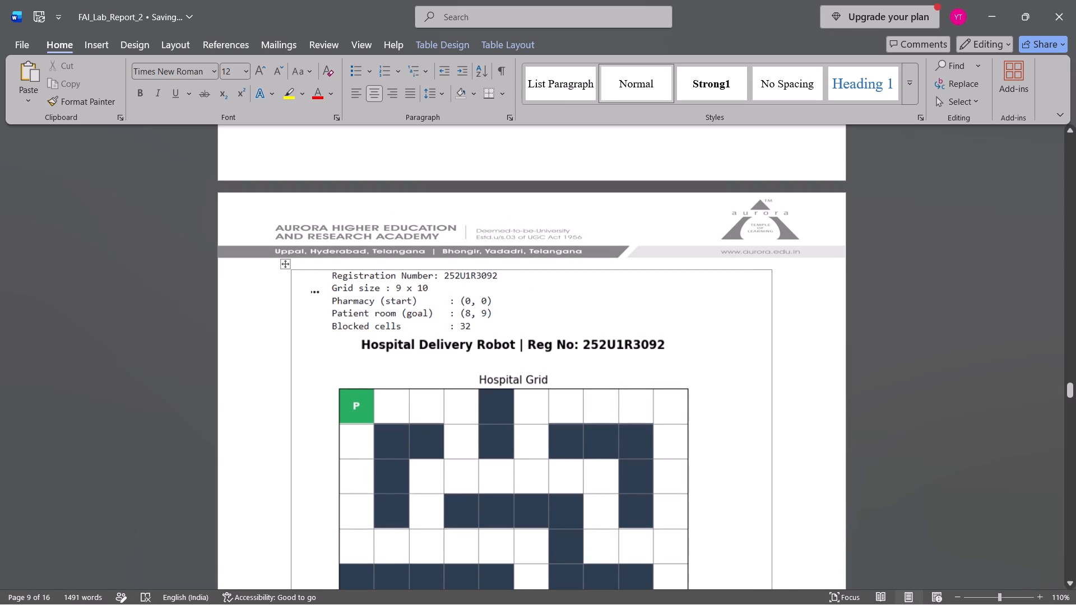
scroll(398, 383, "down", 7)
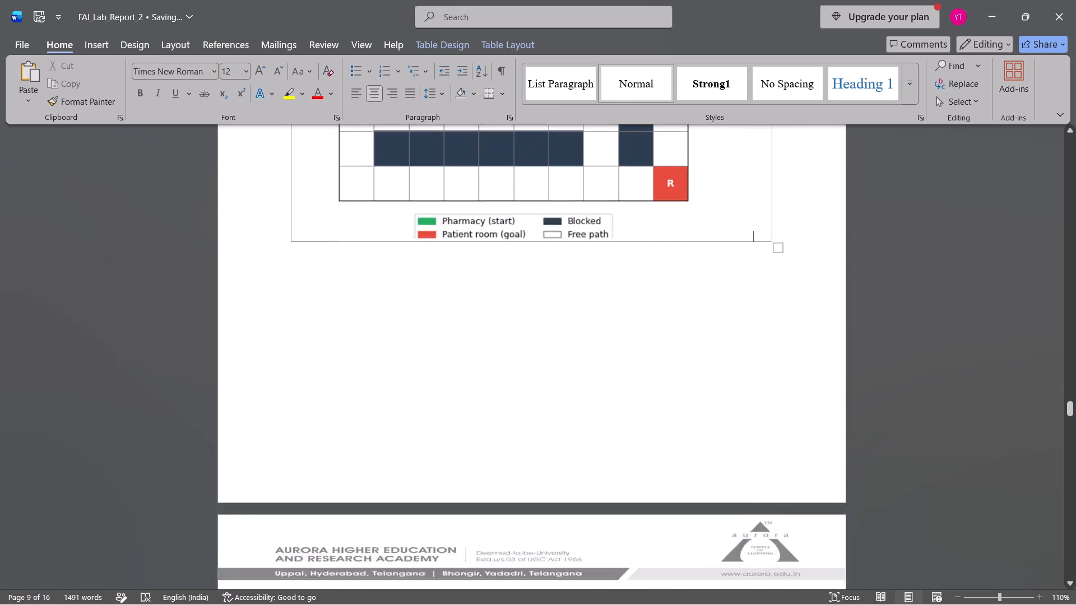
scroll(398, 383, "down", 3)
scroll(398, 383, "up", 8)
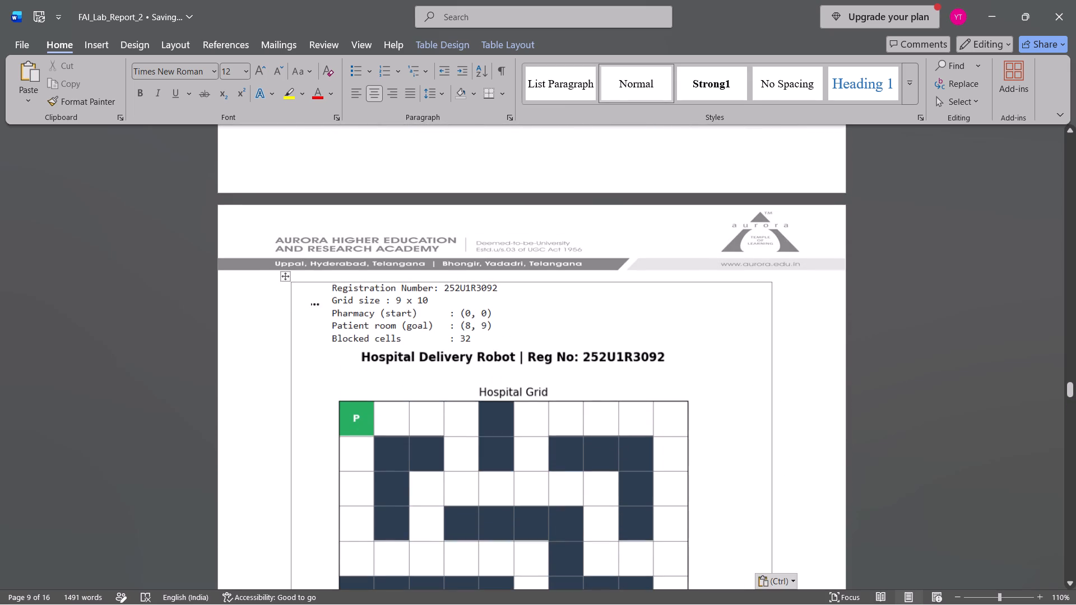
scroll(398, 383, "up", 8)
scroll(398, 383, "down", 2)
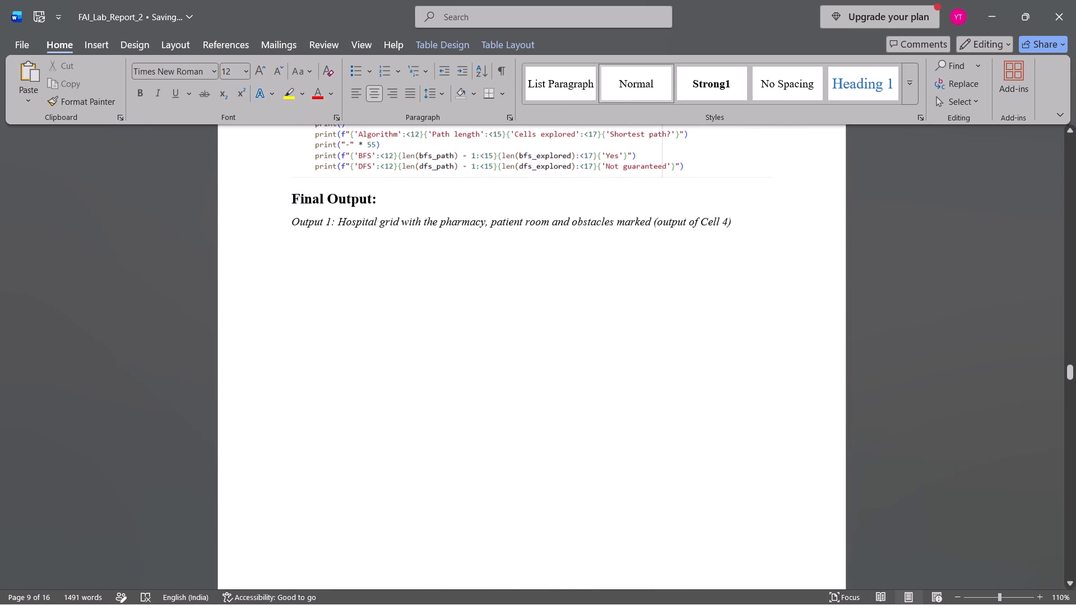
scroll(398, 383, "down", 2)
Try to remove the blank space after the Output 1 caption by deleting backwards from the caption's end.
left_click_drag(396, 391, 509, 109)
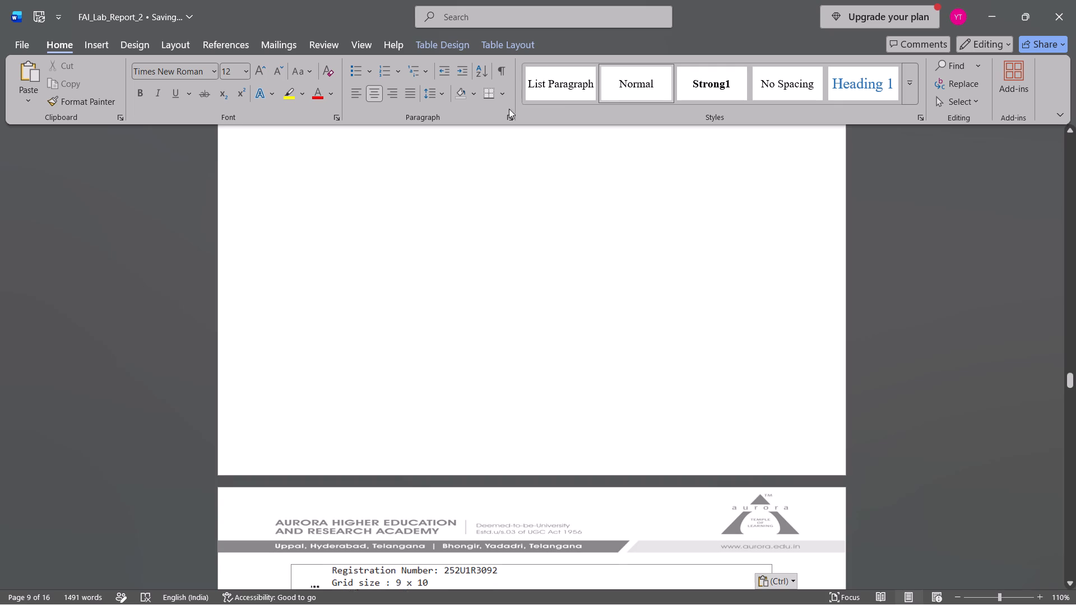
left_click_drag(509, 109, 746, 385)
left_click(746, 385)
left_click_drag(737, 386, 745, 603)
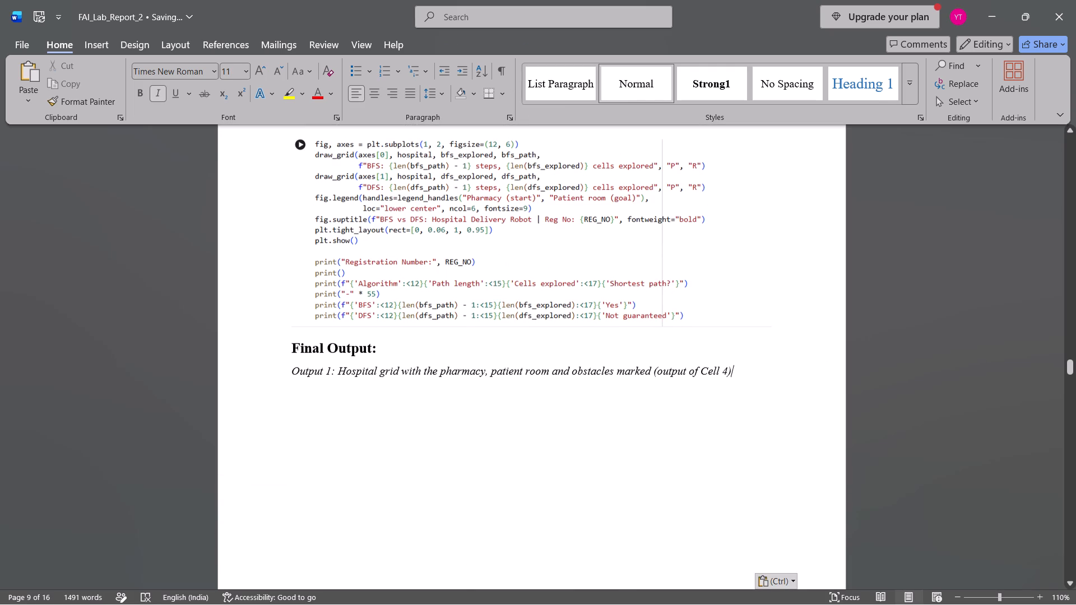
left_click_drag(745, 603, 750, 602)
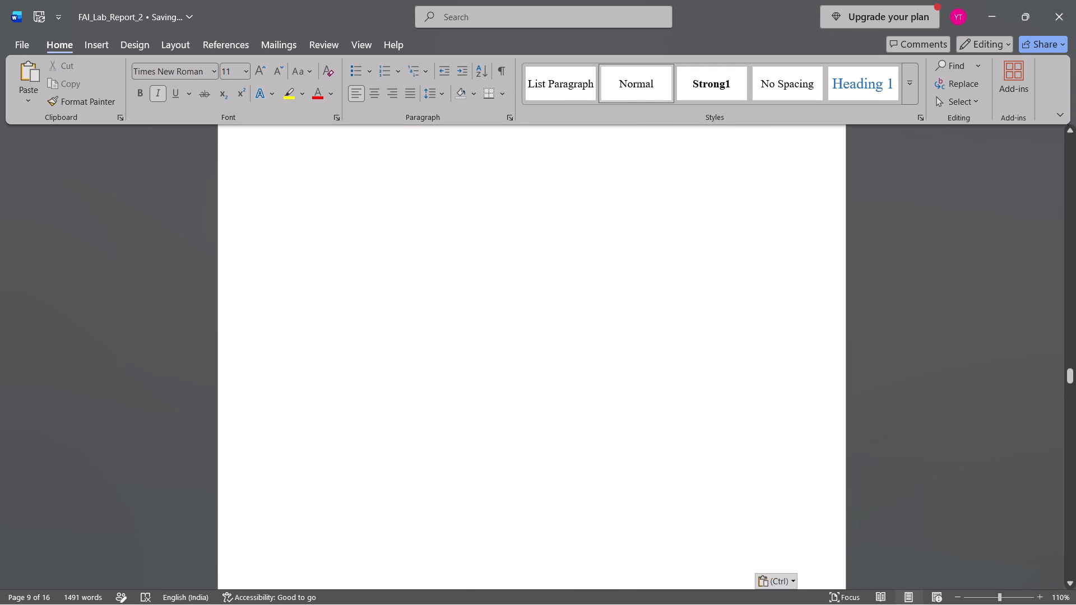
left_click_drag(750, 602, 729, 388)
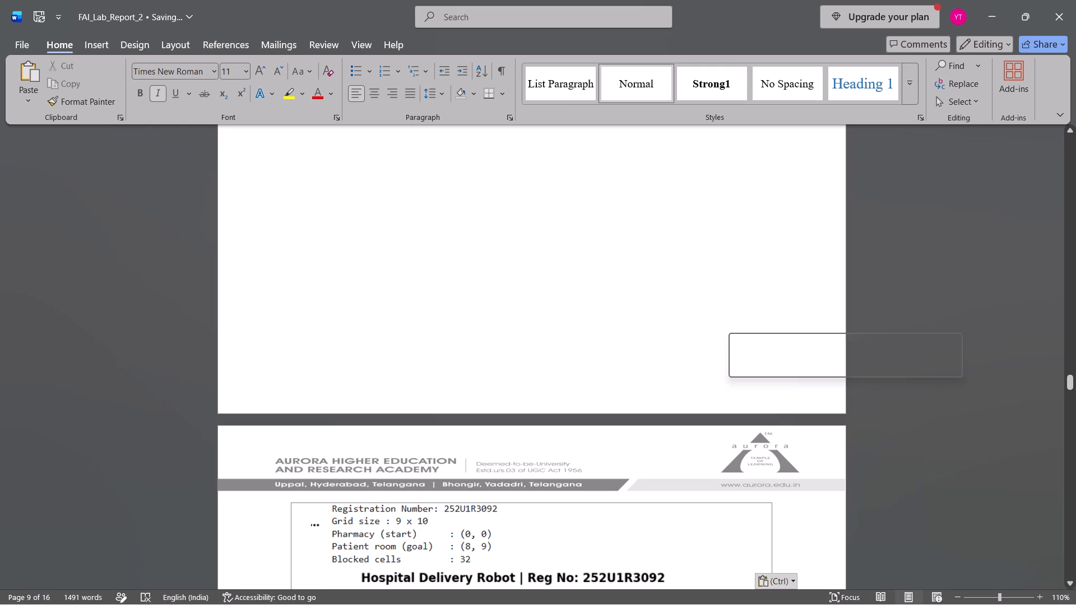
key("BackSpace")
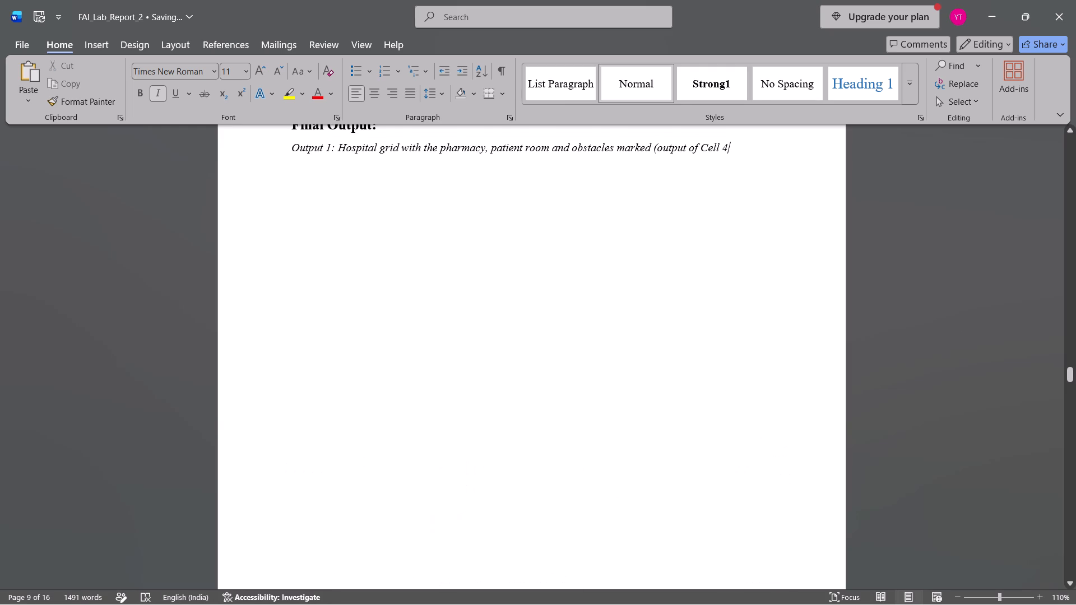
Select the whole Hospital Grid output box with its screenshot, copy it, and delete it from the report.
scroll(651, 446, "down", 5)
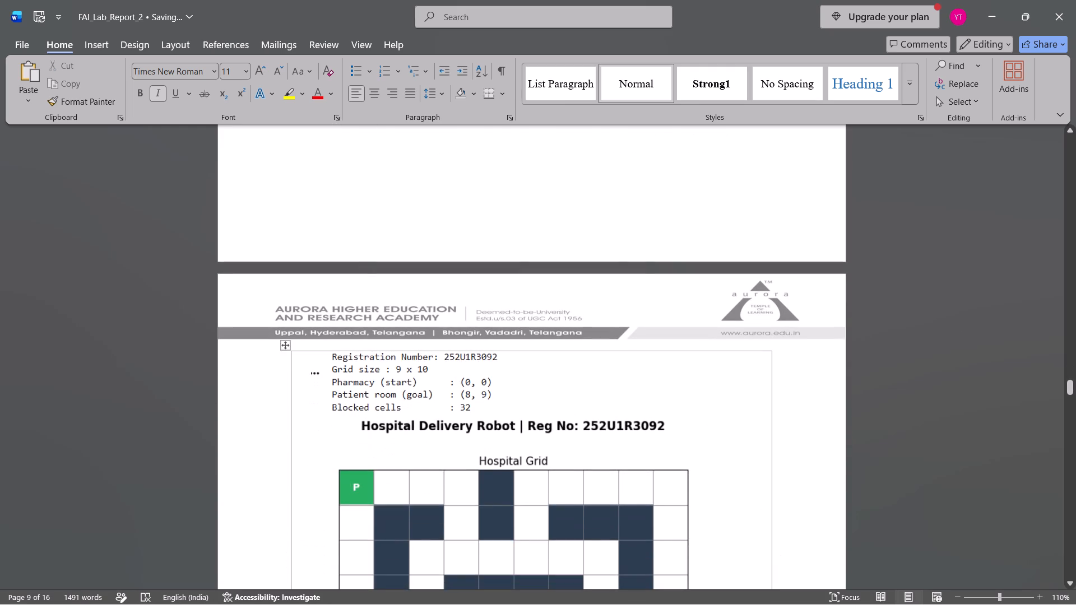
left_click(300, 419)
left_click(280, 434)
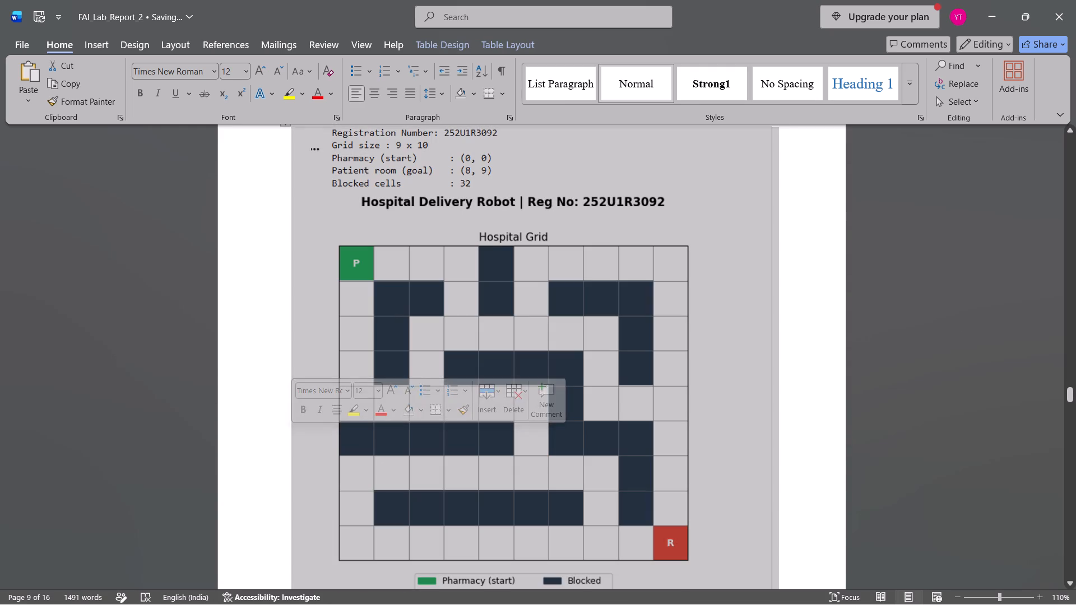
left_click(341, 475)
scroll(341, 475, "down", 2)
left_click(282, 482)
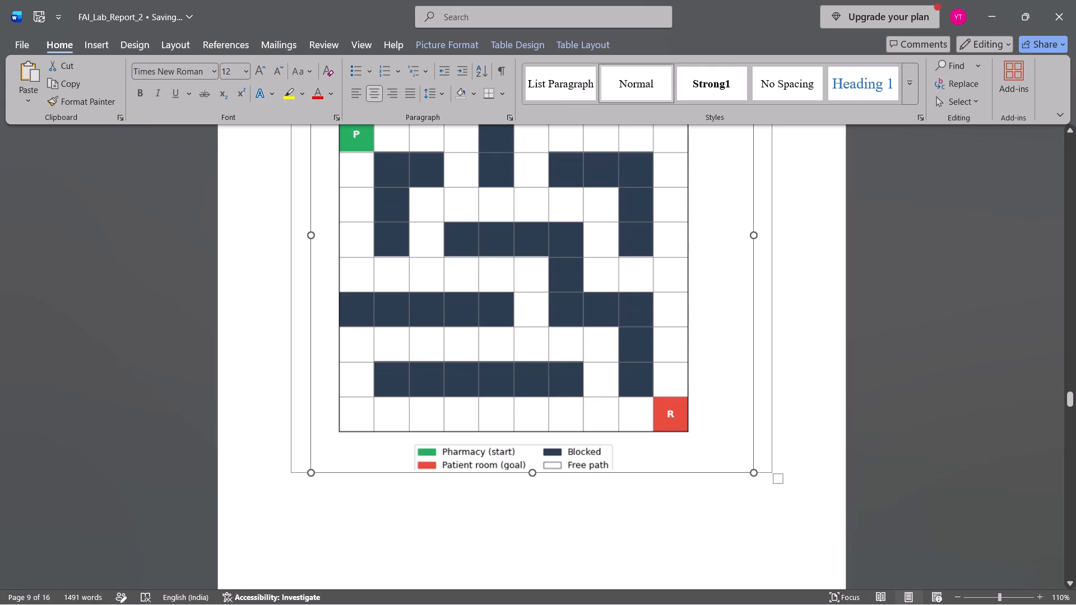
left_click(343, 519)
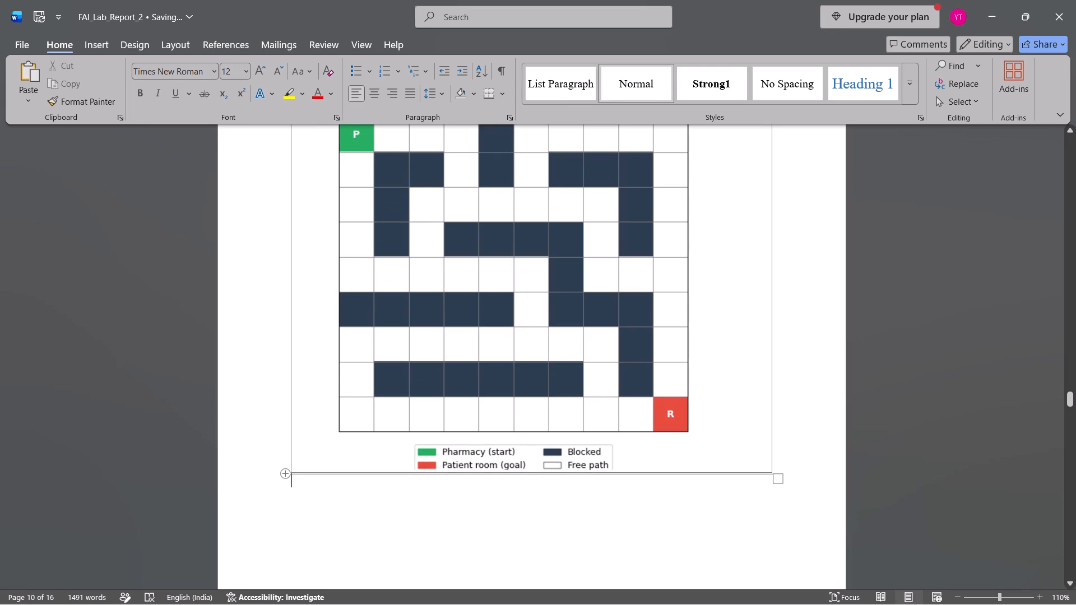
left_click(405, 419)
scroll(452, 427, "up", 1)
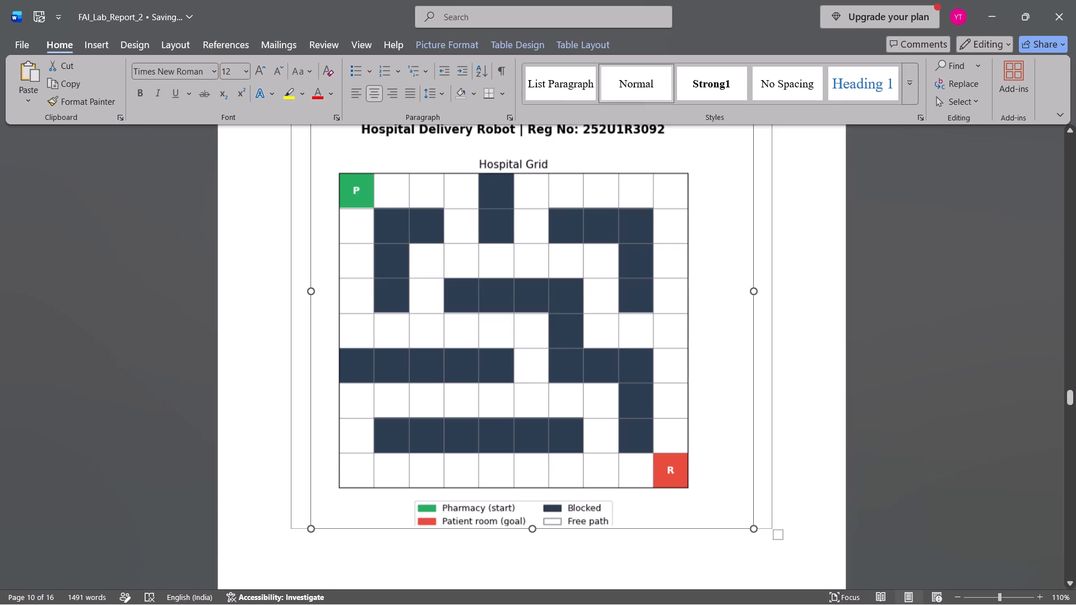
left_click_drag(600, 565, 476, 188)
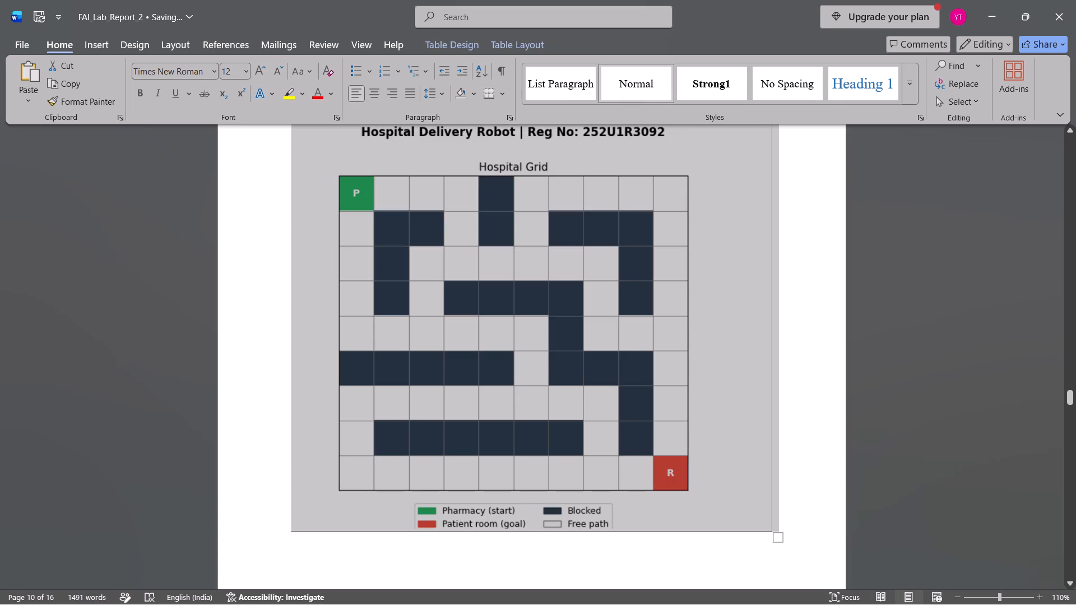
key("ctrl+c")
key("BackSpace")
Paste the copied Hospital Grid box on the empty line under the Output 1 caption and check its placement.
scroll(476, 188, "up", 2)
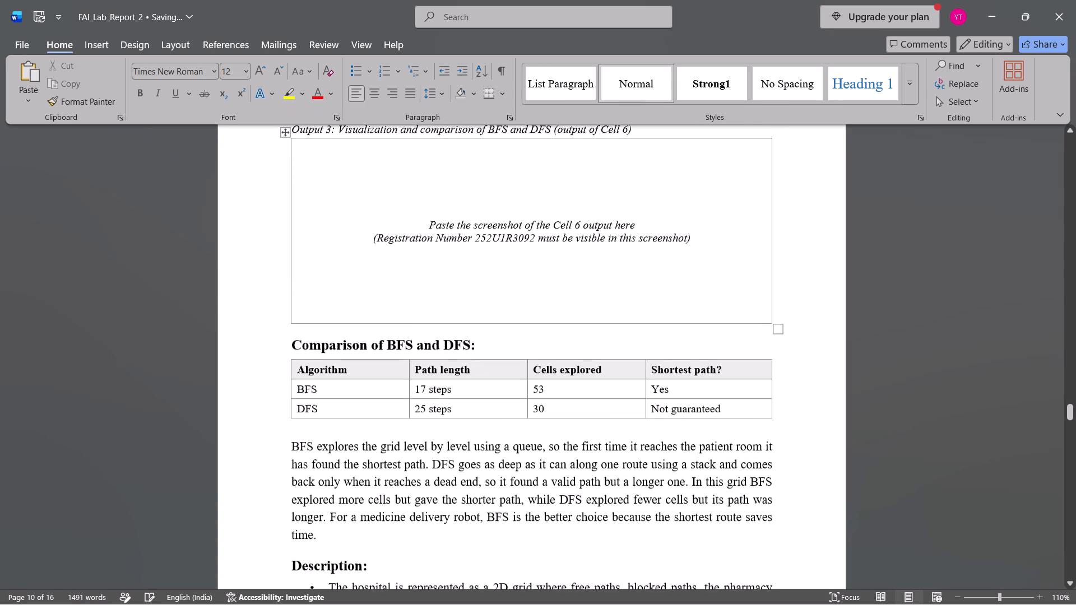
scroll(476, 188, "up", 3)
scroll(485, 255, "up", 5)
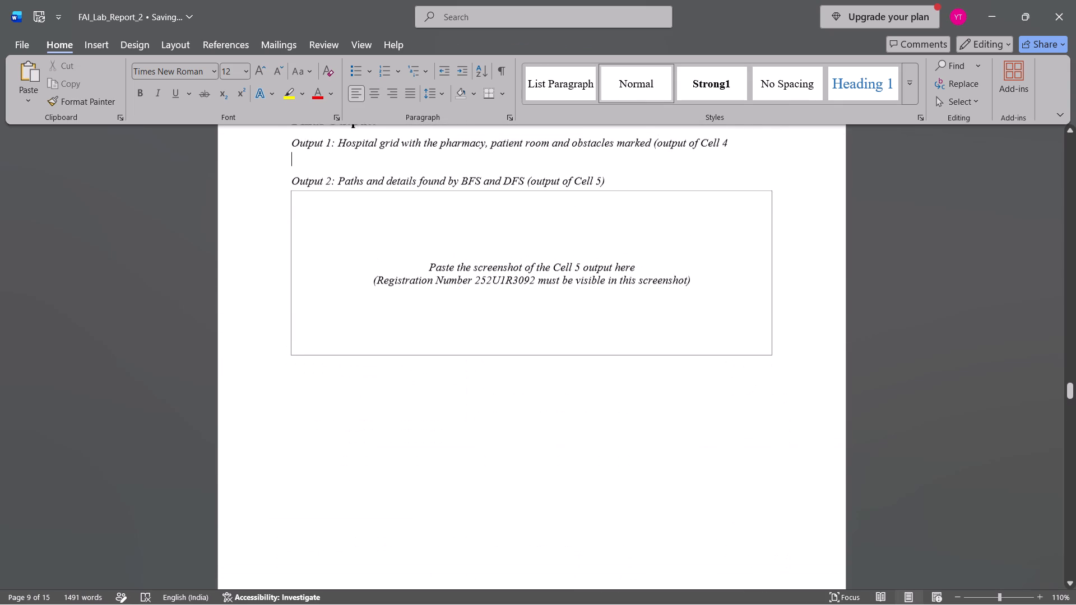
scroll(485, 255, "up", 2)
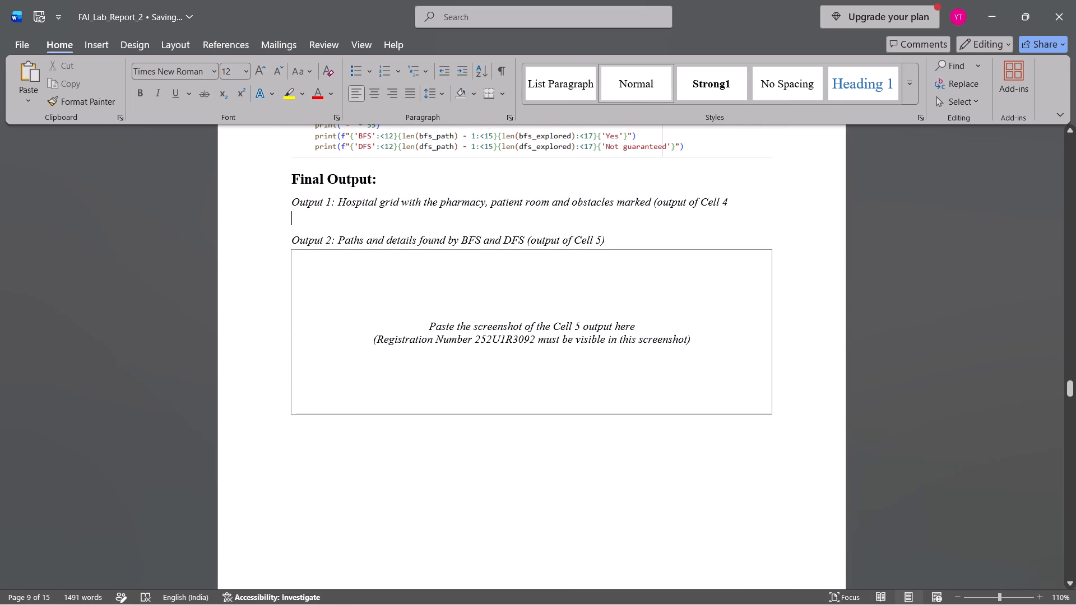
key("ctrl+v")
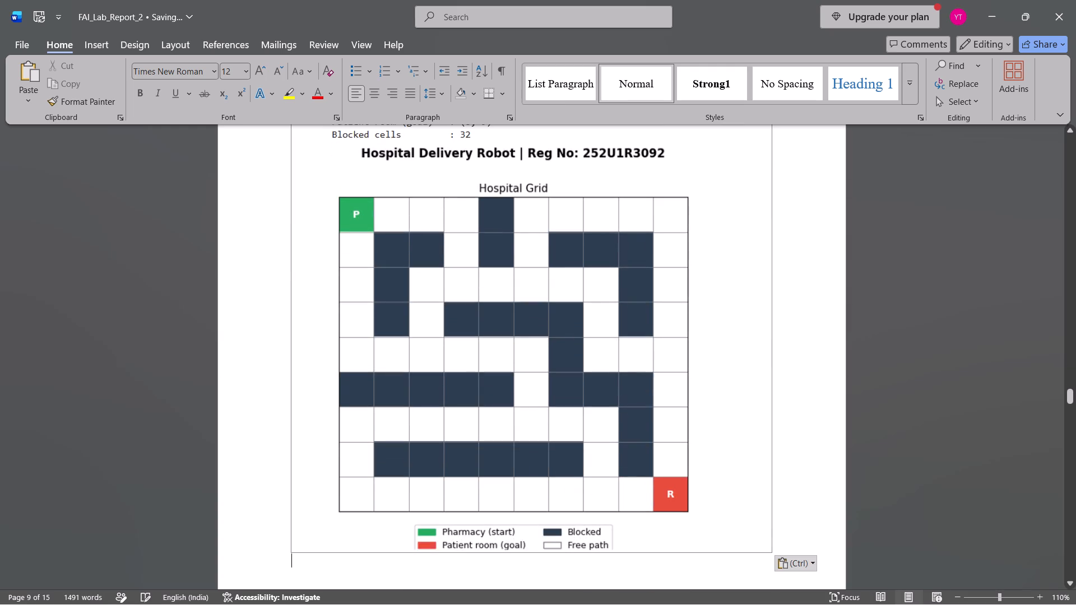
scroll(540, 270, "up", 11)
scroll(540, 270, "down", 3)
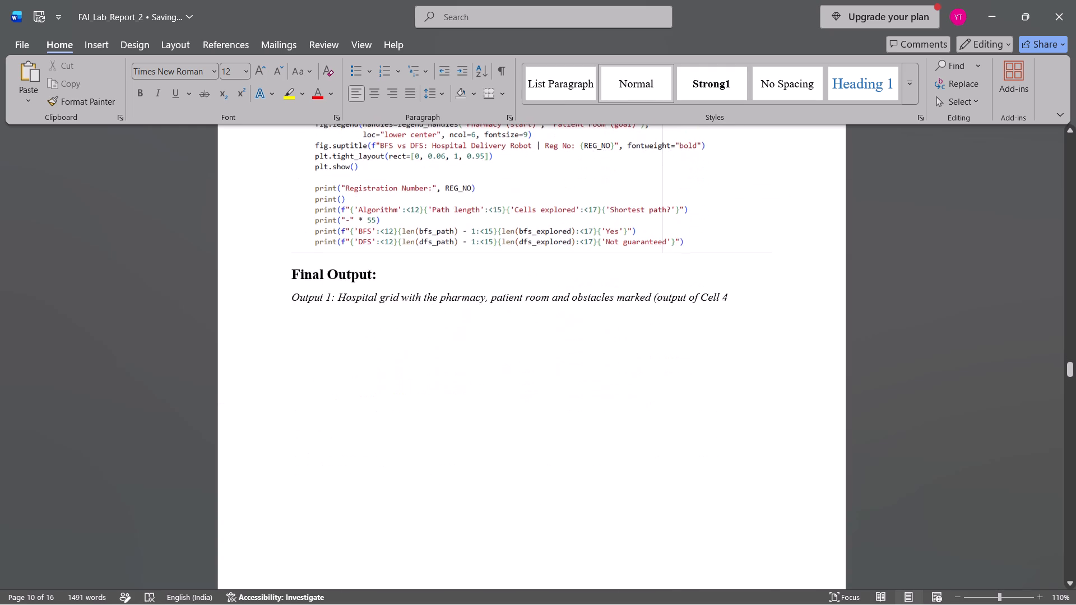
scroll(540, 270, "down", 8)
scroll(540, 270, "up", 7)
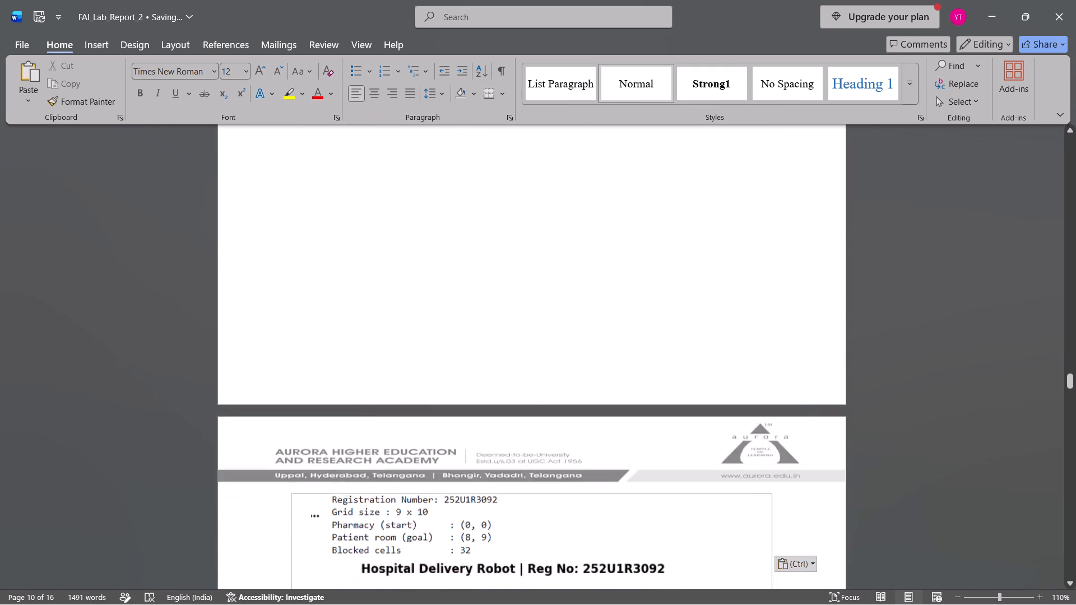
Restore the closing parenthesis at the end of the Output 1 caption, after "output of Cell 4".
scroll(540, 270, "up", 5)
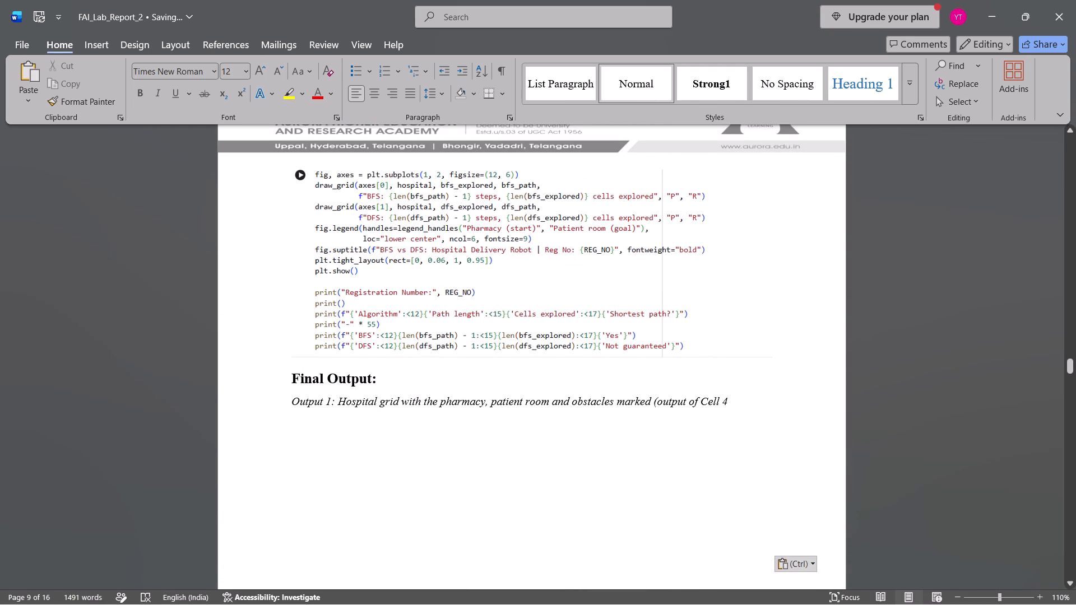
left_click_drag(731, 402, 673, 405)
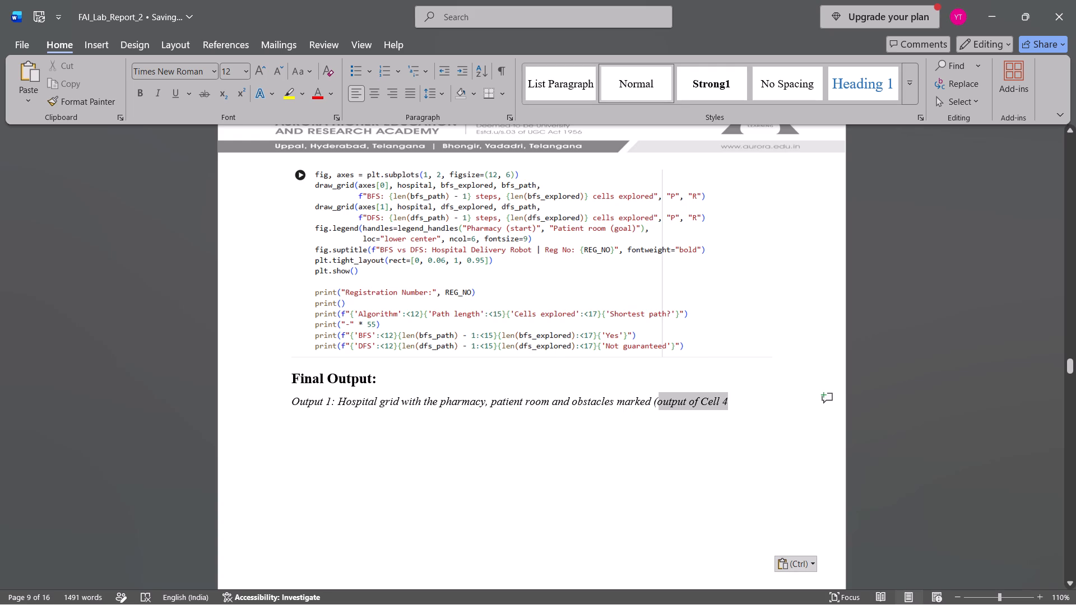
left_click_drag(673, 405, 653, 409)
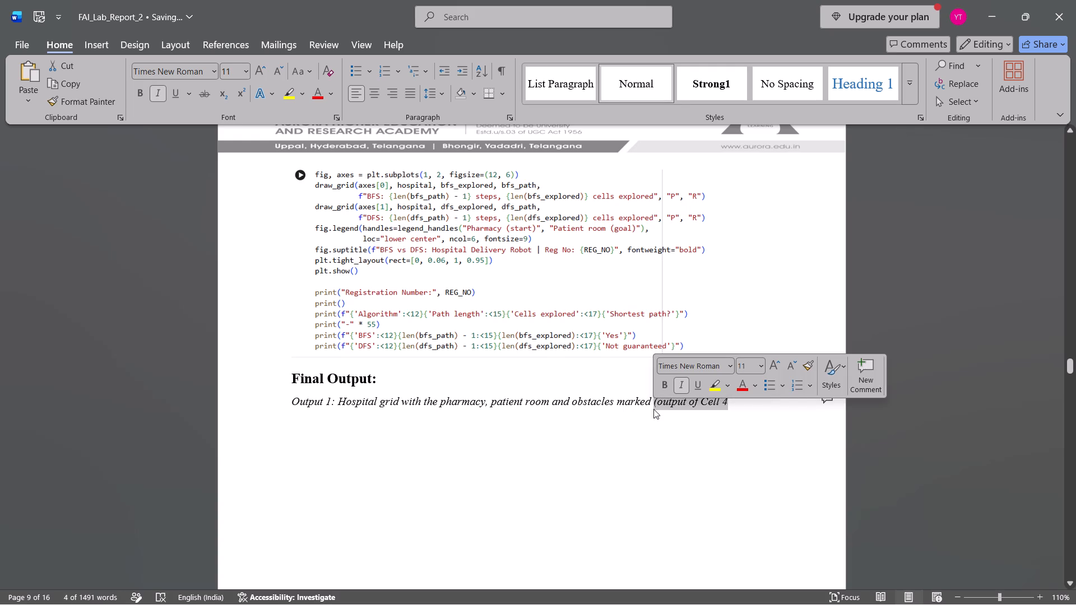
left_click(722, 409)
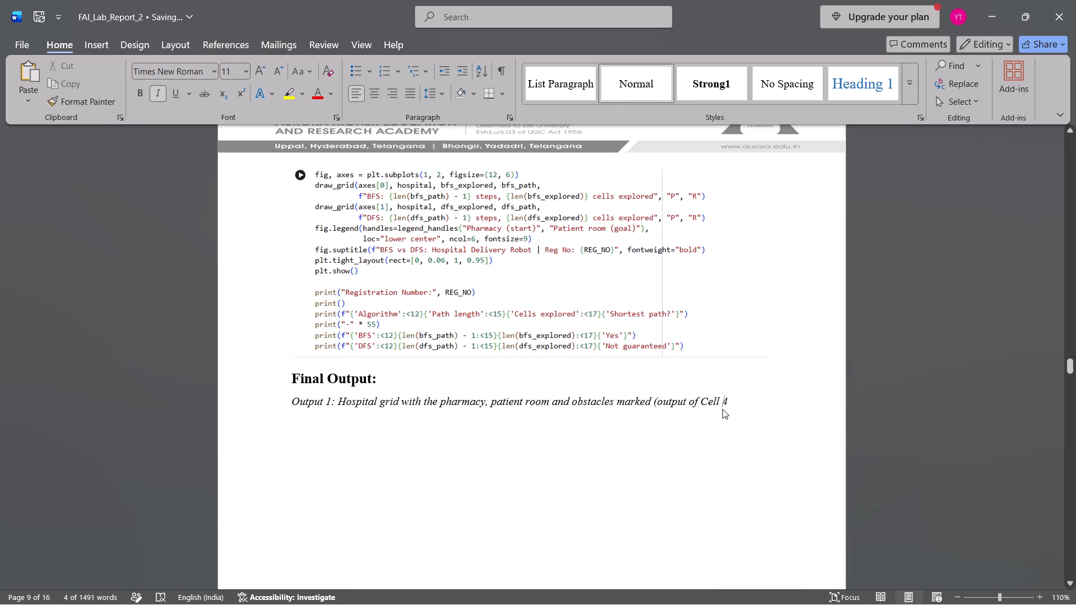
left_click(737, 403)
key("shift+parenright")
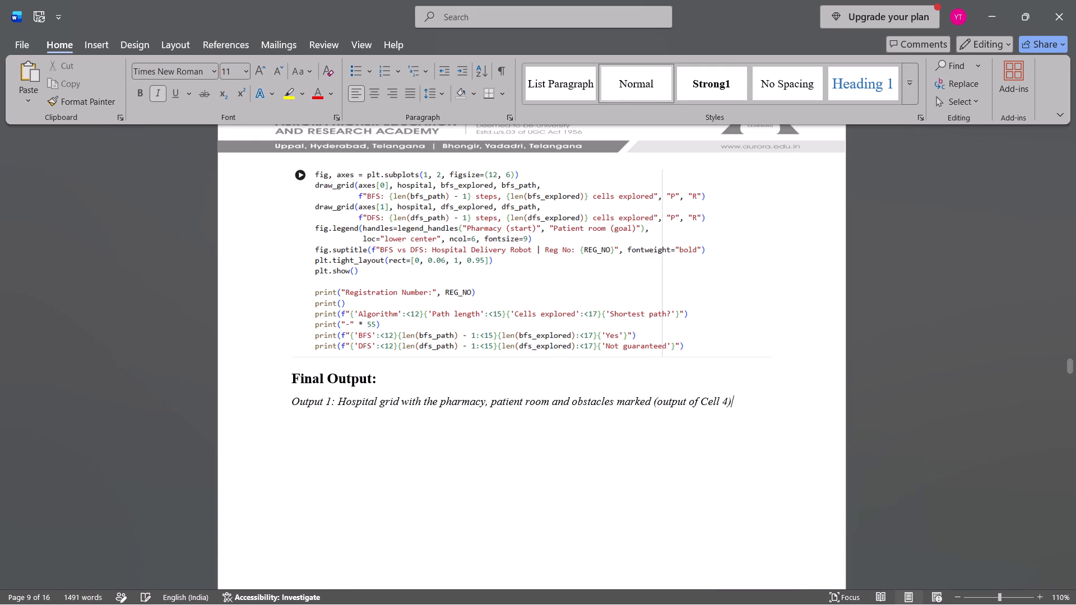
Delete the two-line Cell 5 screenshot placeholder text from the Output 2 box.
scroll(651, 454, "down", 10)
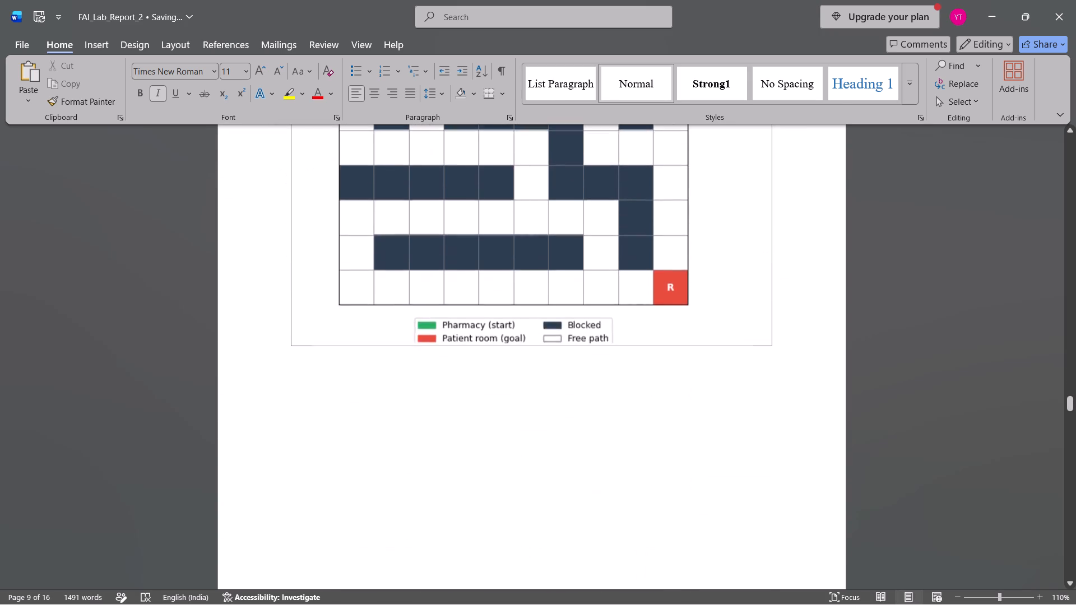
scroll(651, 454, "down", 5)
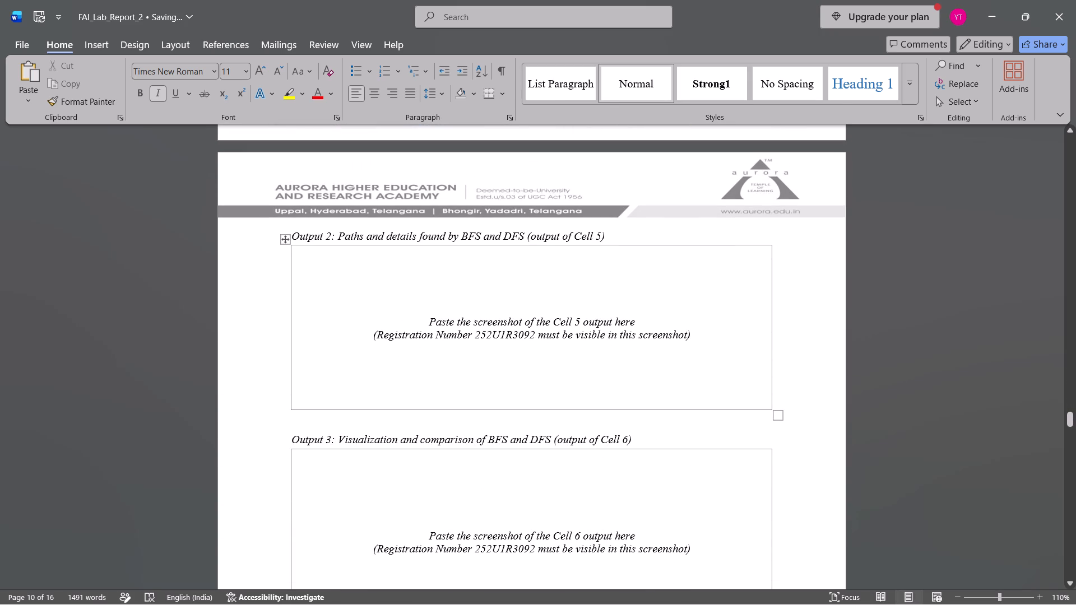
left_click_drag(693, 337, 396, 325)
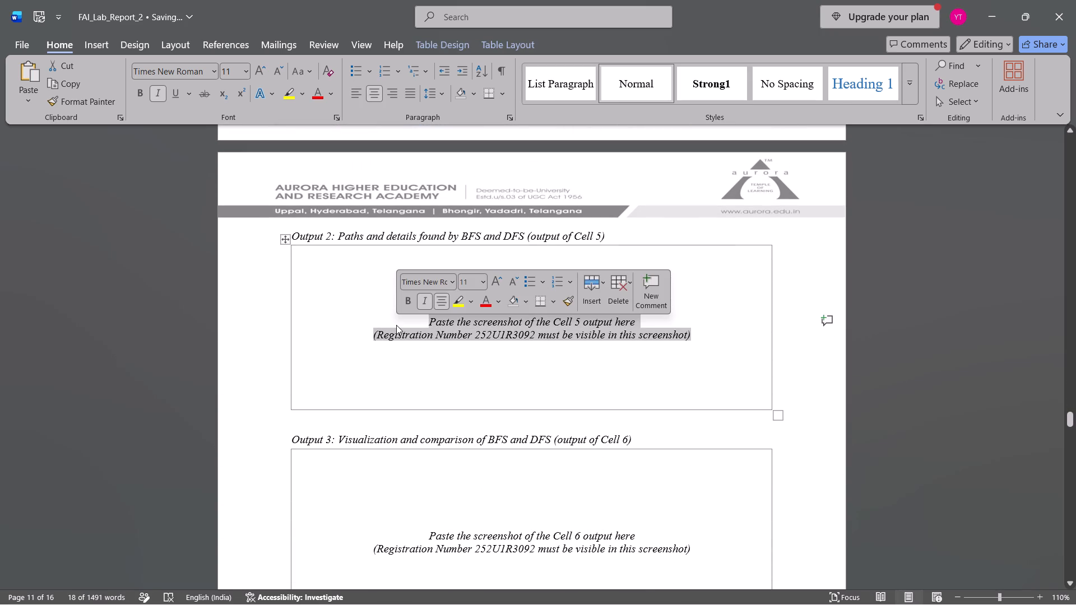
key("BackSpace")
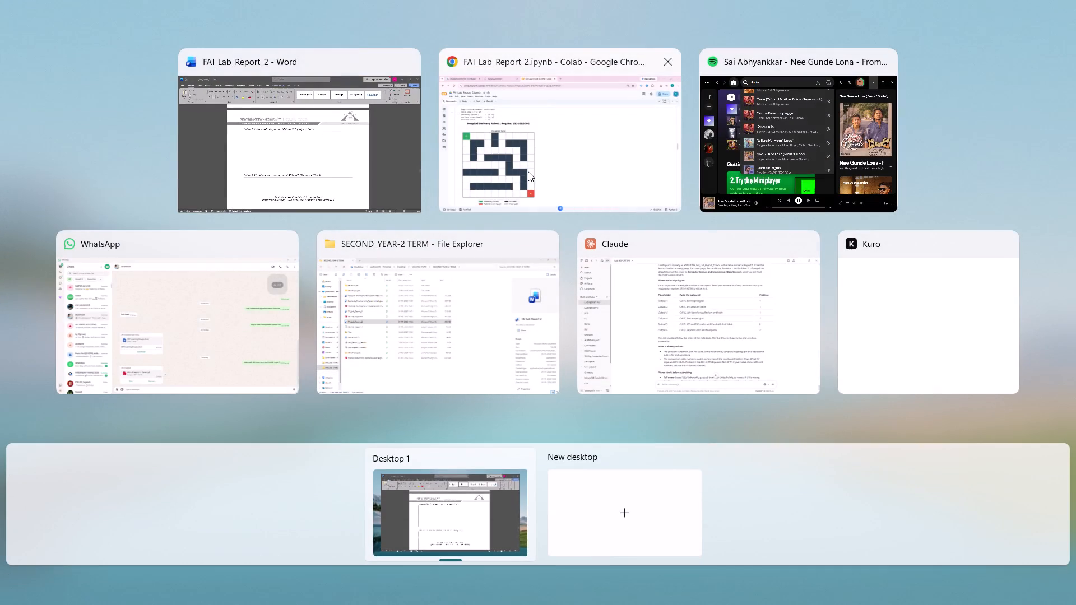
Switch to the Colab notebook and copy a screenshot of the complete BFS and DFS output under Tasks 3 and 4, including the full DFS path.
left_click(528, 170)
scroll(481, 318, "down", 4)
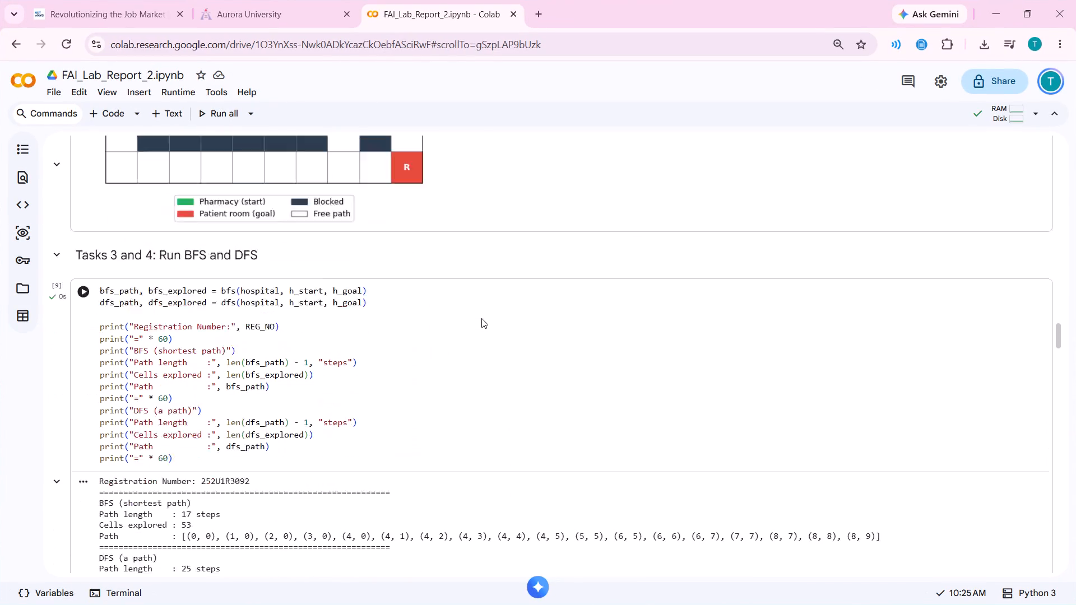
scroll(481, 318, "down", 1)
scroll(481, 318, "up", 2)
scroll(481, 318, "down", 1)
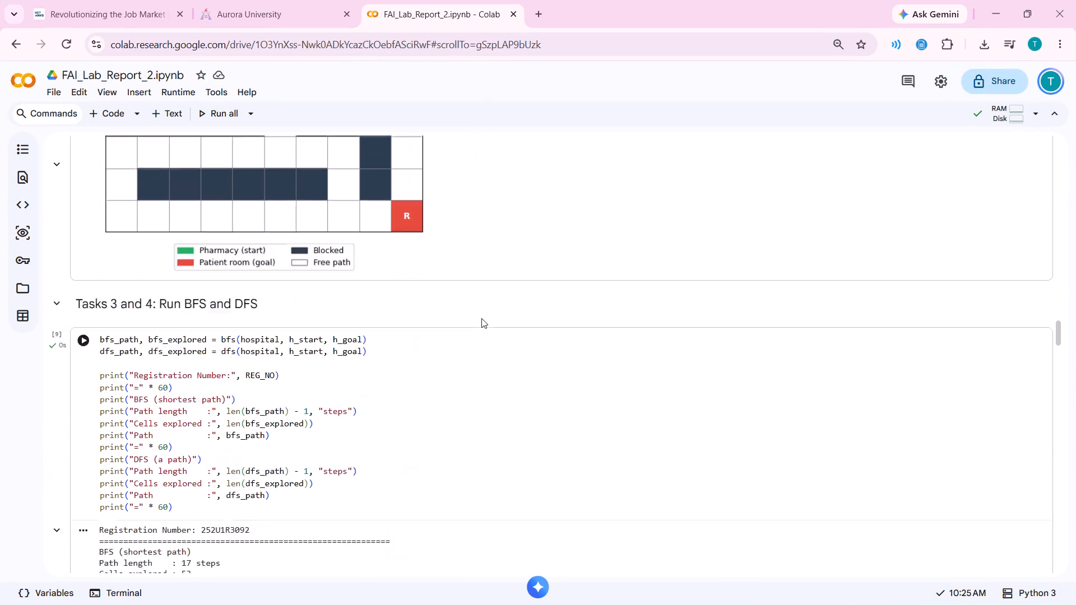
scroll(481, 318, "down", 5)
scroll(481, 318, "up", 1)
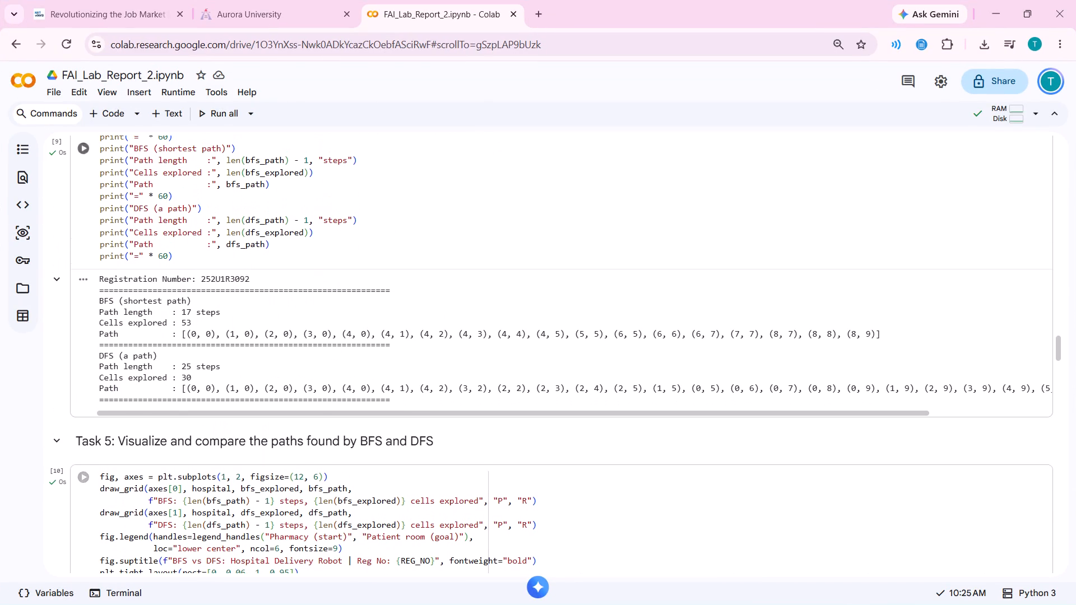
scroll(481, 334, "left", 7)
scroll(481, 334, "right", 2)
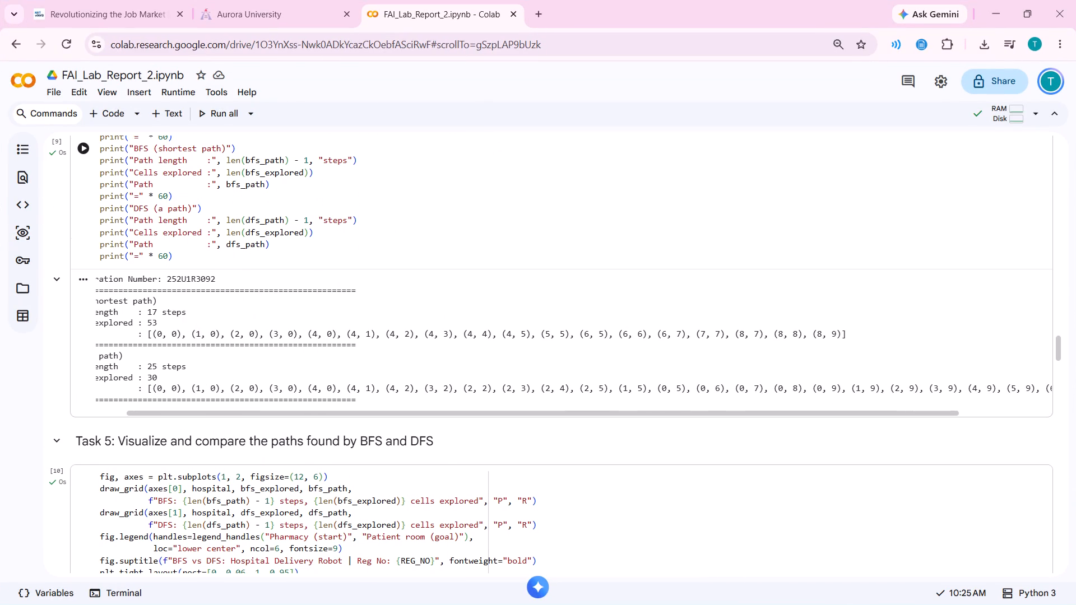
scroll(481, 334, "right", 2)
key("ctrl+minus")
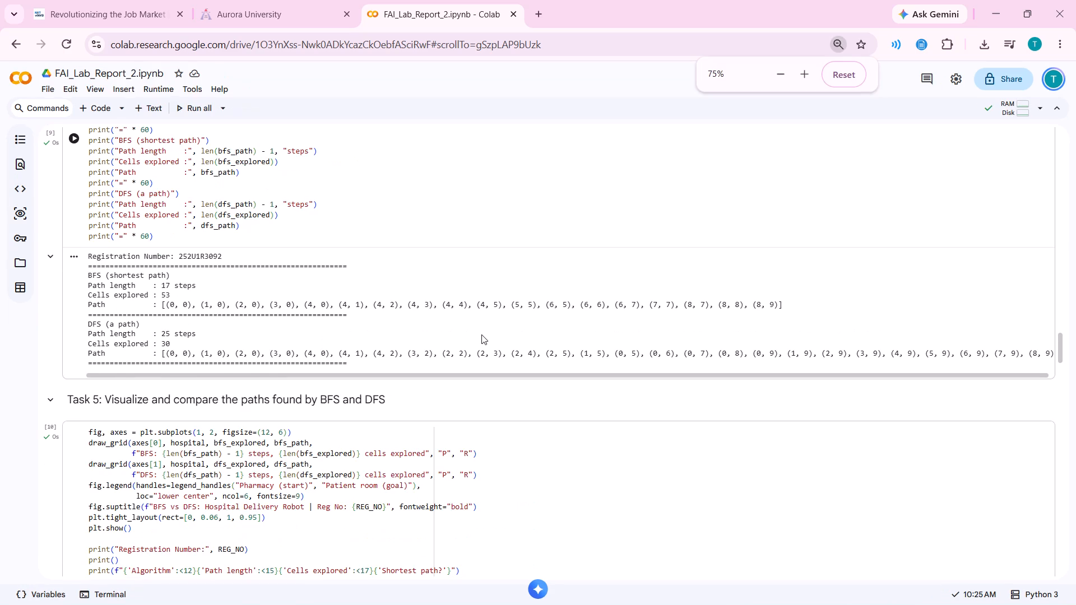
key("ctrl+minus")
key("ctrl+minus")
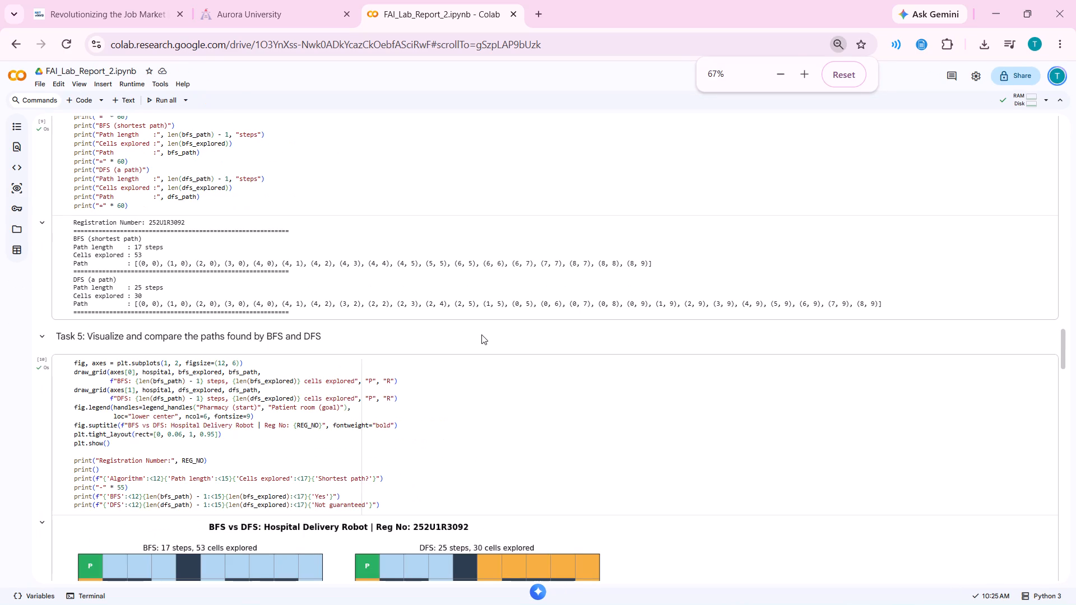
key("ctrl+equal")
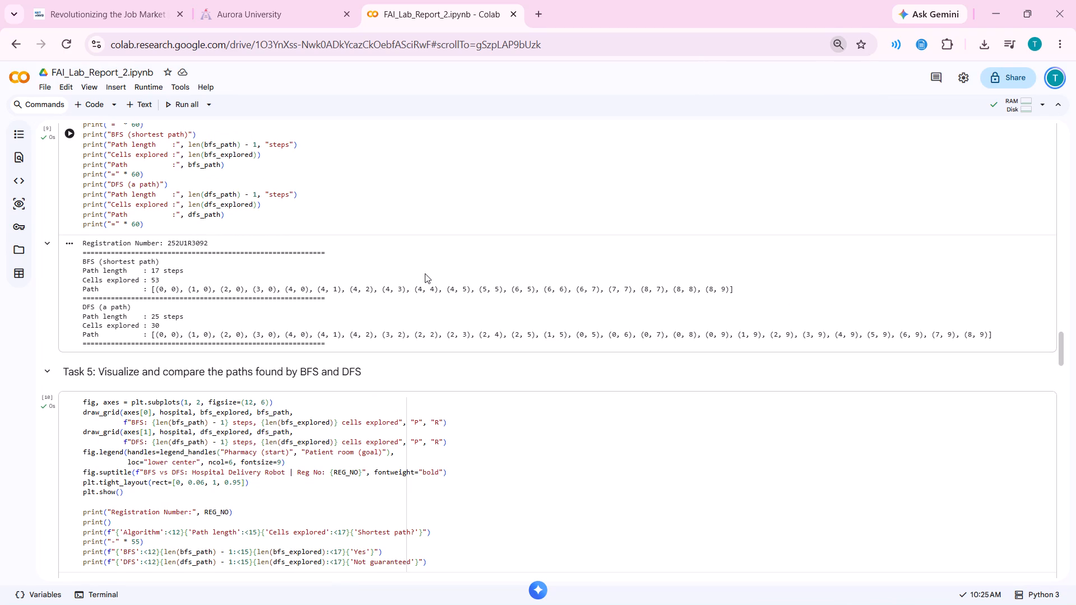
key("Print")
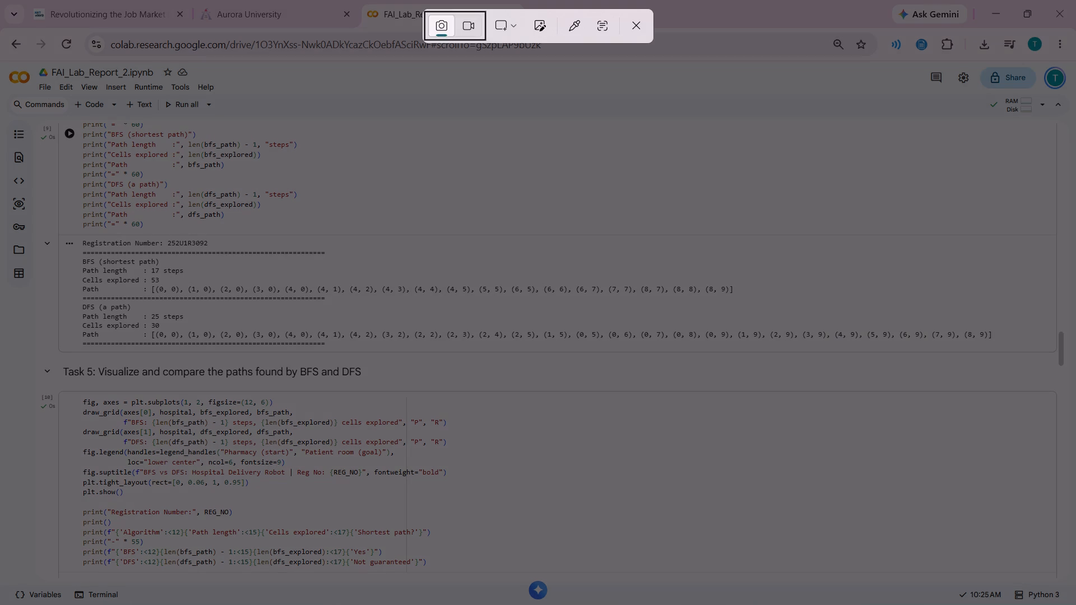
left_click(58, 231)
left_click_drag(61, 234, 816, 355)
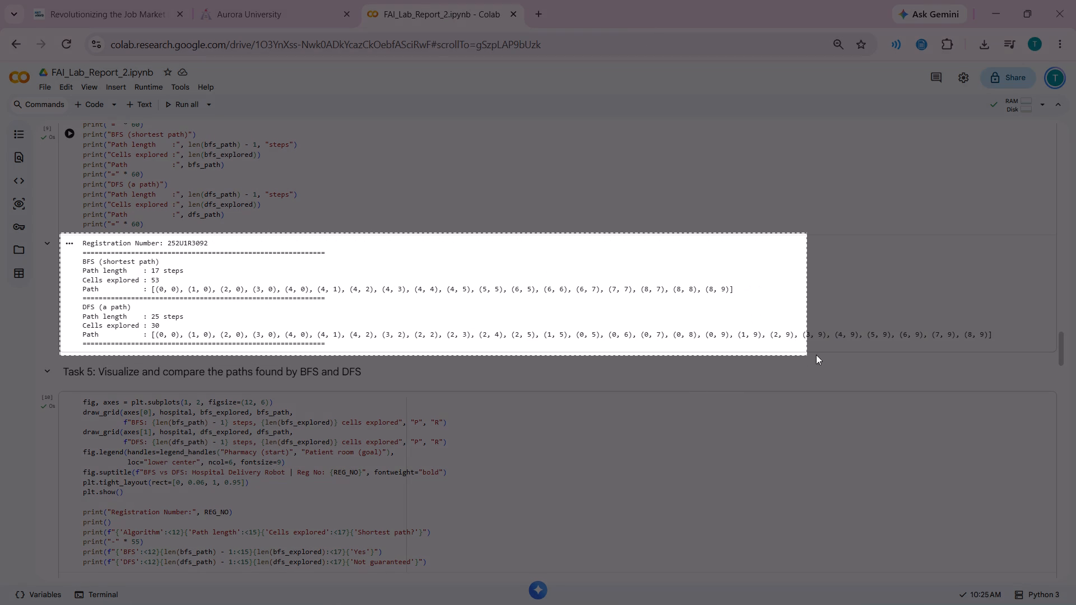
left_click_drag(816, 355, 1050, 352)
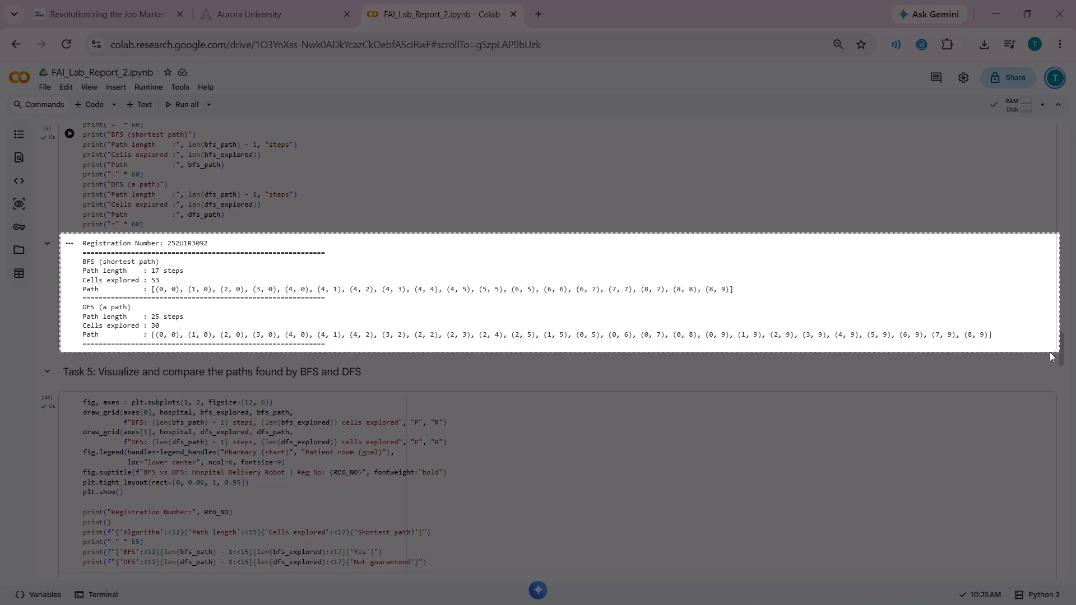
left_click_drag(1050, 352, 1009, 352)
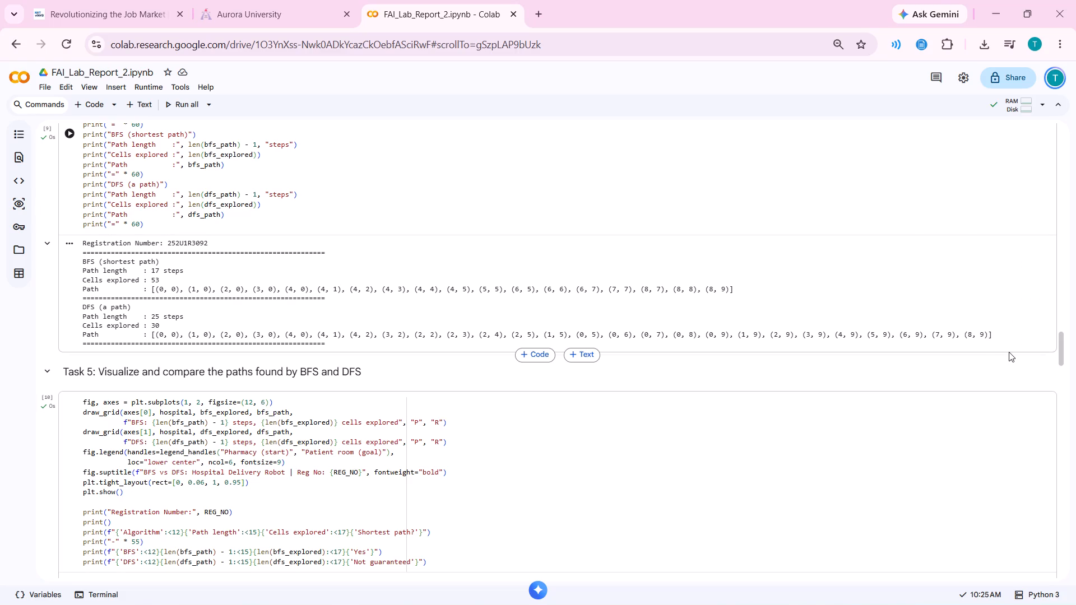
left_click(984, 405)
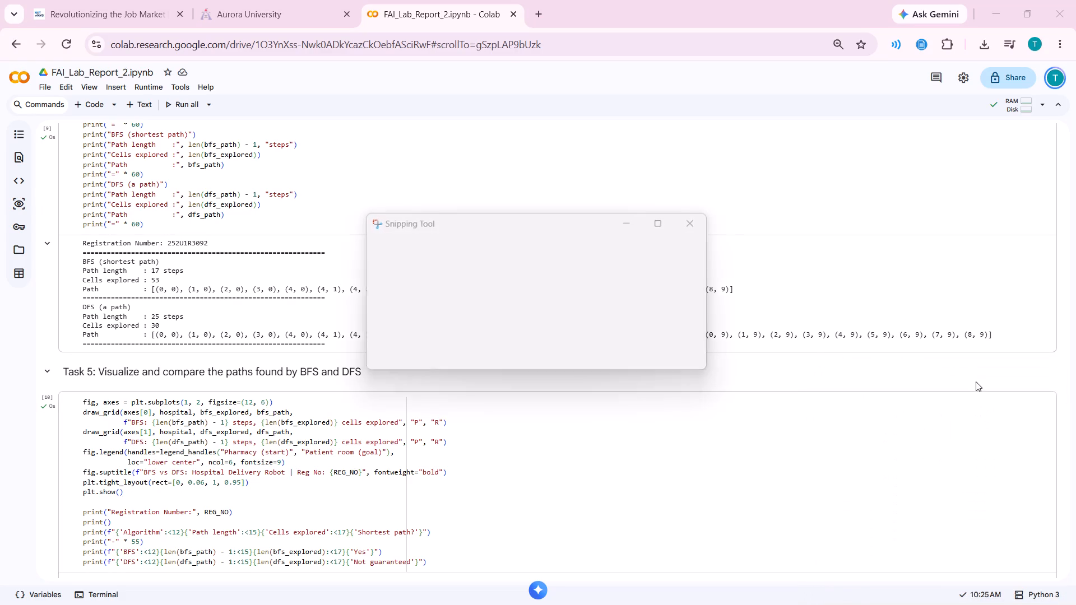
double_click(934, 247)
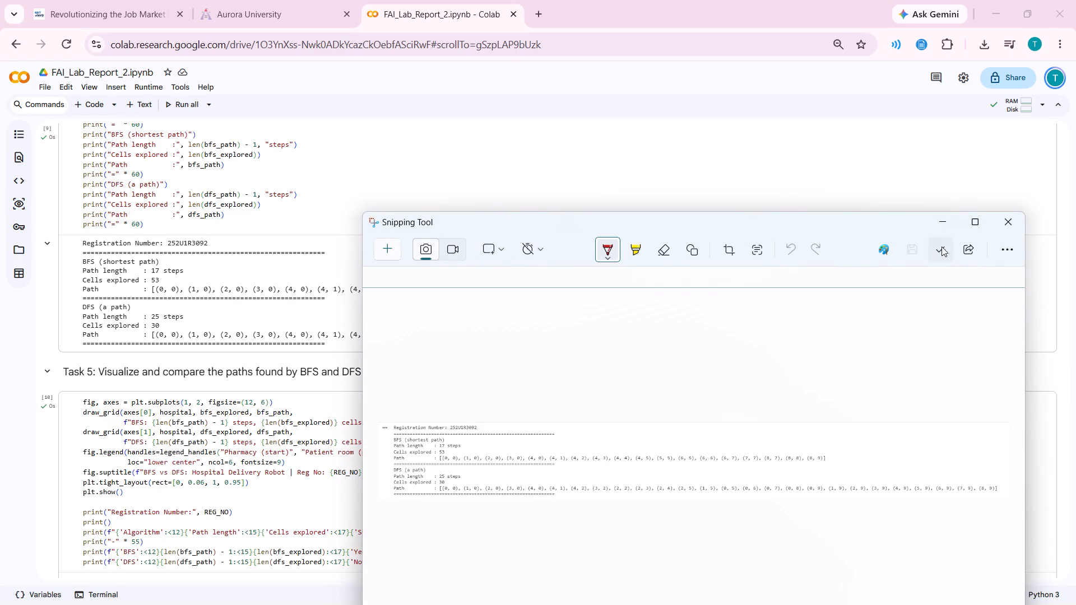
left_click(999, 225)
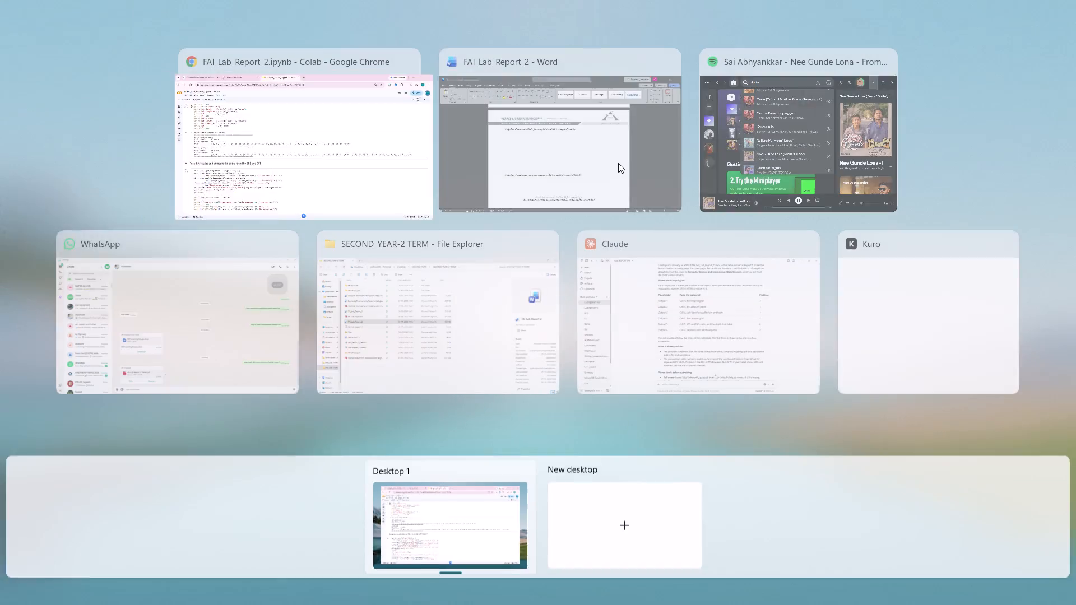
Switch back to the Word report and paste the screenshot into the empty Output 2 box.
left_click(616, 164)
key("ctrl+v")
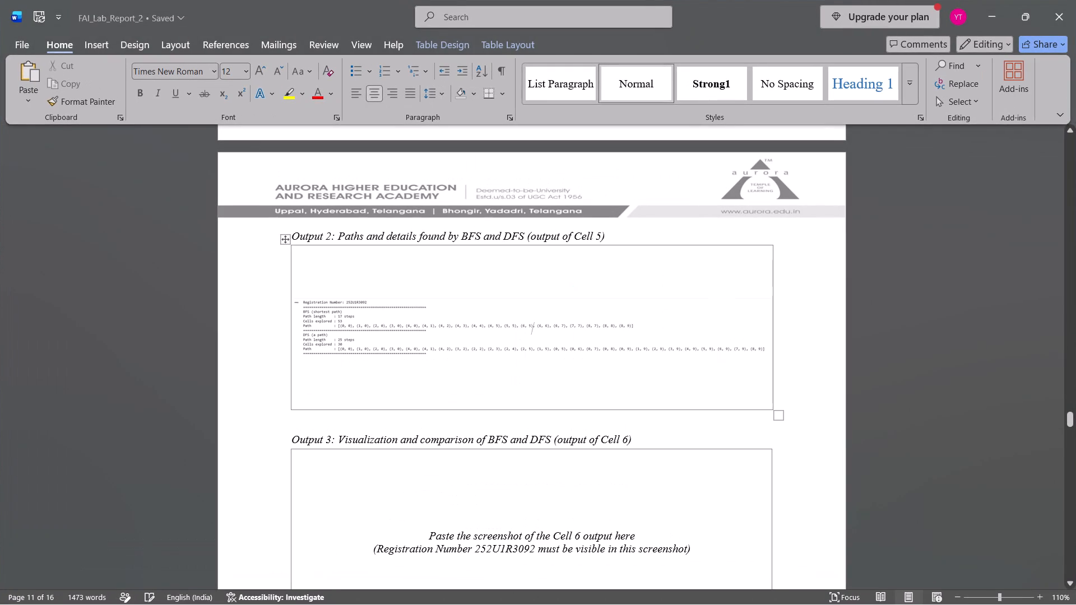
Delete the two-line Cell 6 screenshot placeholder text from the Output 3 box.
scroll(560, 336, "down", 1)
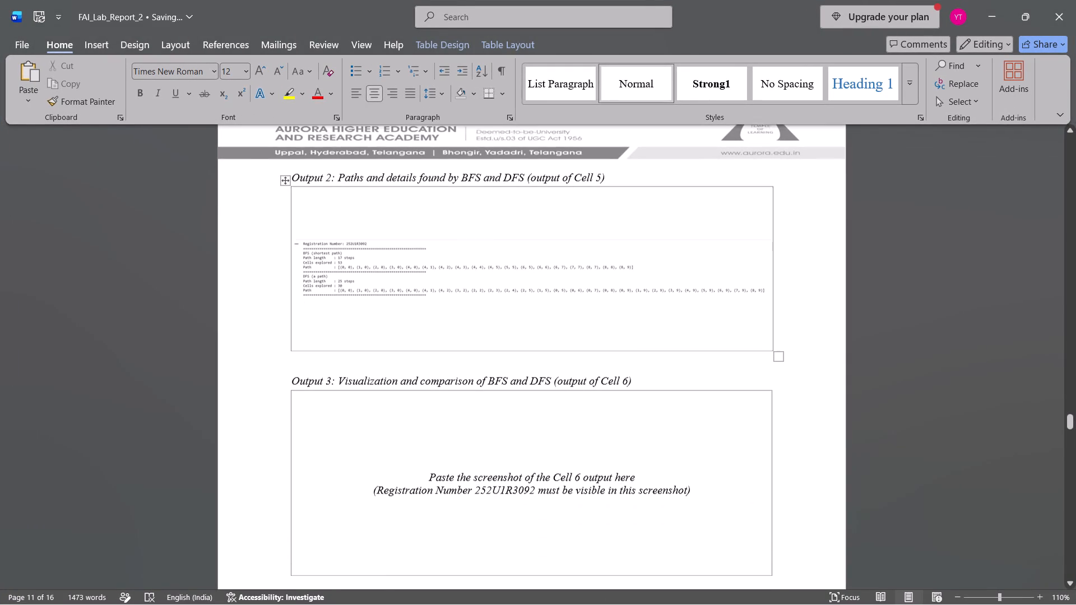
scroll(560, 336, "down", 1)
left_click_drag(692, 468, 662, 459)
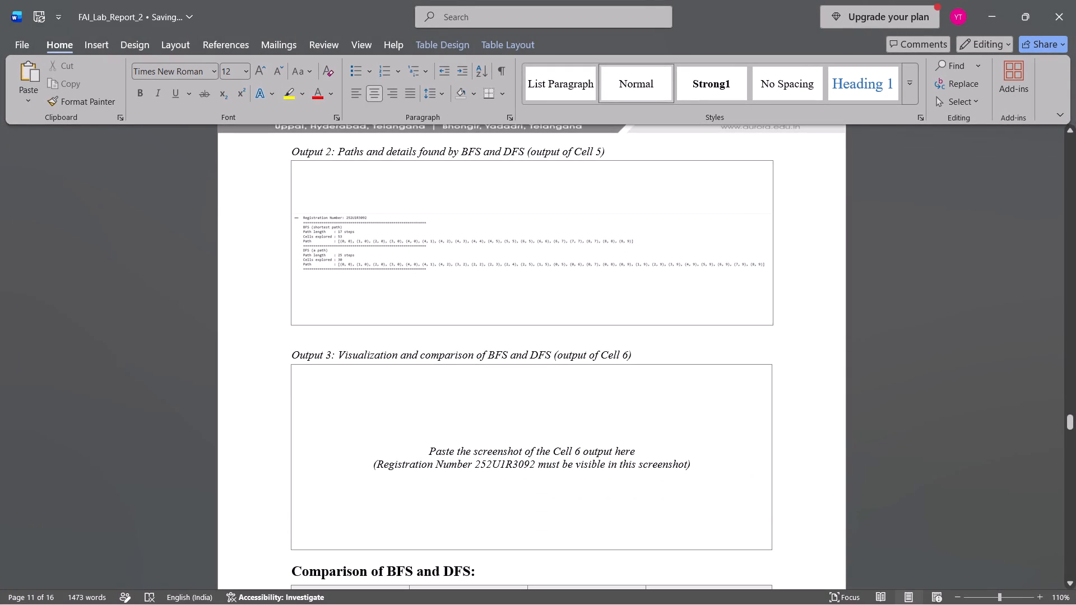
left_click_drag(662, 459, 406, 448)
key("BackSpace")
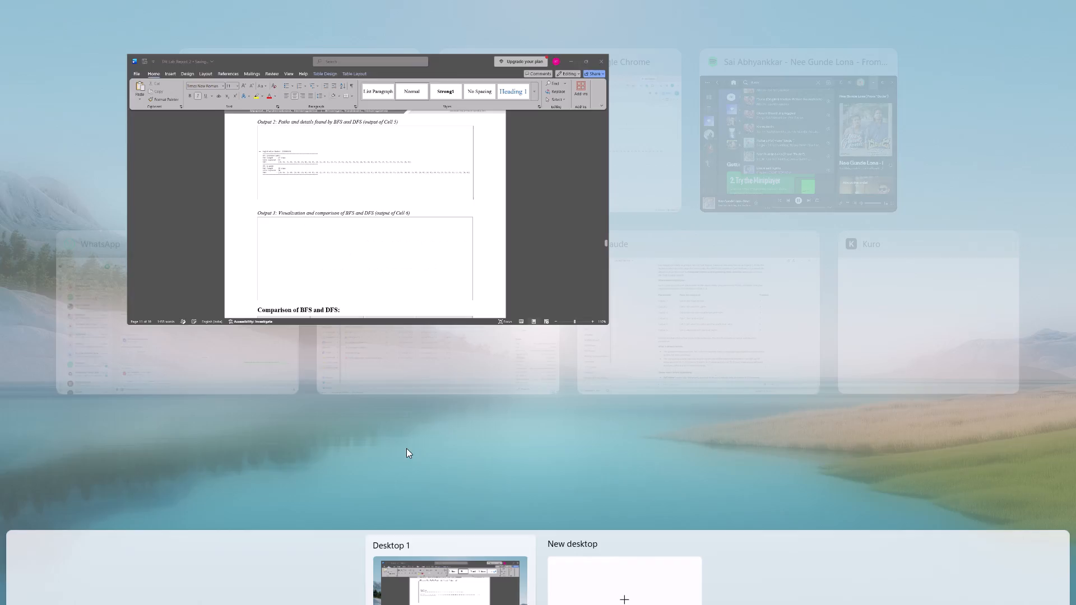
In the Colab notebook, copy a screenshot of the Task 5 output with both BFS and DFS grids, the legend and the comparison table.
left_click(497, 156)
scroll(480, 287, "down", 1)
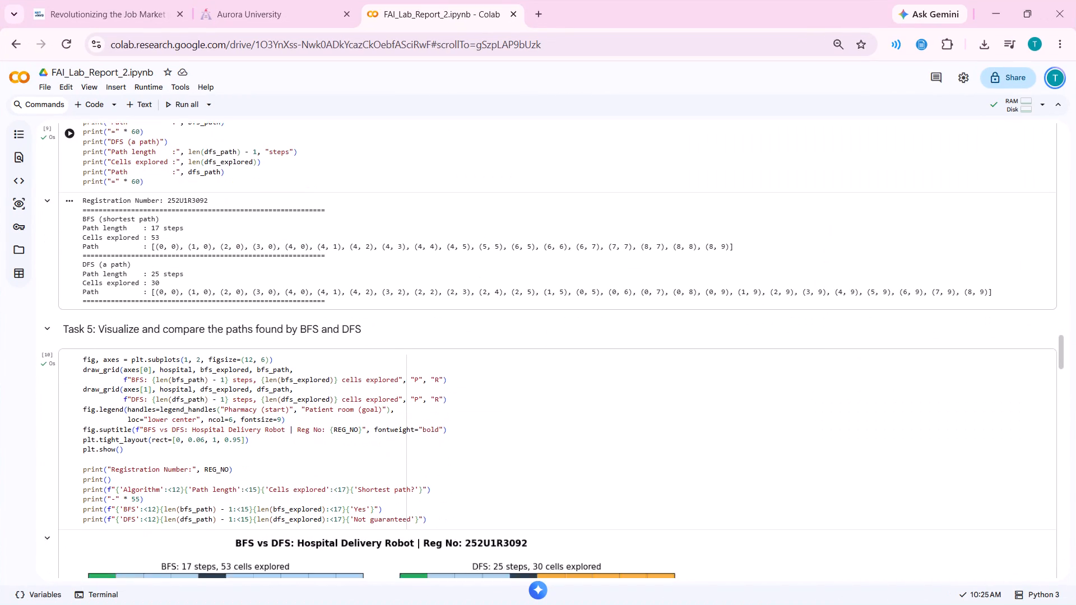
scroll(480, 287, "down", 3)
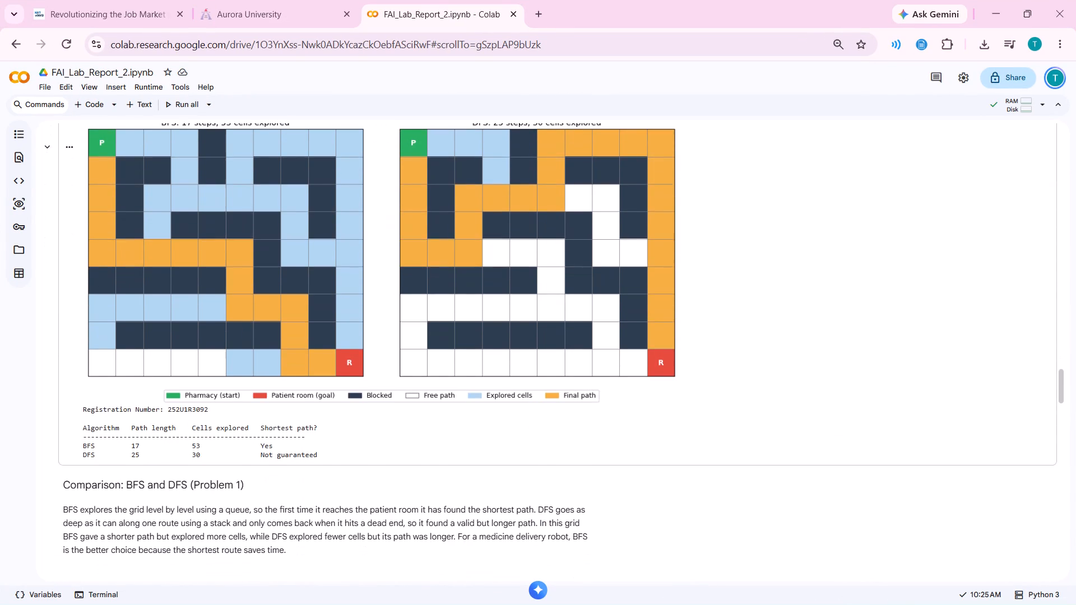
scroll(480, 287, "down", 2)
scroll(480, 287, "up", 2)
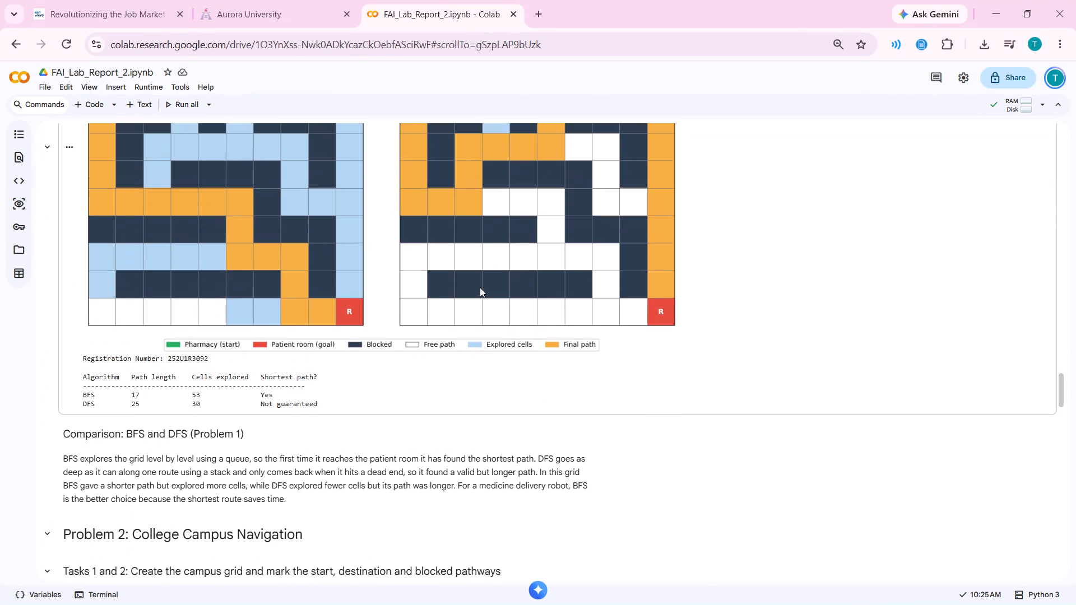
scroll(480, 287, "up", 2)
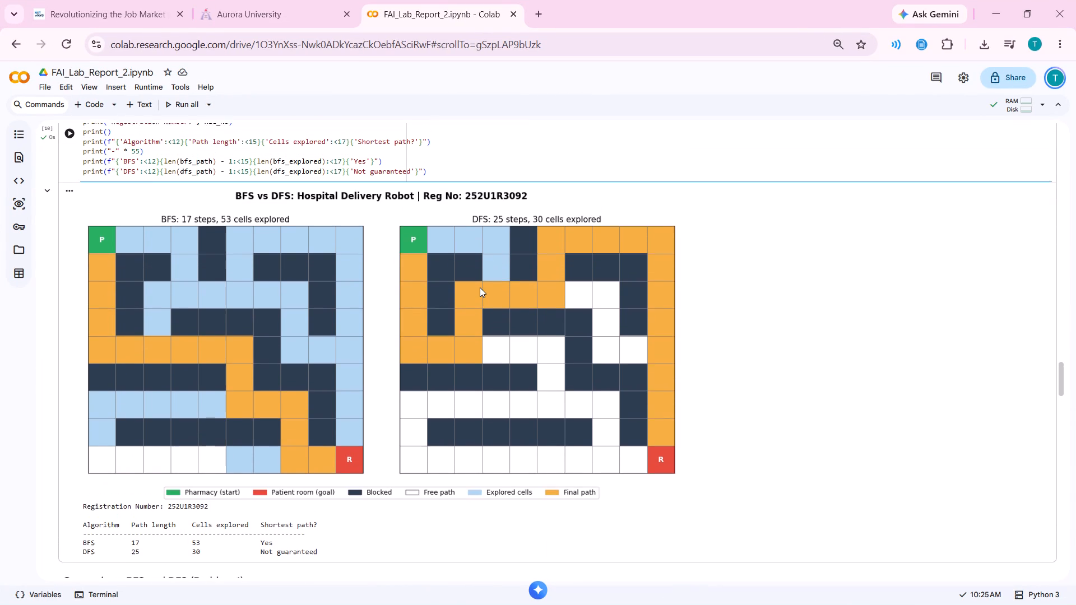
scroll(480, 287, "up", 1)
key("ctrl+equal")
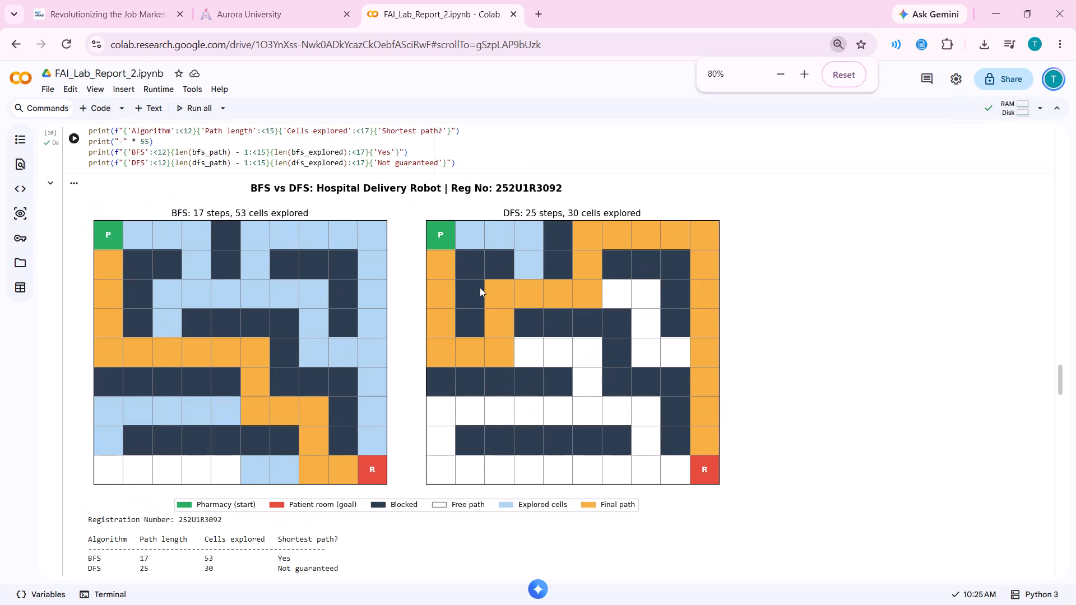
scroll(467, 315, "down", 1)
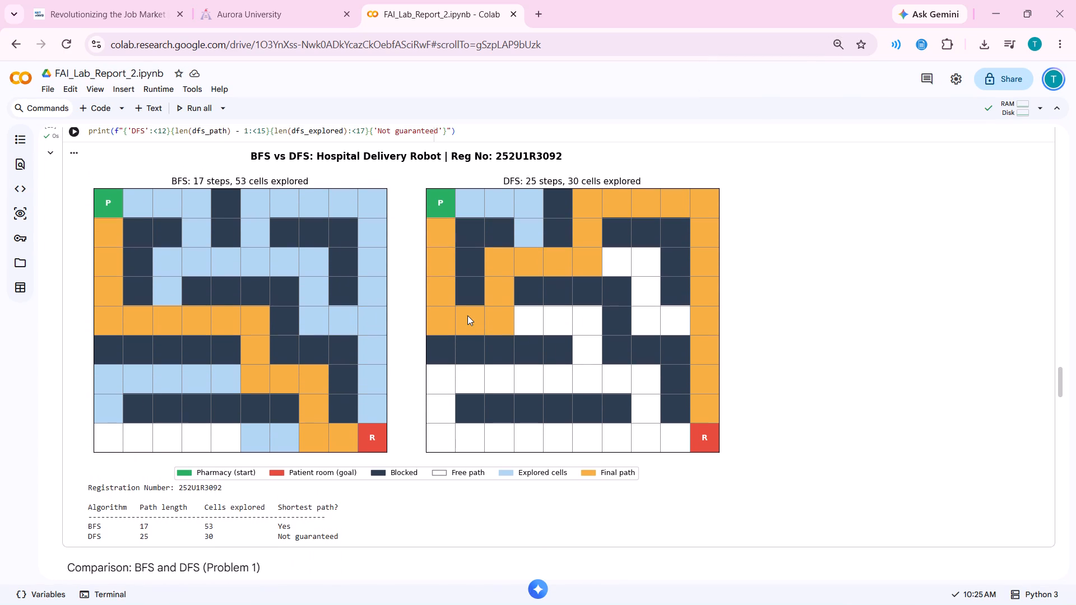
scroll(467, 315, "down", 1)
key("Print")
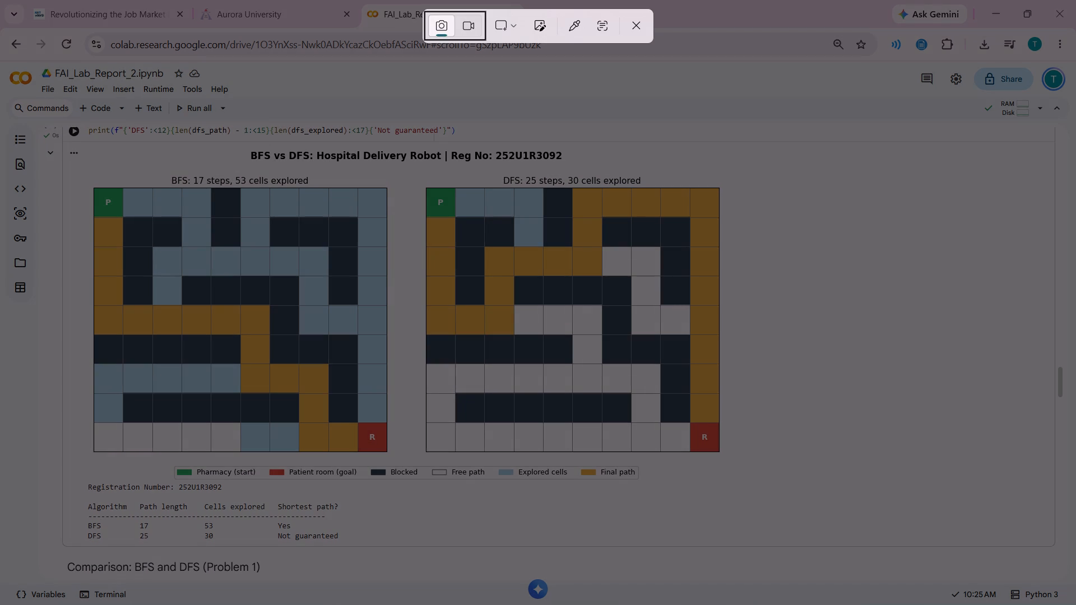
left_click_drag(66, 143, 641, 420)
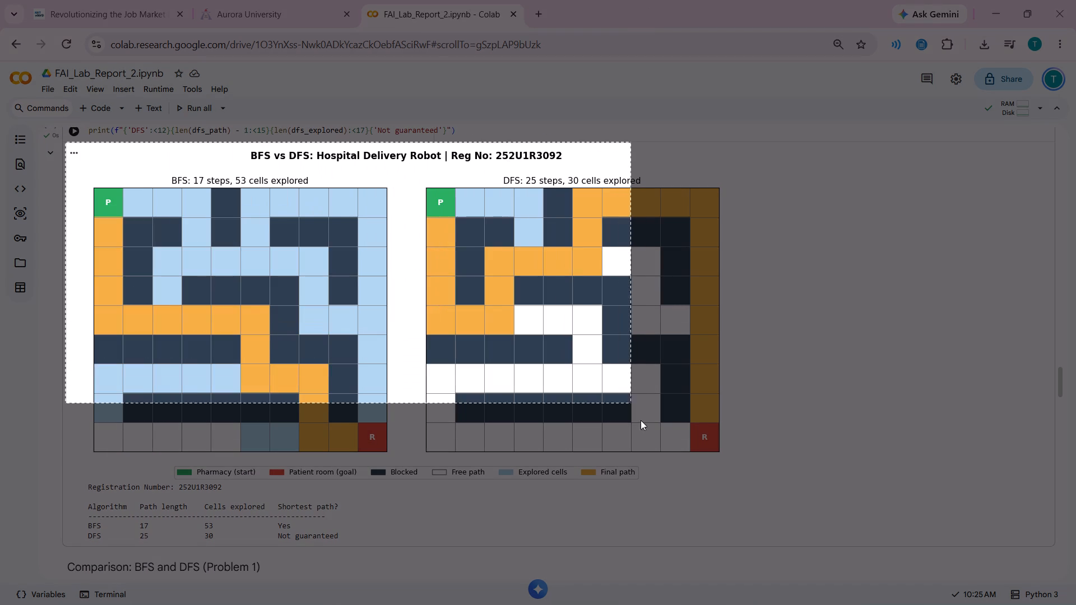
left_click_drag(641, 420, 781, 559)
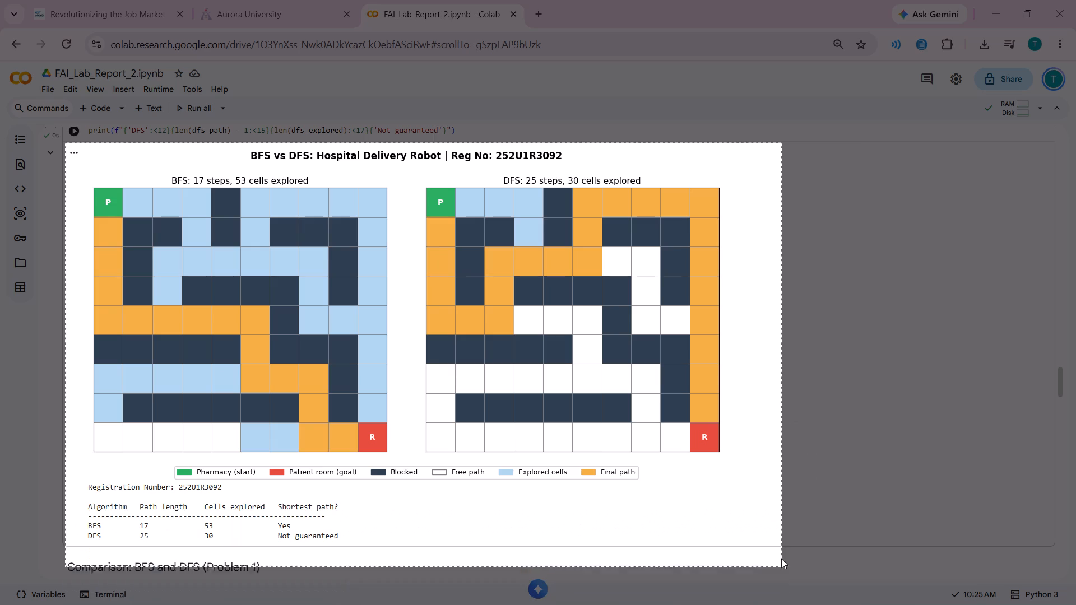
left_click_drag(781, 559, 787, 546)
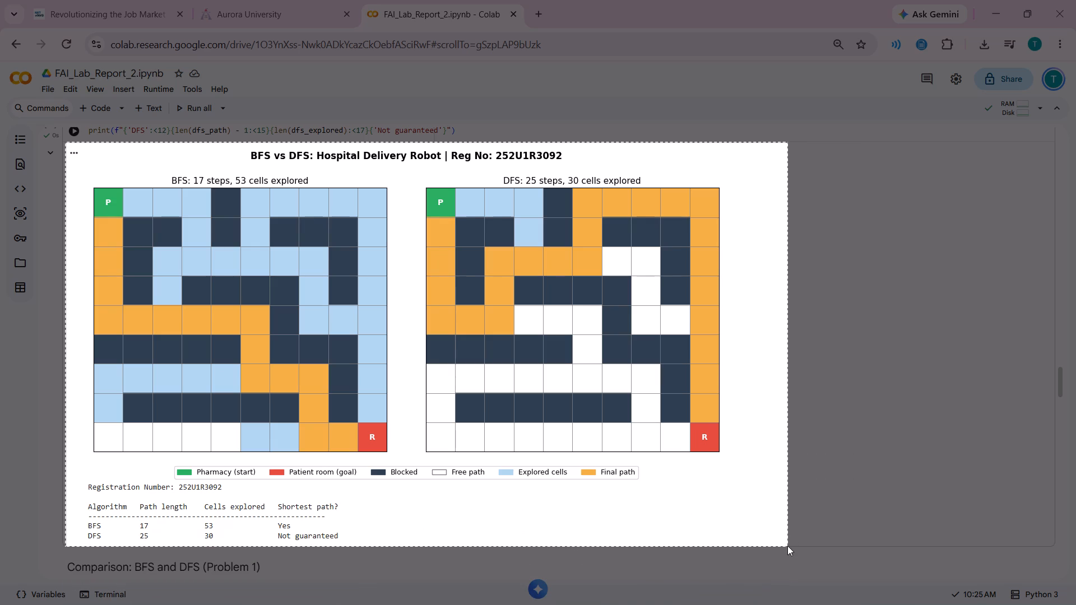
left_click_drag(787, 546, 787, 547)
left_click_drag(787, 547, 787, 549)
left_click(936, 398)
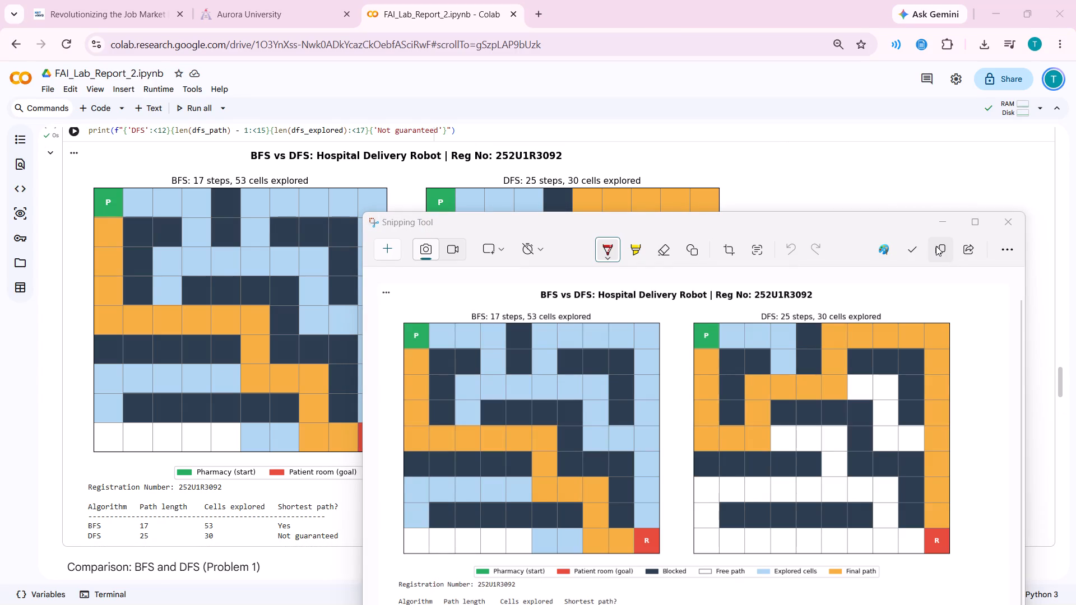
left_click(936, 246)
left_click(1007, 224)
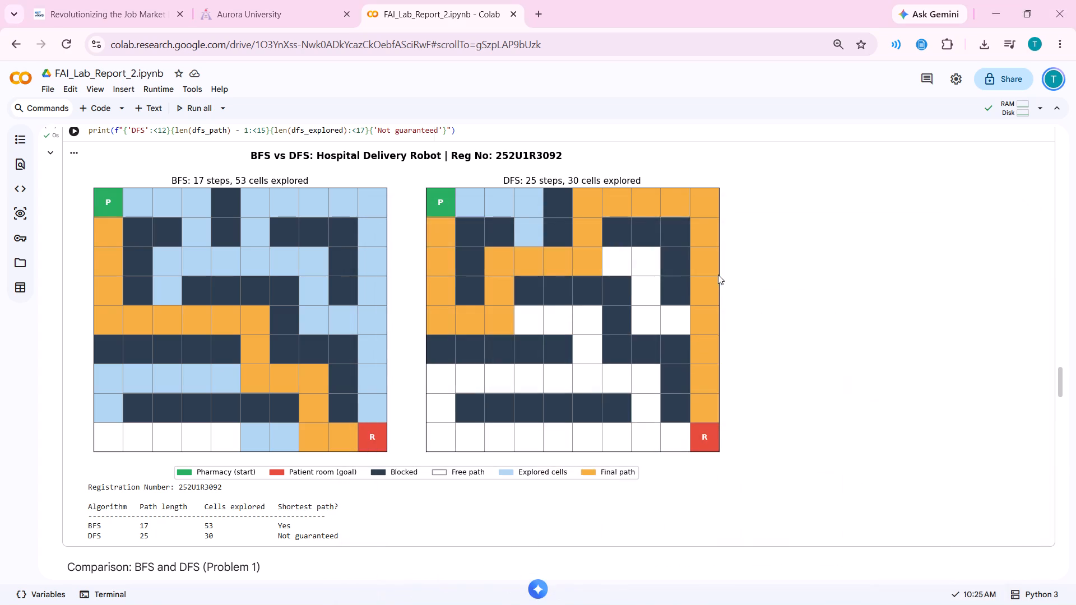
Paste the BFS vs DFS screenshot into the empty Output 3 box of the Word report and check its placement.
left_click(616, 137)
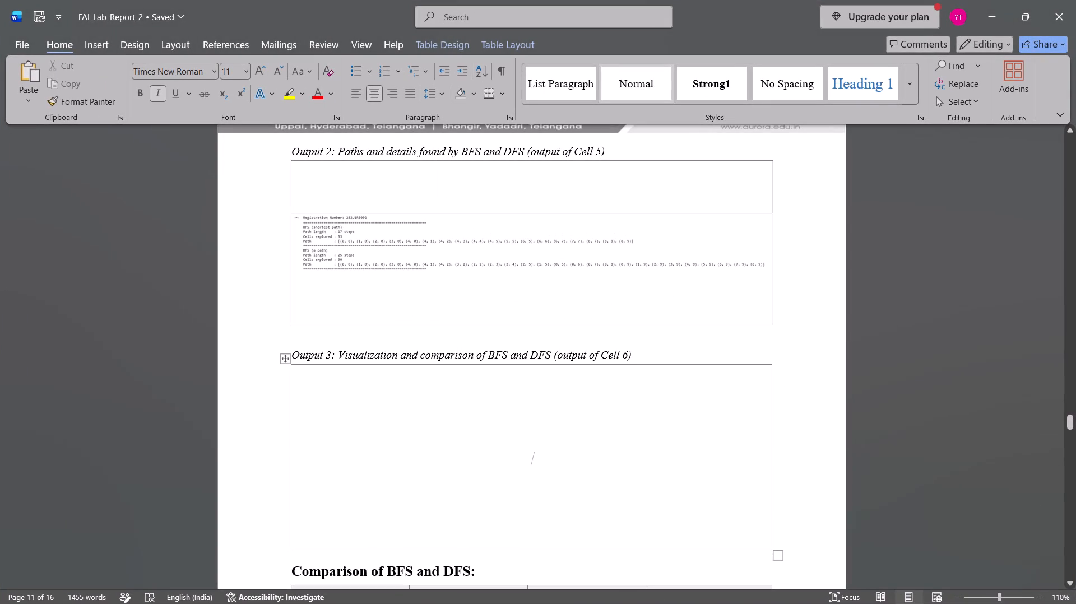
key("ctrl+v")
scroll(570, 412, "down", 1)
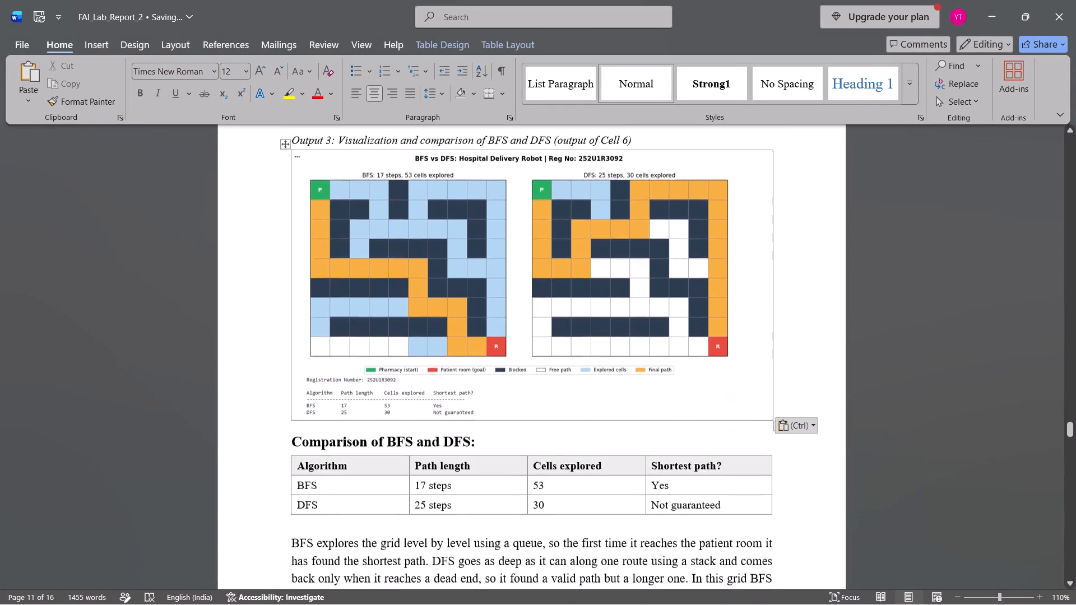
scroll(570, 412, "down", 1)
scroll(570, 412, "up", 1)
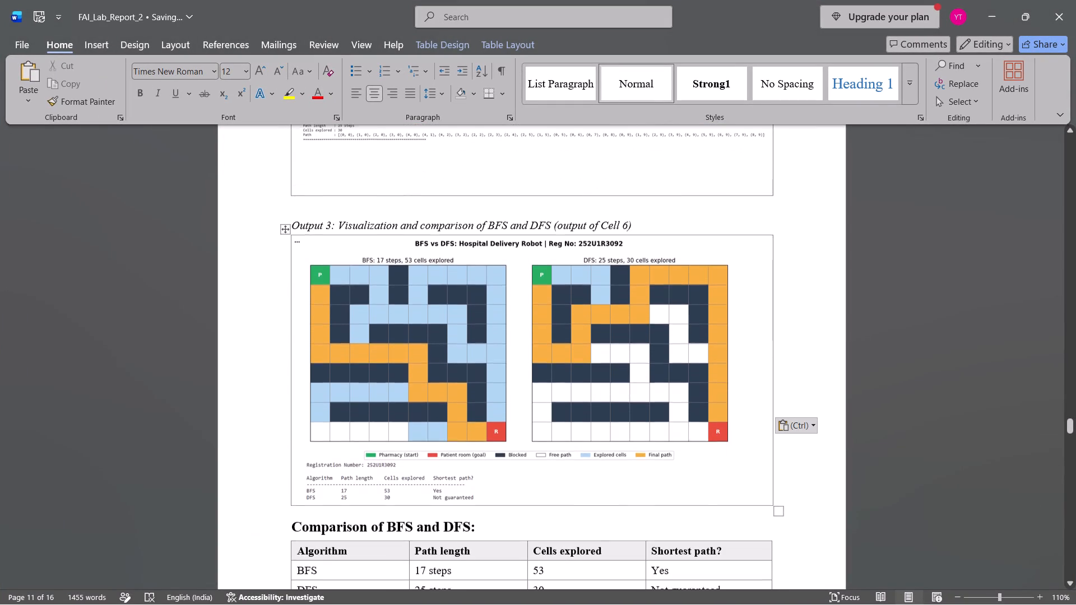
Look through the report from the BFS and DFS comparison section to the Cell 7 and Cell 8 code of Problem 2.
scroll(570, 412, "down", 3)
scroll(570, 412, "up", 1)
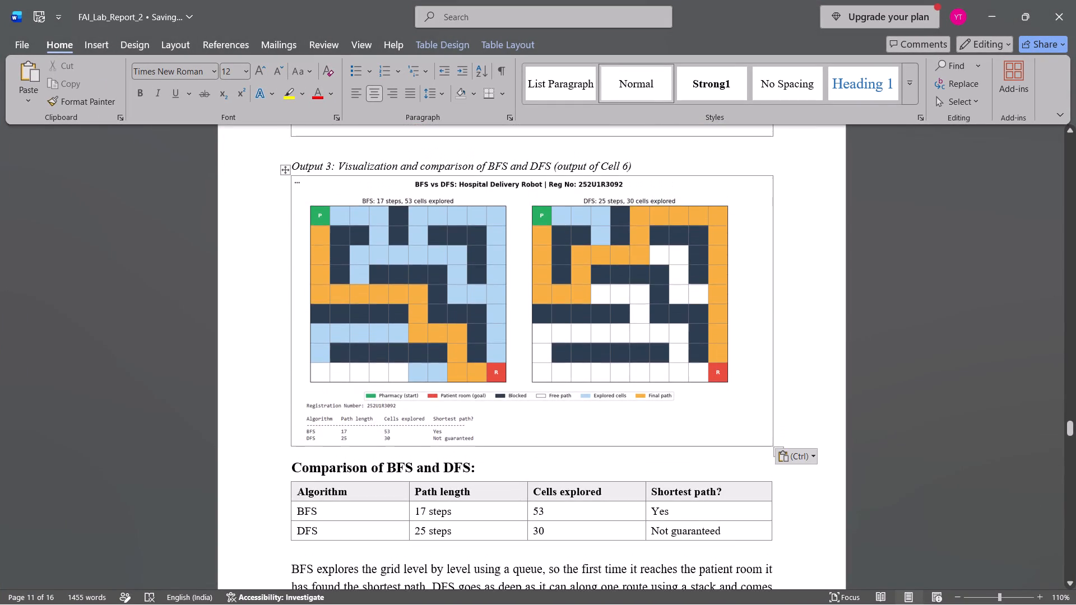
scroll(570, 412, "down", 3)
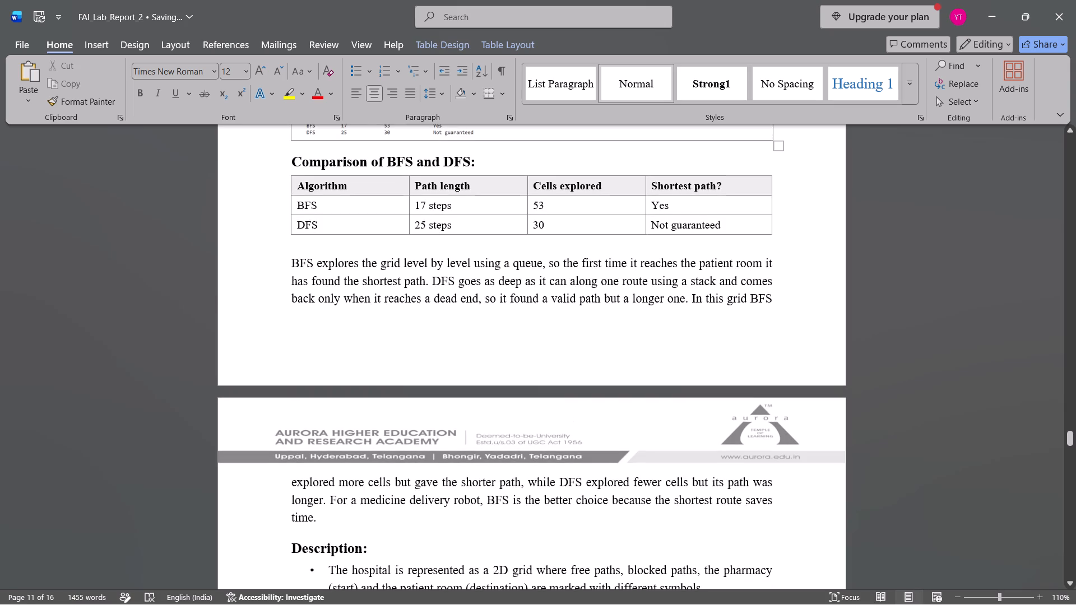
scroll(521, 359, "down", 11)
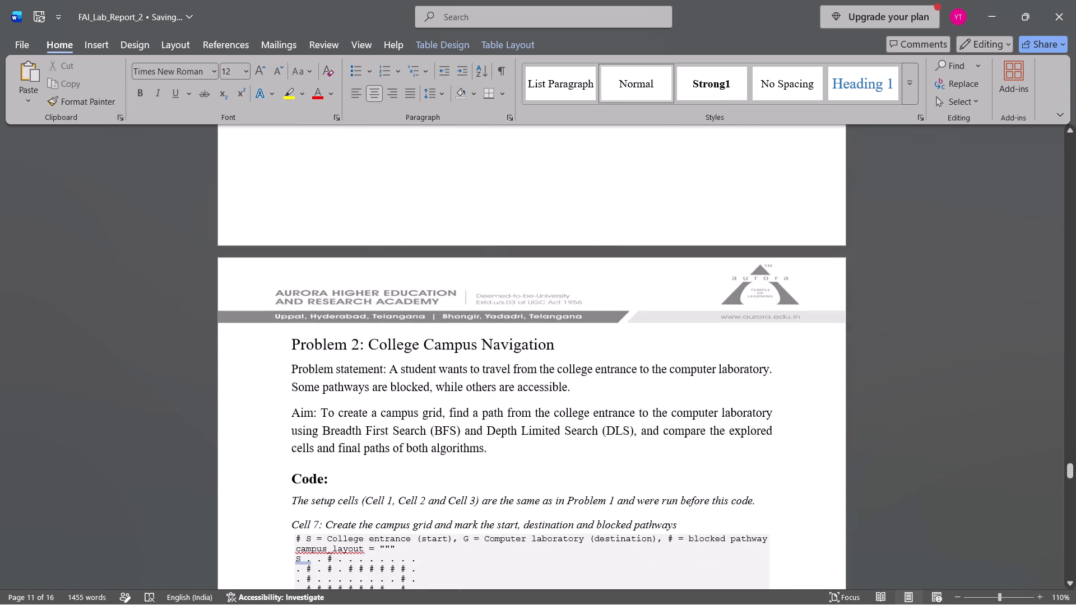
scroll(521, 359, "down", 4)
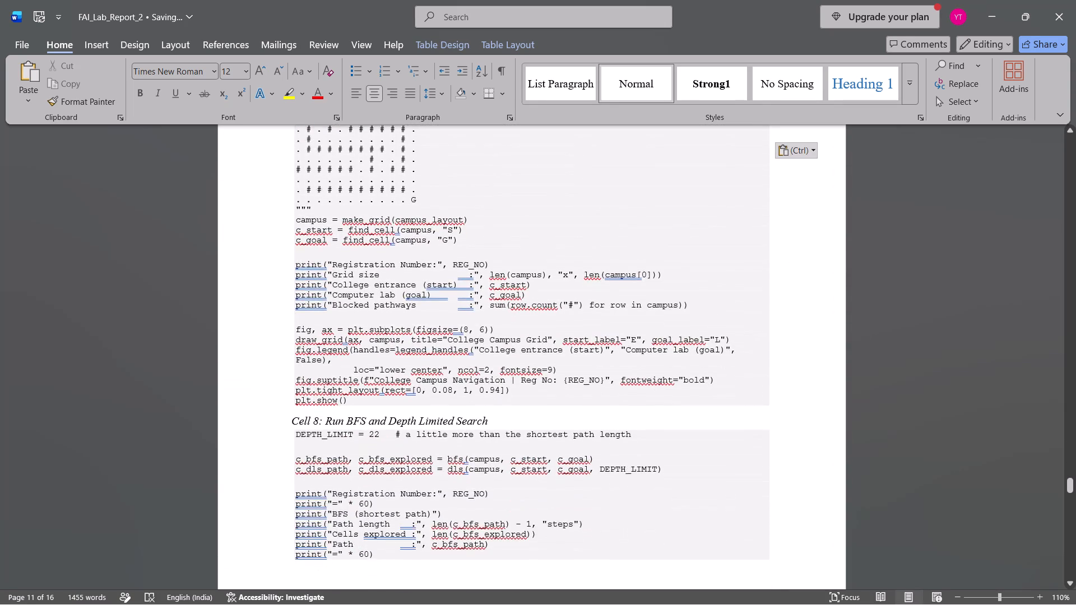
scroll(521, 359, "up", 1)
scroll(521, 359, "down", 3)
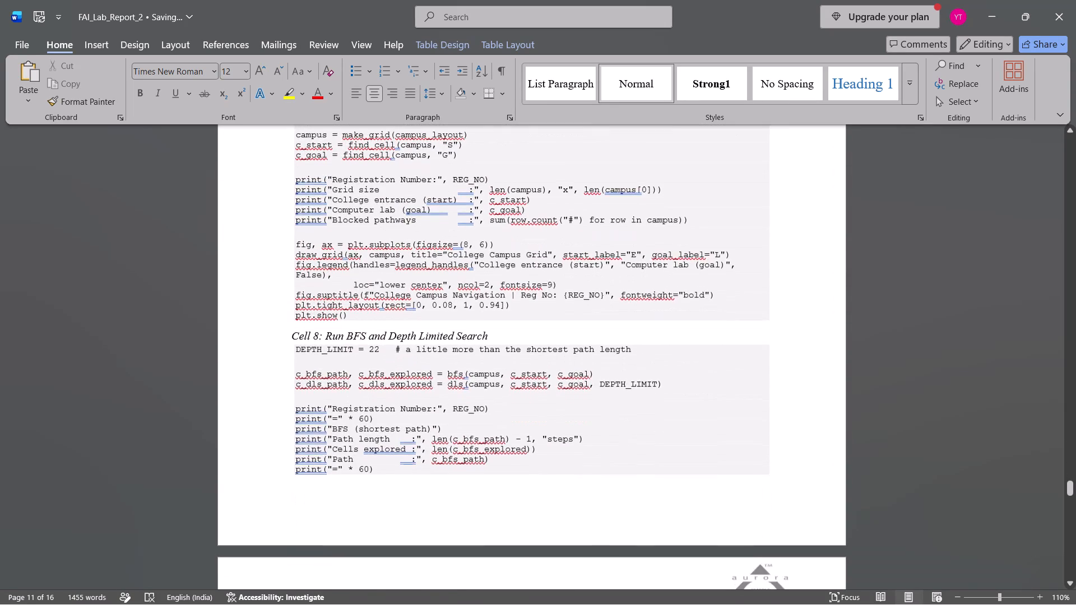
scroll(521, 359, "up", 3)
scroll(475, 397, "down", 1)
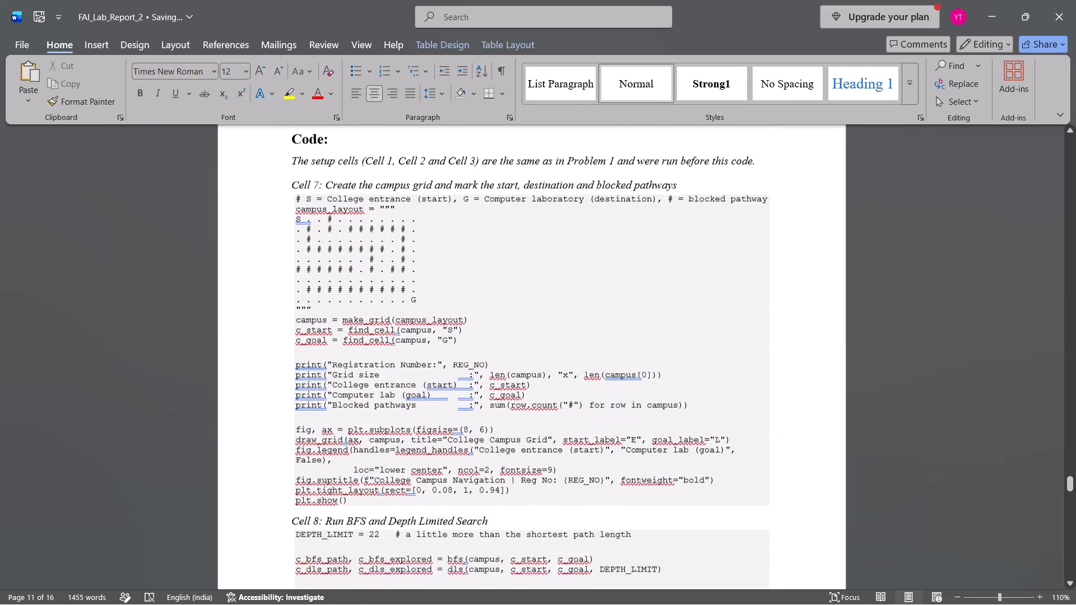
scroll(475, 397, "down", 1)
scroll(390, 420, "up", 1)
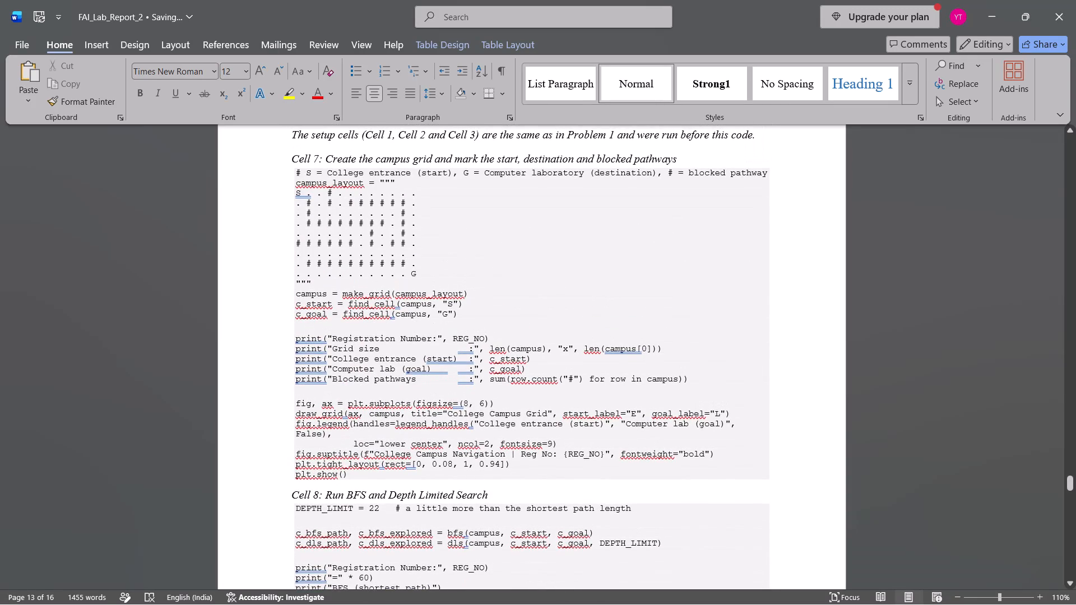
Switch to the Colab notebook and locate the campus grid cell under Problem 2: College Campus Navigation.
left_click(545, 194)
scroll(448, 375, "down", 1)
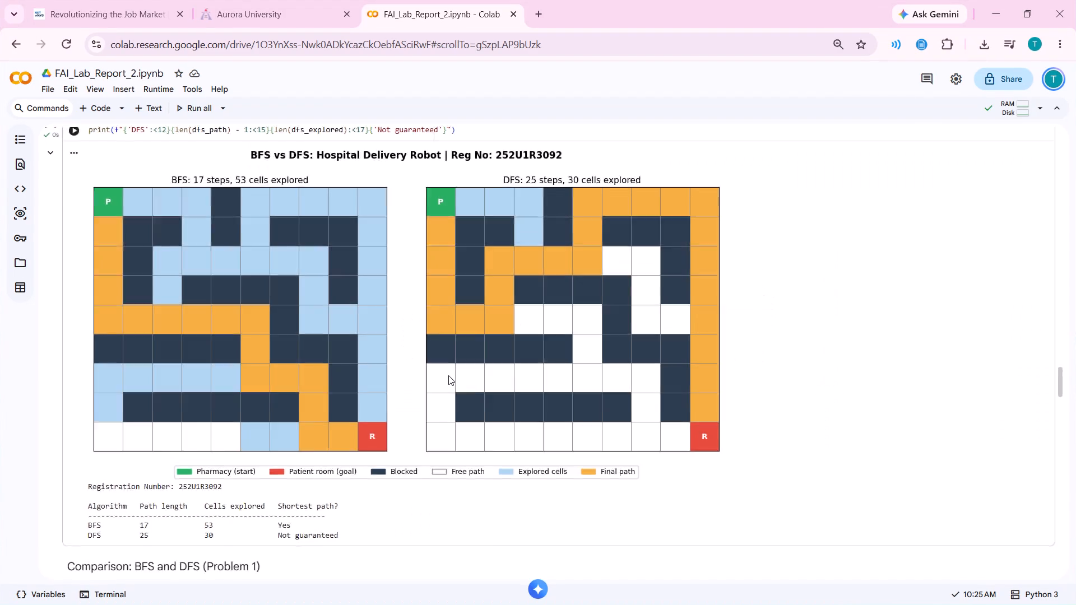
scroll(448, 375, "down", 5)
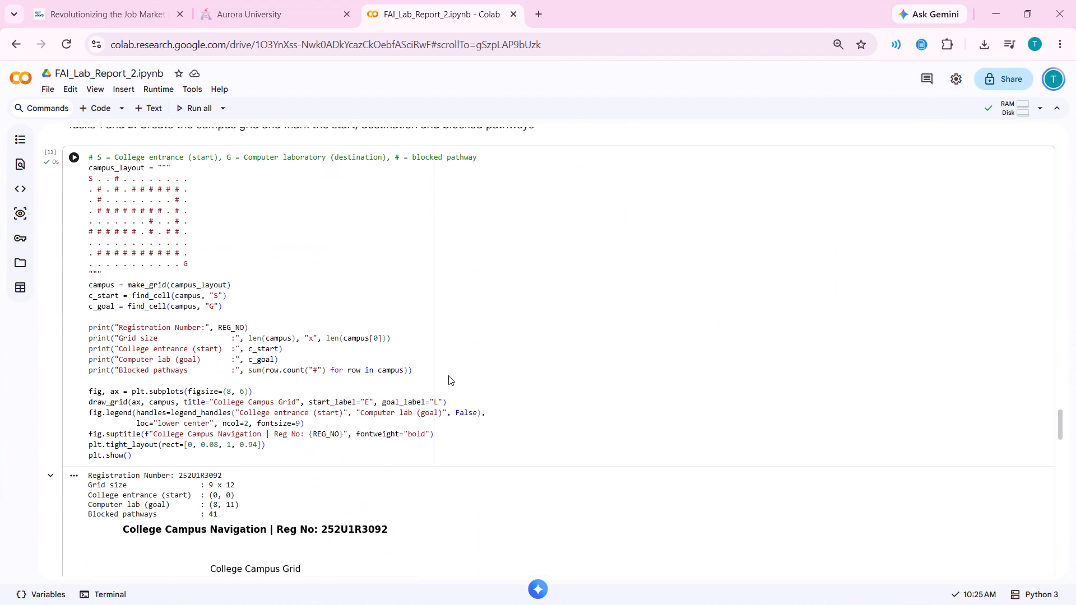
scroll(448, 375, "down", 1)
scroll(448, 375, "up", 2)
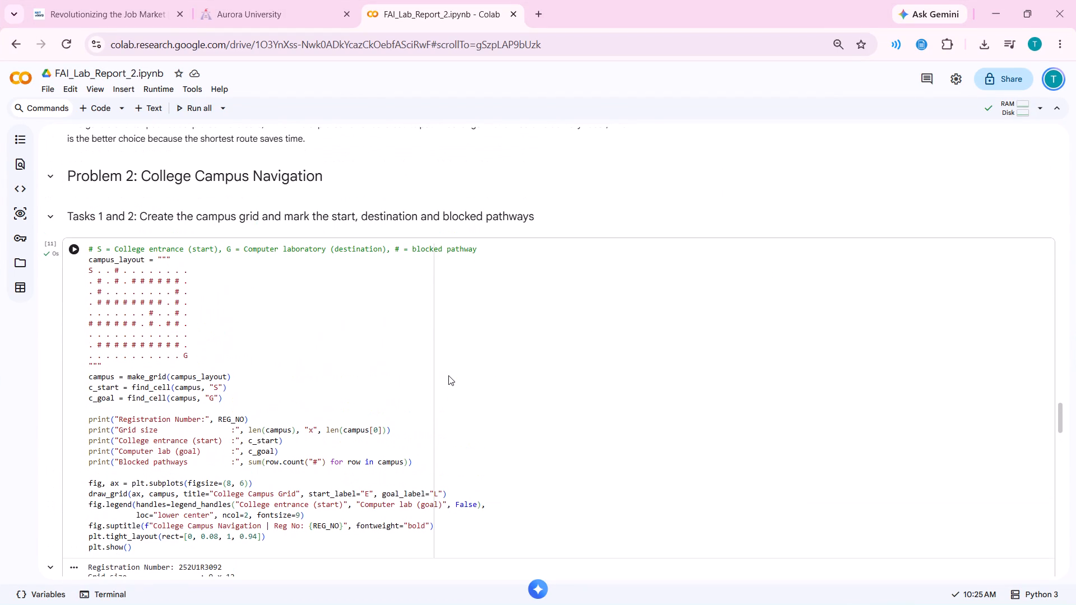
In the Word report, delete the Cell 7 code text and add an empty line under the Cell 7 caption.
left_click(539, 174)
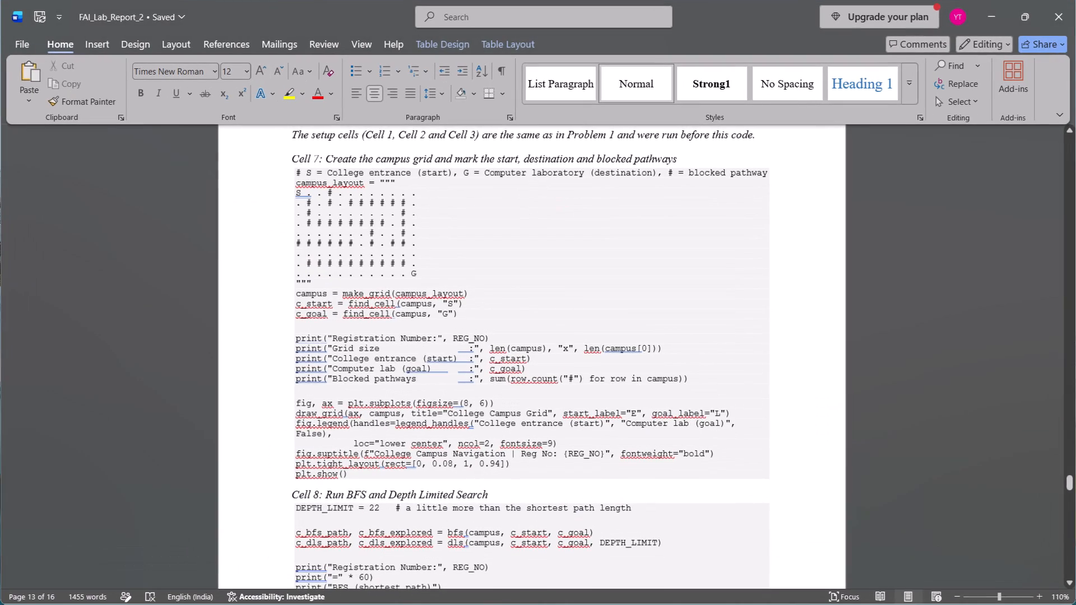
scroll(506, 239, "down", 1)
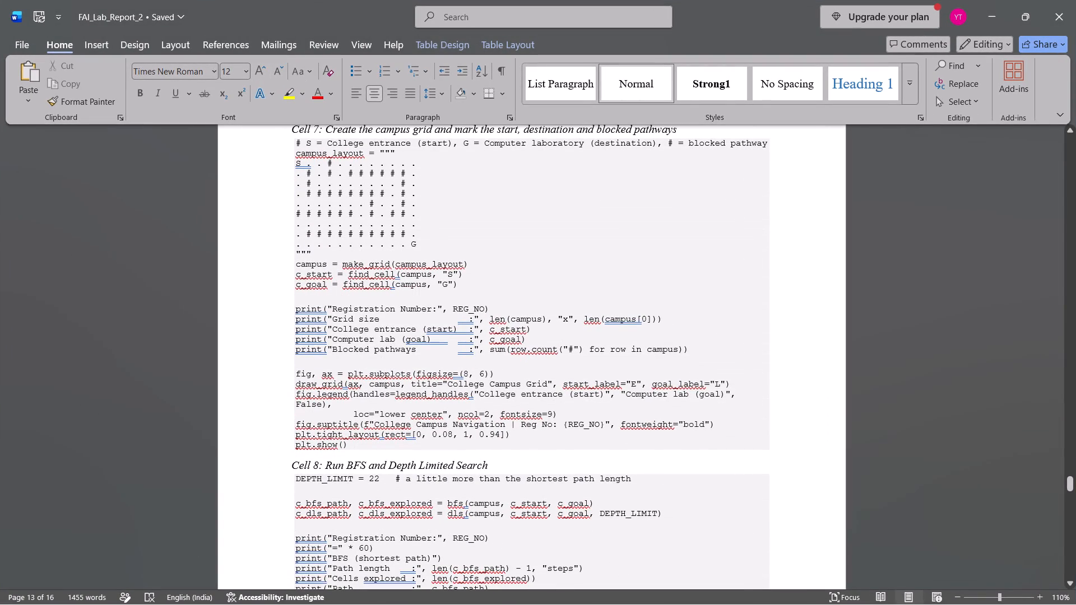
left_click_drag(362, 448, 291, 147)
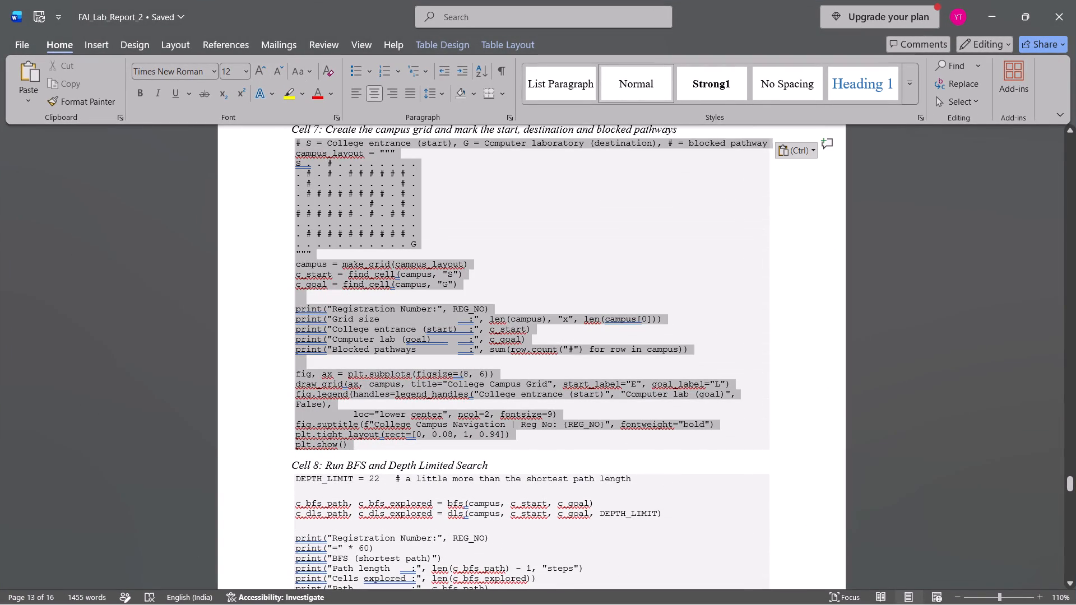
left_click_drag(291, 147, 294, 145)
key("BackSpace")
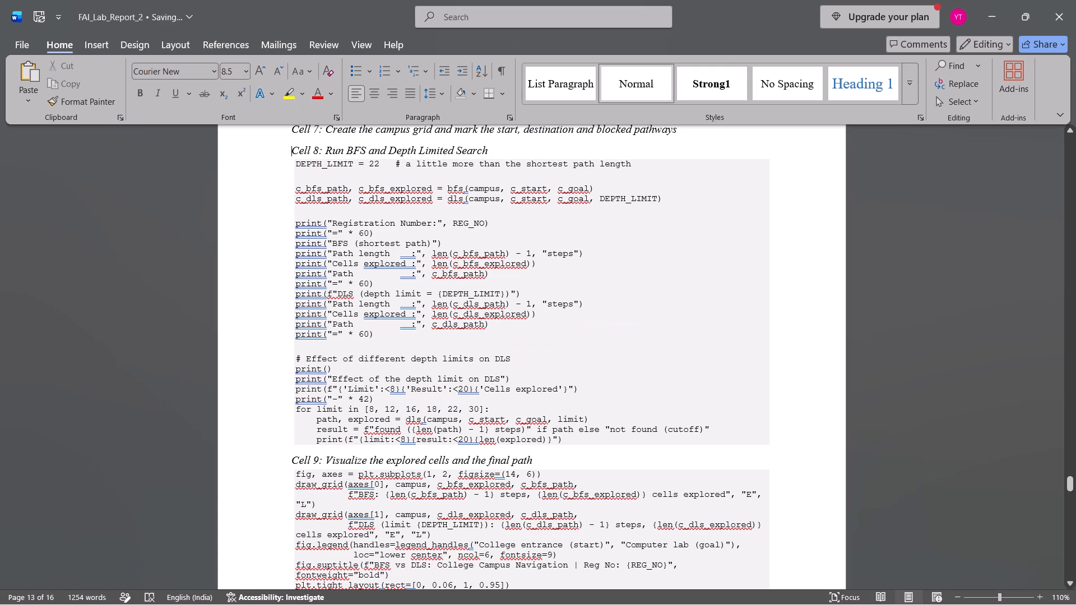
scroll(464, 153, "up", 1)
left_click(681, 180)
key("Return")
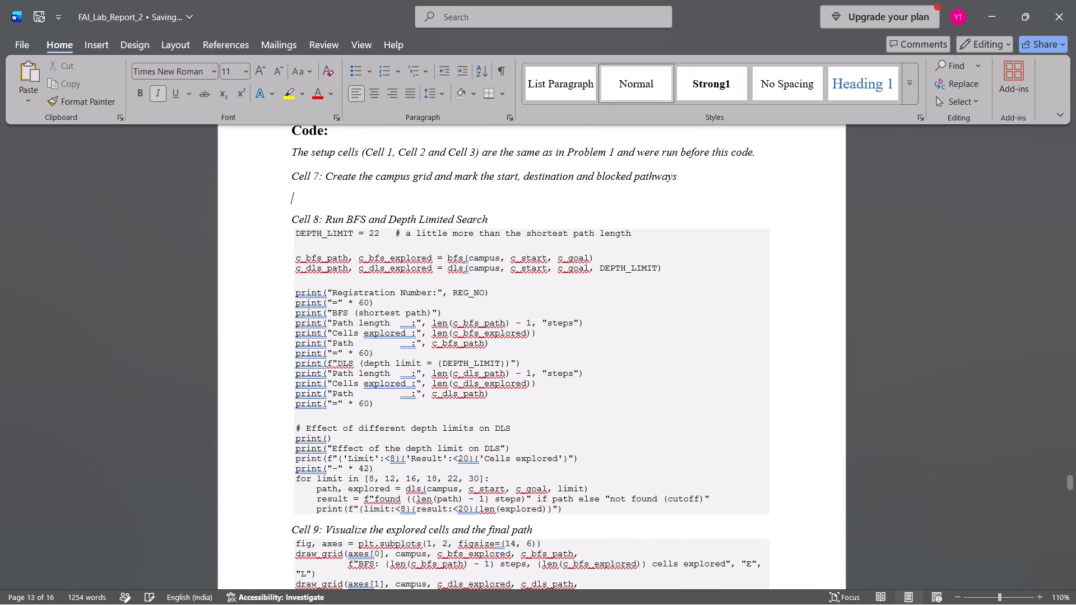
In the Colab notebook, copy a screenshot of the whole campus grid code cell, from its first comment line to plt.show(), without the output.
left_click(504, 154)
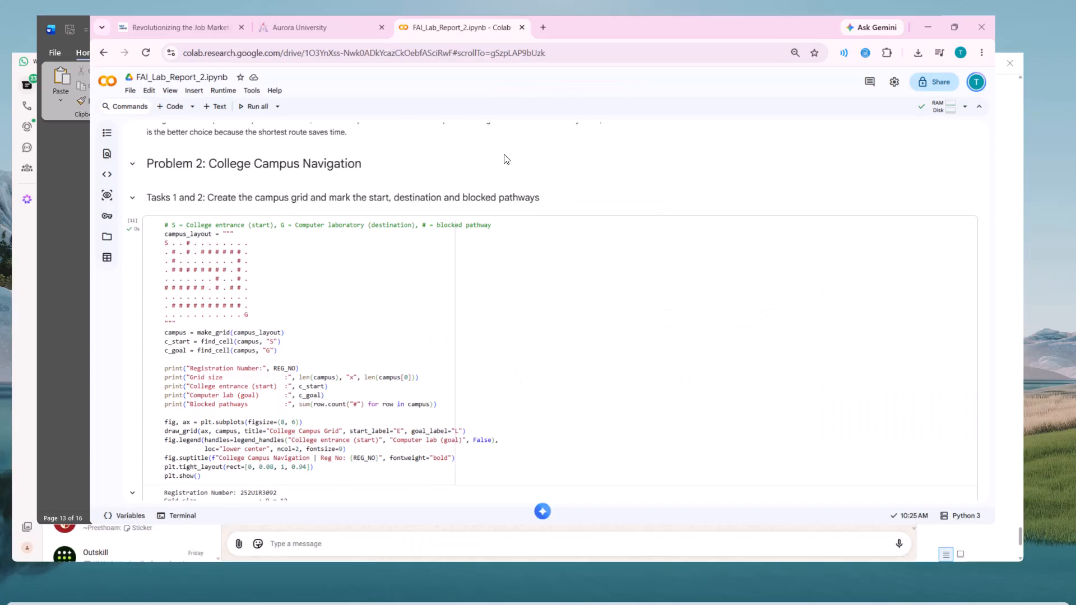
scroll(355, 338, "down", 1)
key("ctrl+equal")
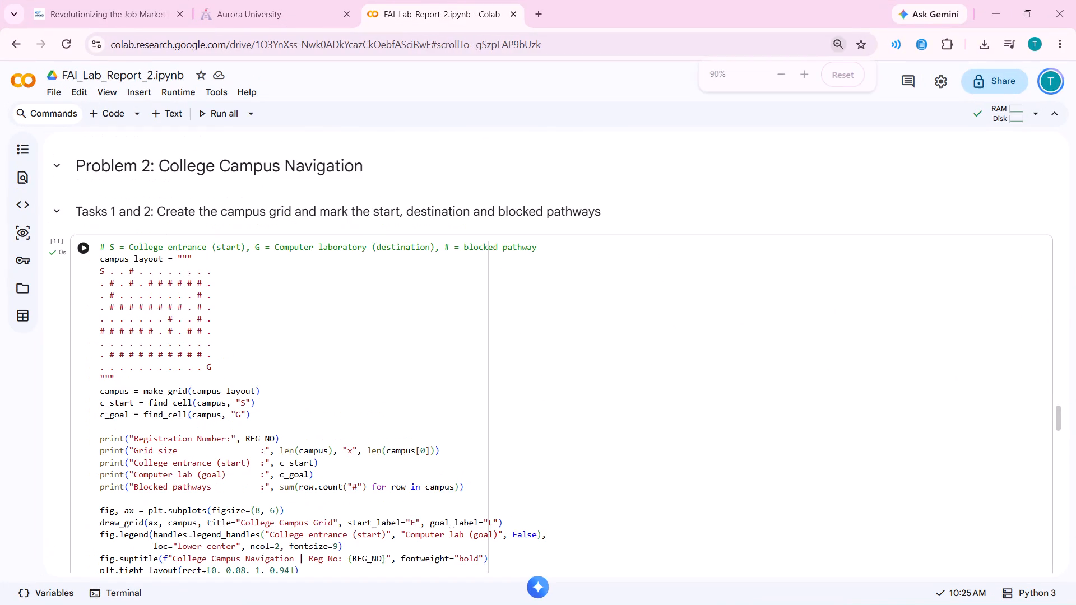
scroll(355, 338, "down", 1)
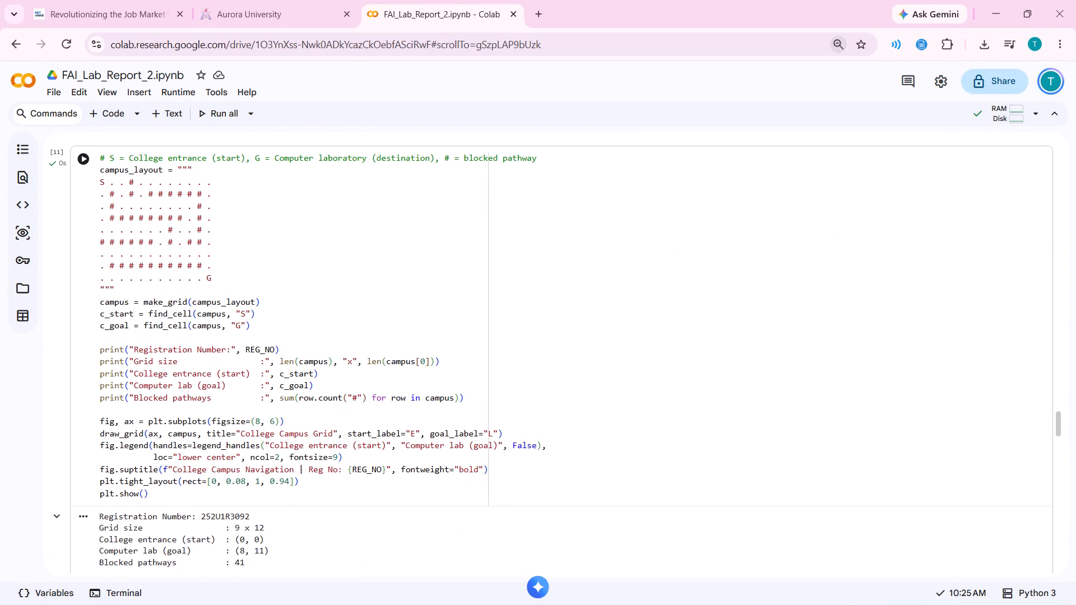
key("Print")
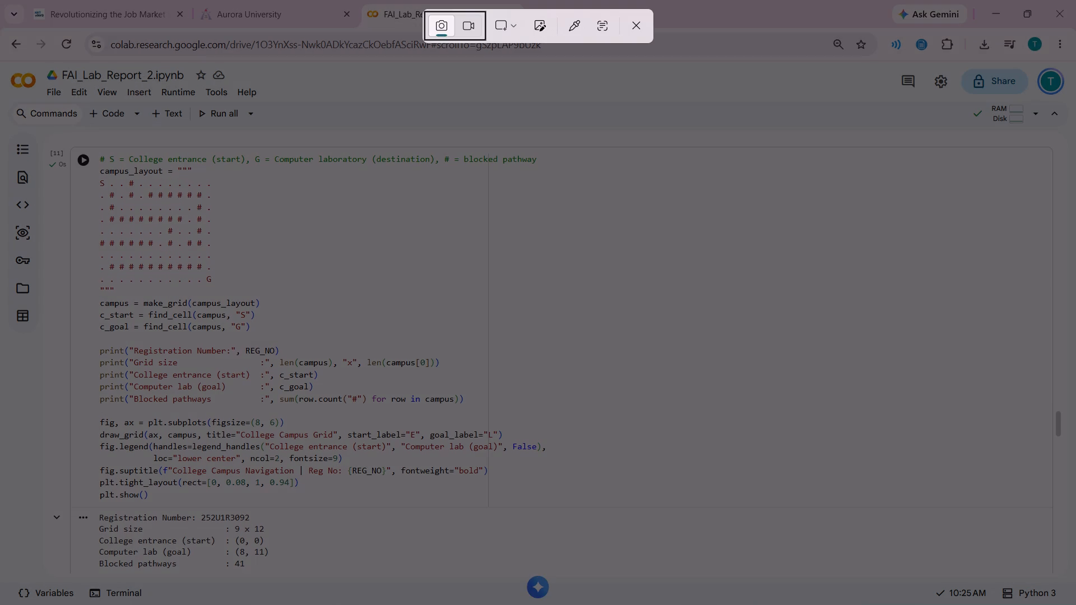
left_click_drag(73, 150, 548, 567)
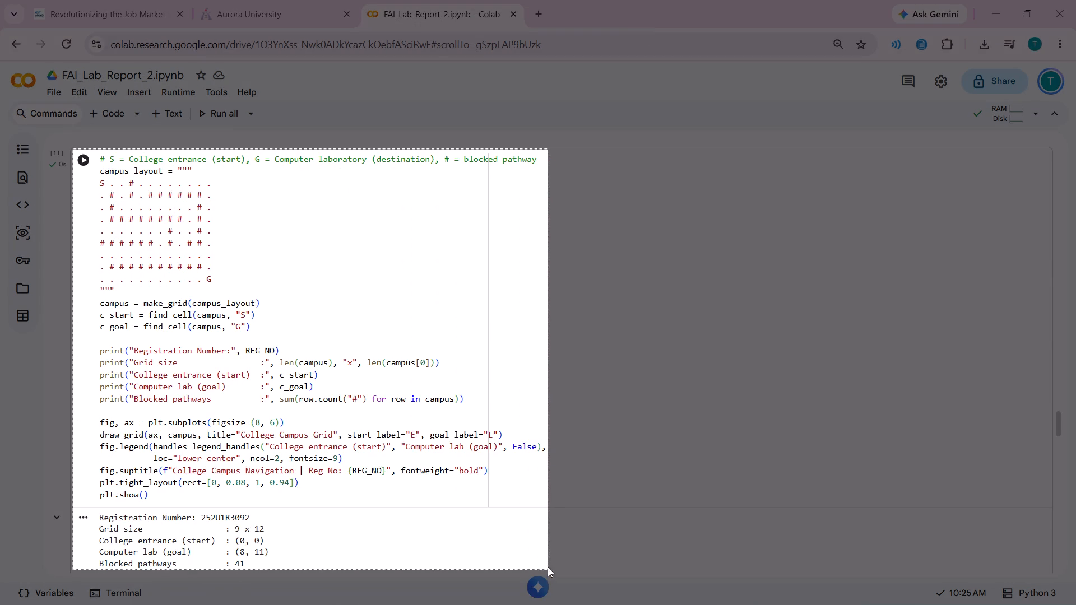
left_click_drag(548, 567, 568, 507)
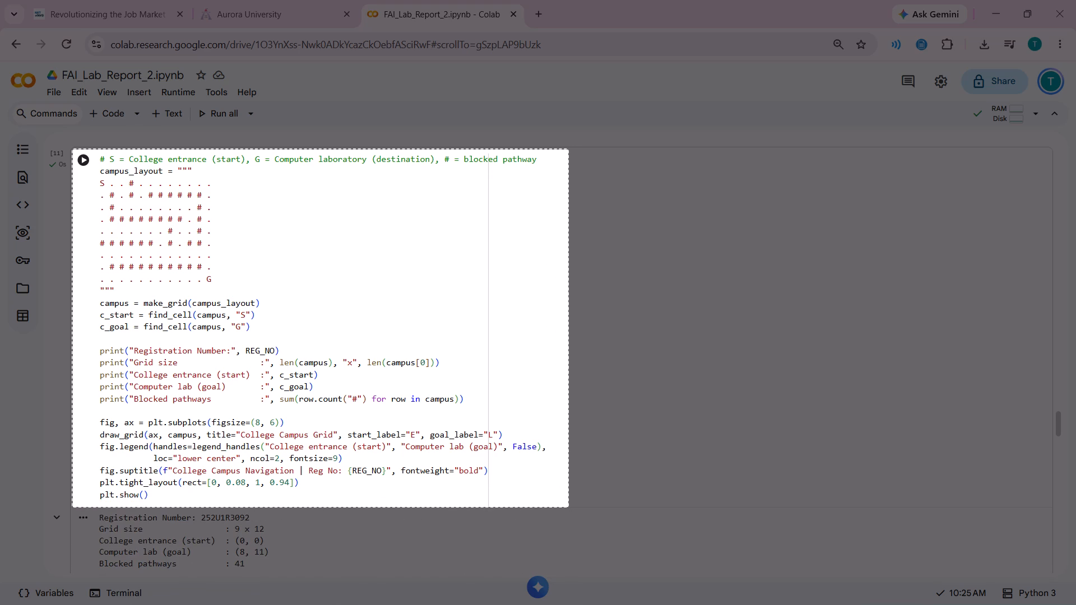
left_click_drag(568, 507, 568, 506)
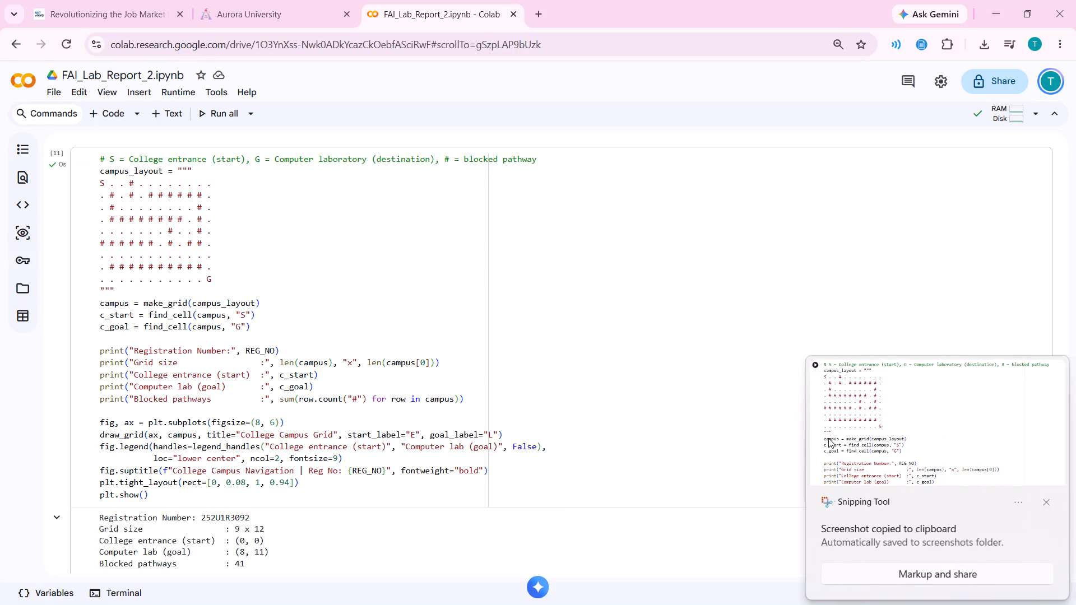
left_click(835, 440)
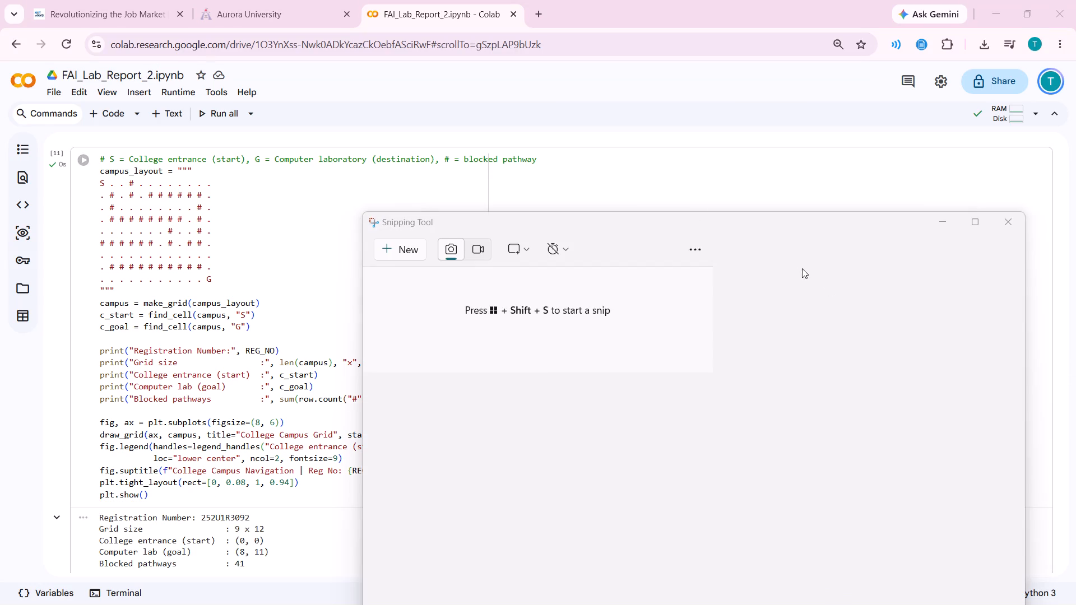
left_click(952, 245)
left_click(1003, 221)
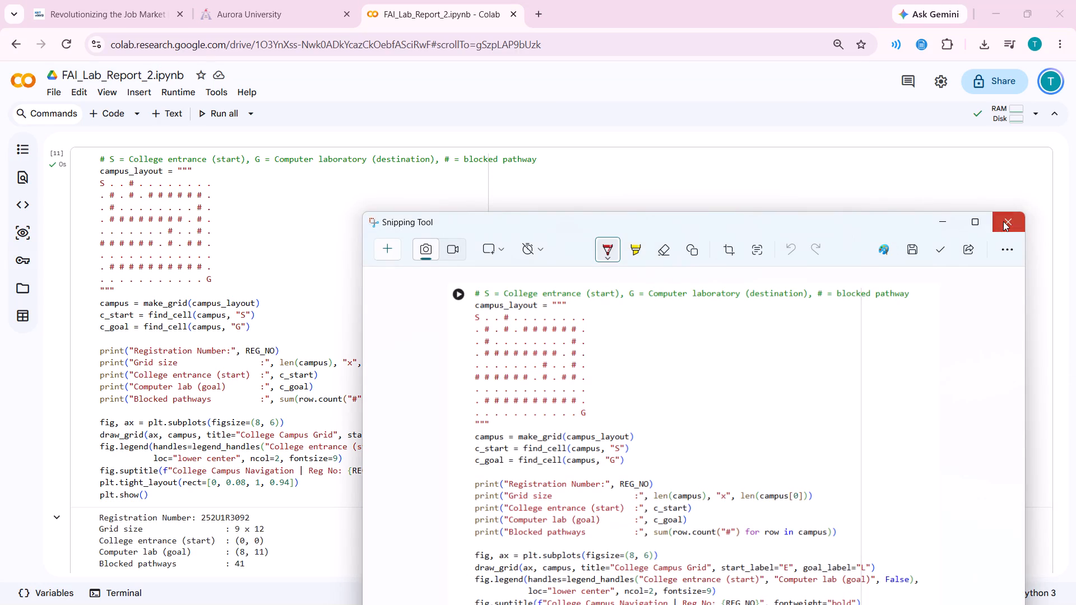
Switch back to the Word report and paste the code screenshot on the empty line under the Cell 7 caption.
left_click(529, 174)
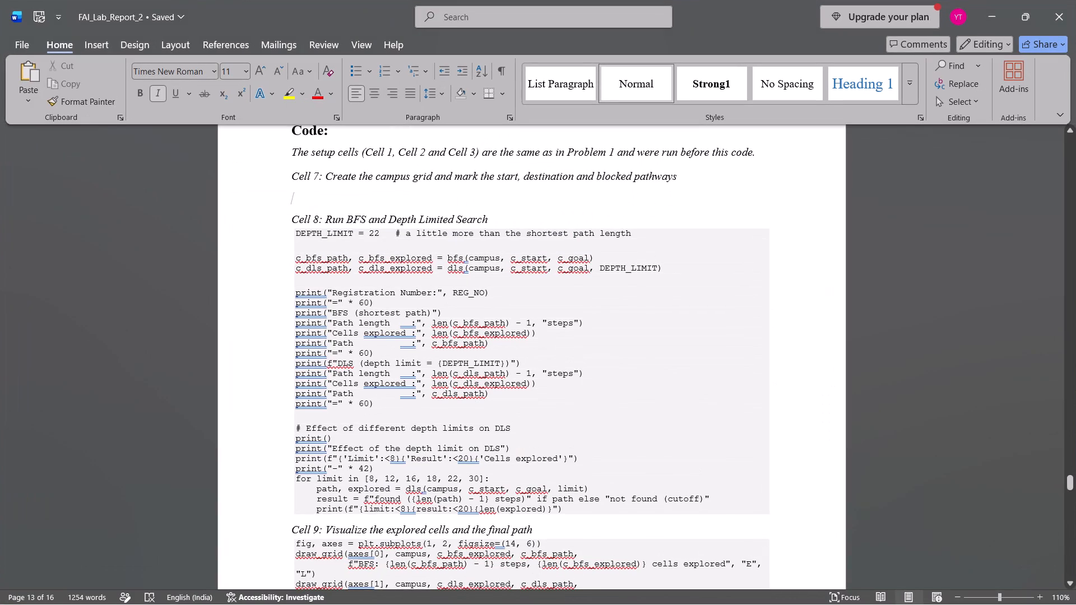
key("ctrl+v")
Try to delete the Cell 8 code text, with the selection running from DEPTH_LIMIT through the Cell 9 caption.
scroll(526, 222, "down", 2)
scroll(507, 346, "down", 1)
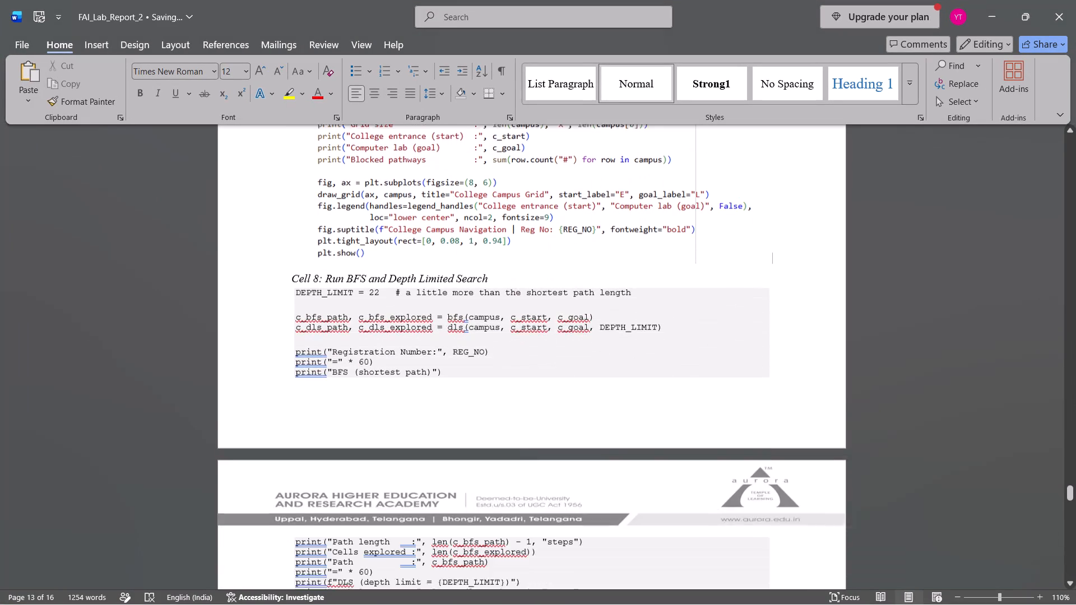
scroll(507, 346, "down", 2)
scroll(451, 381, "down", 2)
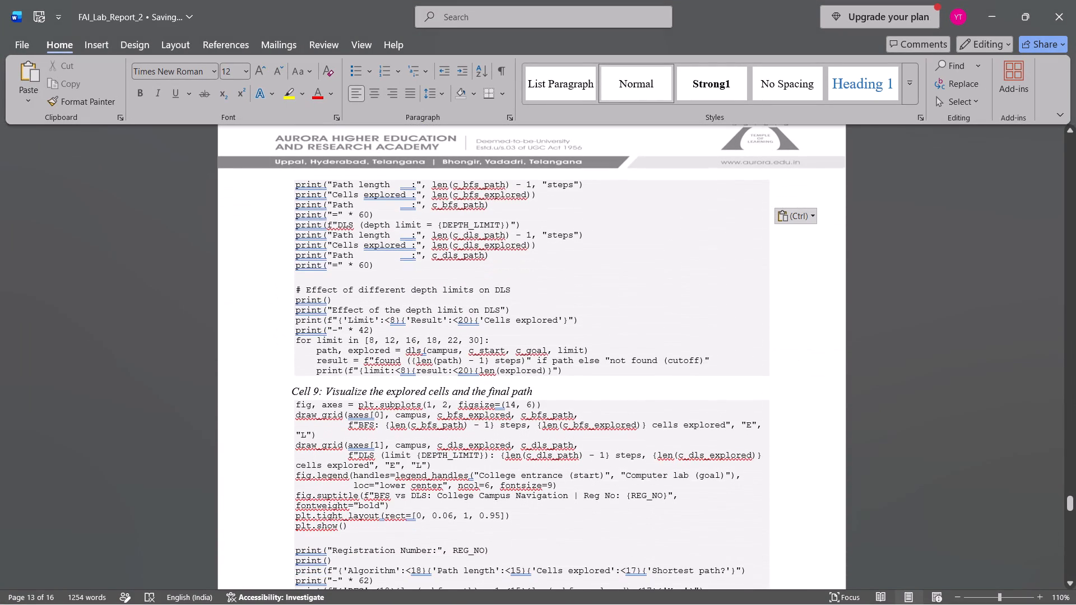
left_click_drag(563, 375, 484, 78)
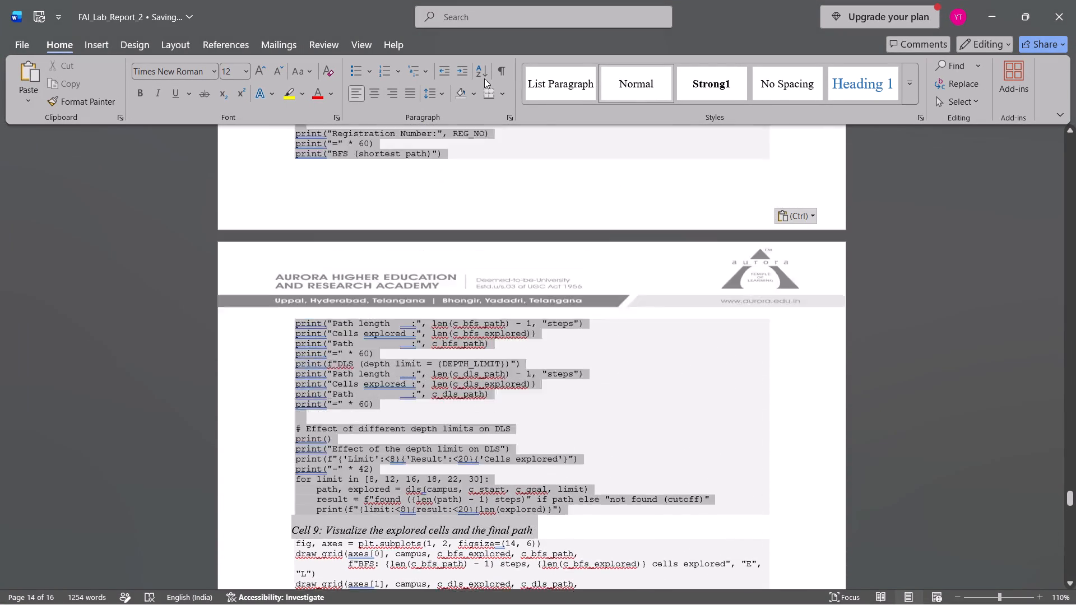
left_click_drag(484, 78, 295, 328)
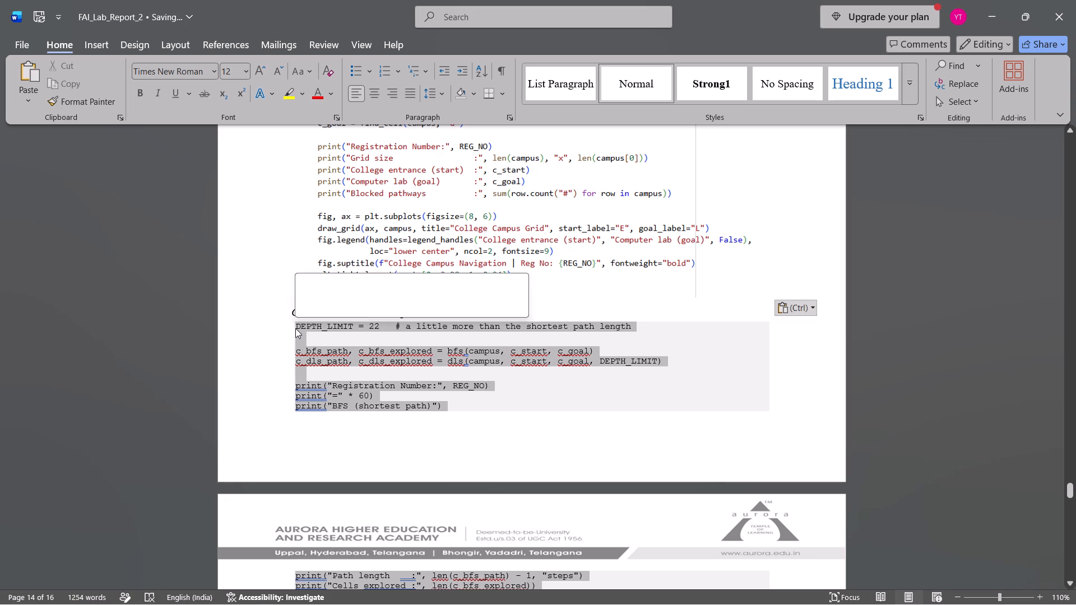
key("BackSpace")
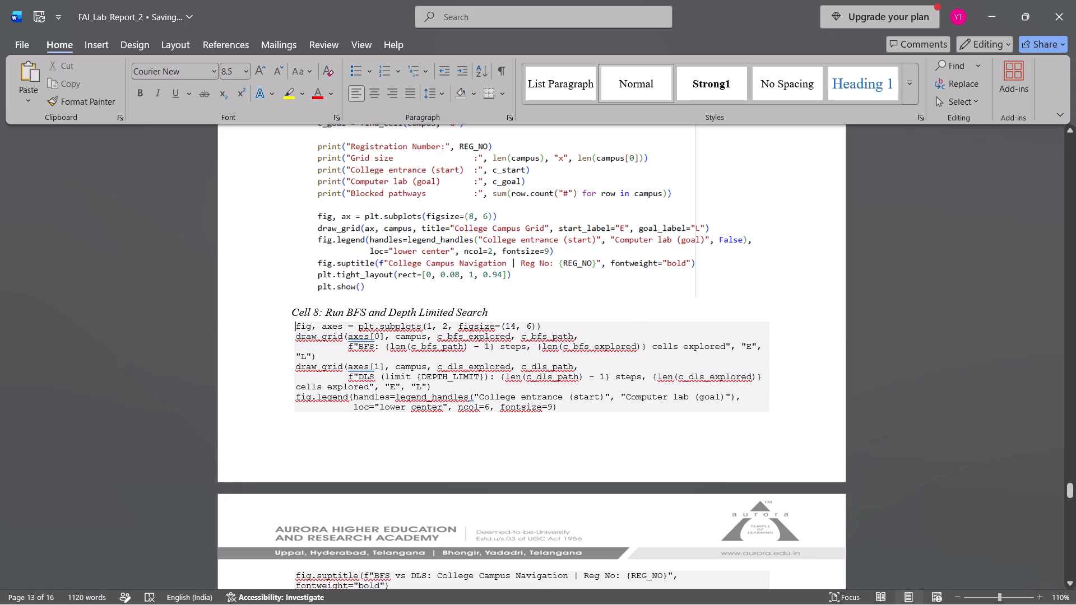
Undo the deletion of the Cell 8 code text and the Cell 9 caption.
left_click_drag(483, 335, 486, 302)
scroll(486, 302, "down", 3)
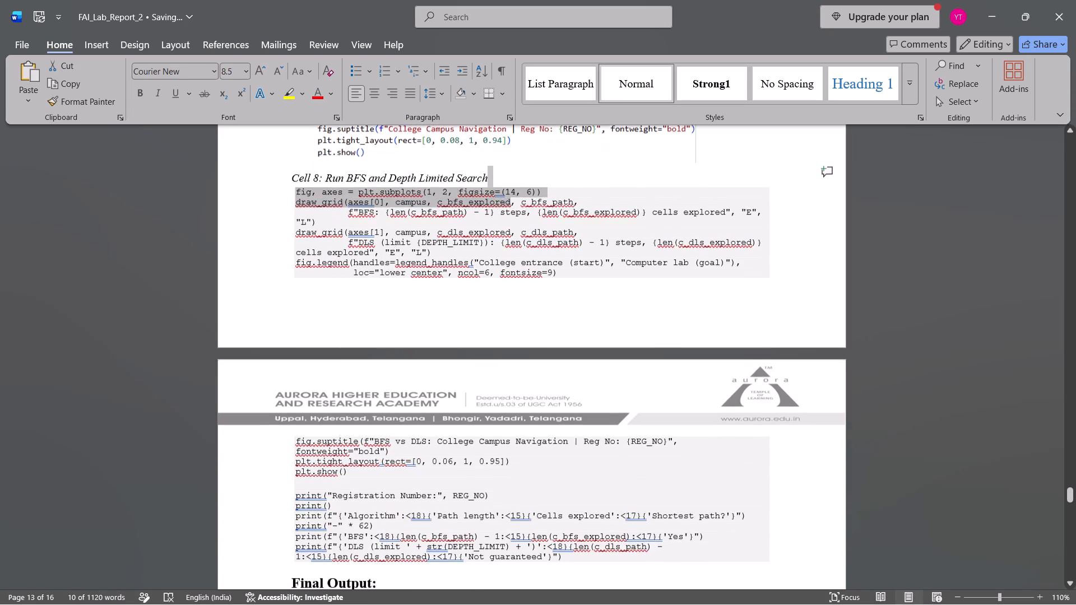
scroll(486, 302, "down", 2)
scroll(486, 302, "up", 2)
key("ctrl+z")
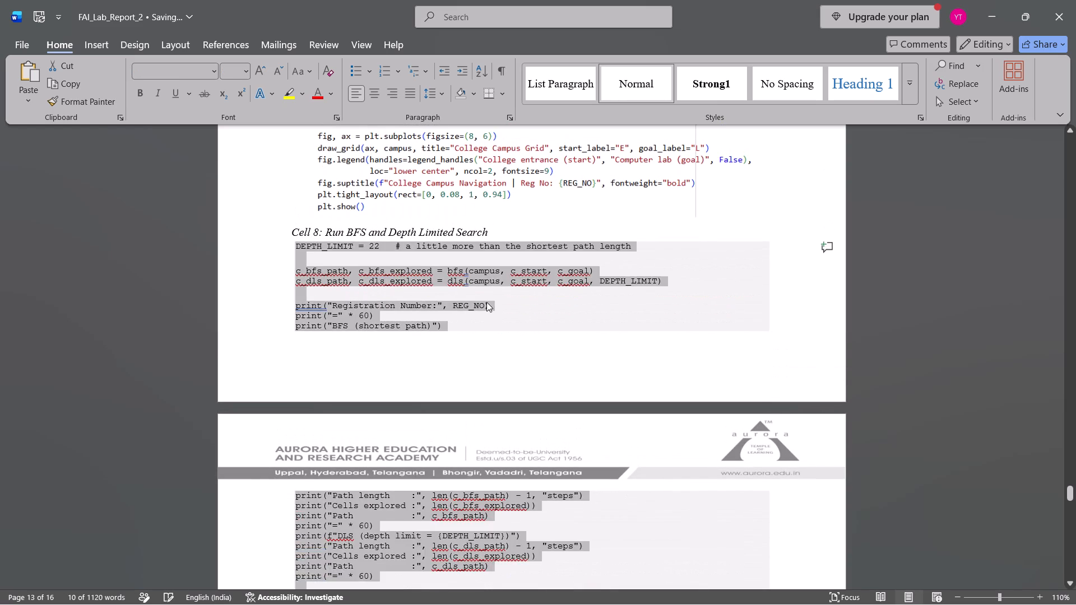
Delete the Cell 8 code text from DEPTH_LIMIT through the last print line, keeping the Cell 8 and Cell 9 captions.
scroll(486, 302, "down", 4)
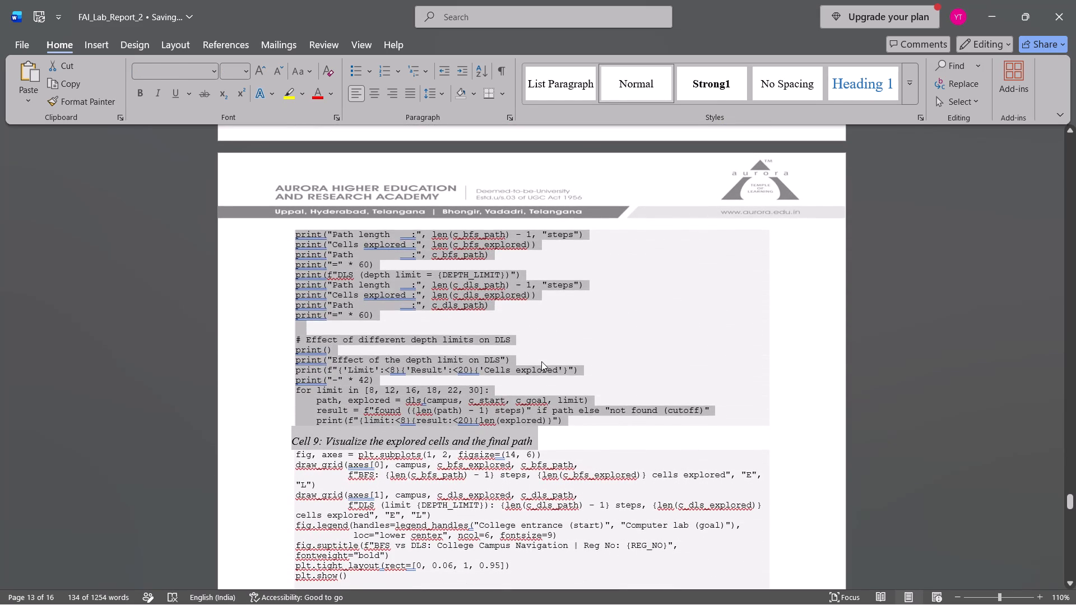
left_click(541, 361)
left_click_drag(566, 420, 463, 128)
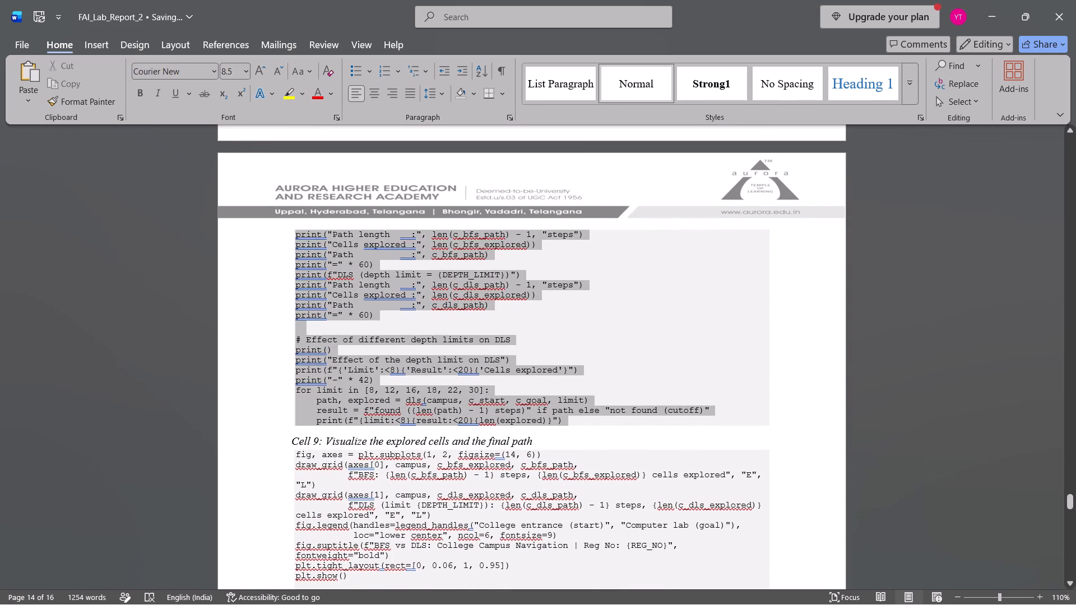
left_click_drag(463, 128, 310, 318)
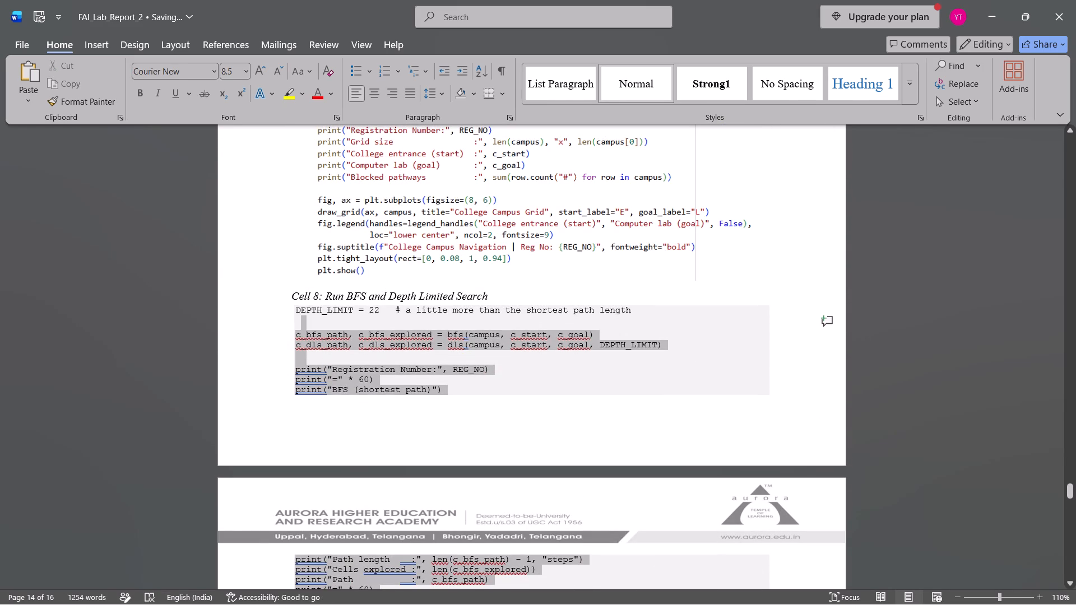
left_click_drag(310, 318, 291, 309)
key("BackSpace")
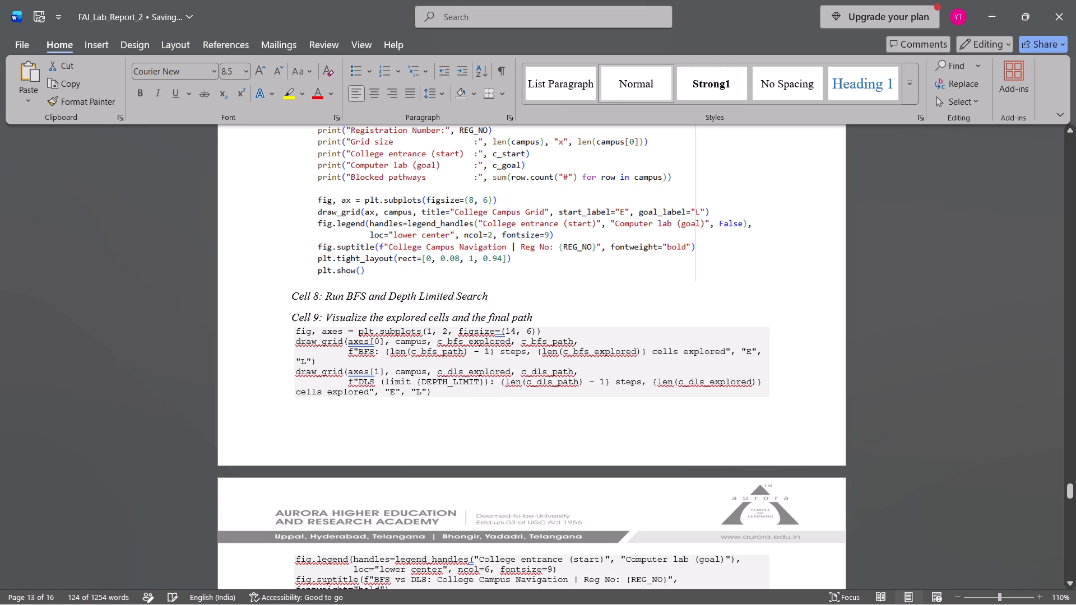
In the Colab notebook, copy a screenshot of the whole Tasks 3 and 4 code cell, starting at DEPTH_LIMIT = 22, without the output.
left_click(526, 145)
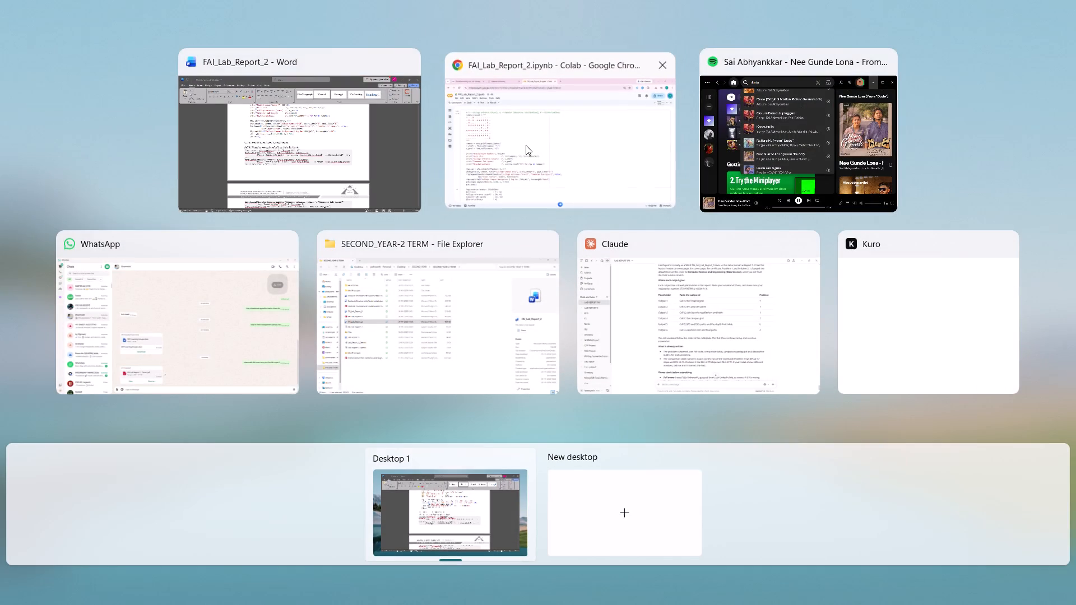
scroll(480, 270, "down", 5)
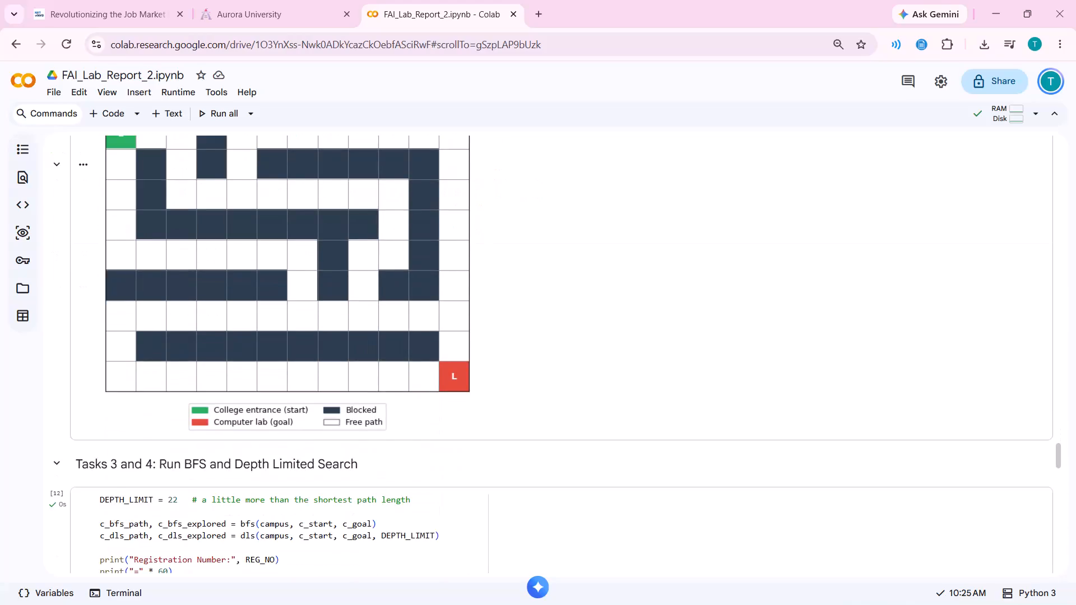
scroll(480, 270, "down", 5)
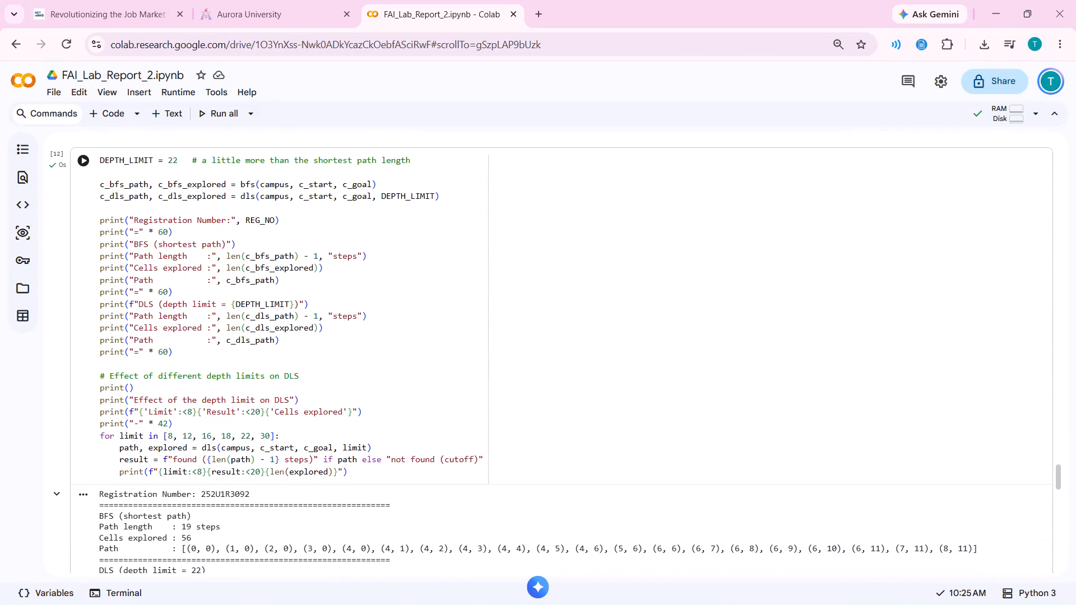
scroll(480, 270, "up", 1)
key("Print")
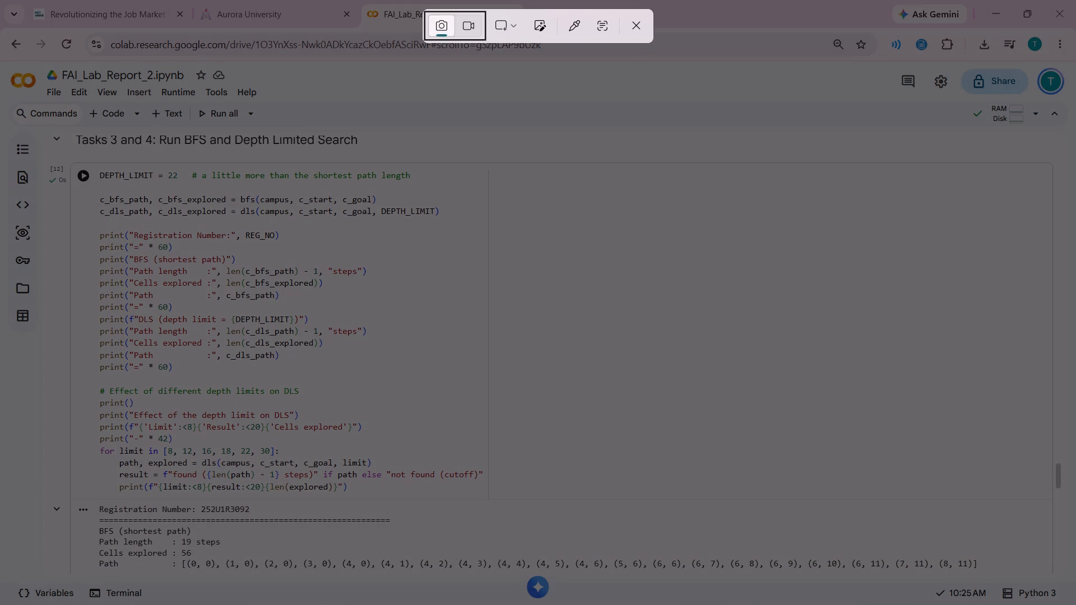
left_click_drag(66, 168, 409, 452)
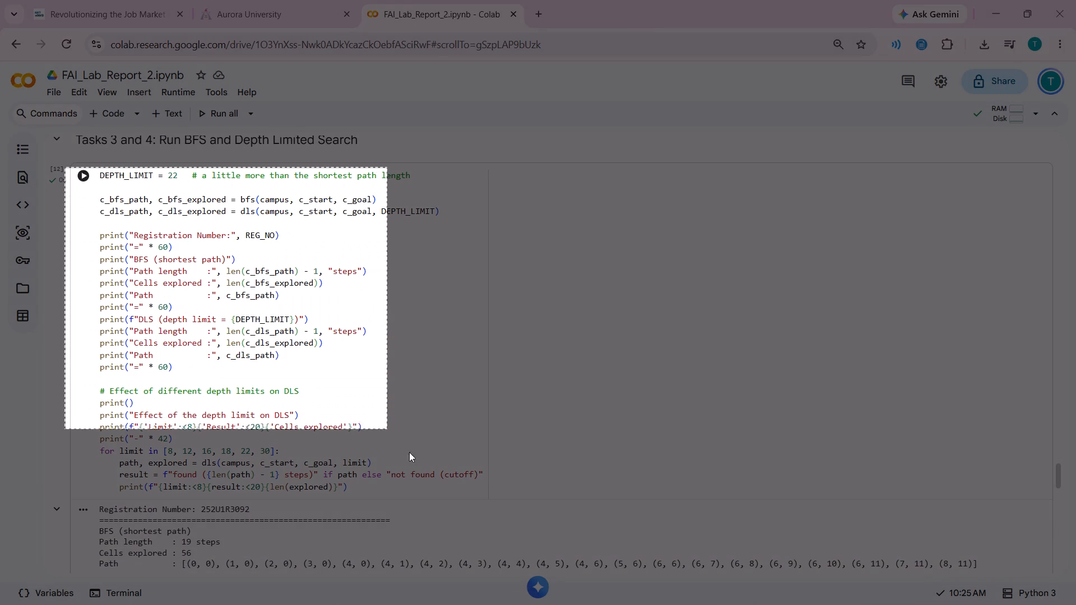
left_click_drag(409, 452, 518, 496)
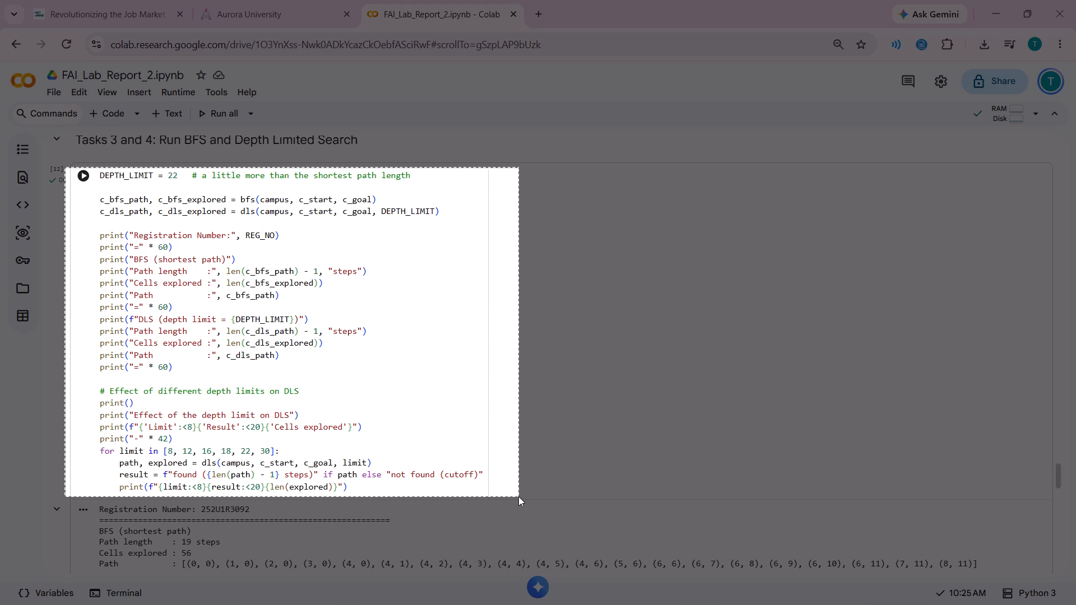
left_click_drag(518, 496, 512, 494)
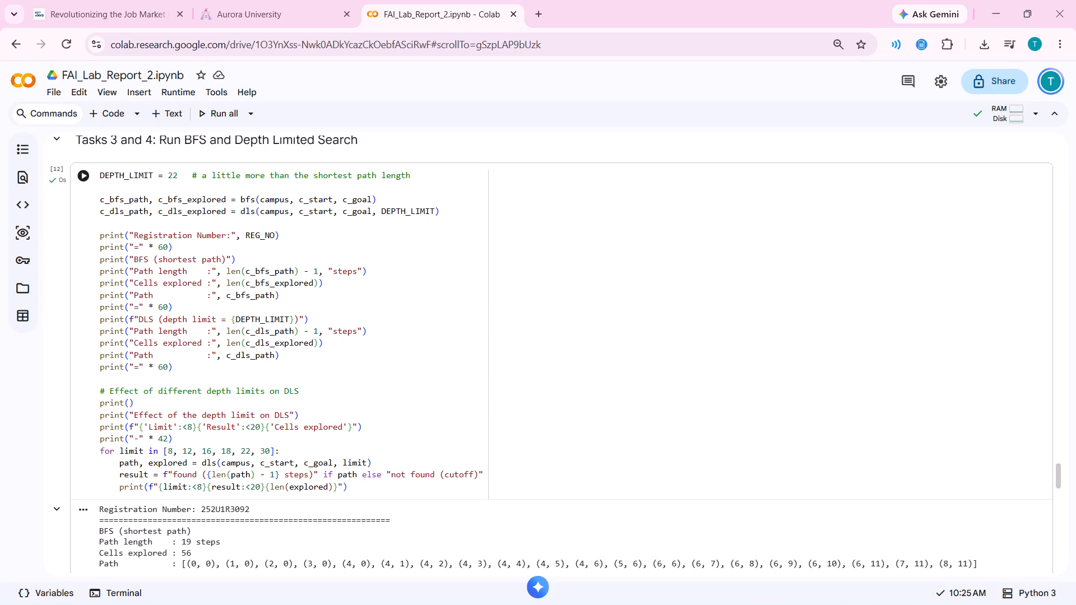
left_click(940, 393)
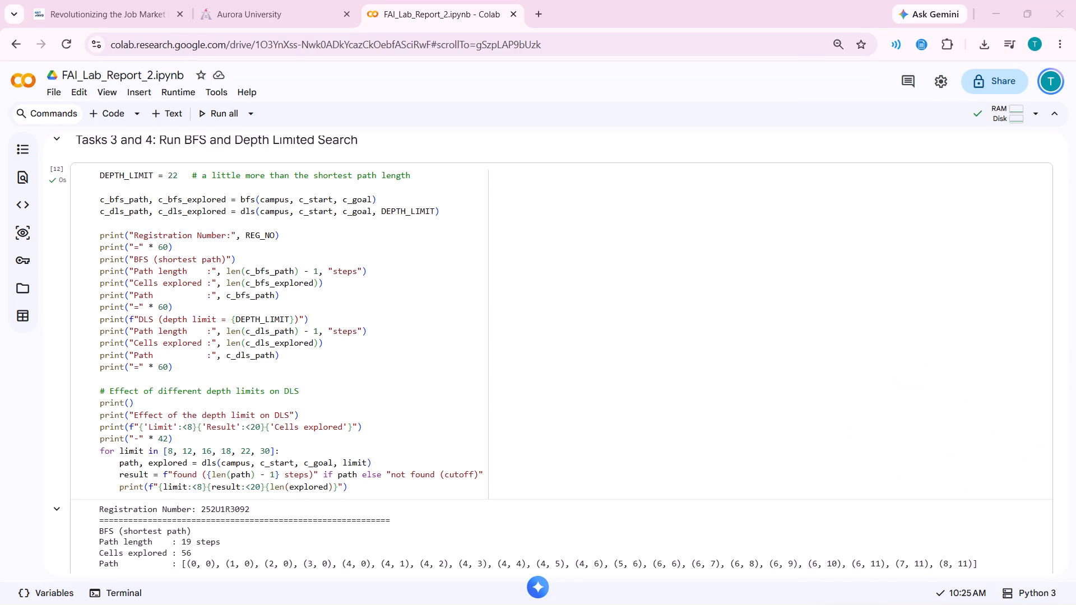
left_click(944, 249)
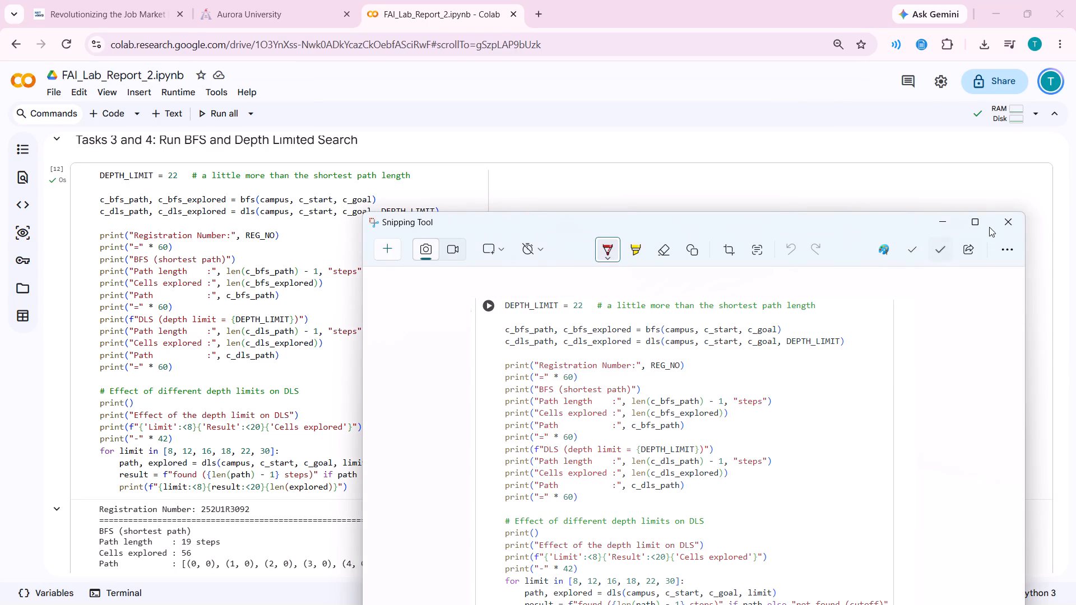
left_click(1003, 219)
Switch back to the Word report and paste the code screenshot on a new line under the Cell 8 caption.
left_click(643, 143)
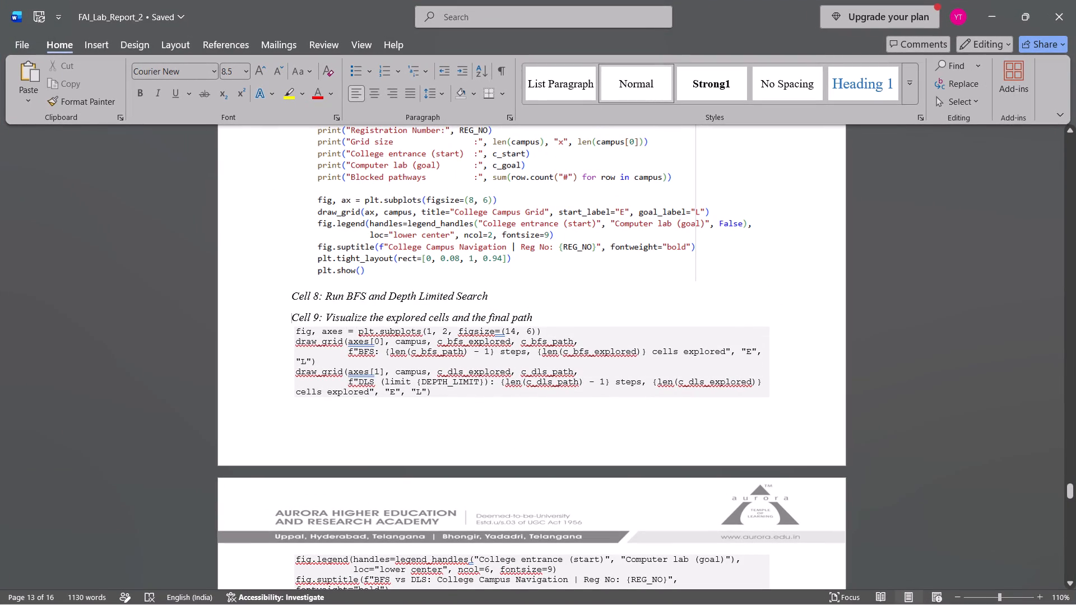
left_click(499, 294)
key("Return")
key("ctrl+v")
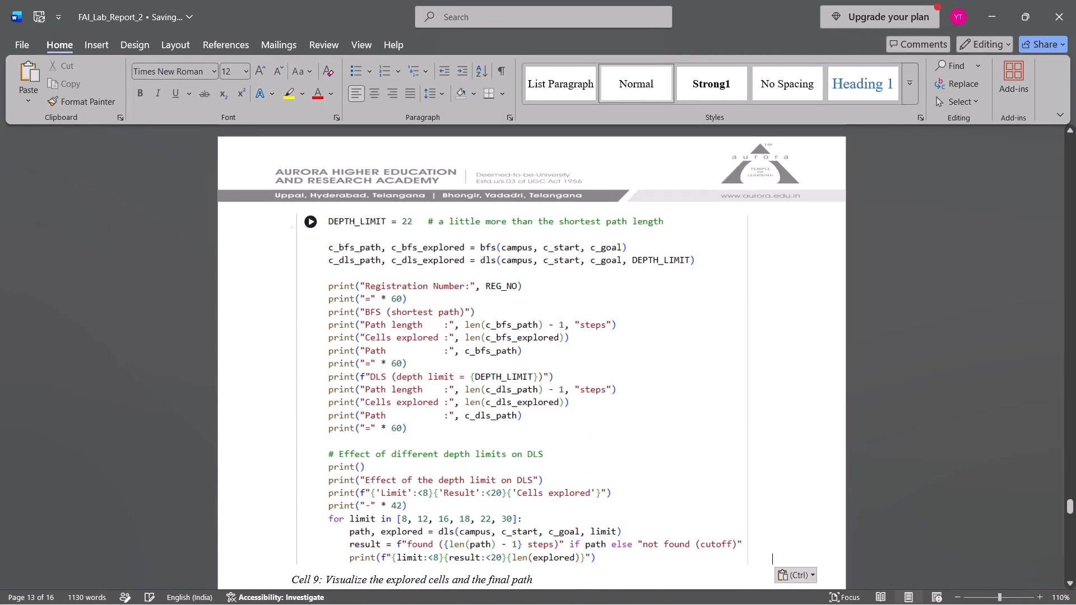
Delete the whole Cell 9 code text, from the fig, axes line through the last print line, keeping the caption.
scroll(498, 326, "up", 10)
scroll(498, 326, "down", 2)
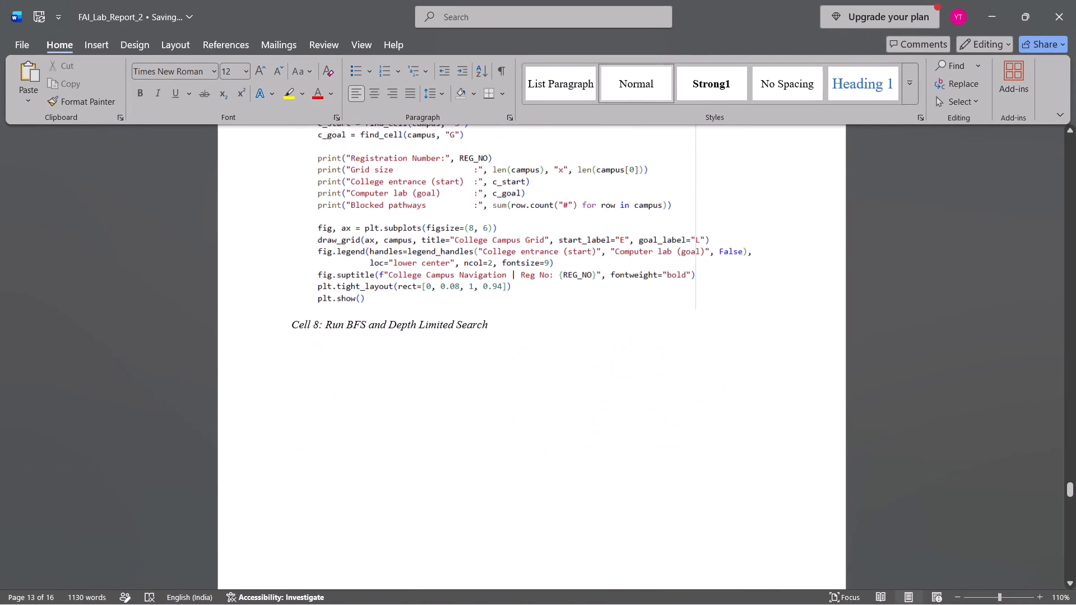
scroll(479, 453, "down", 11)
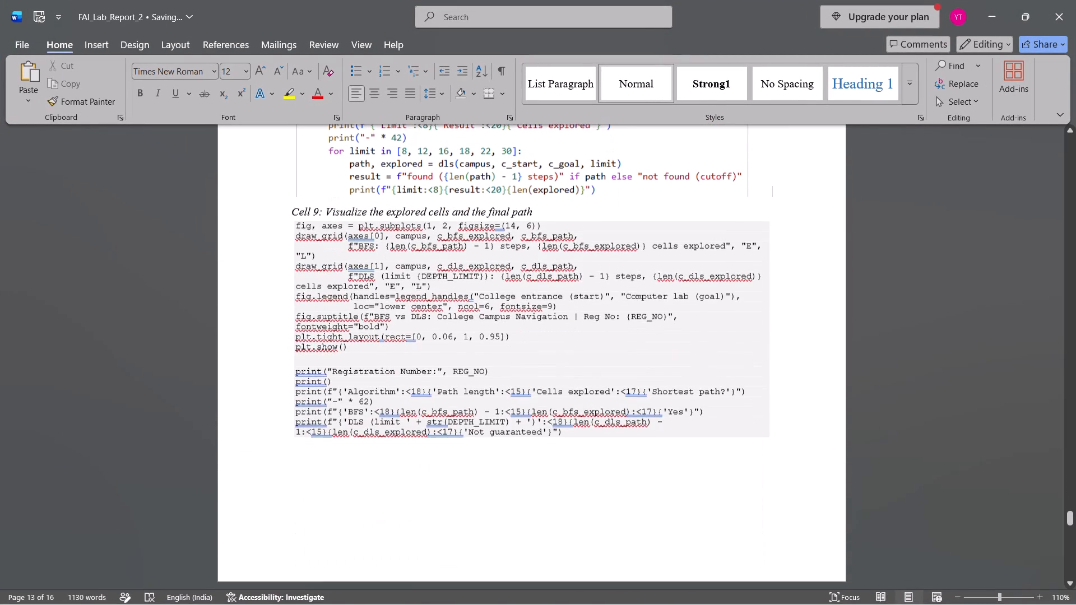
scroll(496, 409, "down", 4)
scroll(496, 409, "up", 3)
scroll(577, 365, "up", 1)
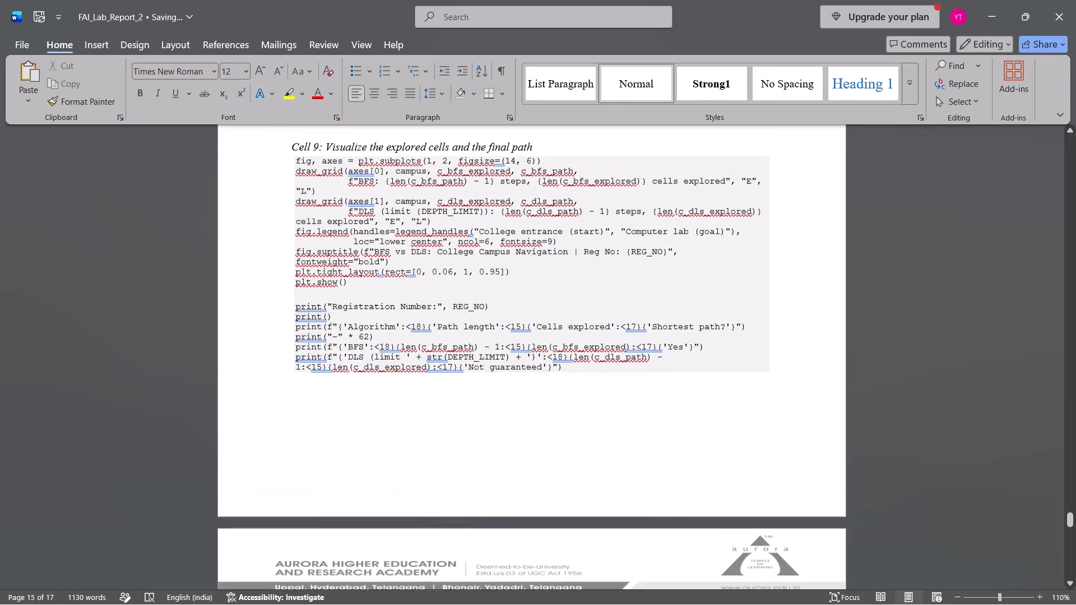
scroll(577, 365, "up", 1)
scroll(632, 379, "up", 1)
left_click_drag(662, 412, 505, 407)
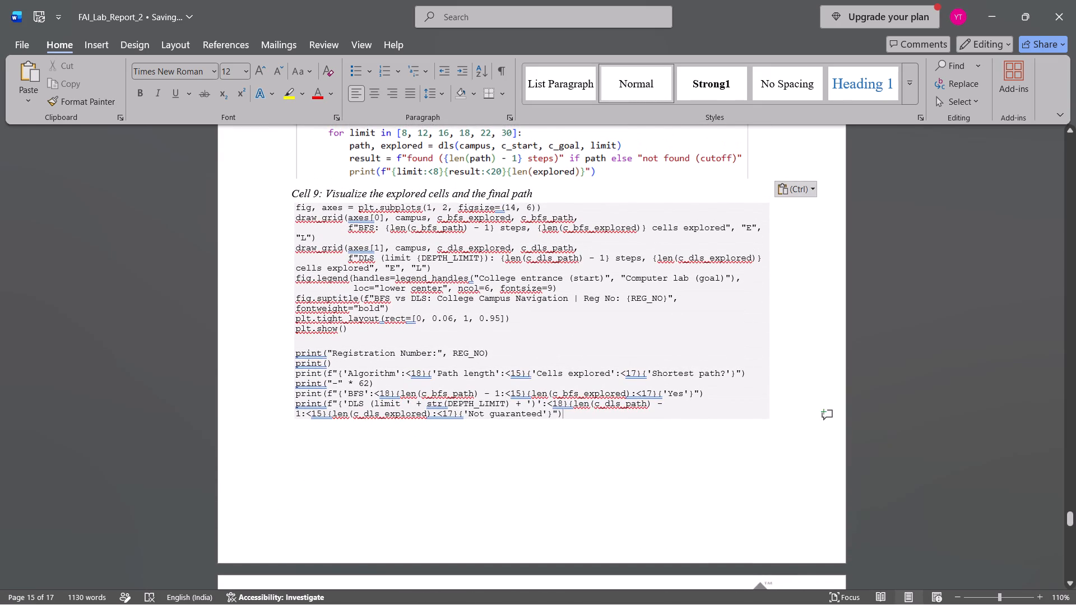
left_click_drag(505, 407, 295, 214)
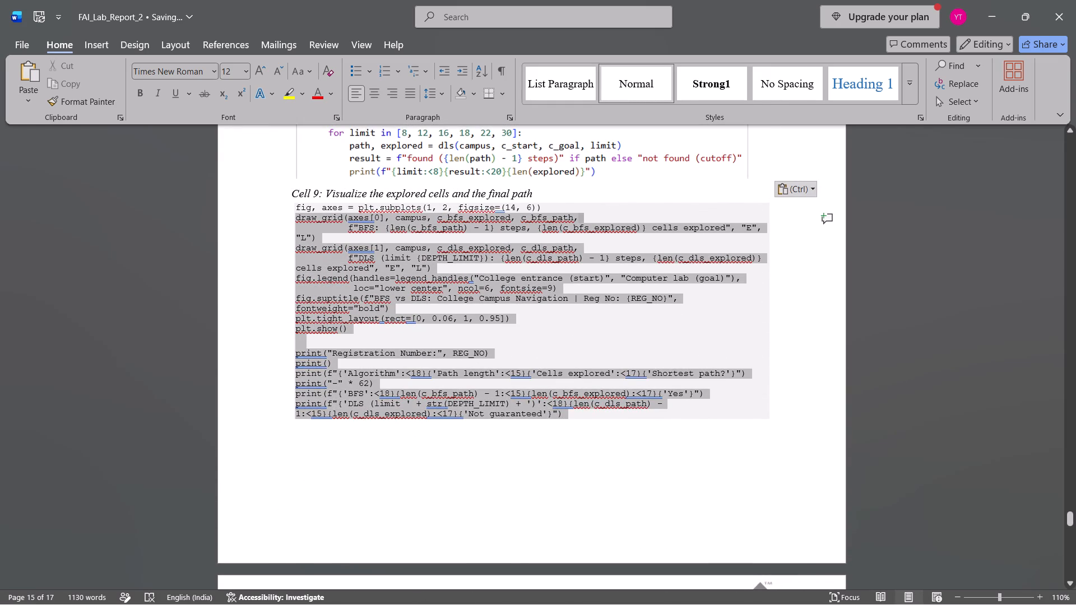
left_click_drag(295, 214, 293, 211)
key("BackSpace")
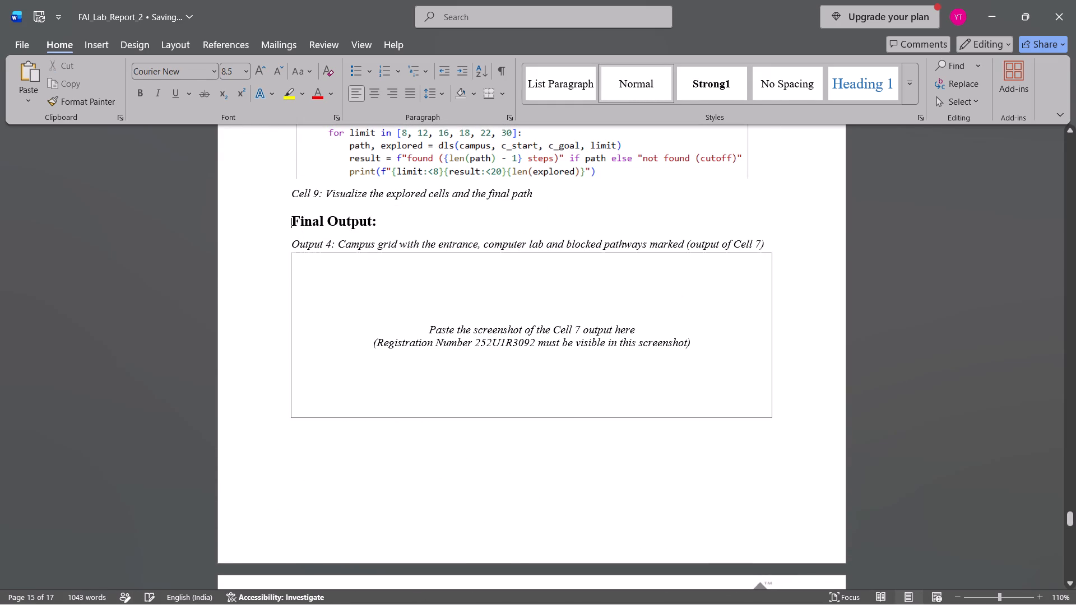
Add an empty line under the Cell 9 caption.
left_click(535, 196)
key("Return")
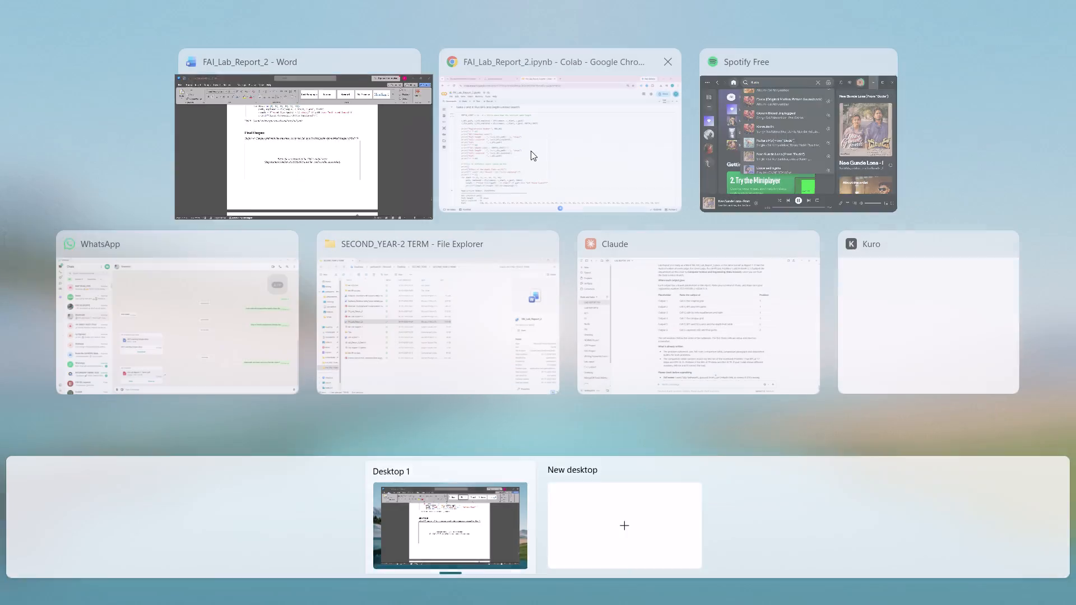
Switch to the Colab notebook and locate the Task 5 code cell that visualizes the explored cells and final path.
left_click(530, 141)
scroll(463, 294, "down", 2)
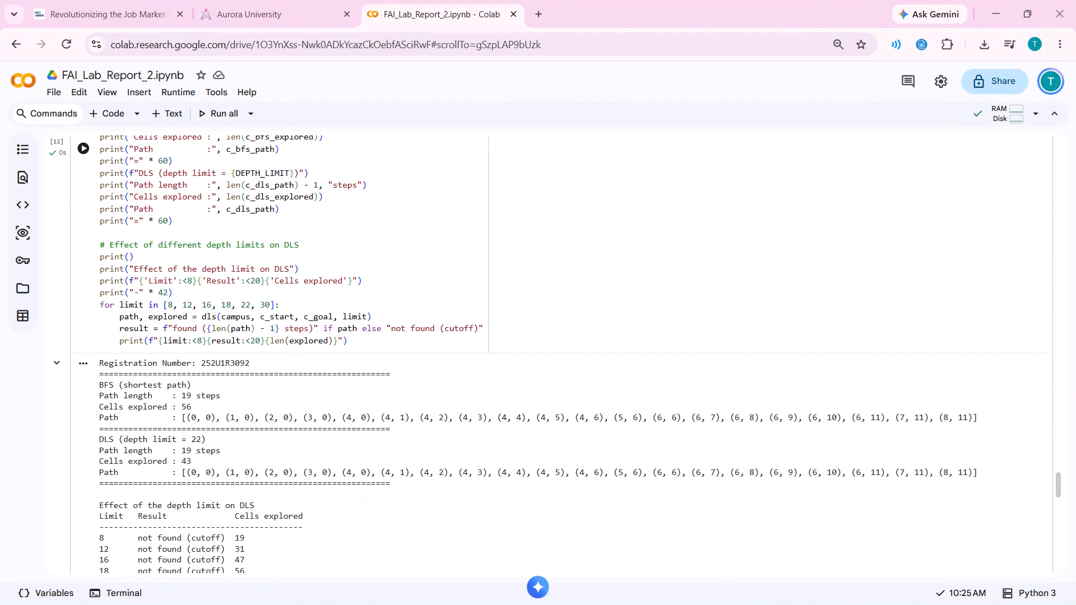
scroll(463, 294, "down", 5)
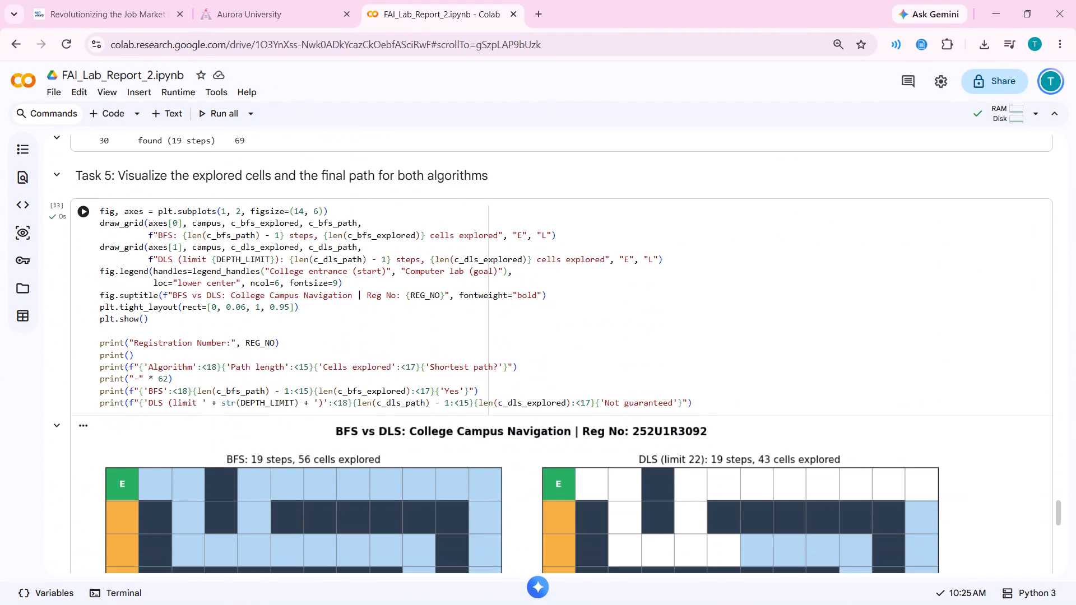
scroll(463, 294, "down", 1)
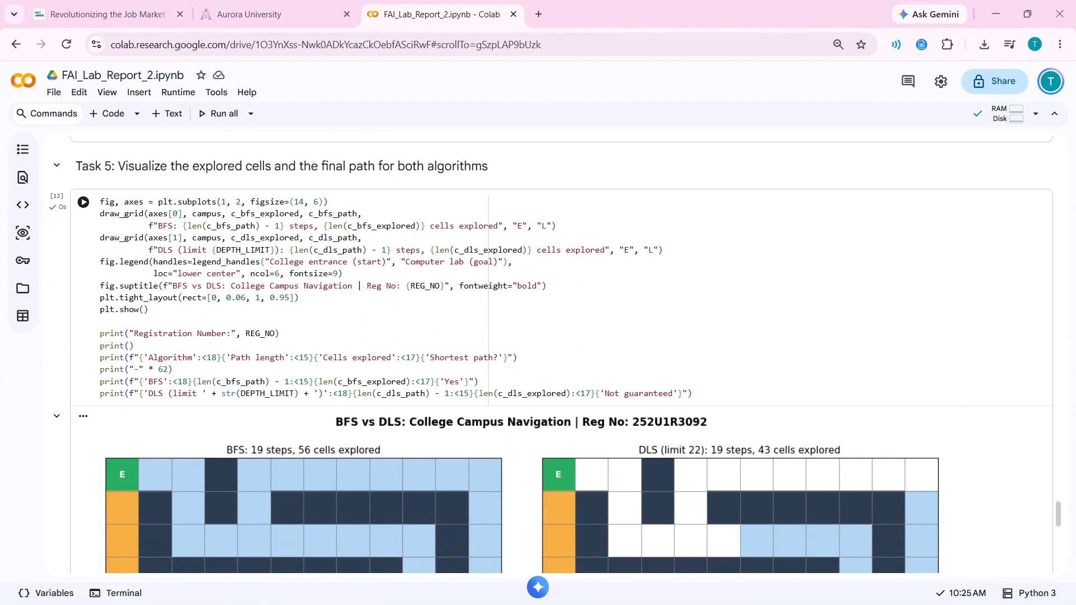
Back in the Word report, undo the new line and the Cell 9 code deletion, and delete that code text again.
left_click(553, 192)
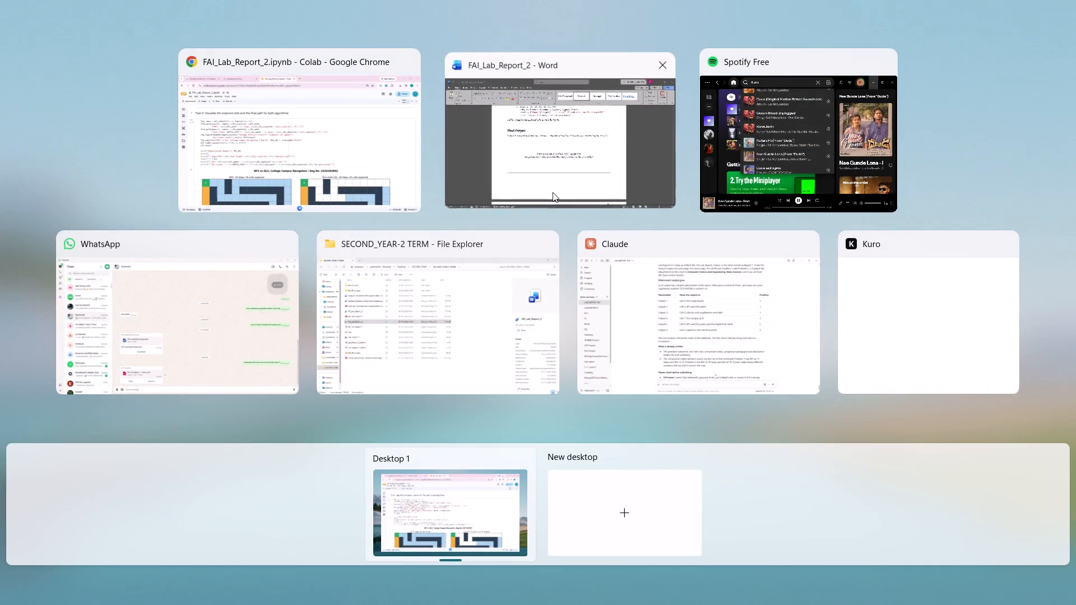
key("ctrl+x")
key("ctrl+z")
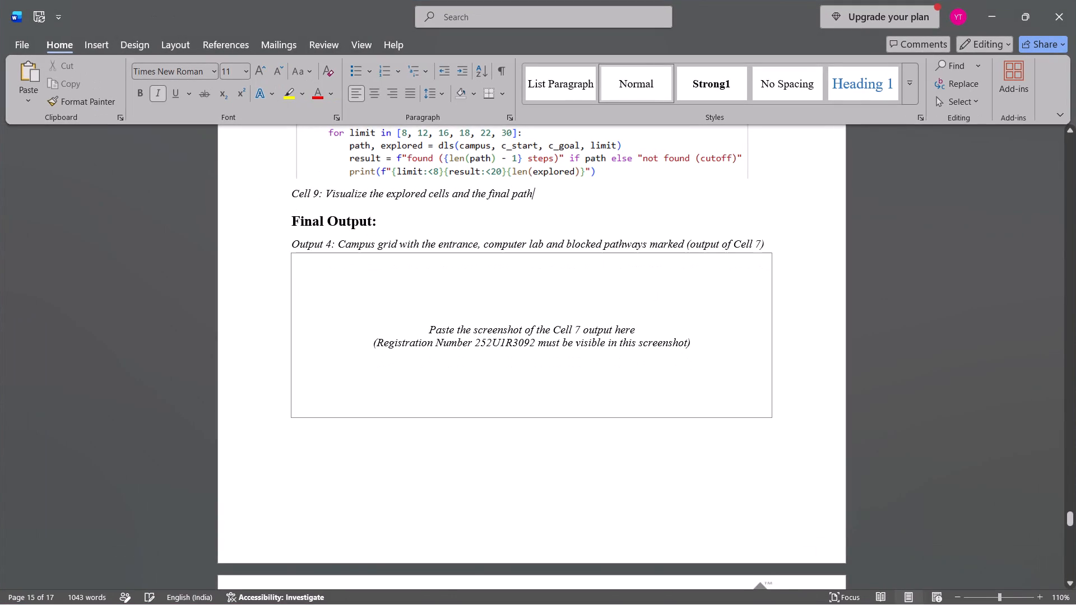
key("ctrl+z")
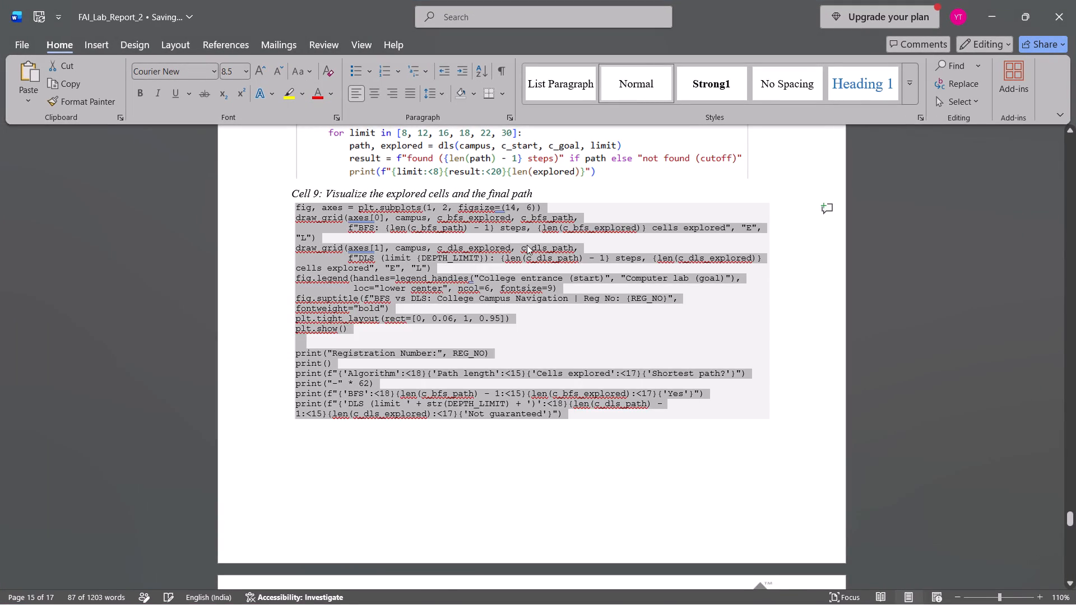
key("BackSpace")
In the Colab notebook, copy a screenshot of the whole Task 5 code cell, from the fig, axes line to the last print line, without the output.
left_click(516, 151)
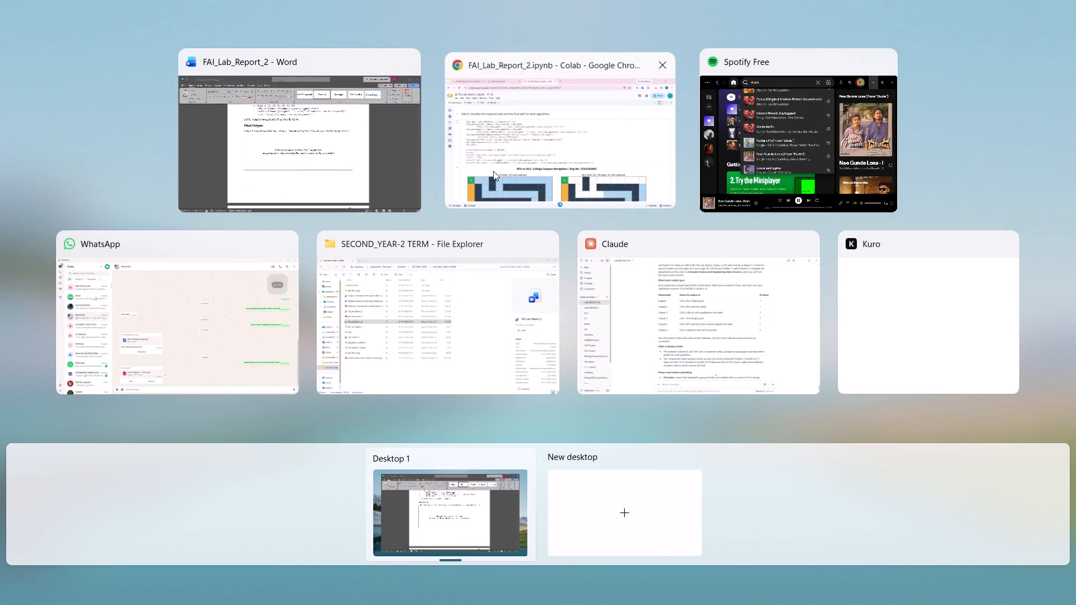
key("Print")
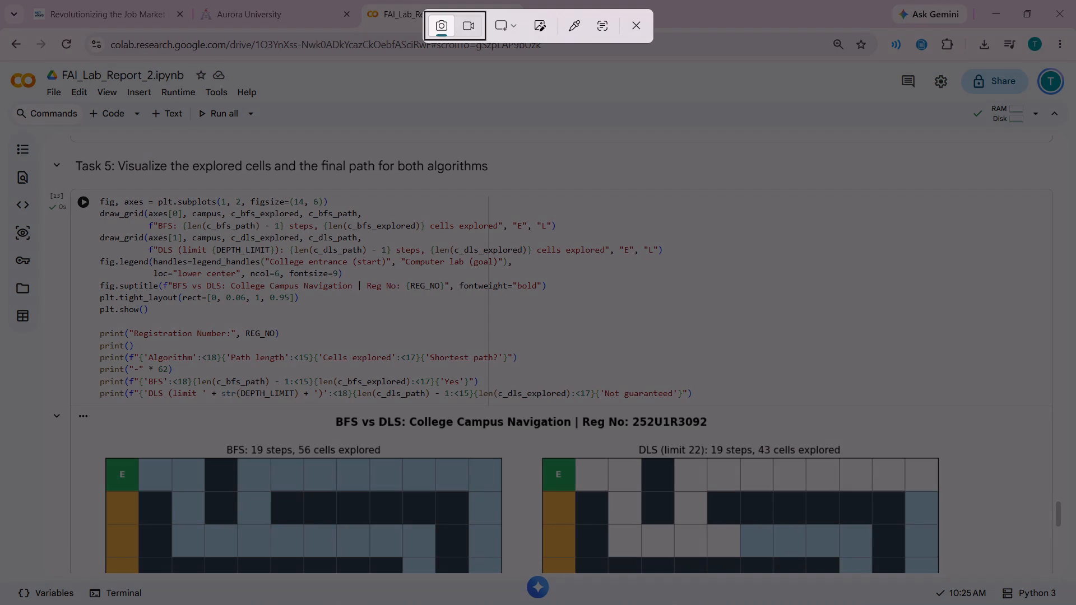
left_click_drag(71, 192, 768, 407)
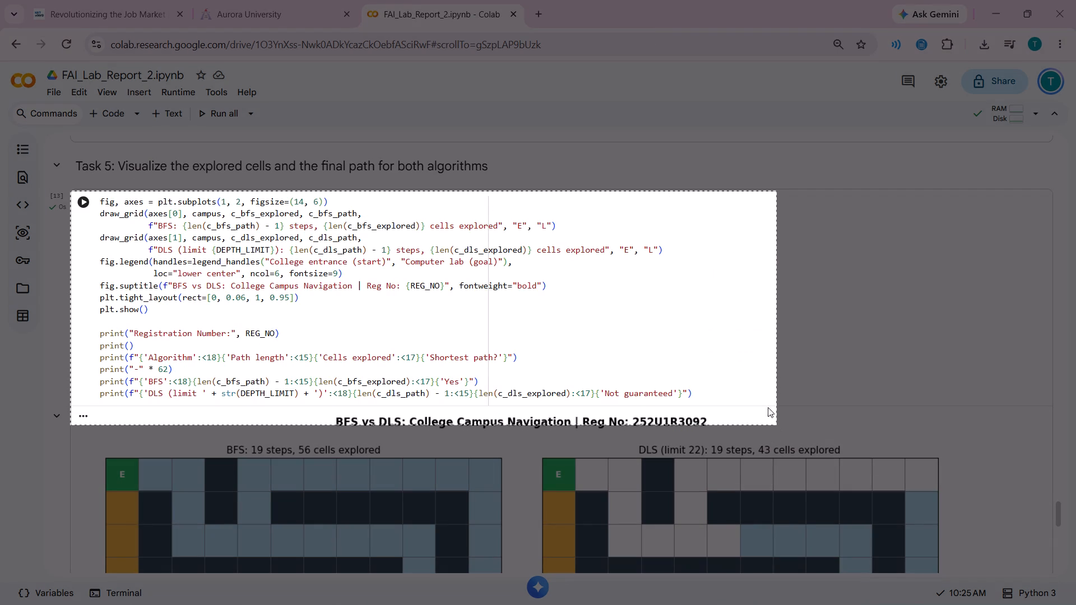
left_click_drag(768, 407, 763, 401)
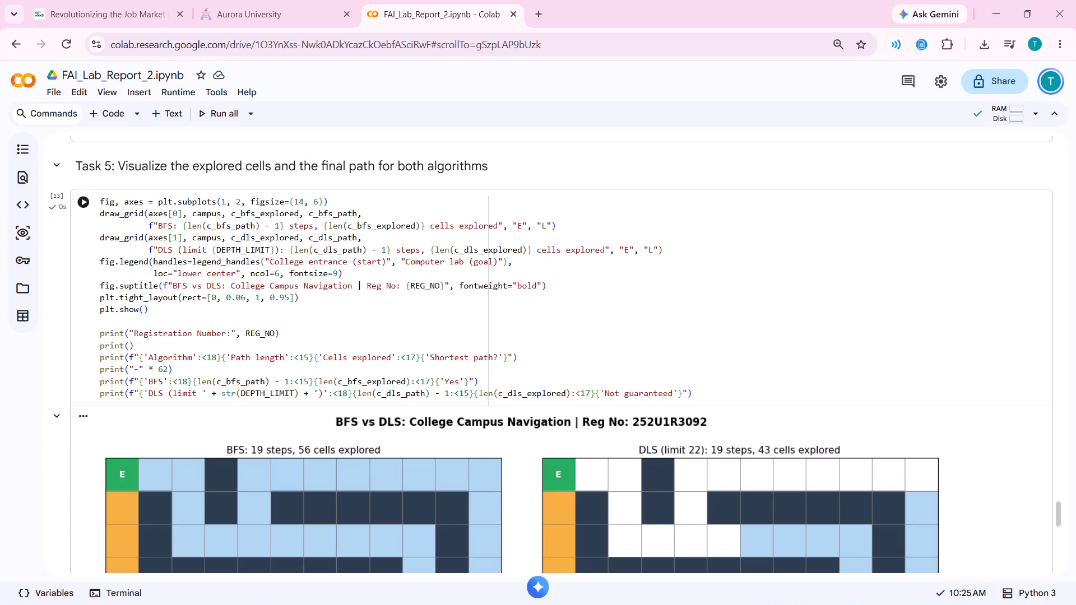
left_click(1003, 412)
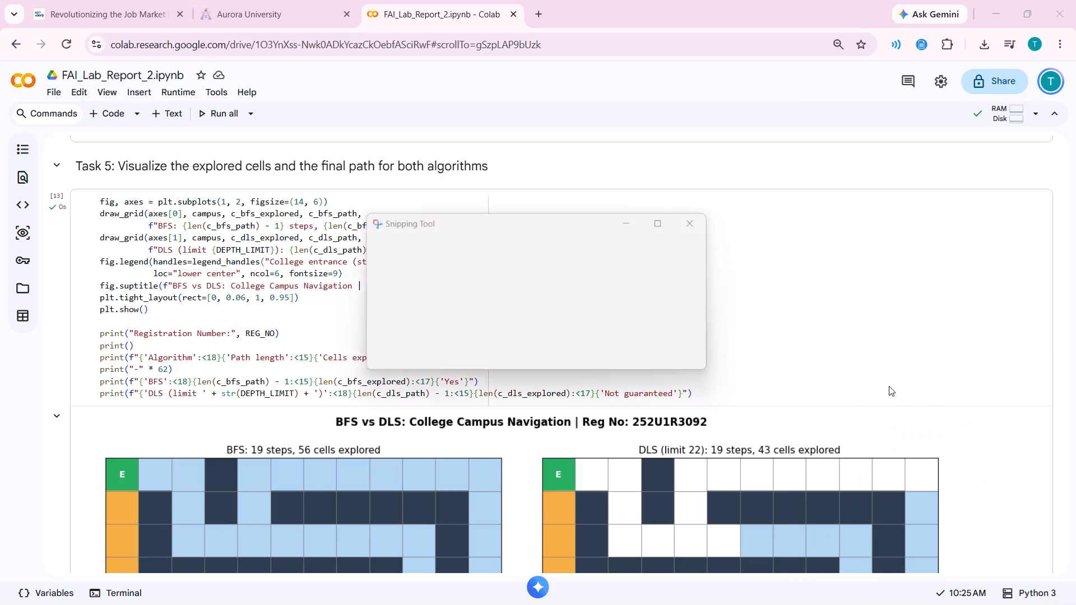
left_click(933, 255)
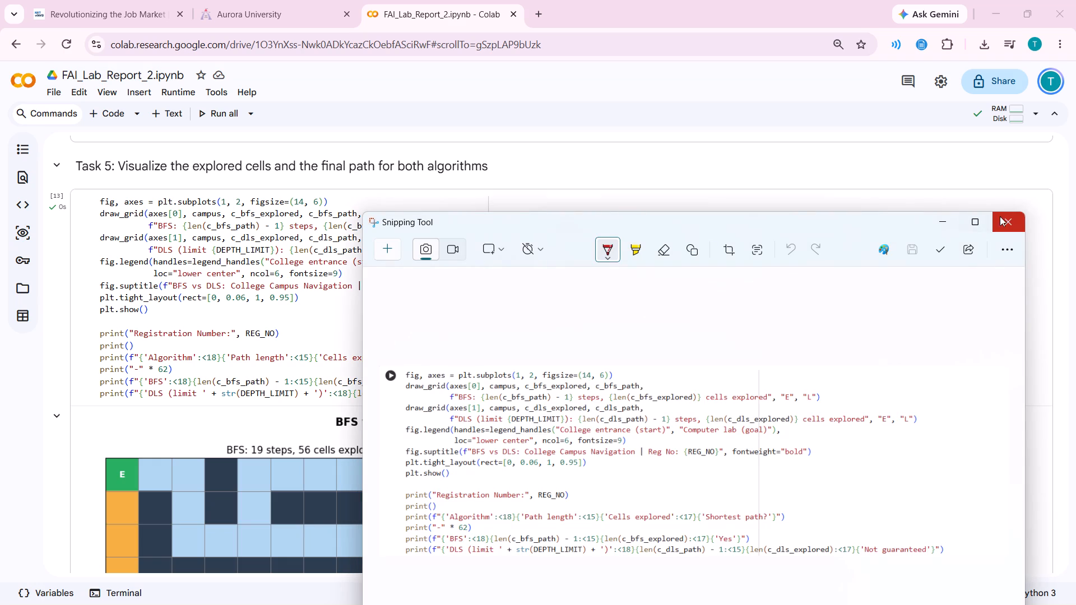
left_click(1000, 218)
In the Word report, paste the Task 5 code screenshot on a new line under the Cell 9 caption.
left_click(614, 159)
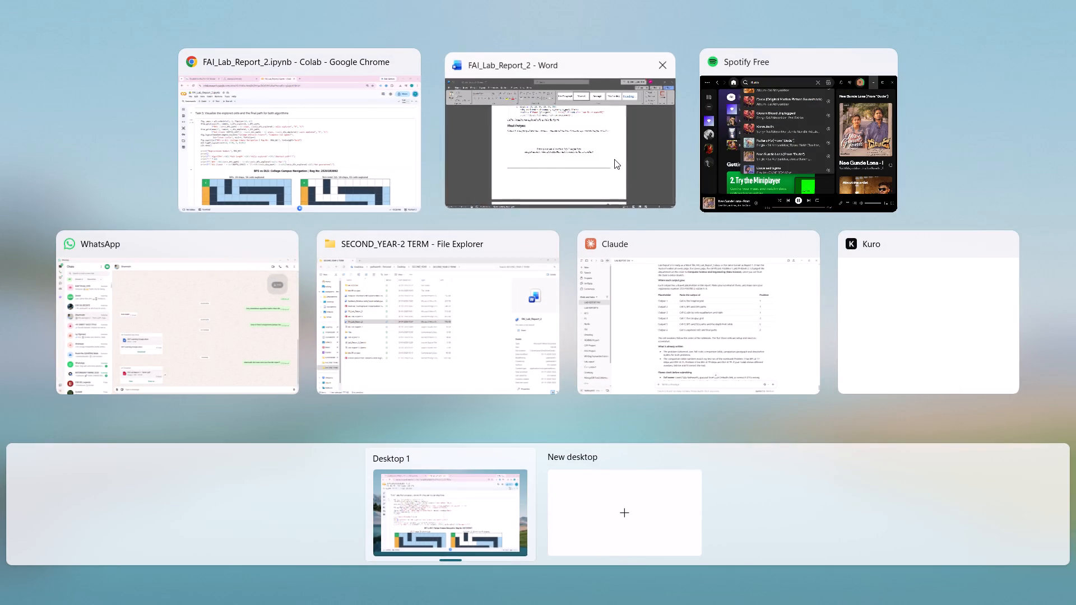
left_click(537, 198)
key("Return")
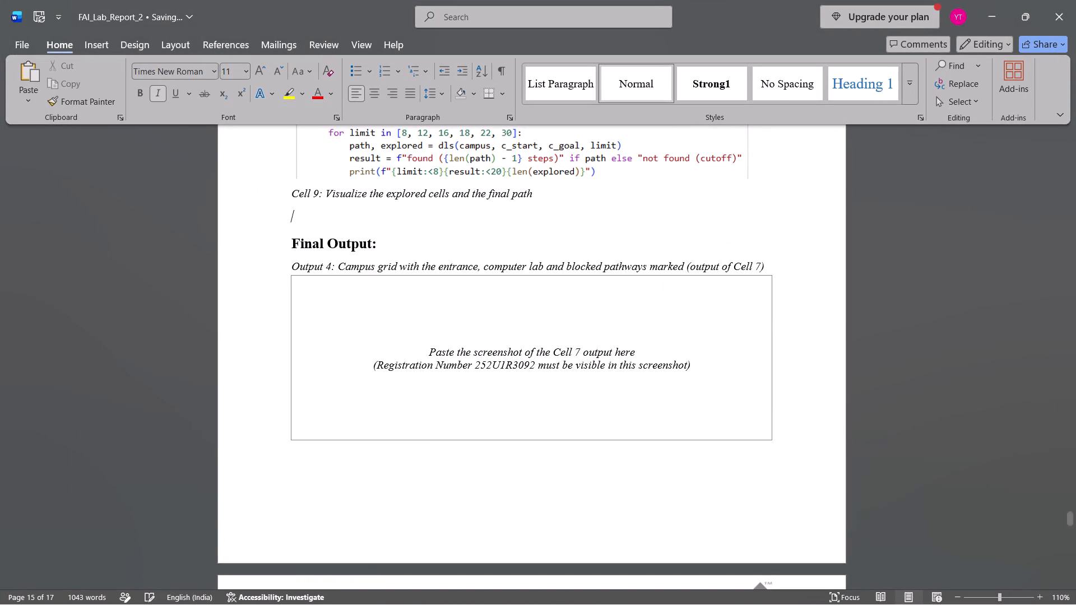
key("ctrl+v")
Delete the two-line placeholder text, including its closing bracket, from the Output 4 box.
scroll(525, 267, "down", 1)
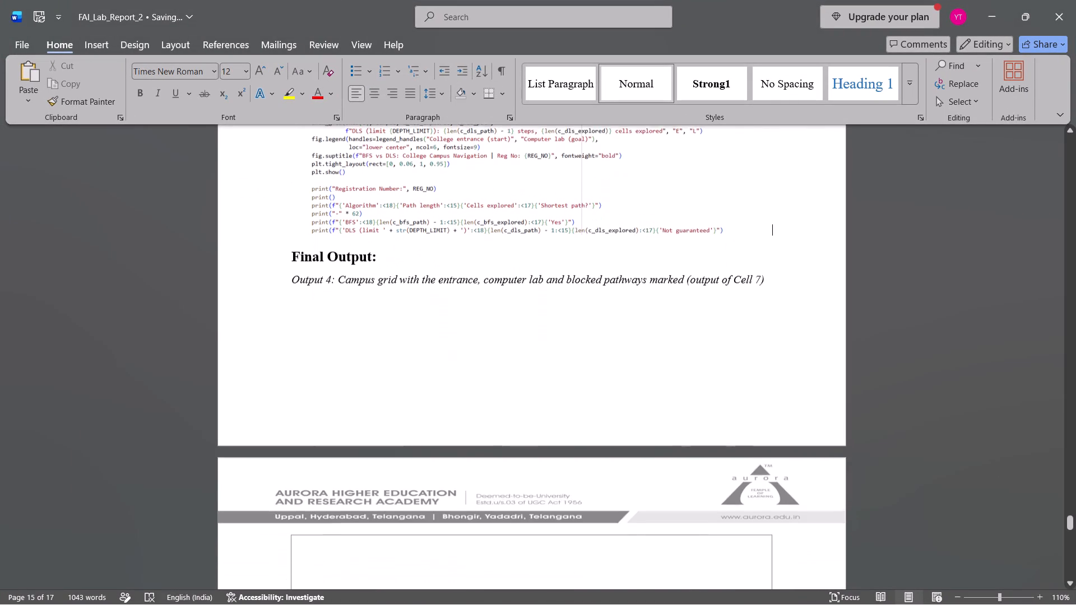
scroll(525, 267, "down", 3)
scroll(544, 362, "up", 1)
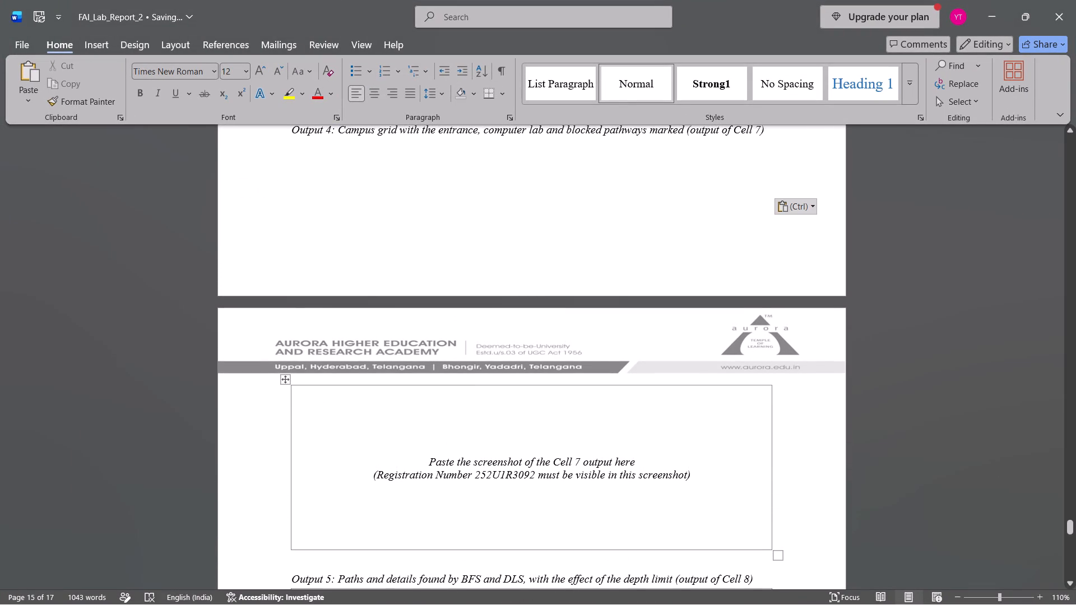
left_click_drag(689, 477, 409, 465)
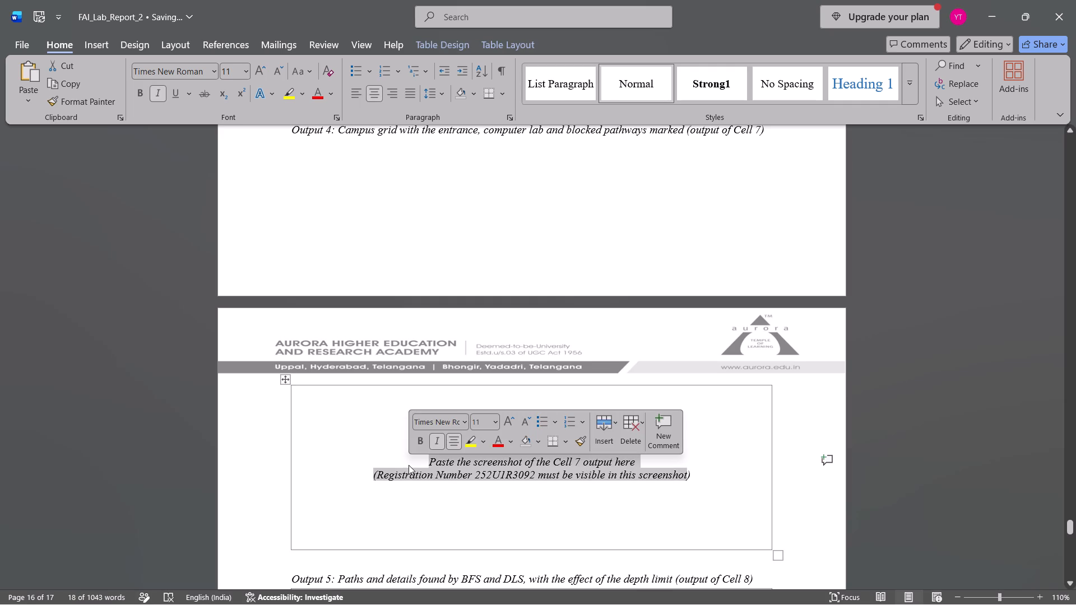
key("BackSpace")
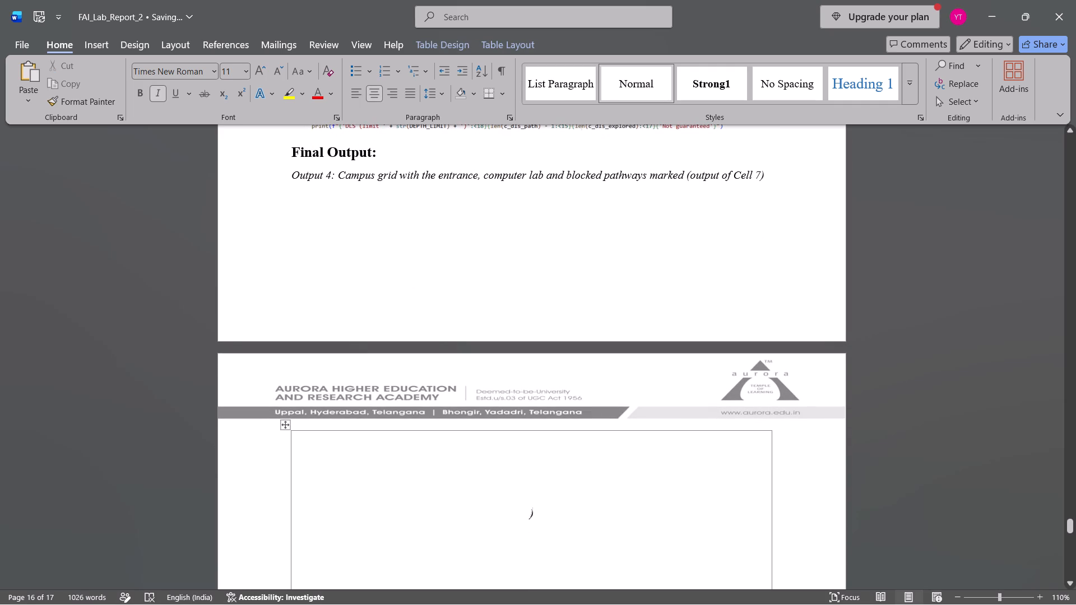
key("Right")
key("BackSpace")
In the Colab notebook, copy a screenshot of the College Campus Navigation output, from the registration number line down to the grid's legend.
left_click(521, 166)
scroll(520, 234, "up", 4)
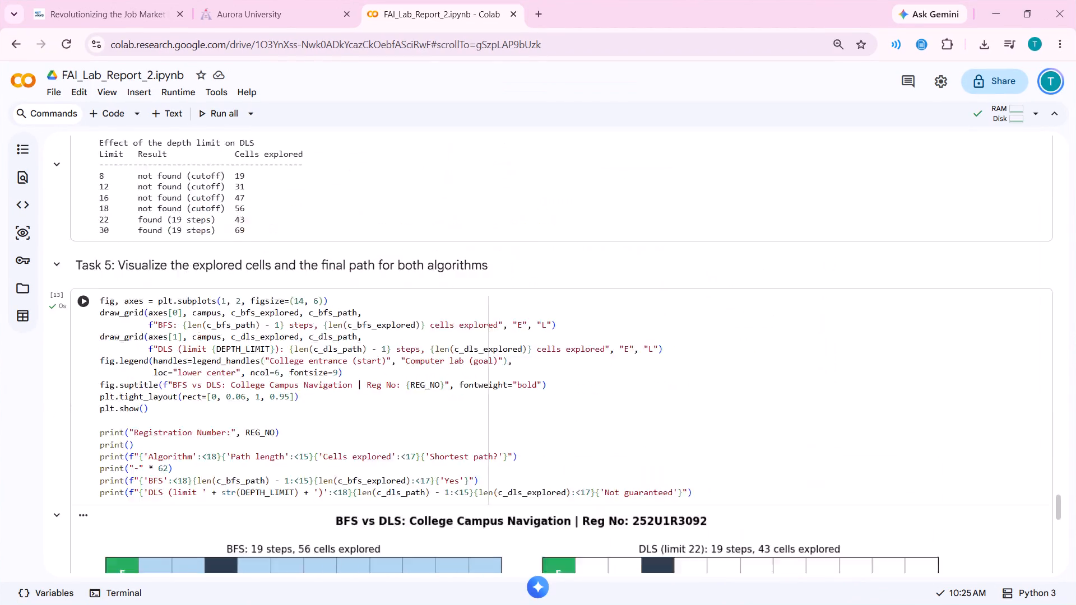
scroll(520, 234, "up", 15)
scroll(520, 234, "up", 20)
scroll(520, 234, "up", 4)
scroll(520, 234, "down", 15)
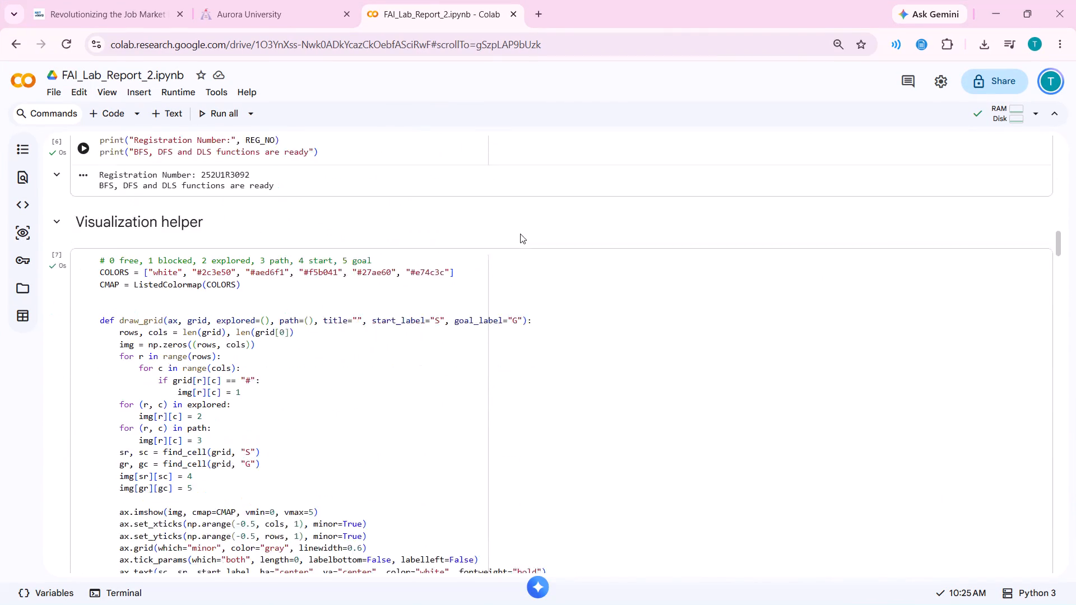
scroll(520, 234, "down", 12)
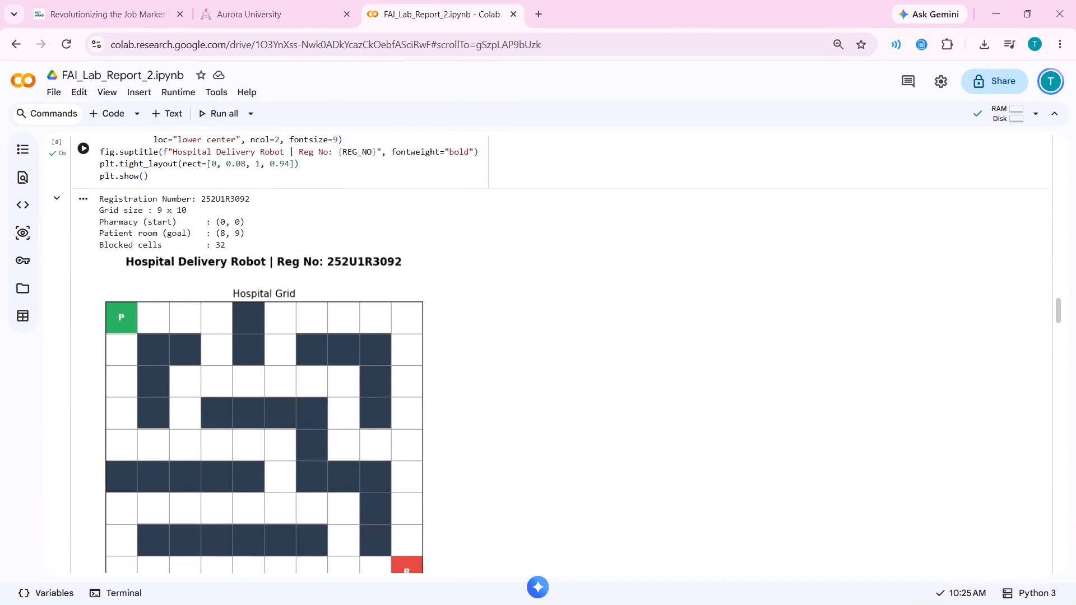
scroll(520, 234, "down", 6)
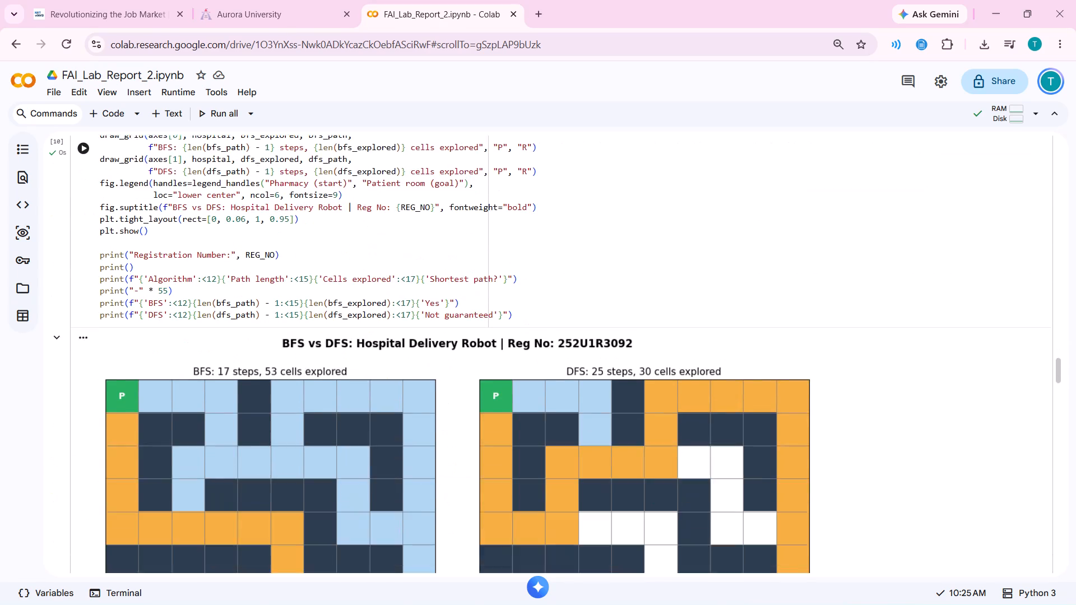
scroll(520, 234, "down", 6)
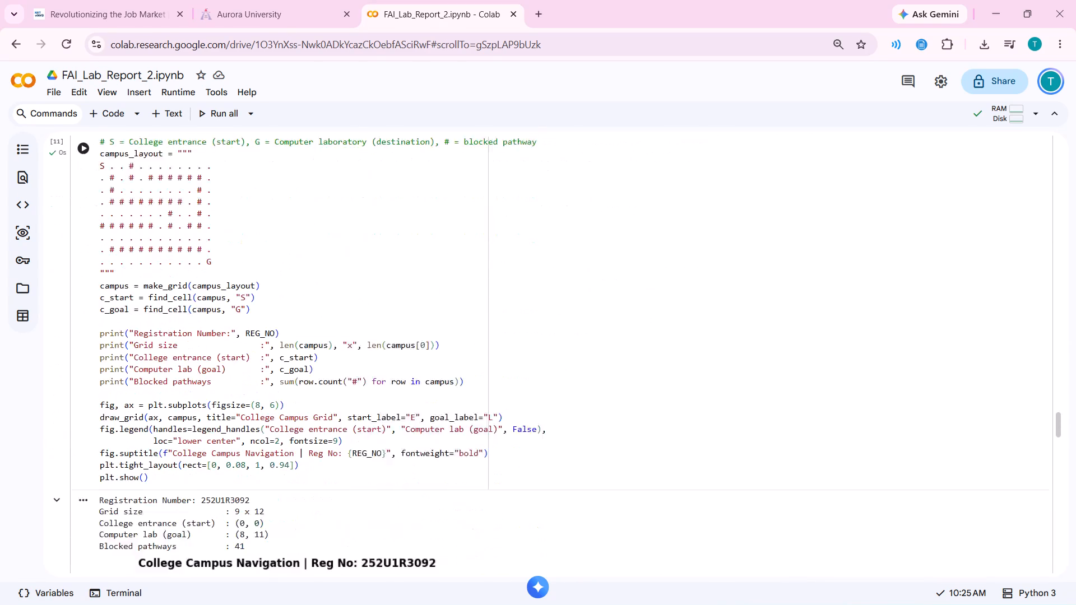
scroll(520, 234, "down", 6)
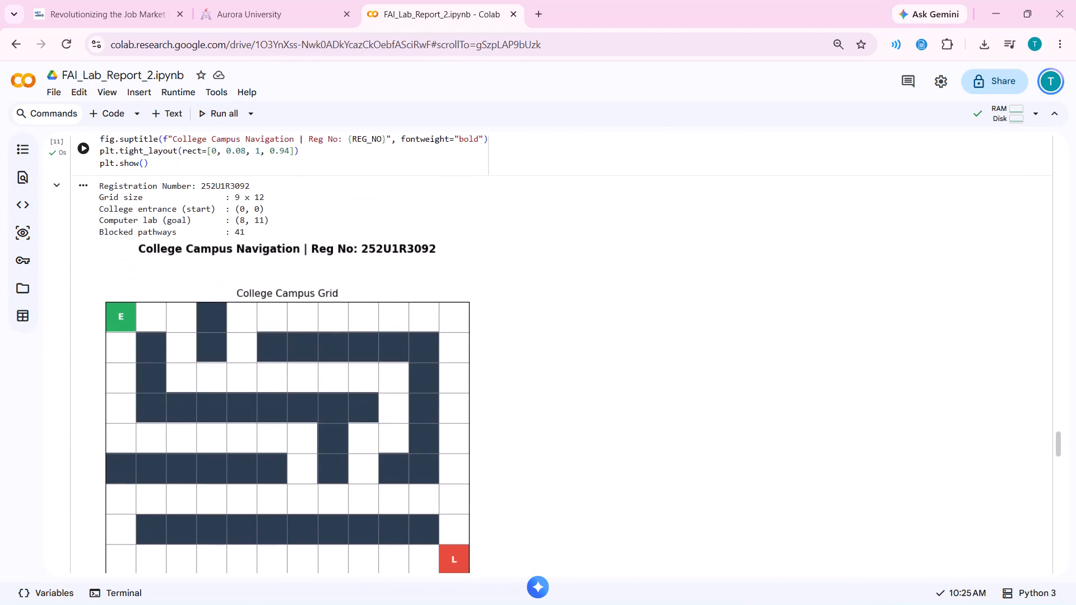
scroll(520, 234, "down", 5)
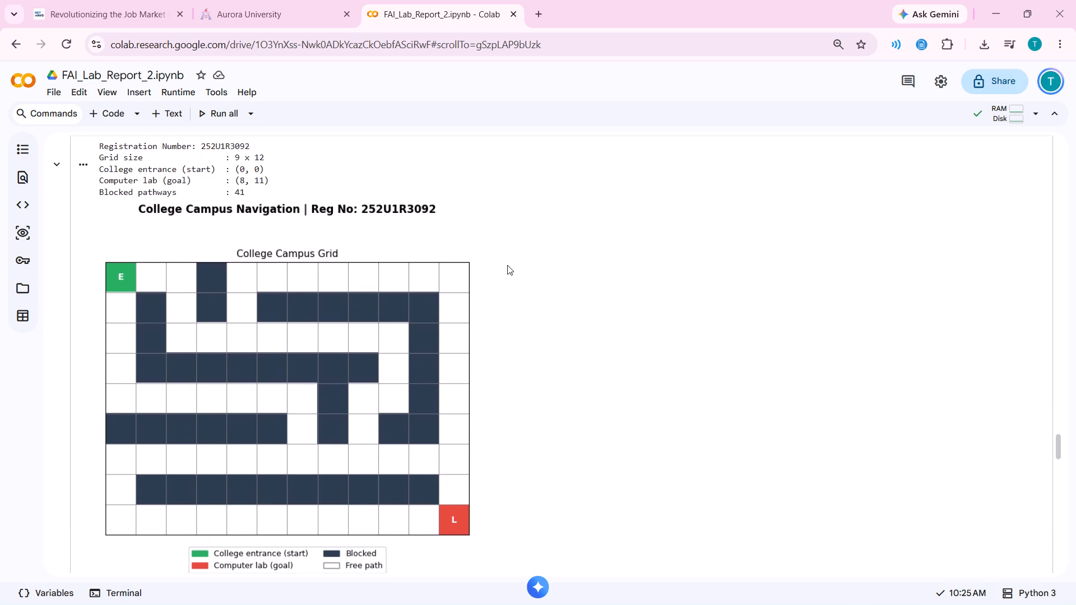
key("Print")
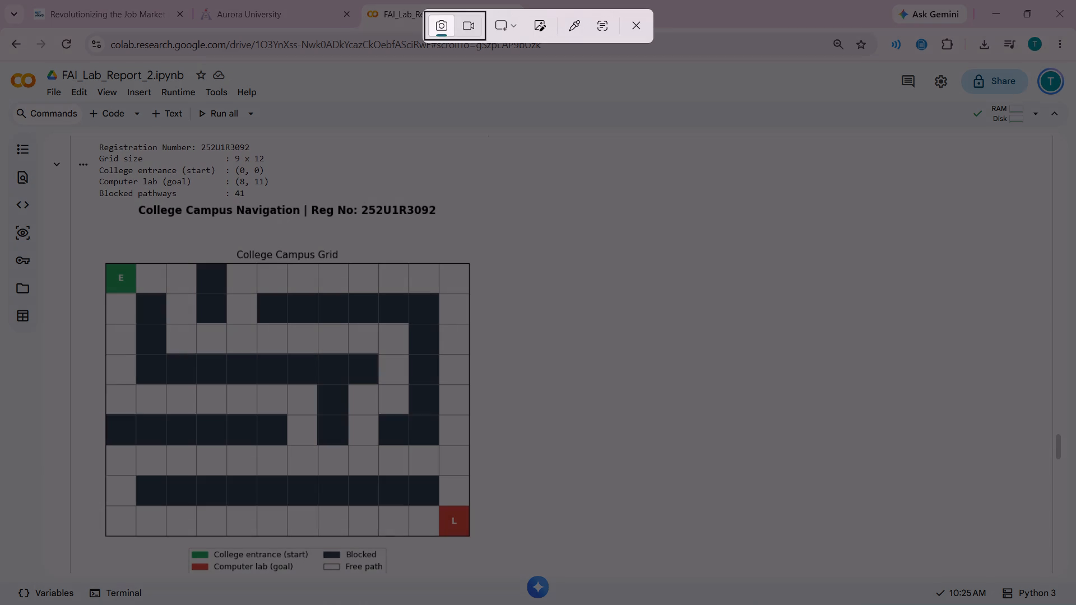
left_click_drag(75, 141, 127, 143)
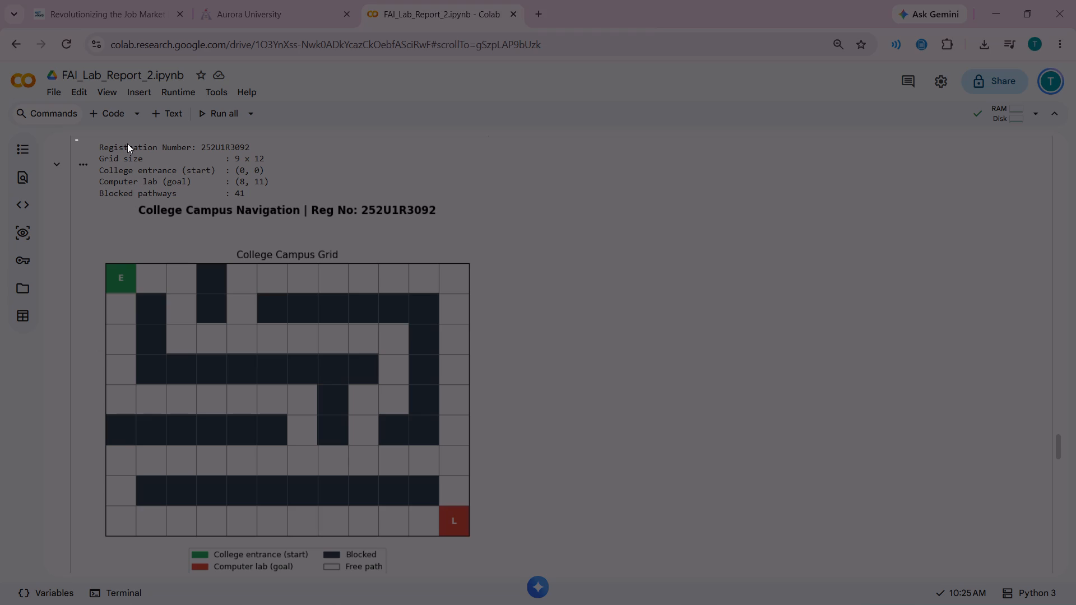
left_click_drag(127, 143, 509, 603)
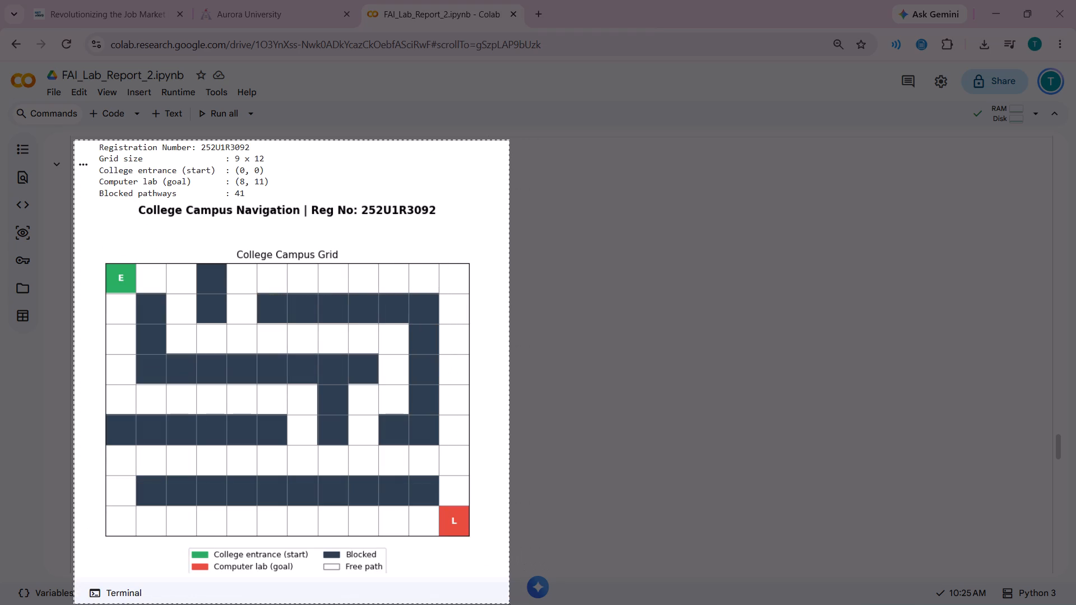
left_click_drag(509, 603, 508, 578)
left_click(902, 429)
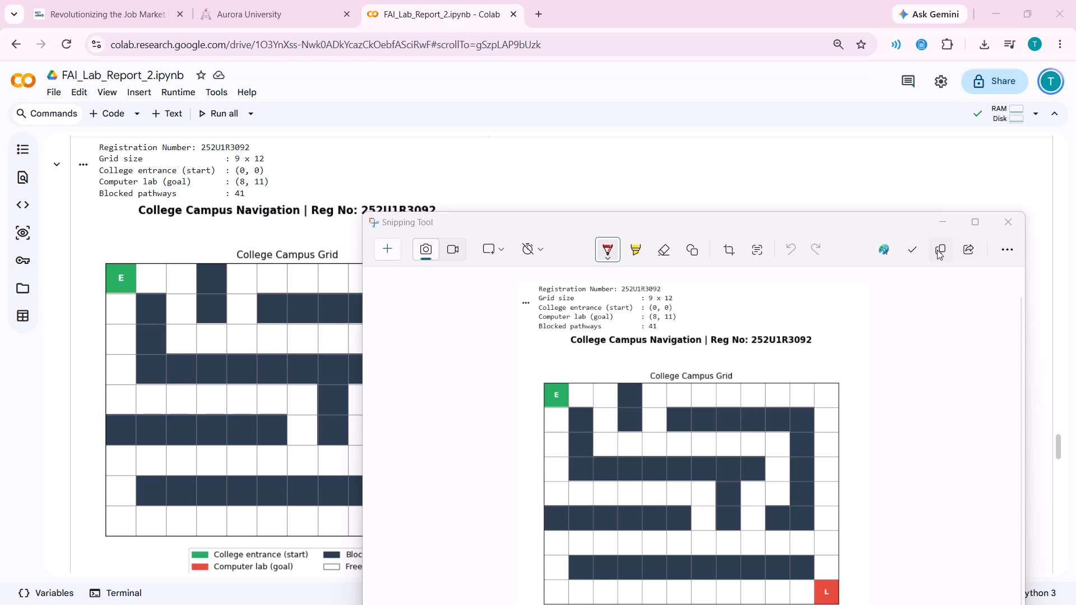
left_click(937, 250)
left_click(1007, 212)
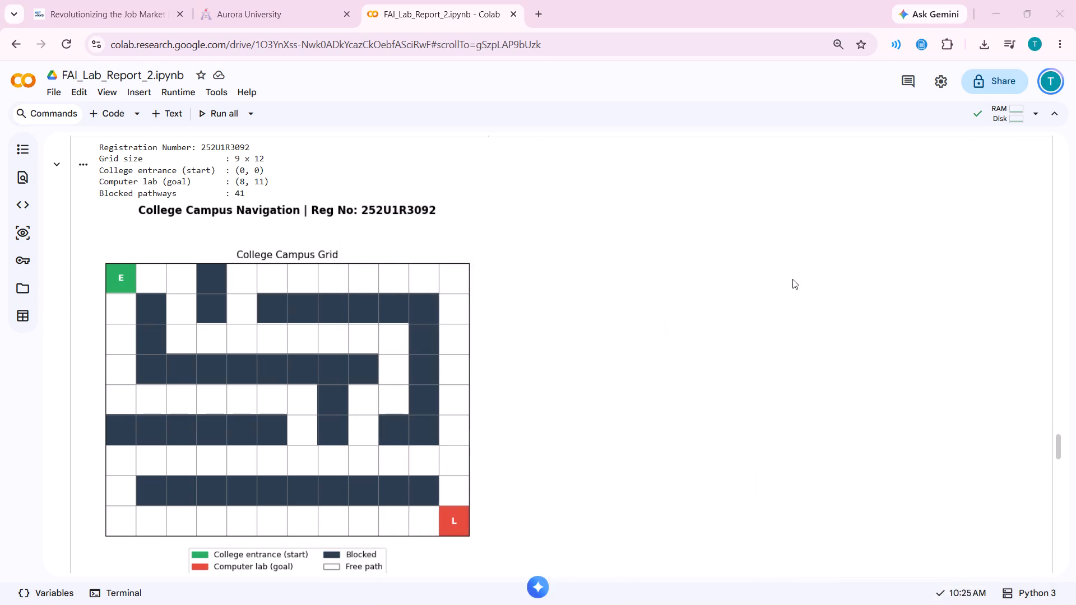
Back in the Word report, paste the campus grid screenshot into the empty Output 4 box.
left_click(663, 184)
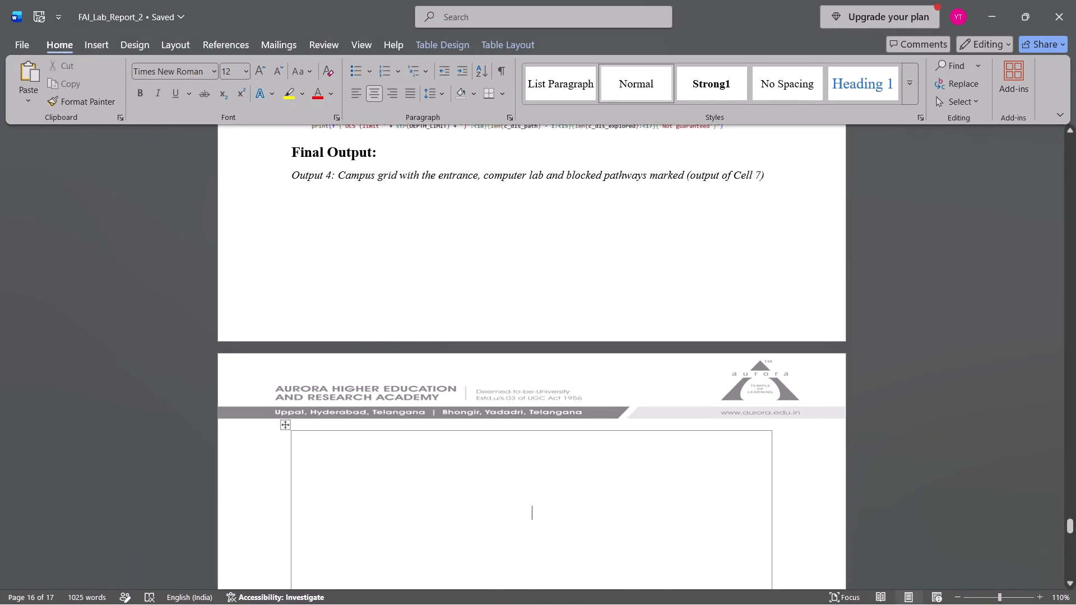
key("ctrl+v")
Delete the two-line placeholder text from the Output 5 box for the BFS and DLS paths.
scroll(606, 277, "down", 5)
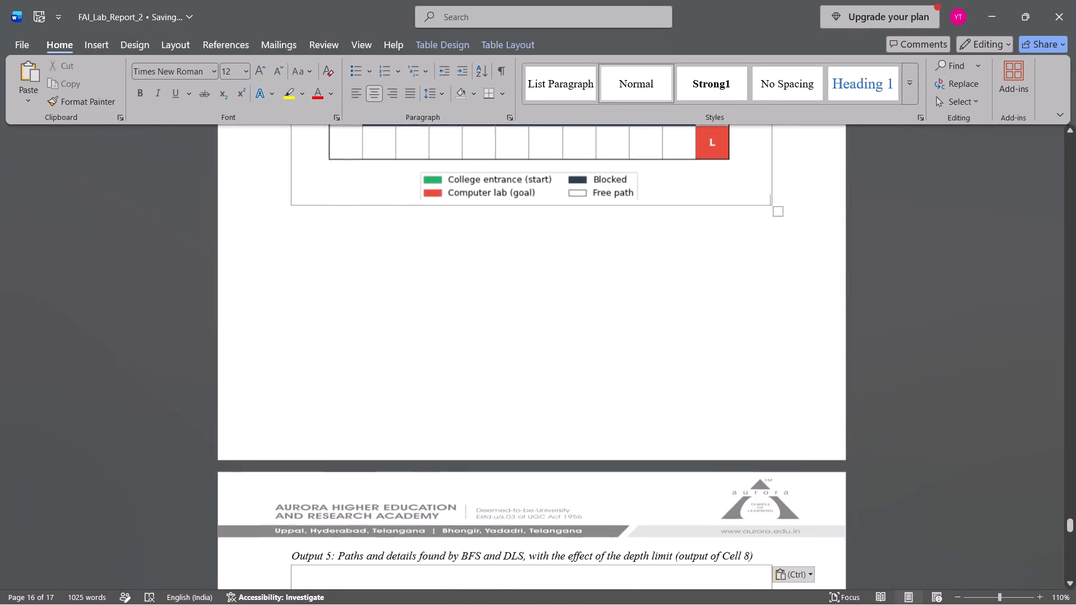
scroll(606, 277, "down", 3)
left_click_drag(695, 303, 397, 289)
key("BackSpace")
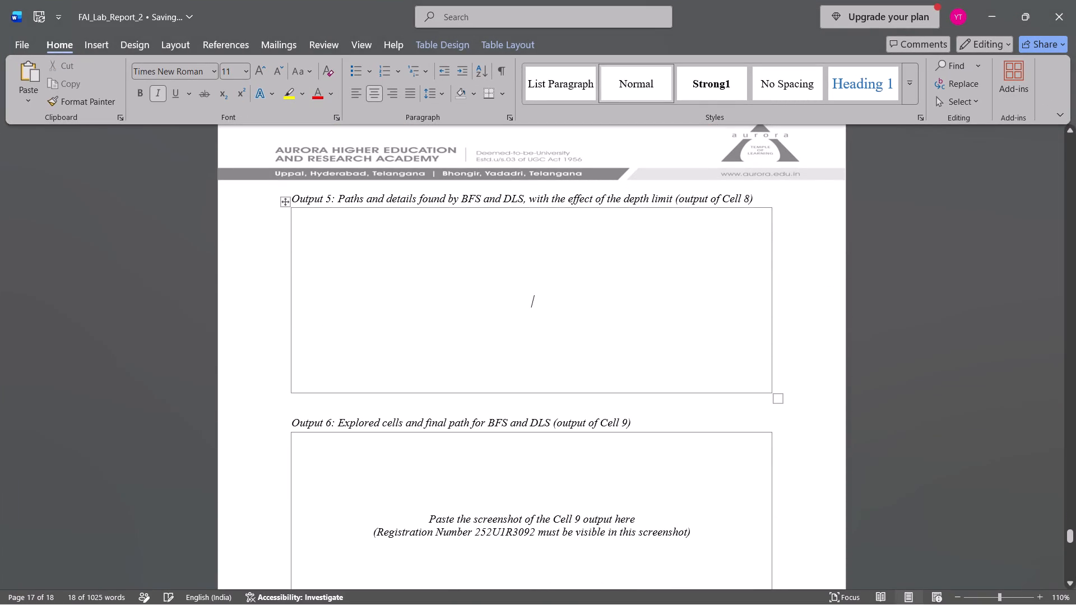
In the Colab notebook, copy a screenshot of the BFS and DLS text output, from the registration number line through the depth limit table.
left_click(509, 154)
scroll(505, 251, "down", 1)
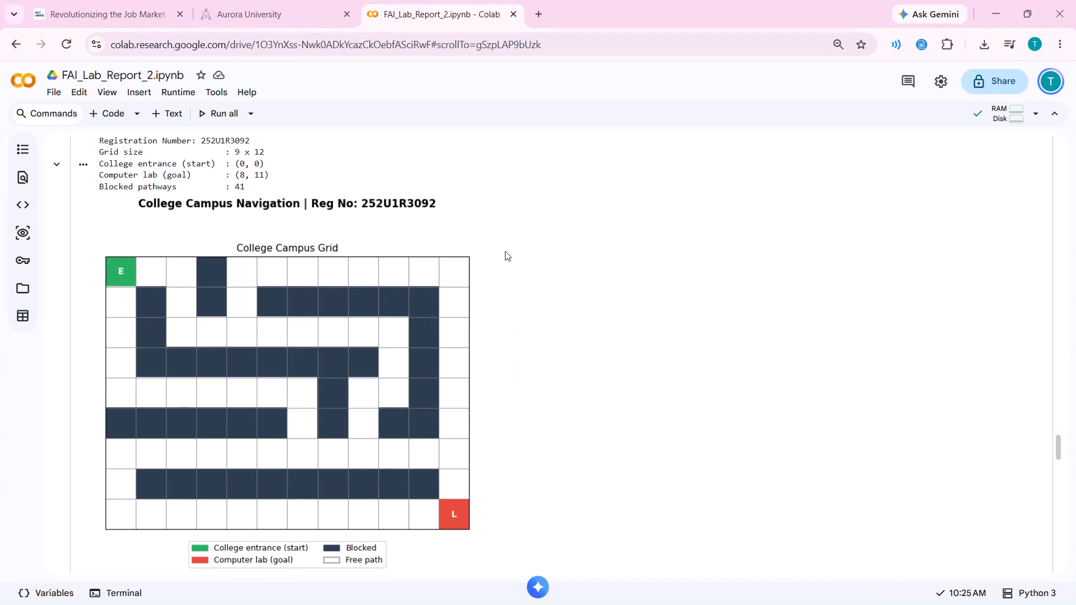
scroll(505, 251, "down", 7)
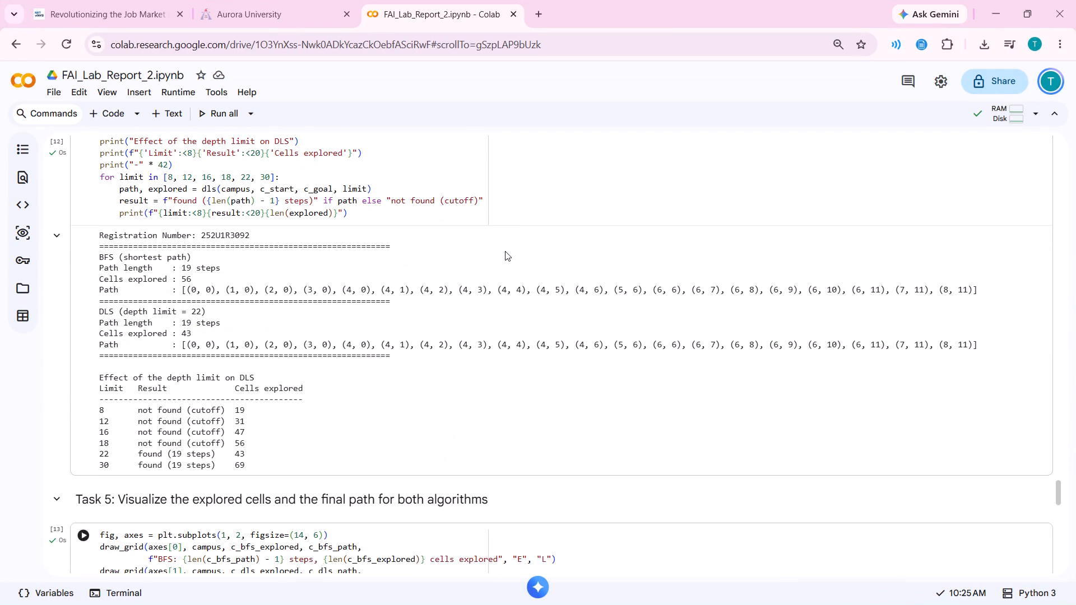
scroll(472, 320, "down", 1)
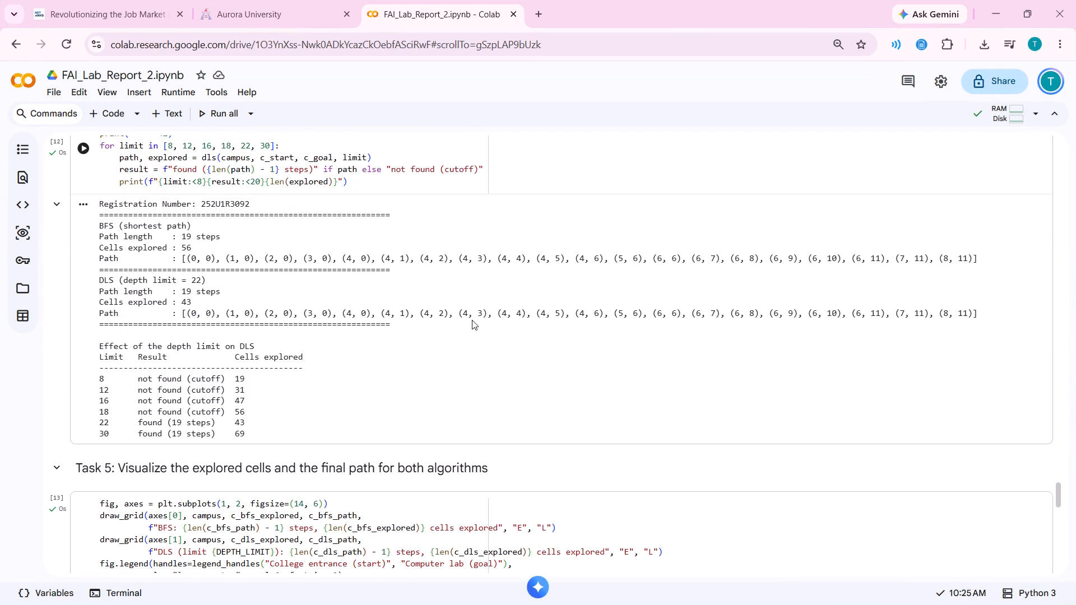
key("Print")
left_click_drag(69, 193, 313, 352)
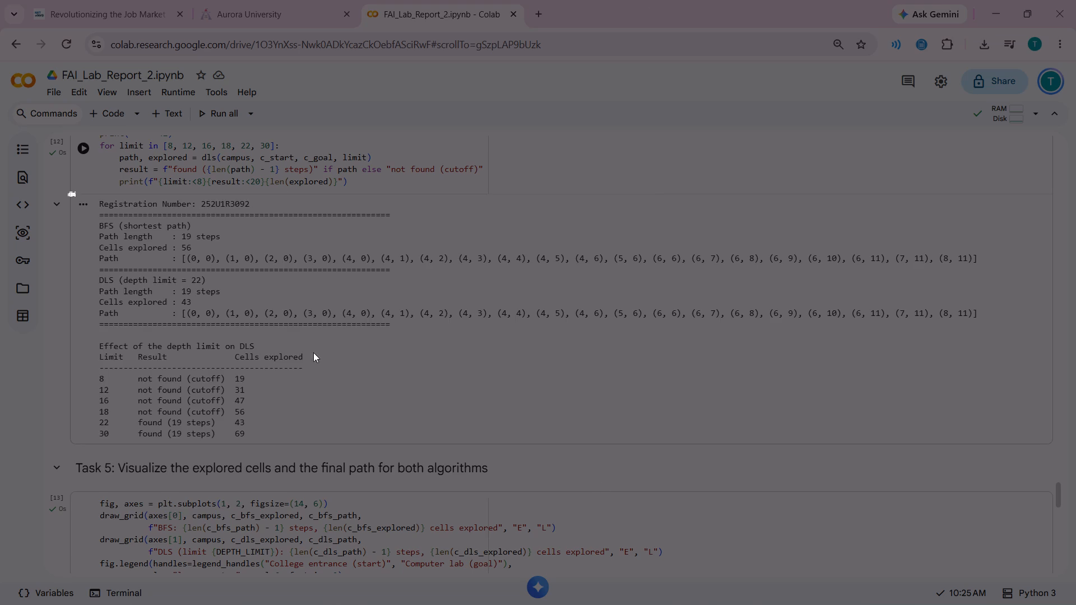
left_click_drag(313, 352, 998, 458)
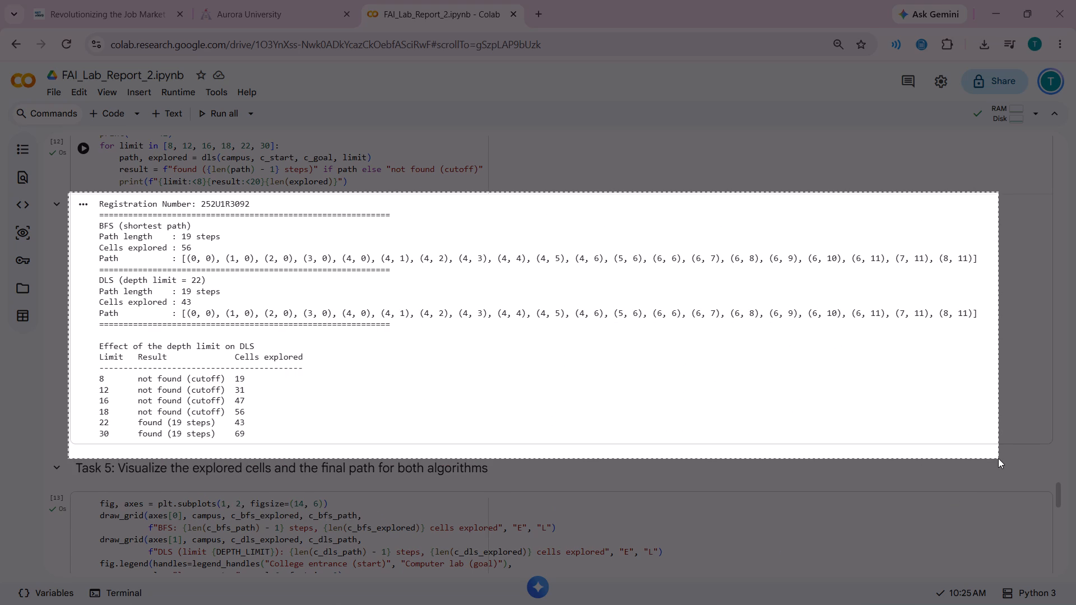
left_click_drag(998, 458, 999, 452)
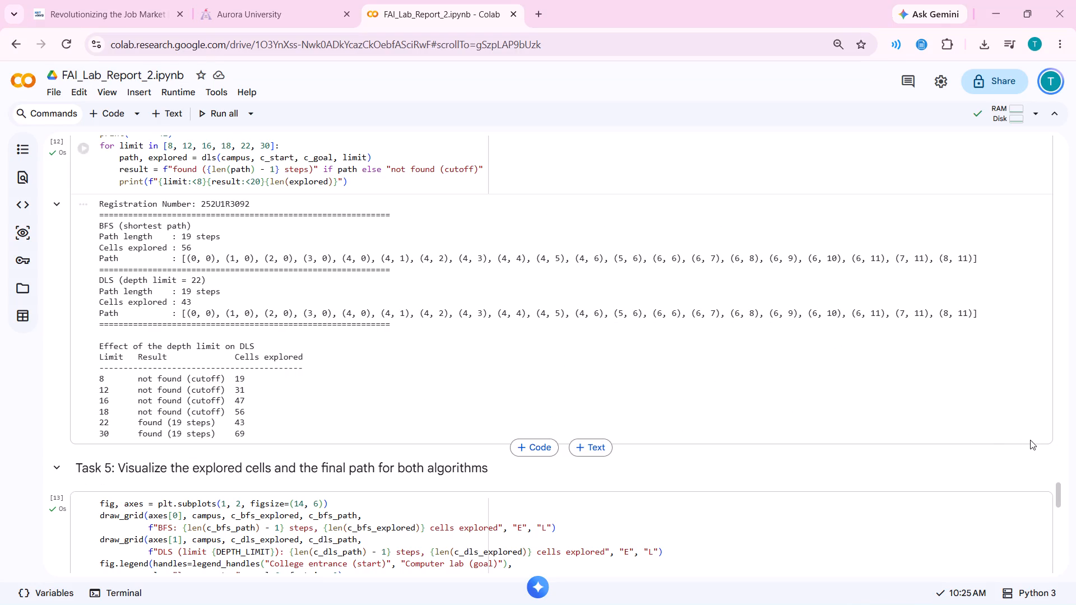
left_click(1002, 455)
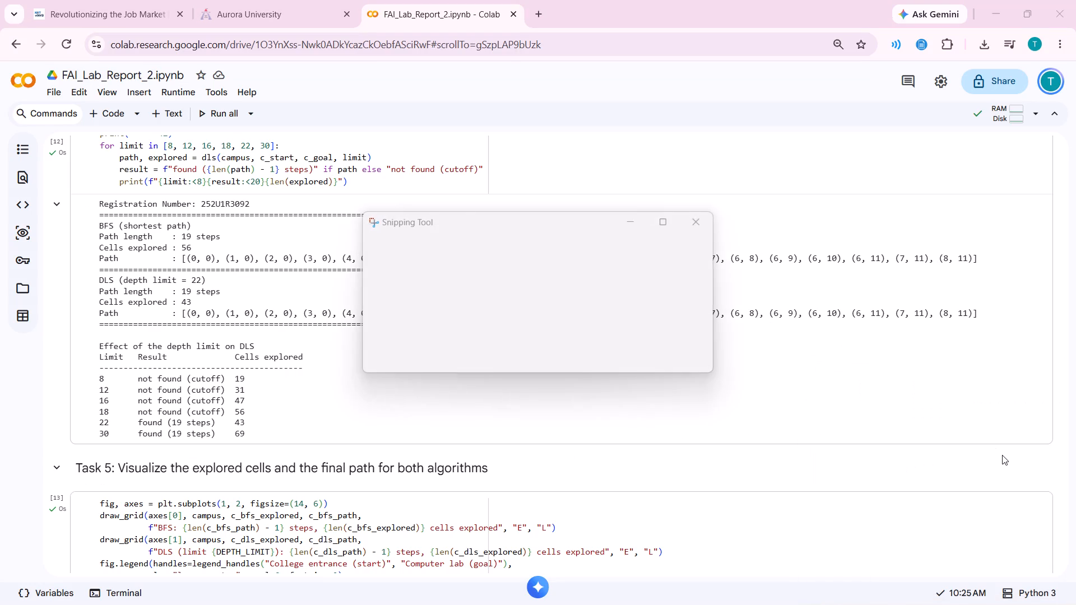
left_click(934, 255)
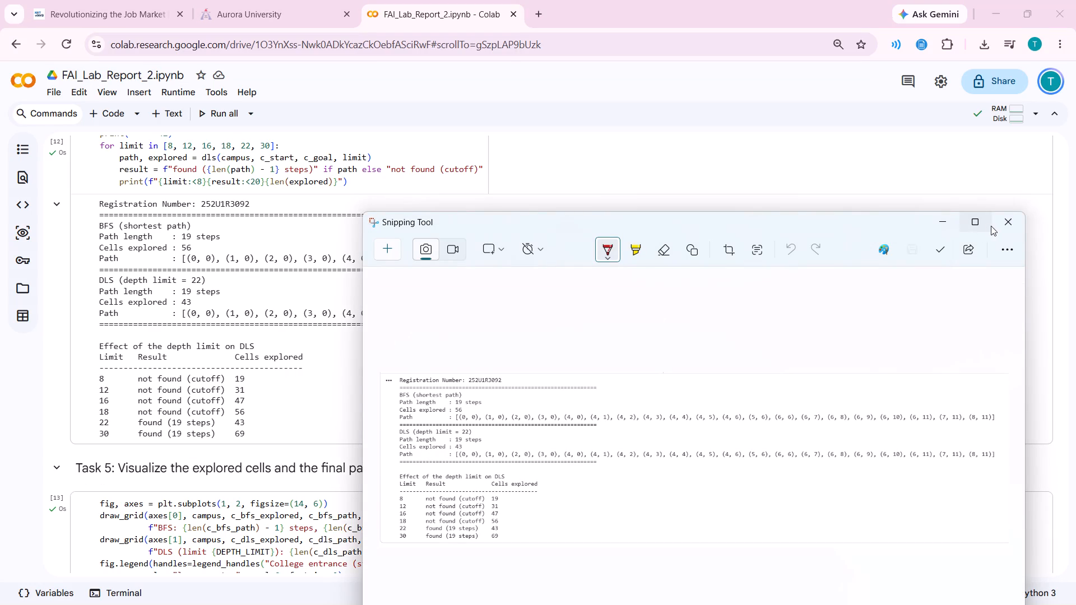
left_click(999, 225)
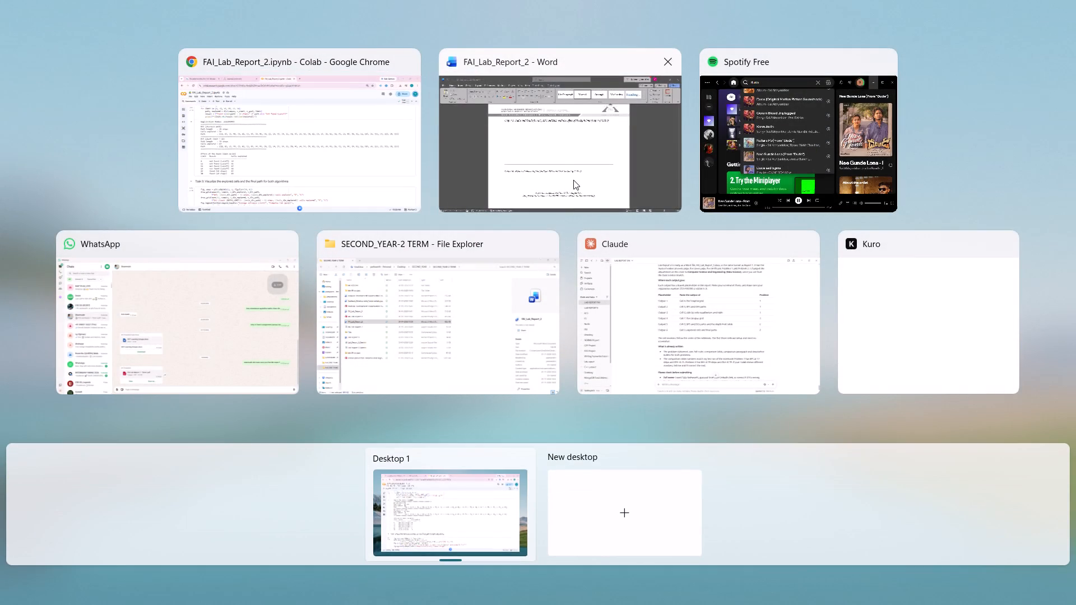
Back in the Word report, paste the BFS and DLS paths screenshot into the empty Output 5 box.
left_click(573, 180)
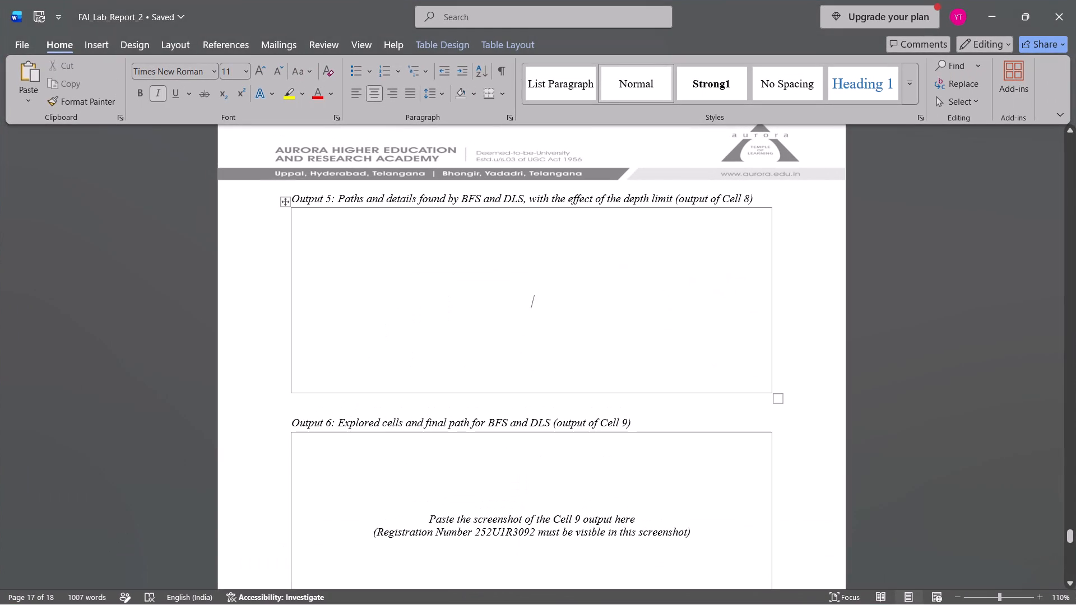
key("ctrl+v")
Delete the two-line placeholder text from the Output 6 box for the explored cells and final path.
scroll(529, 331, "down", 1)
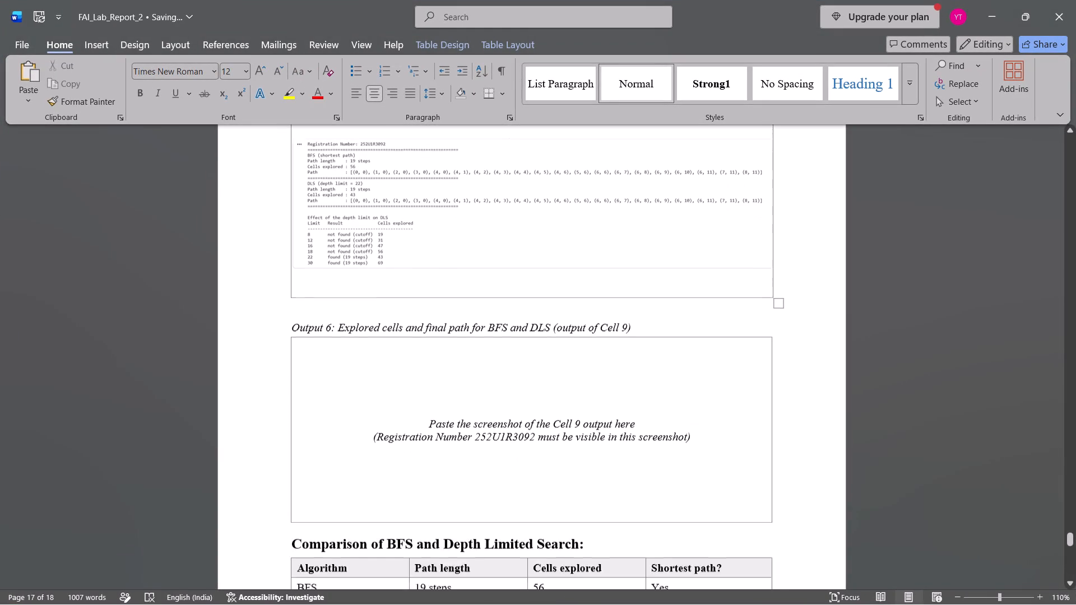
scroll(529, 331, "down", 1)
left_click_drag(693, 320, 421, 316)
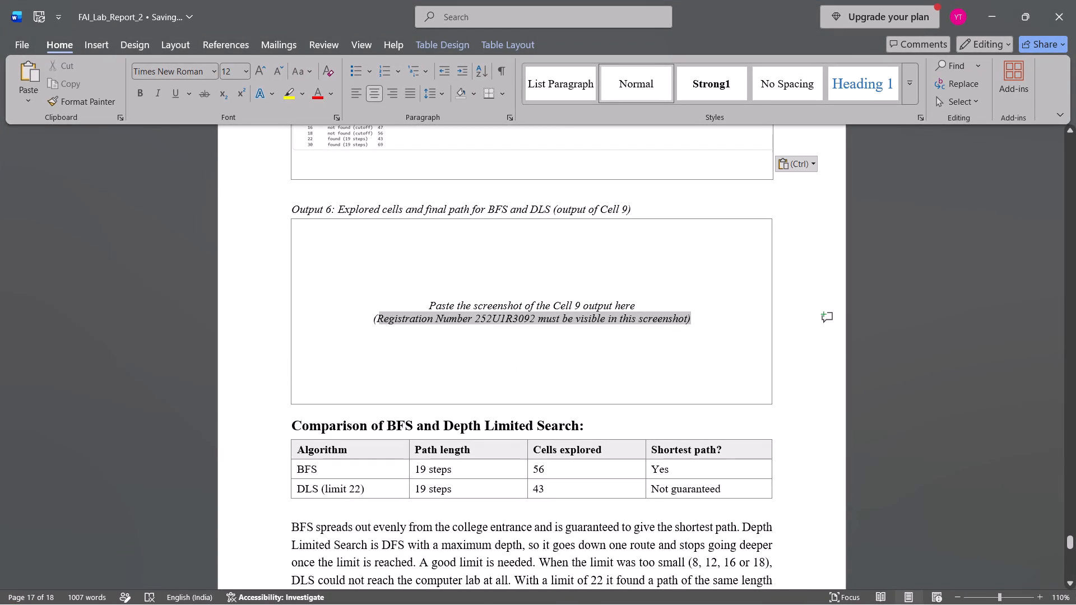
left_click_drag(421, 316, 389, 309)
key("BackSpace")
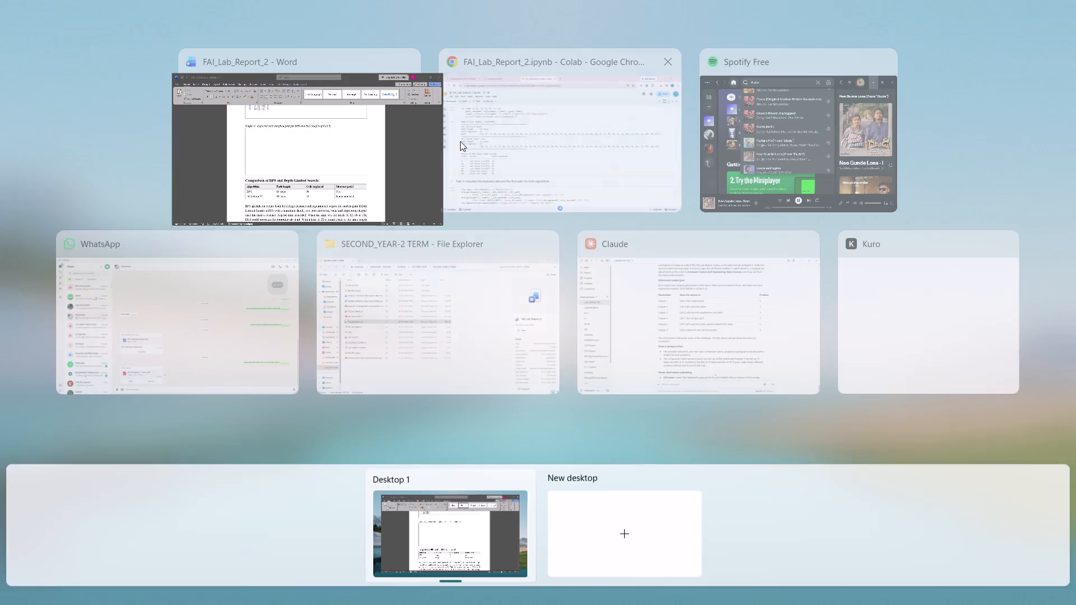
In the Colab notebook, copy a screenshot of the Task 5 output, from the BFS vs DLS chart title through the algorithm comparison table.
left_click(460, 142)
scroll(485, 268, "down", 2)
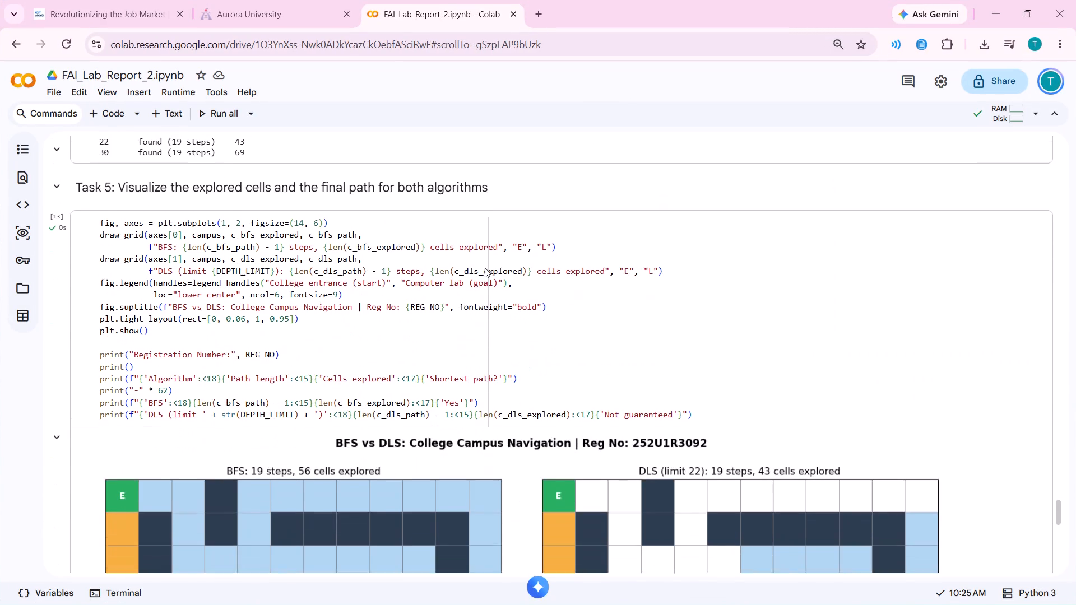
scroll(485, 268, "down", 5)
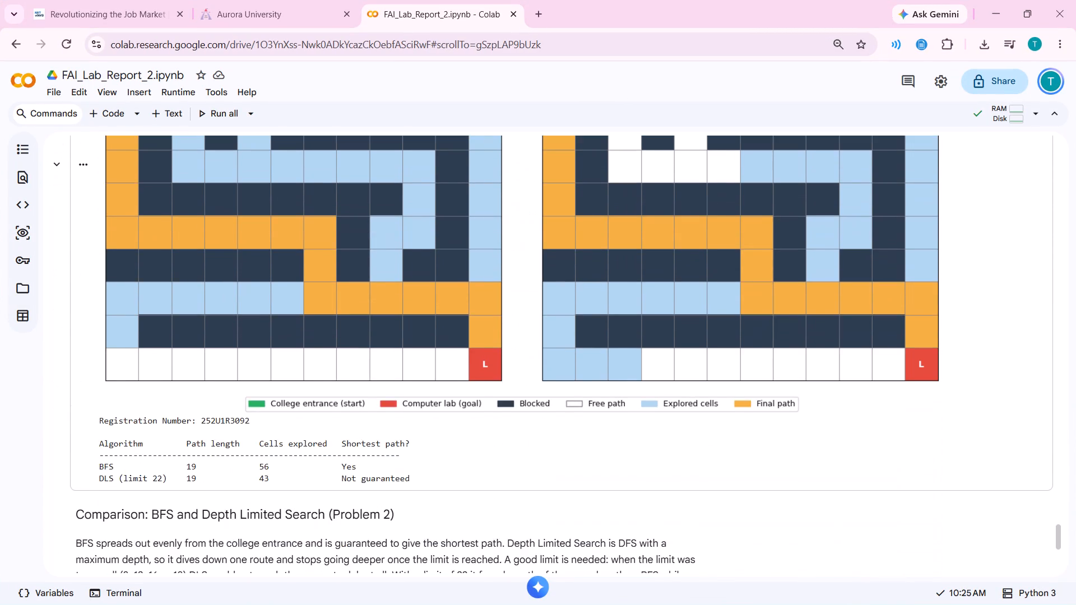
scroll(485, 268, "up", 3)
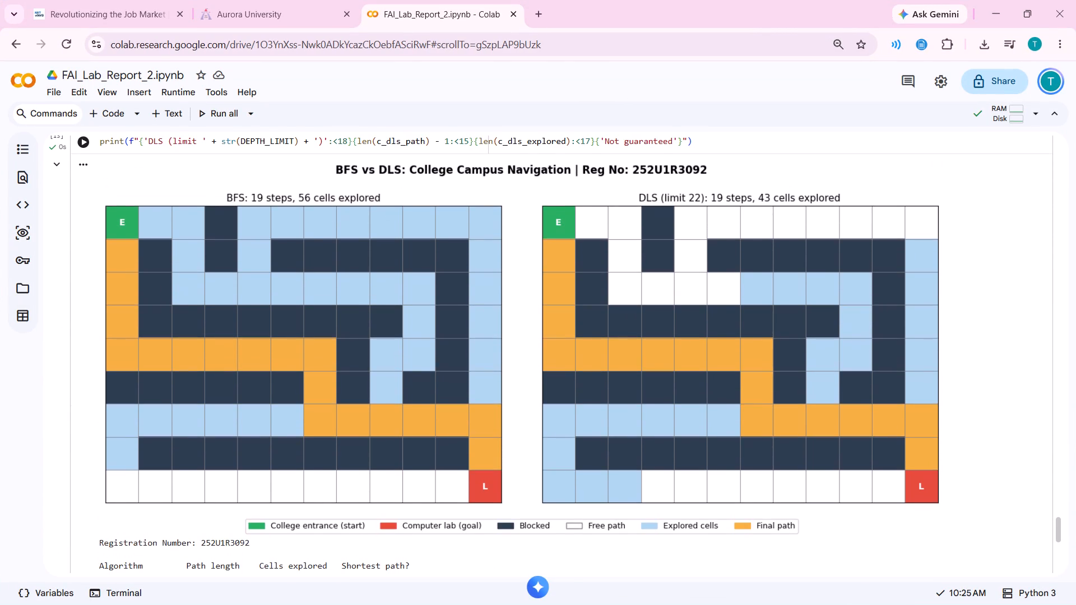
key("ctrl+minus")
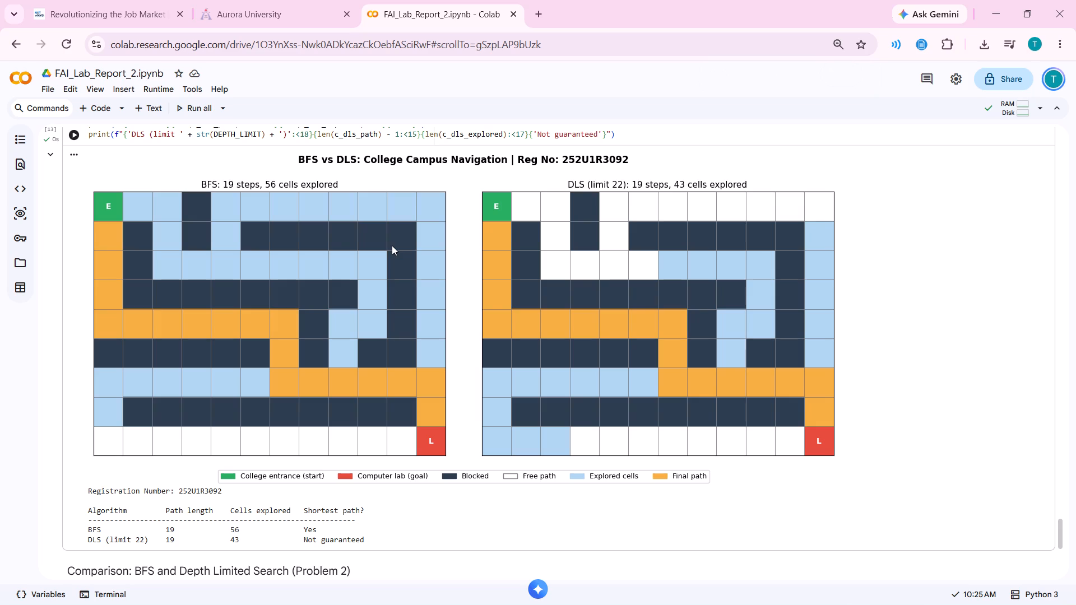
key("Print")
left_click_drag(62, 148, 861, 550)
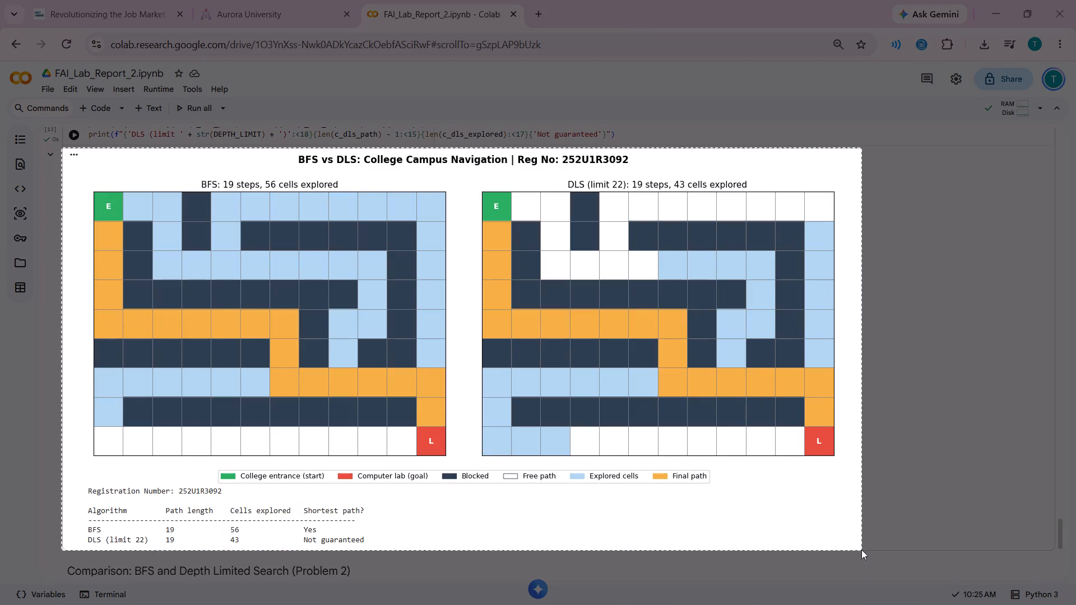
left_click_drag(861, 550, 862, 557)
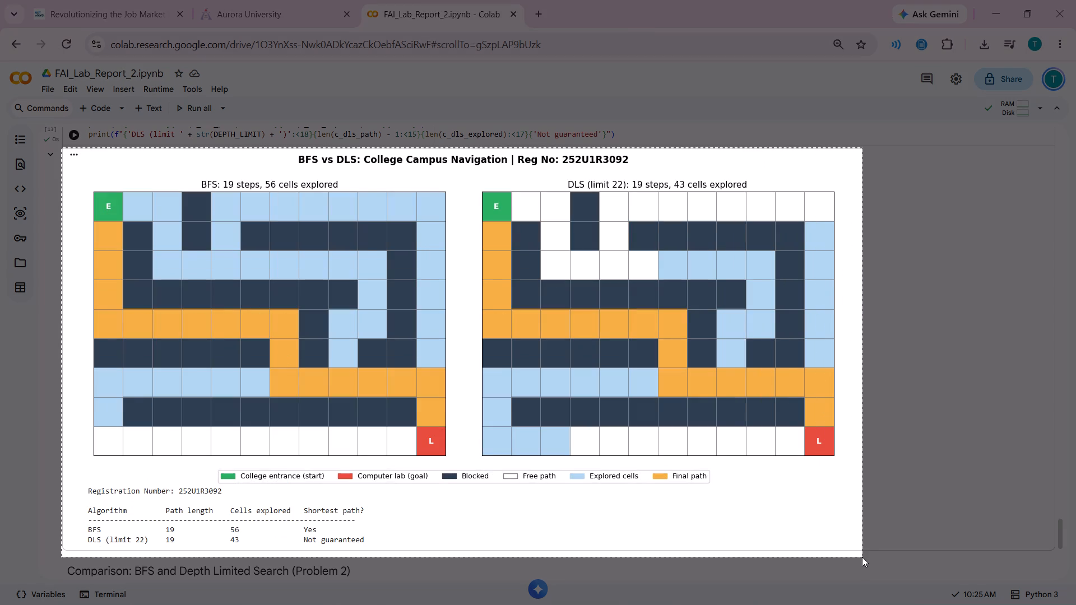
left_click_drag(862, 557, 862, 556)
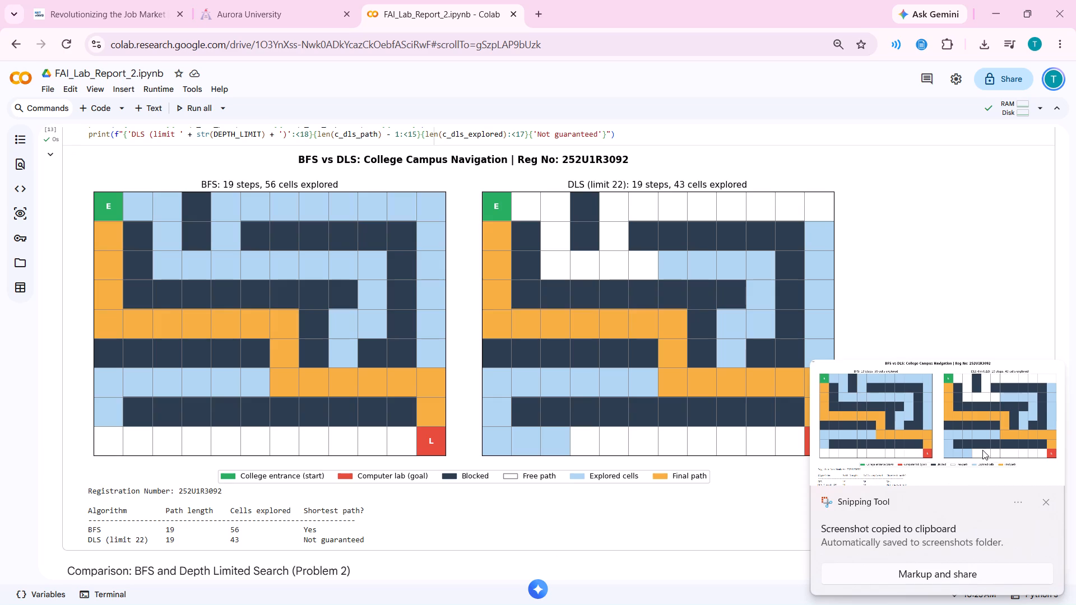
left_click(982, 450)
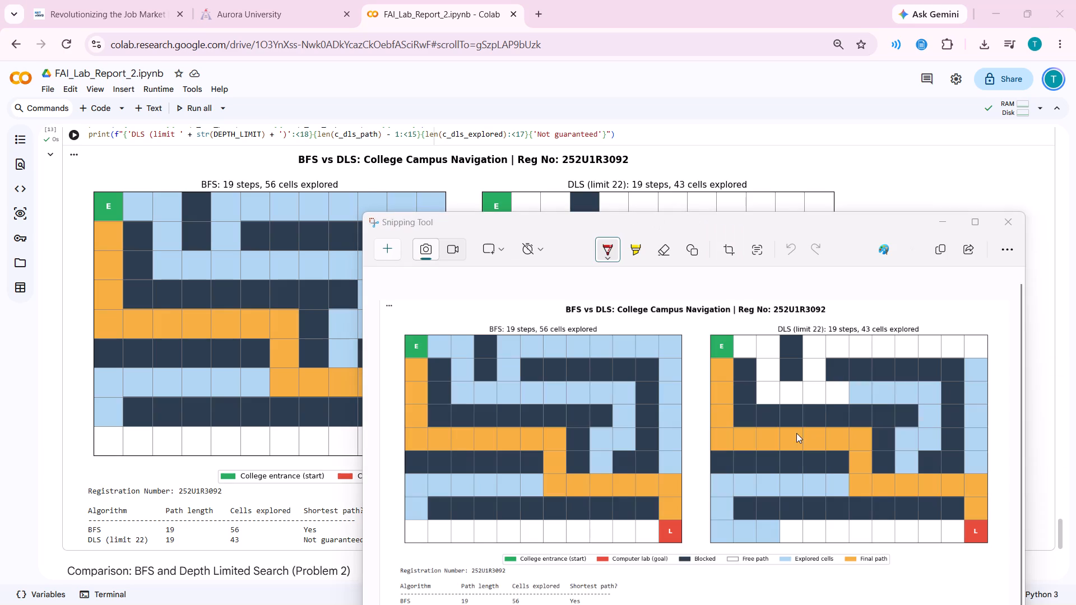
left_click(944, 248)
left_click(1007, 222)
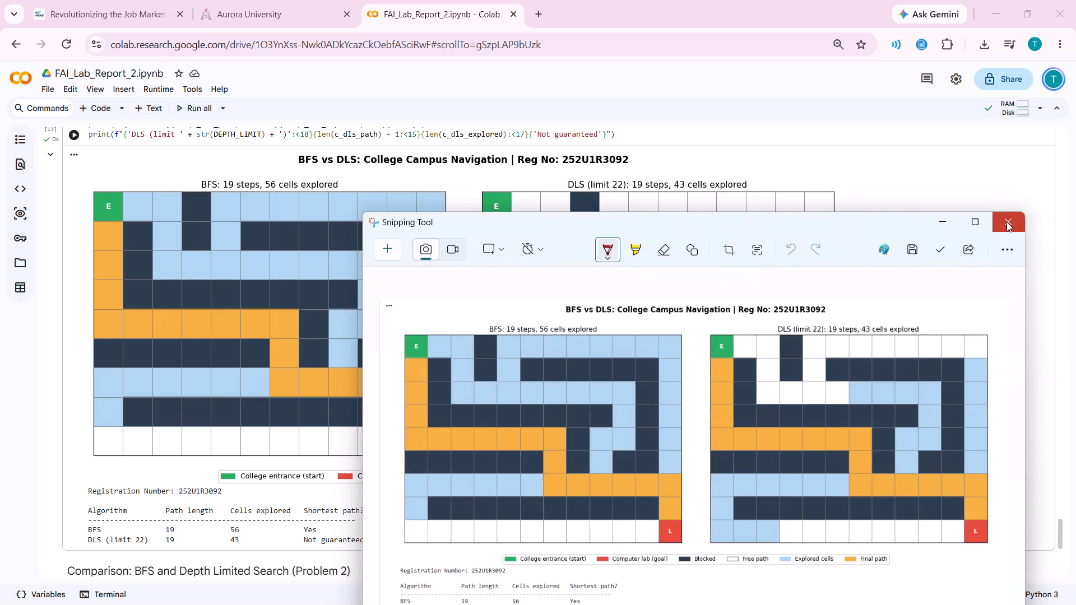
Back in the Word report, paste the BFS vs DLS chart screenshot into the empty Output 6 box.
left_click(625, 157)
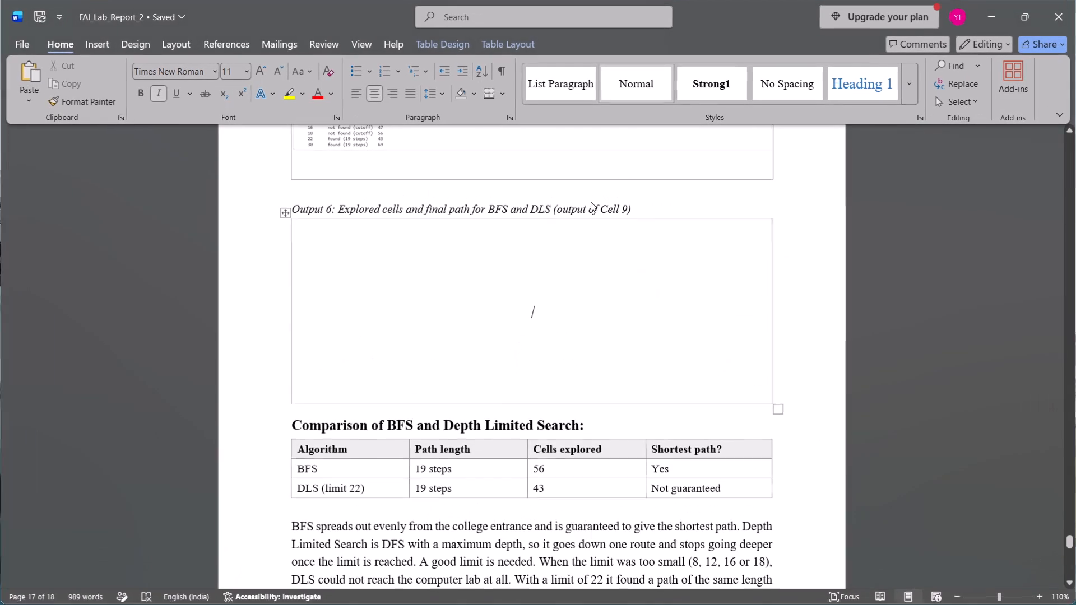
key("ctrl+v")
Delete the placeholder URL under the Google Colab Notebook Link heading at the end of the report.
scroll(555, 309, "down", 2)
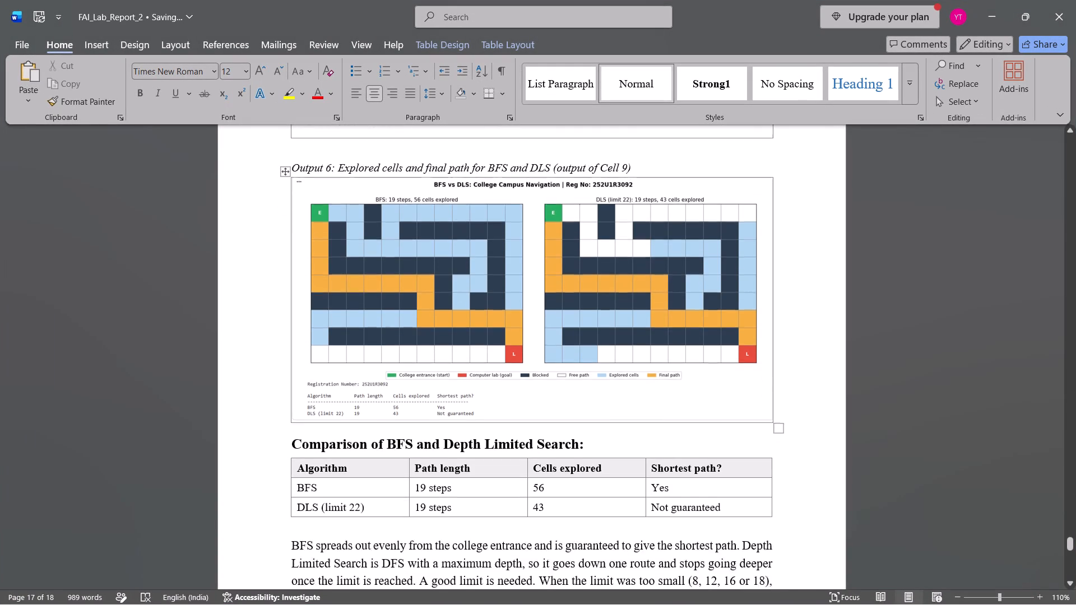
scroll(555, 309, "down", 4)
scroll(555, 309, "up", 1)
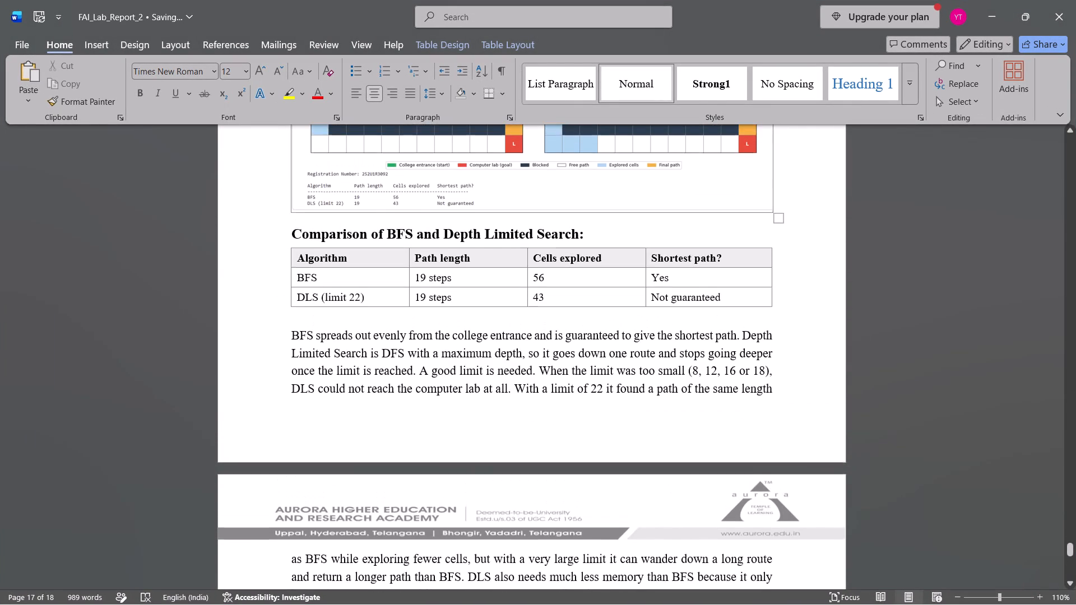
scroll(555, 309, "up", 1)
scroll(555, 309, "down", 9)
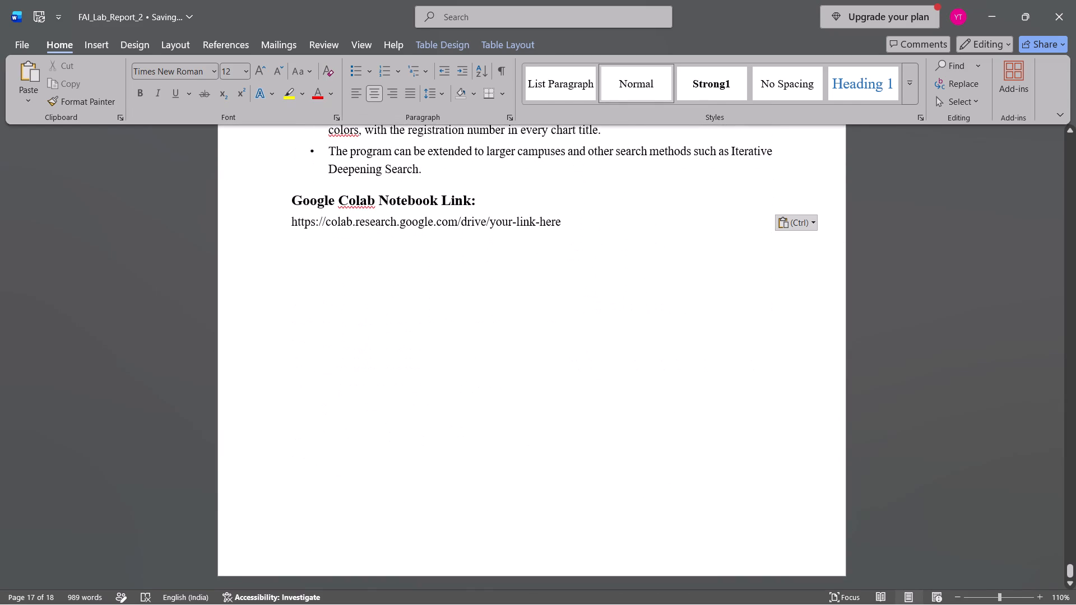
left_click_drag(567, 227, 293, 222)
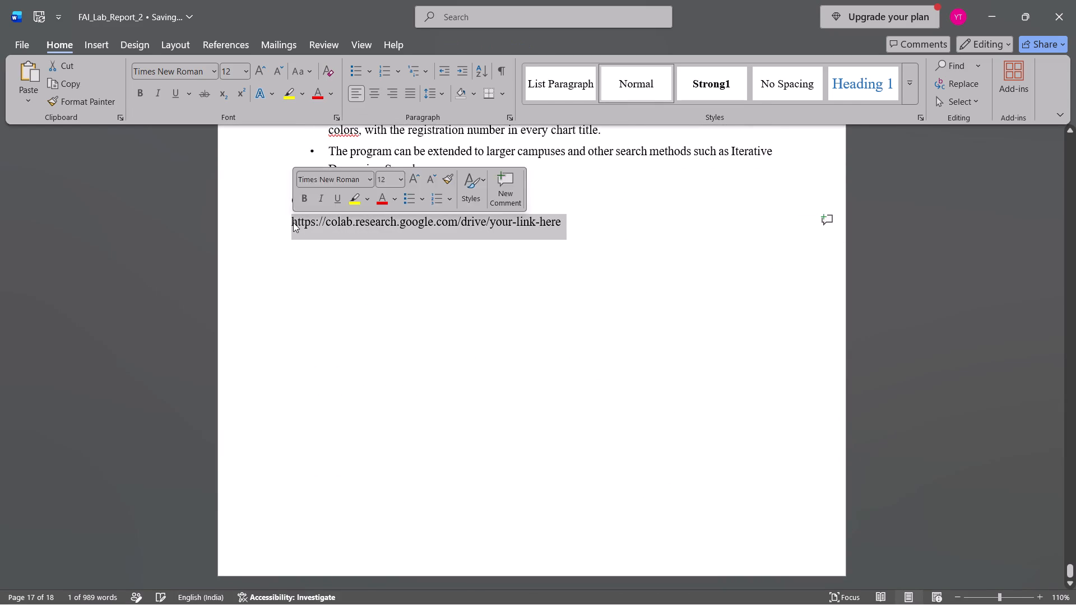
key("BackSpace")
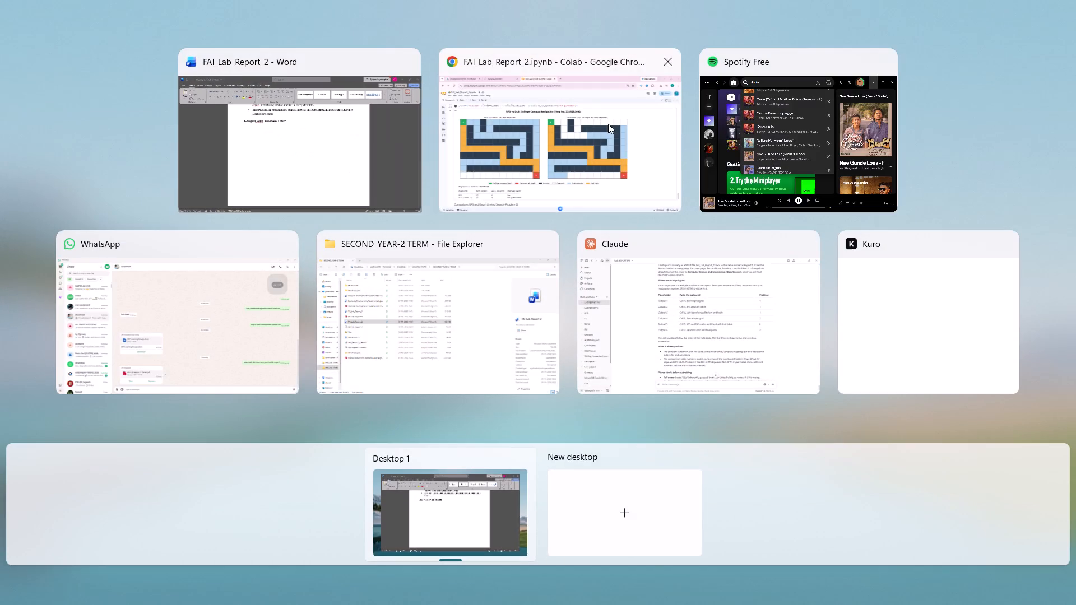
In the Colab notebook, set general access to Anyone with the link and copy the sharing link.
left_click(608, 124)
left_click(994, 75)
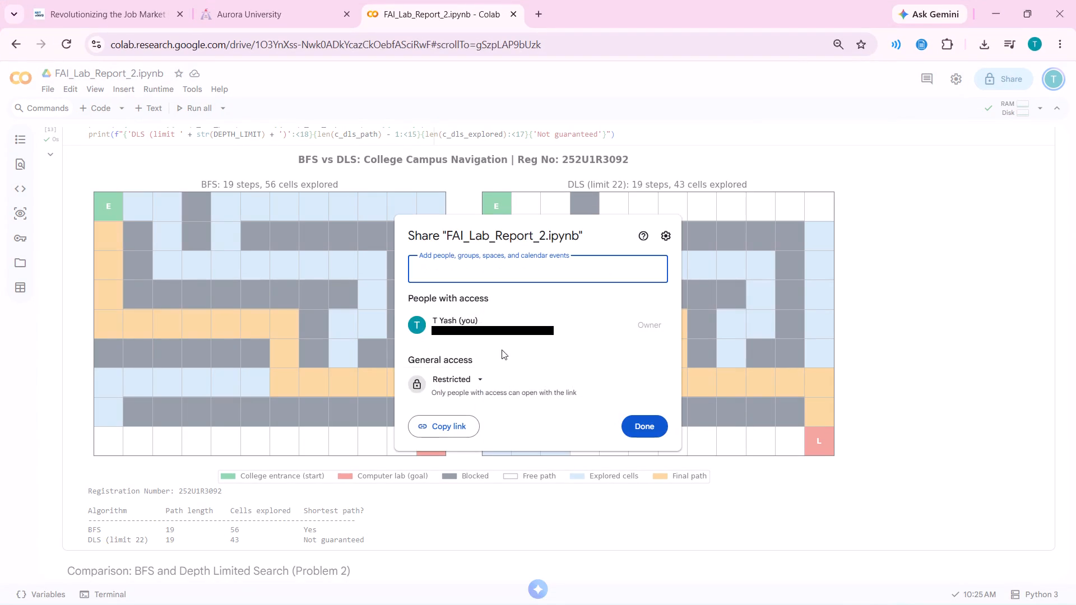
left_click(497, 375)
key("ctrl+equal")
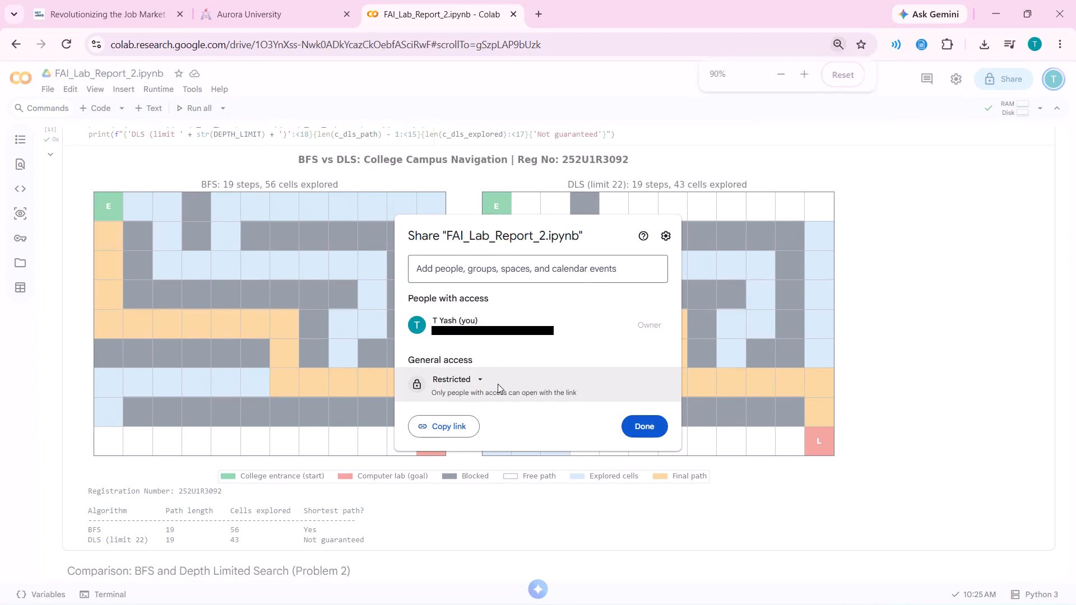
left_click(468, 387)
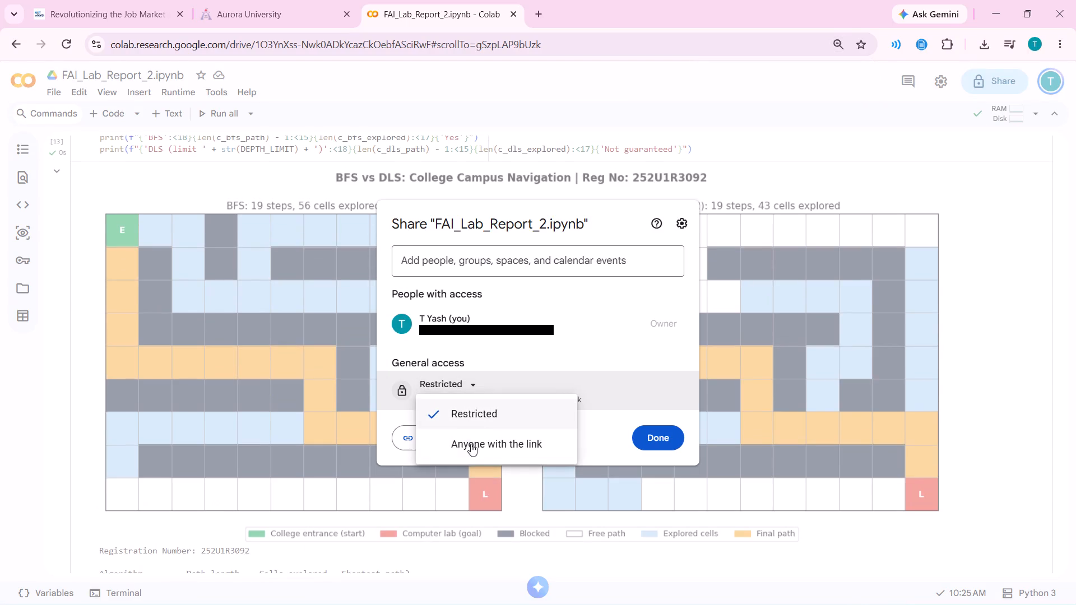
left_click(471, 444)
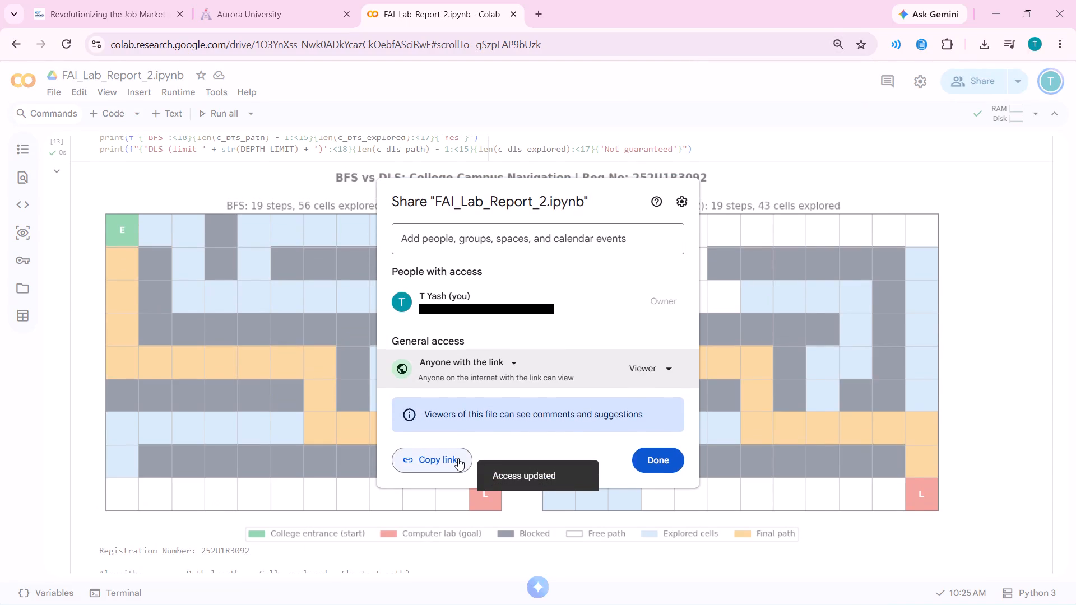
left_click(458, 458)
left_click(675, 455)
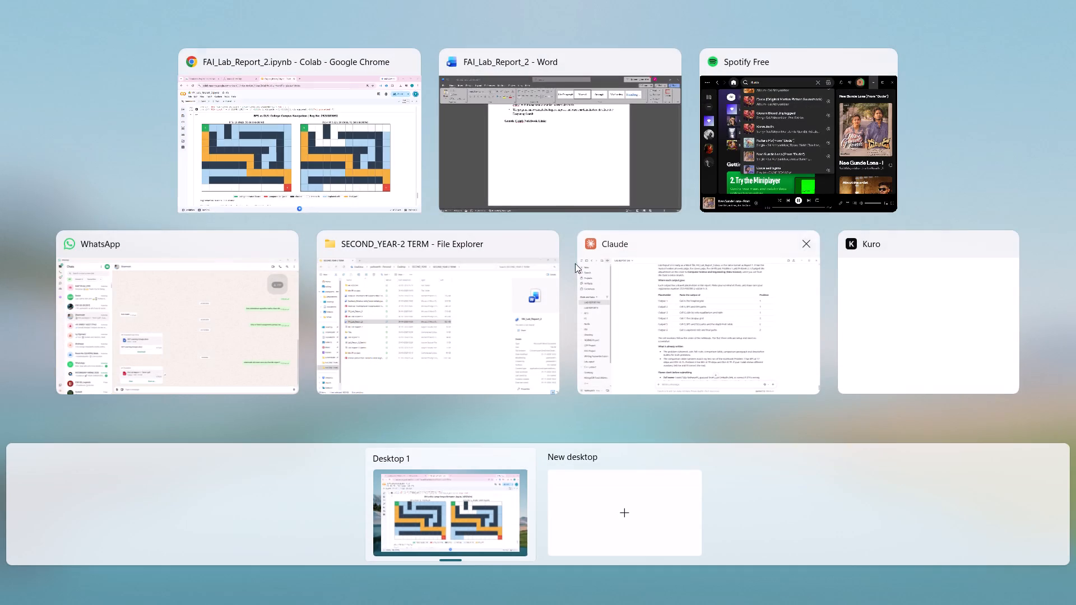
Back in the Word report, paste the notebook's sharing link under the Google Colab Notebook Link heading.
left_click(558, 182)
key("ctrl+v")
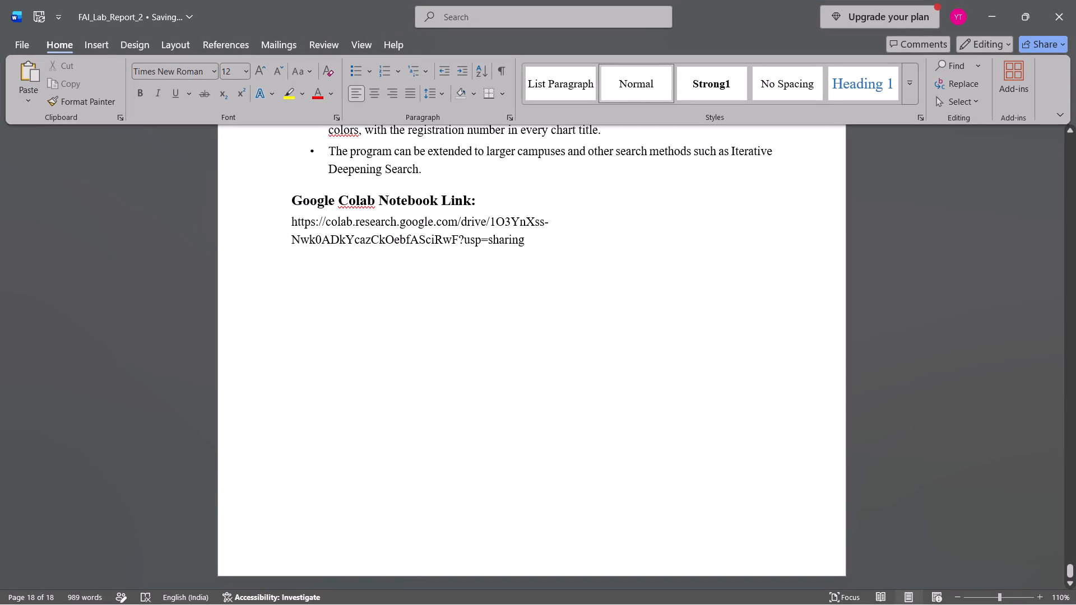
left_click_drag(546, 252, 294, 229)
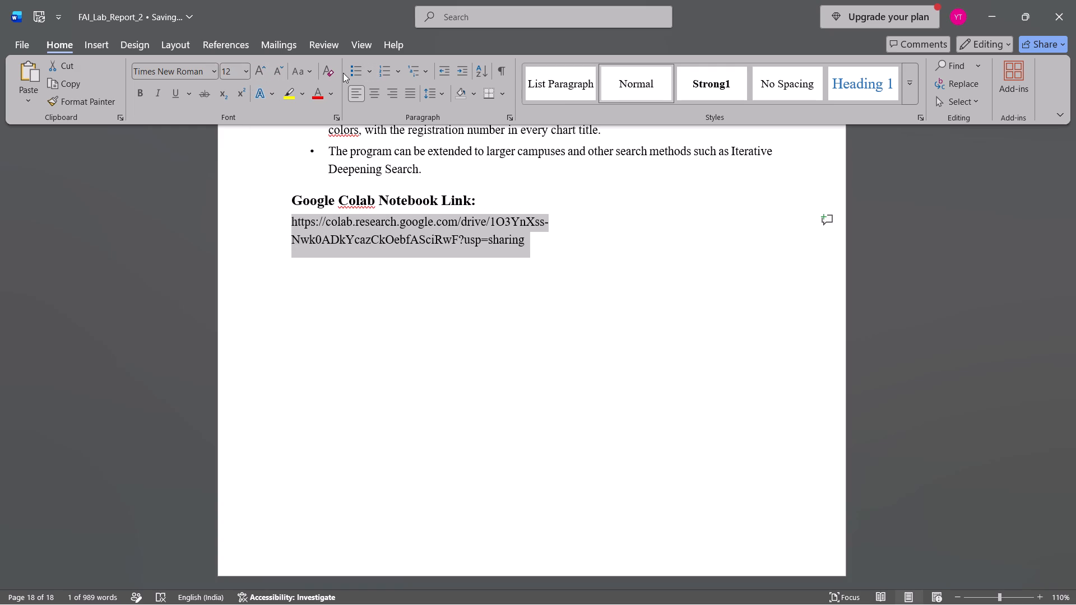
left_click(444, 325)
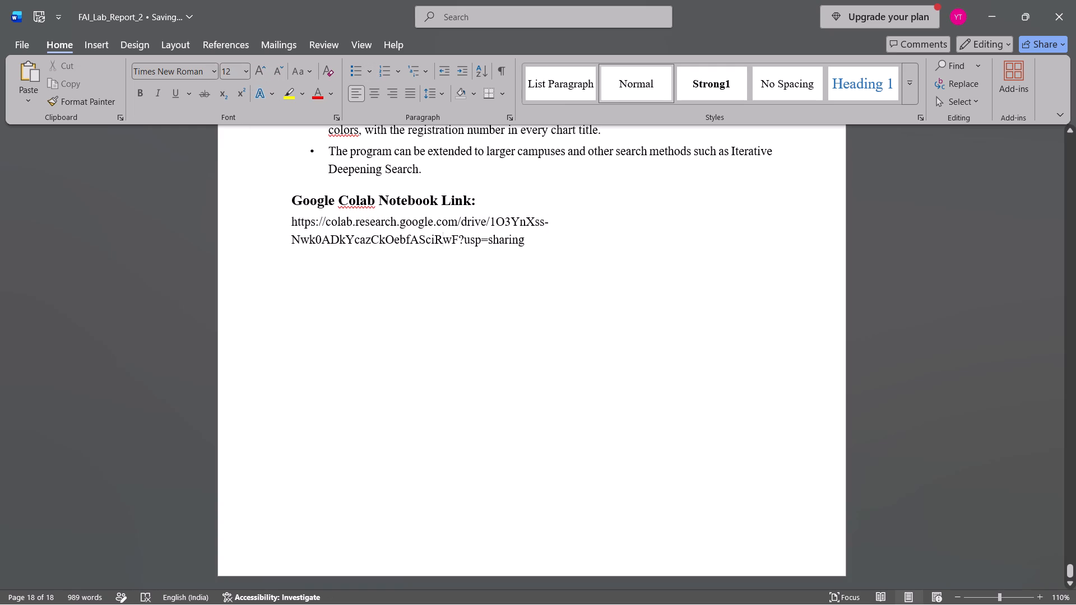
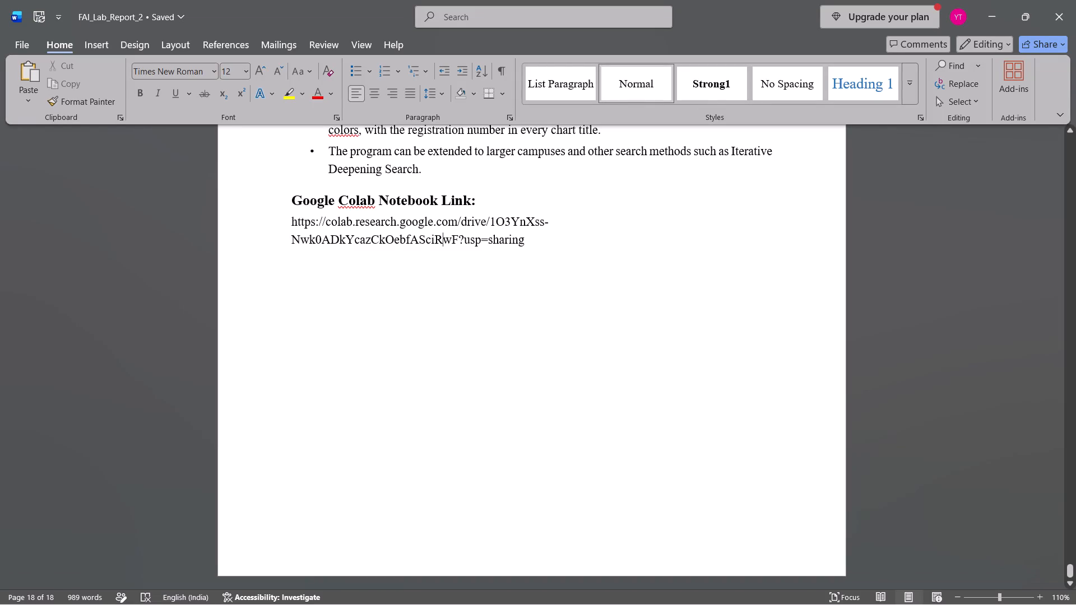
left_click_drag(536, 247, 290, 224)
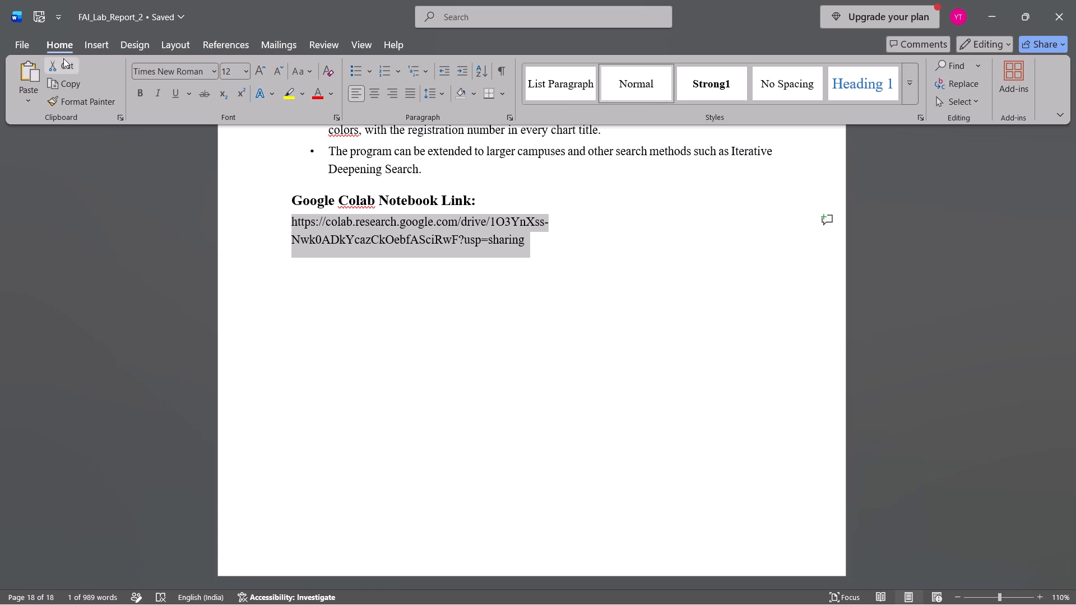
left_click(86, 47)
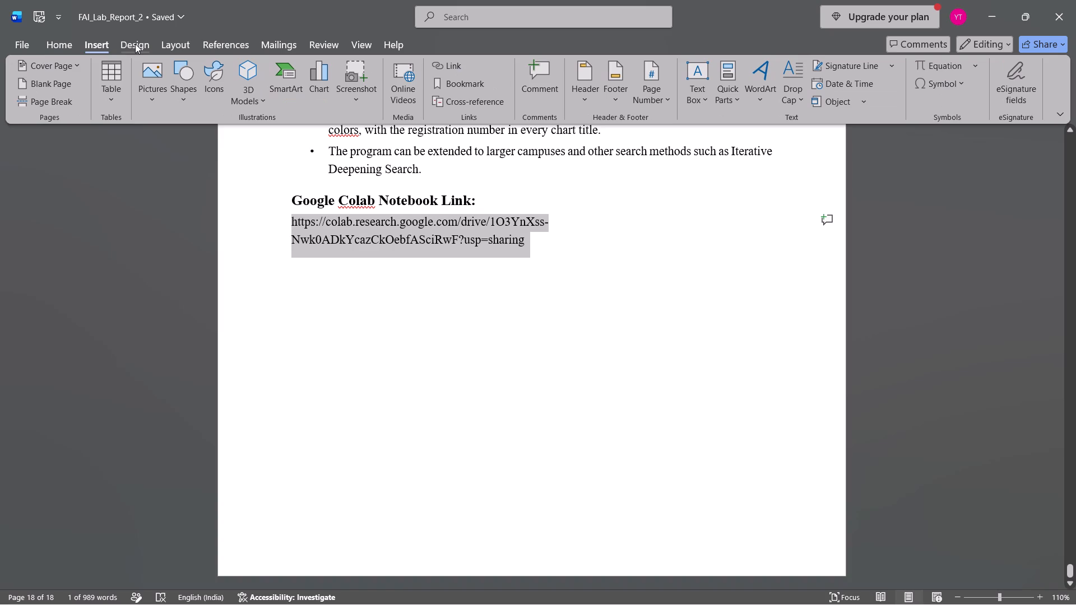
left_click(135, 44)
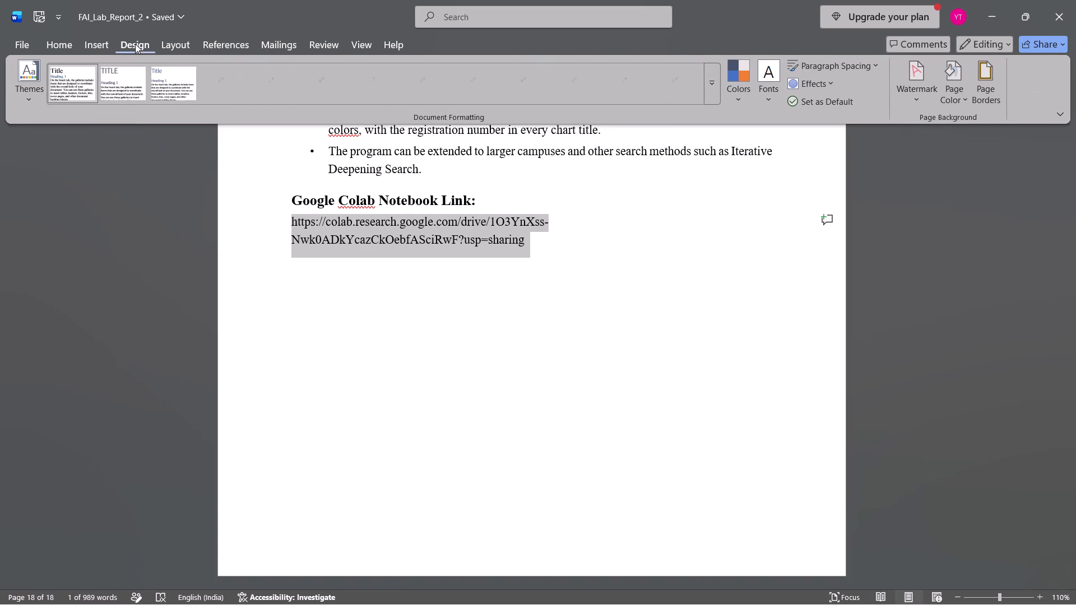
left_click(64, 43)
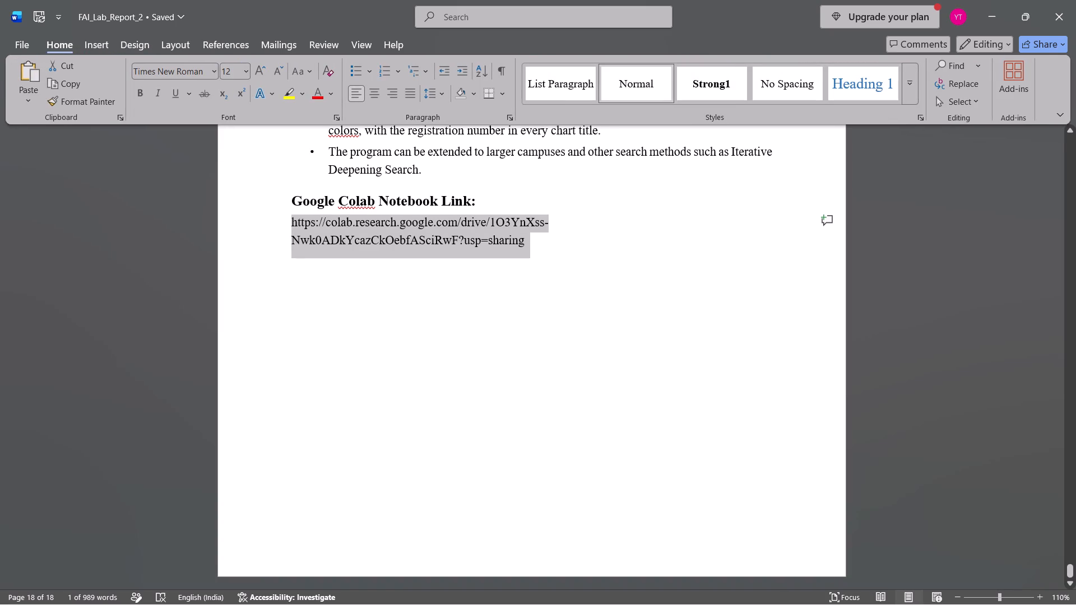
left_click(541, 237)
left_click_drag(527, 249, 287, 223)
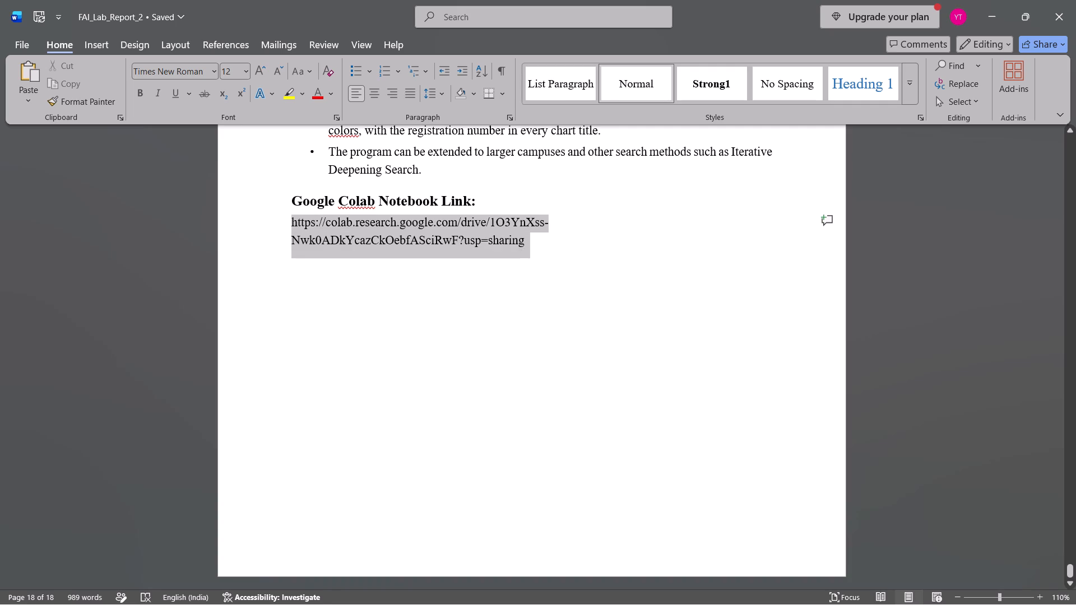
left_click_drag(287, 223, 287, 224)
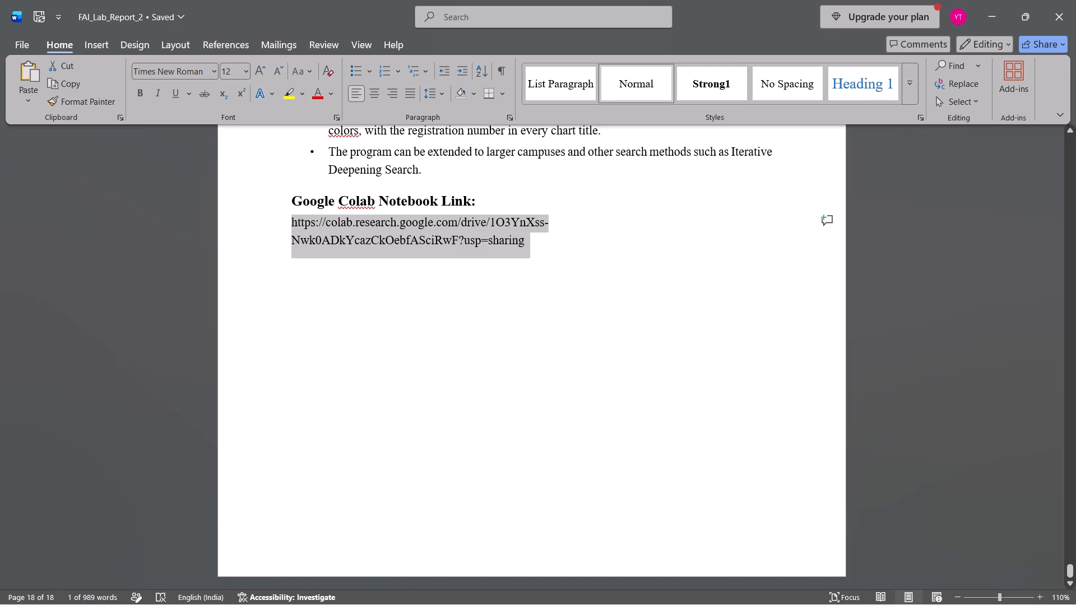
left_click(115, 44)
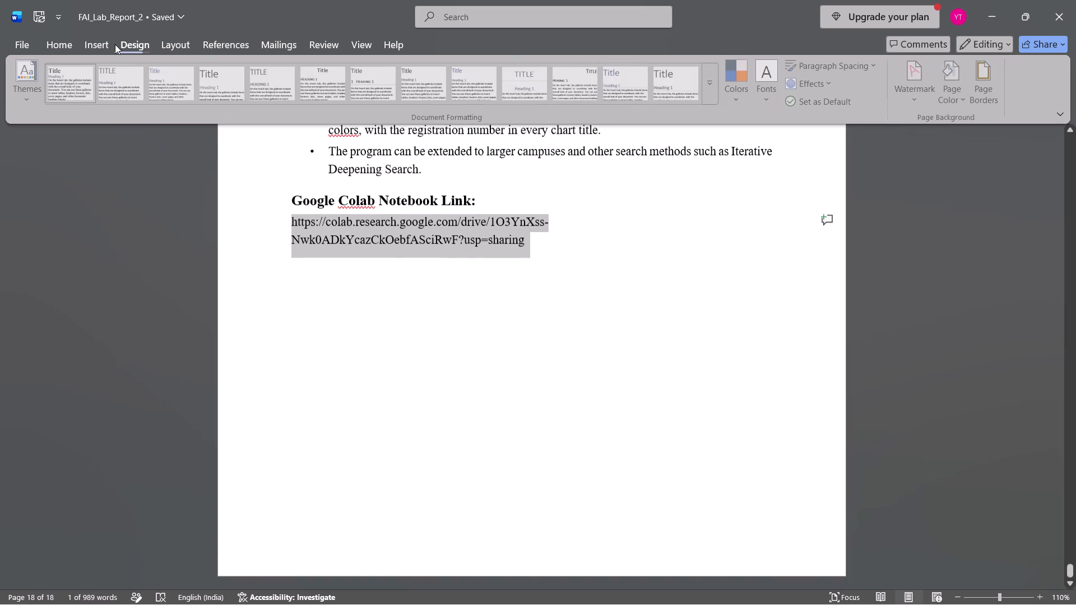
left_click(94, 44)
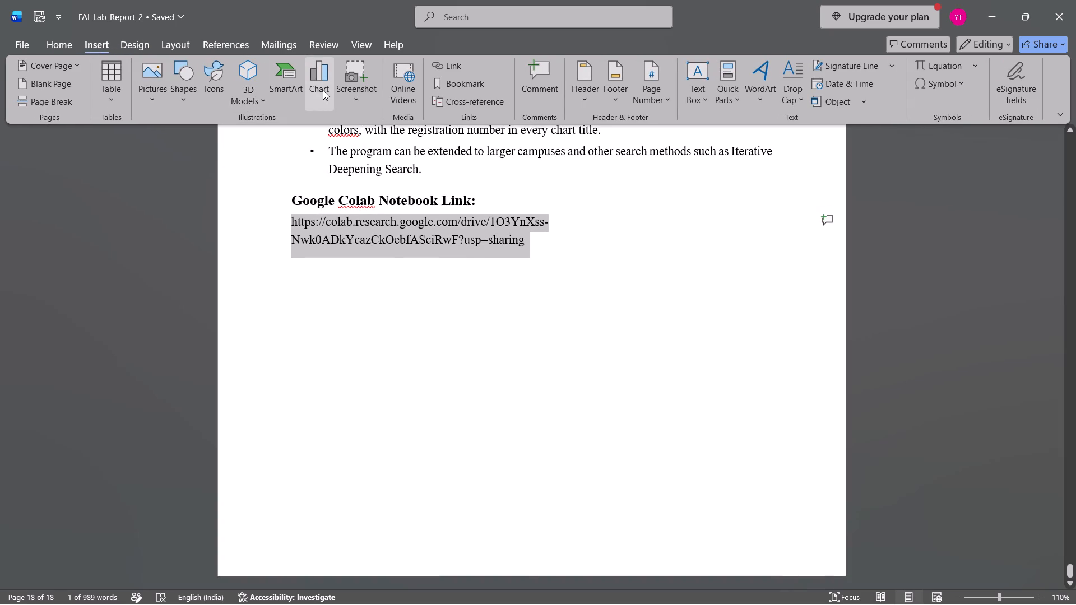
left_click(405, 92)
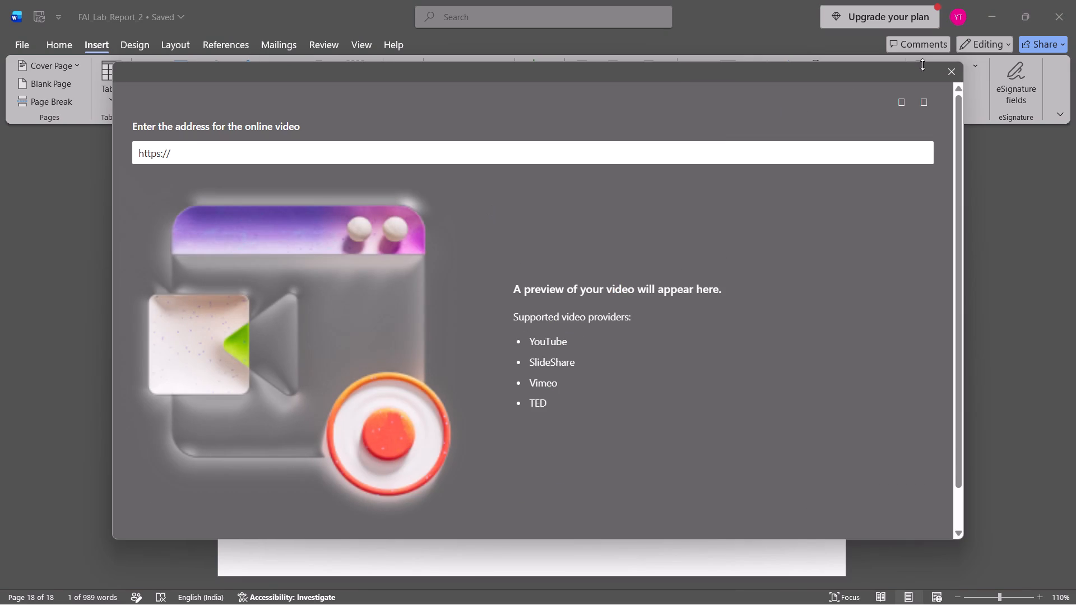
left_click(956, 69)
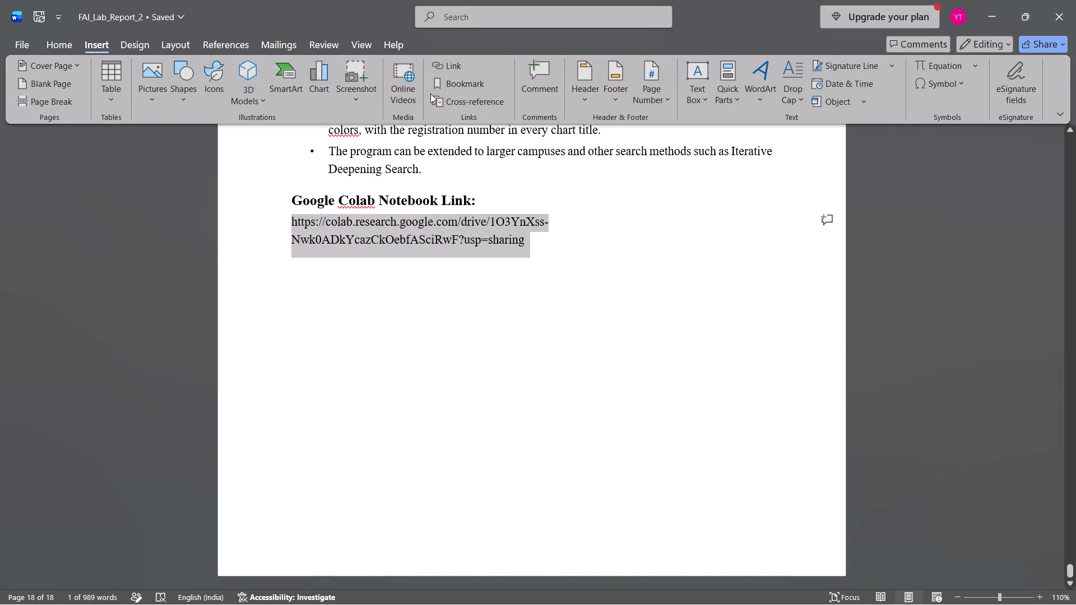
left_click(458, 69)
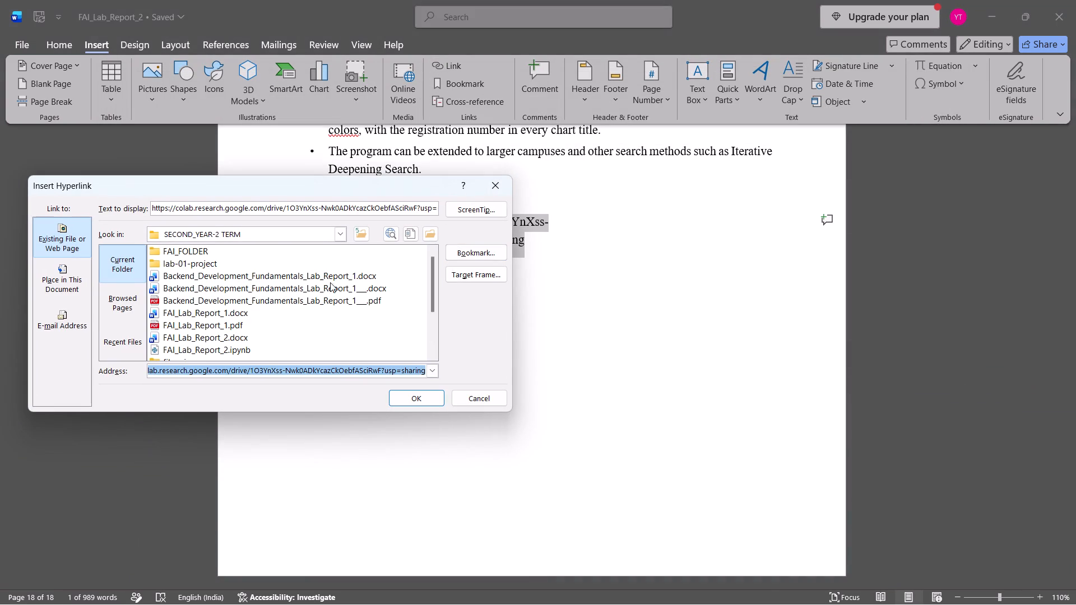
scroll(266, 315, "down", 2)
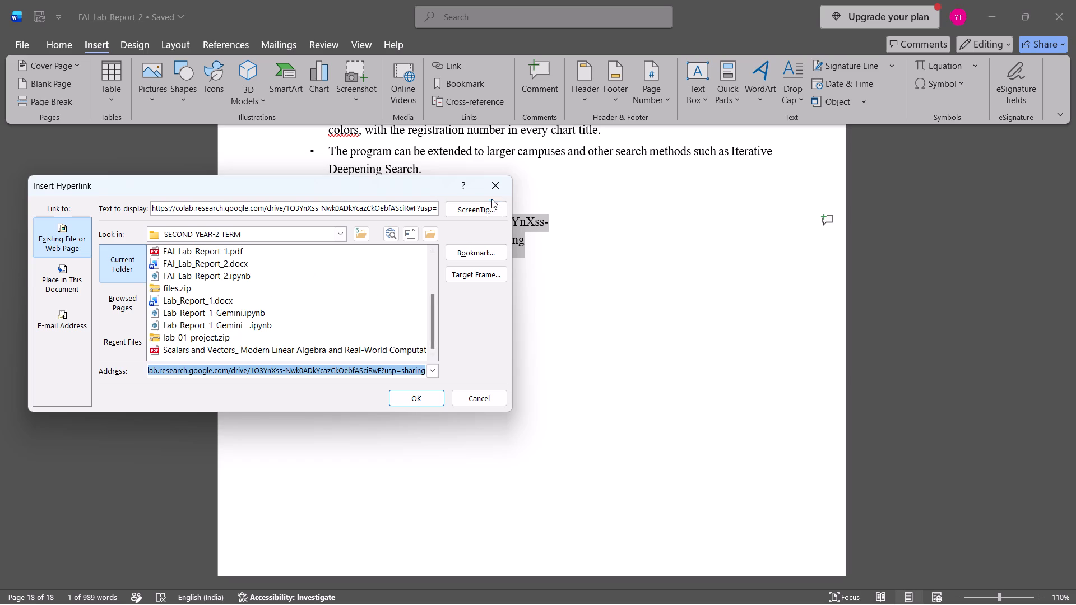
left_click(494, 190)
left_click(534, 243)
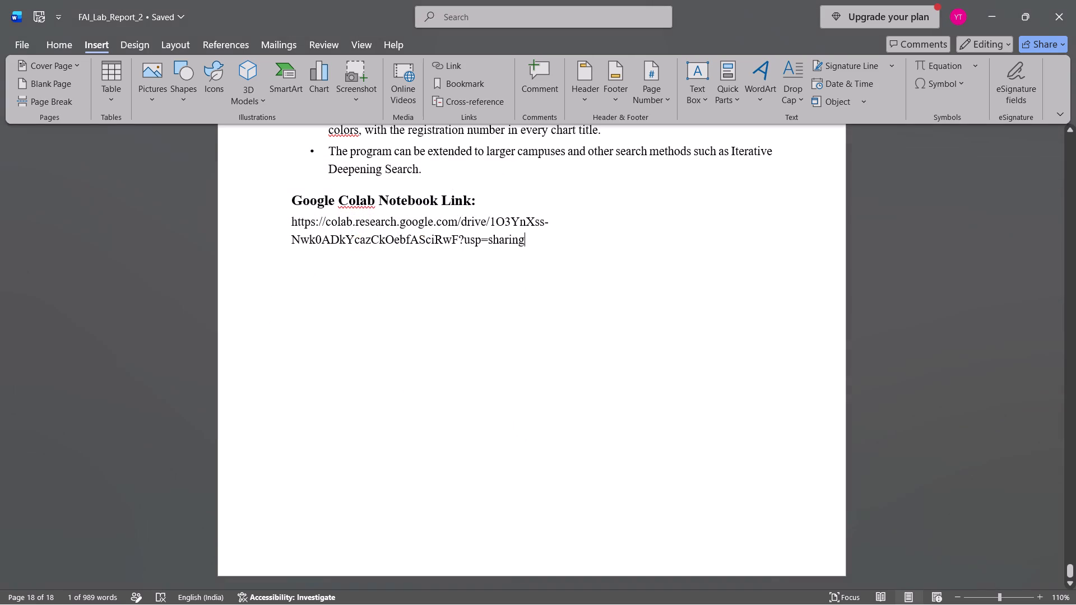
left_click_drag(534, 243, 294, 222)
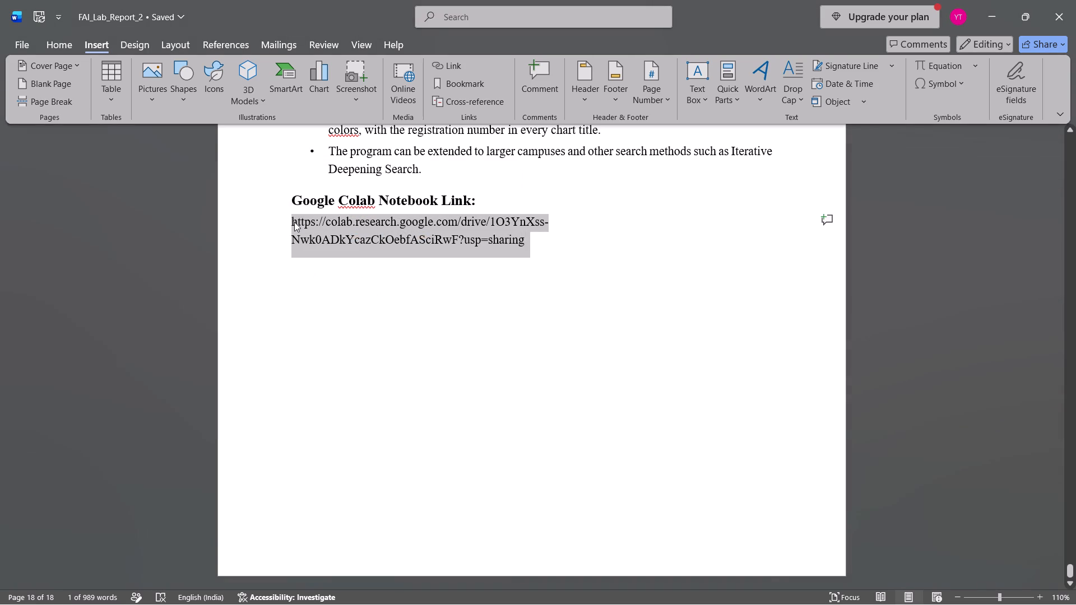
key("ctrl+c")
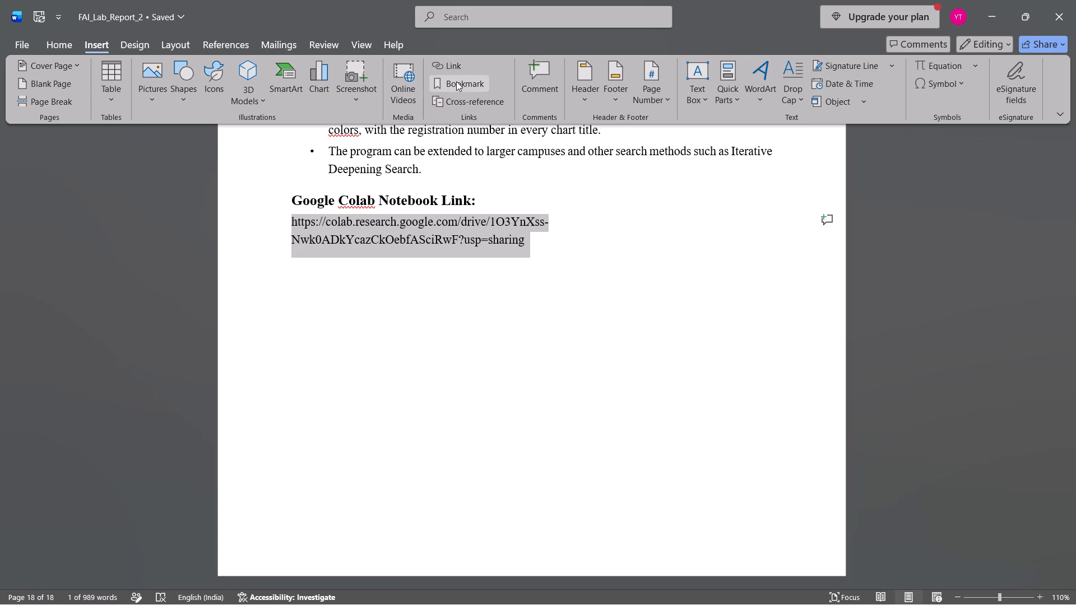
left_click(456, 69)
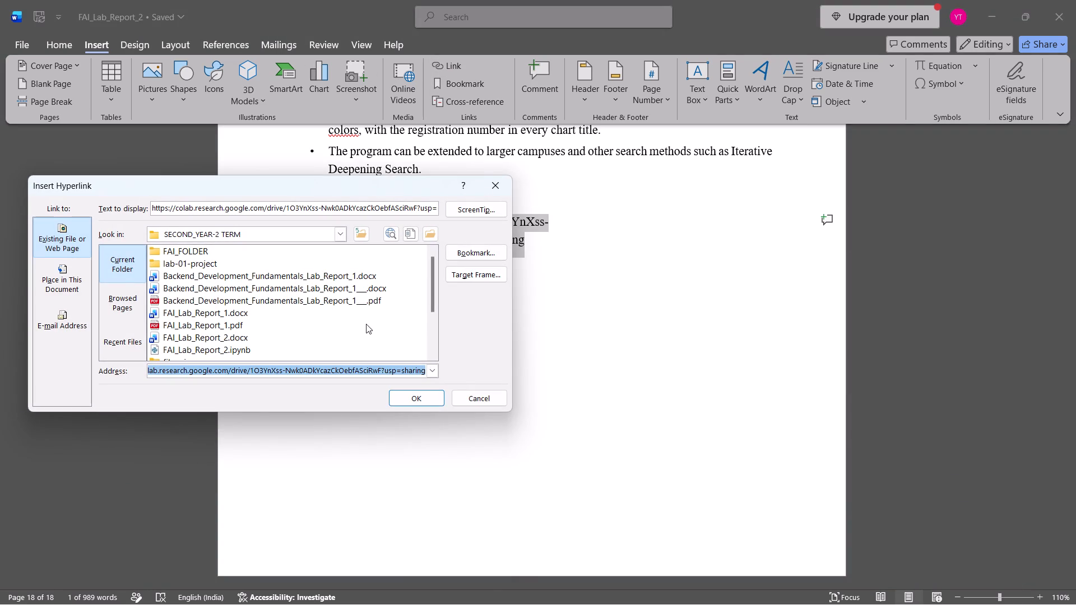
key("BackSpace")
key("ctrl+v")
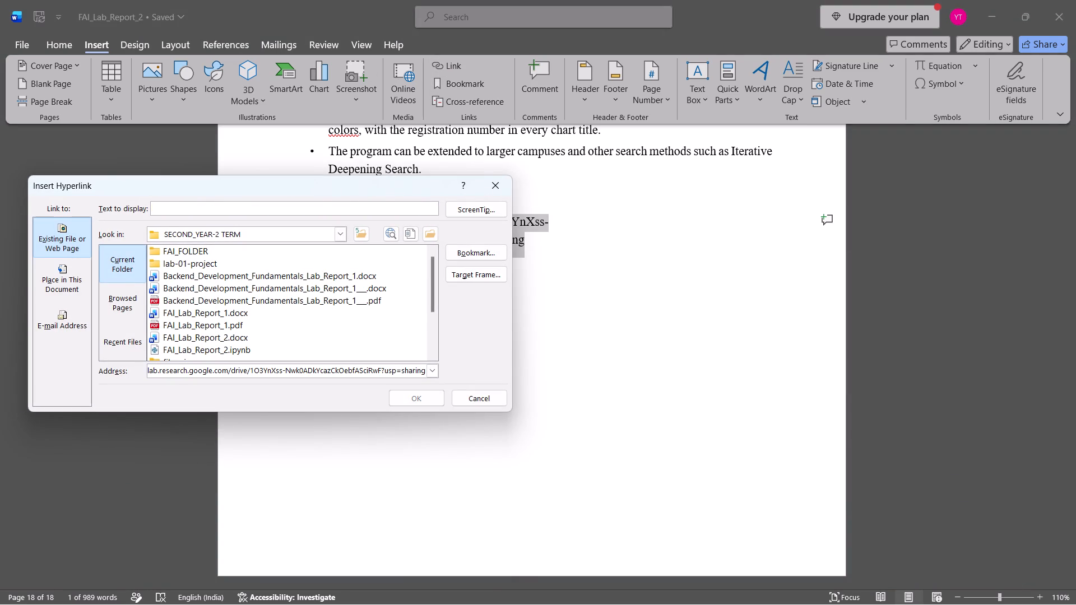
left_click(422, 402)
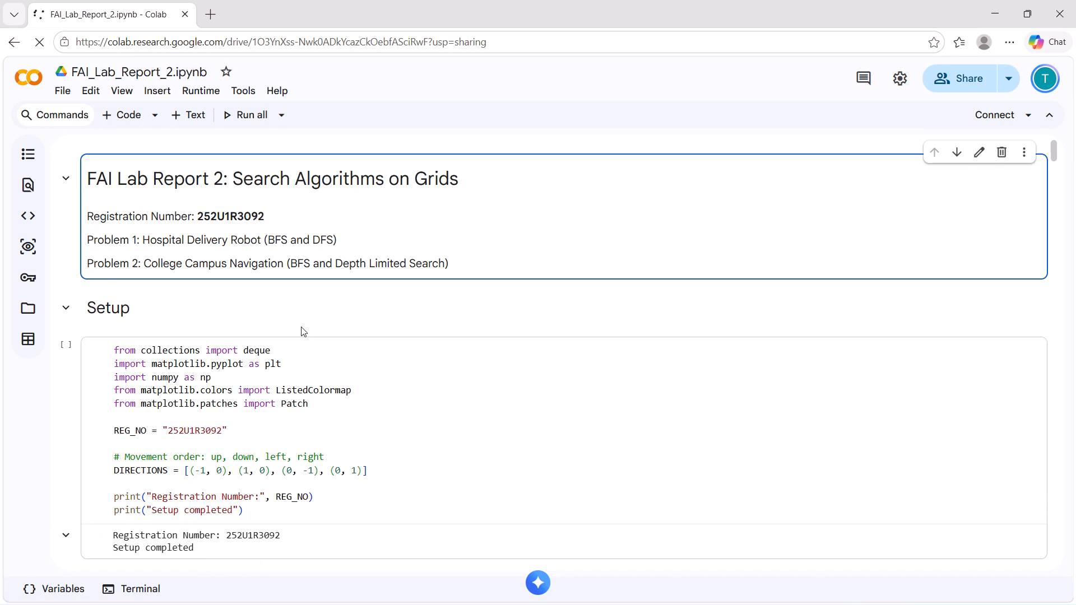
scroll(301, 327, "down", 13)
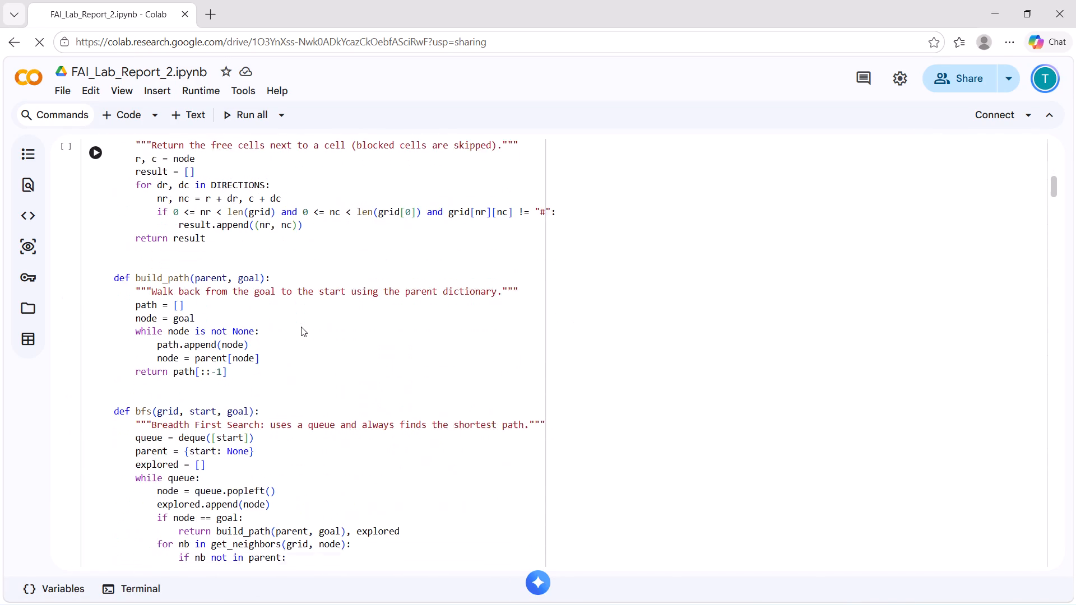
scroll(301, 327, "down", 4)
left_click(182, 9)
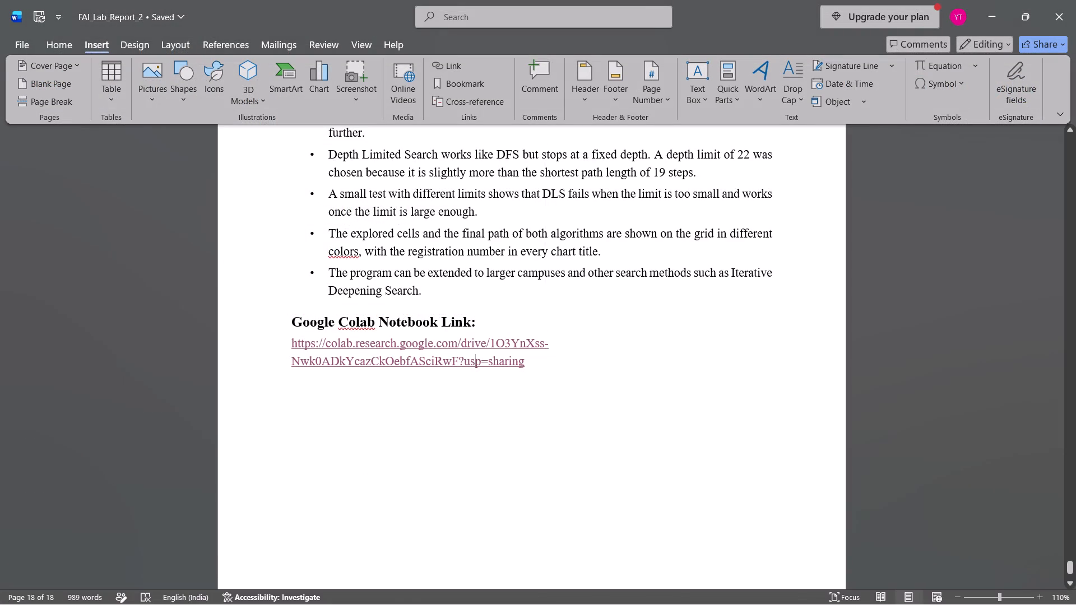
Review the report from the last page back to the cover page, and on to the Code section of Problem 1.
left_click(503, 320)
scroll(500, 374, "up", 8)
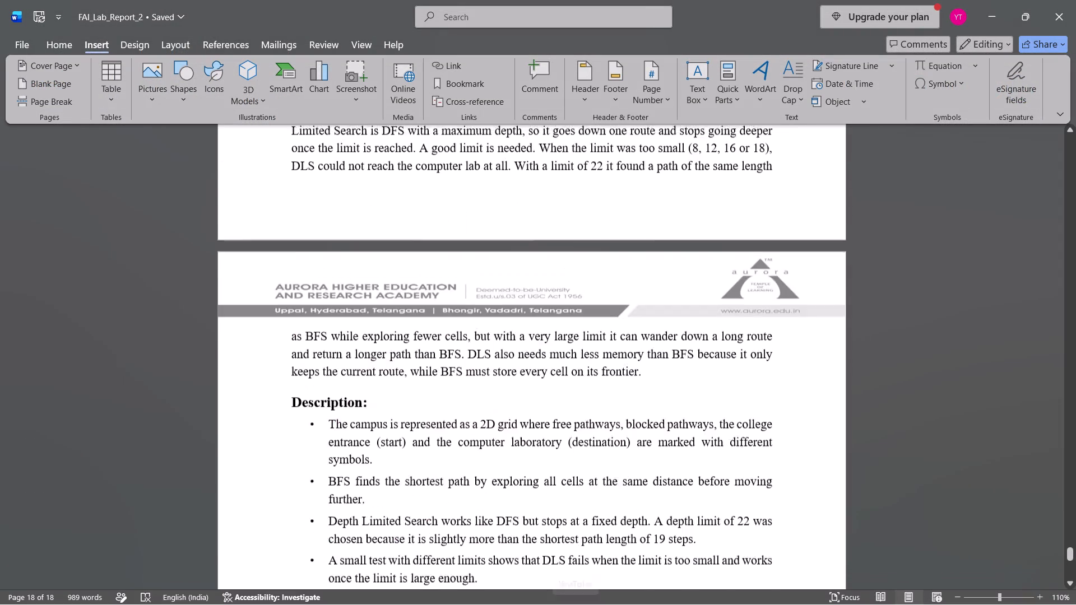
scroll(500, 374, "up", 20)
scroll(500, 374, "up", 7)
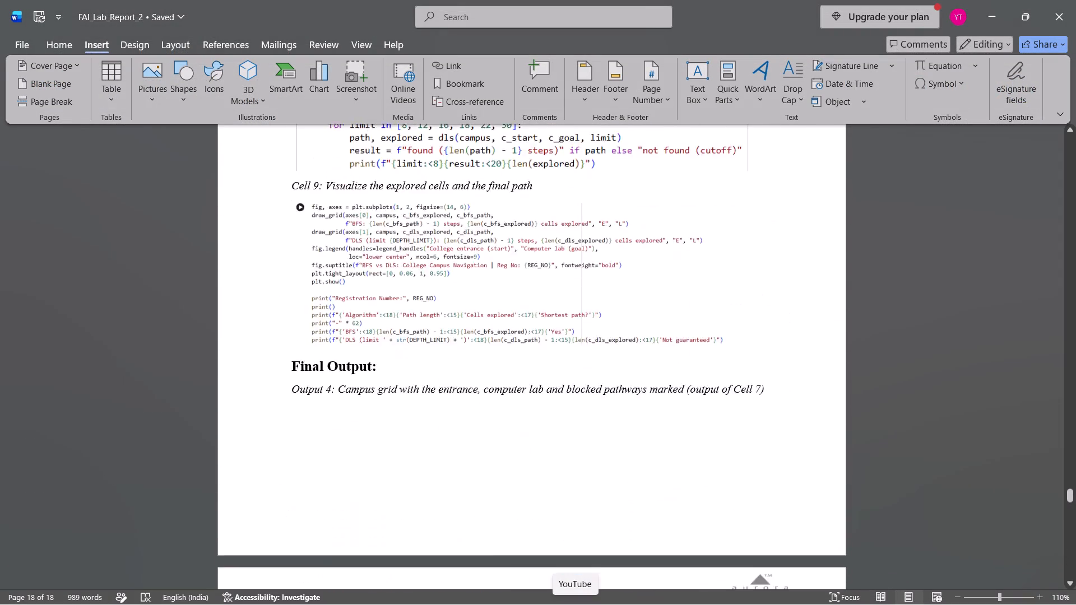
scroll(500, 374, "up", 20)
scroll(500, 374, "up", 6)
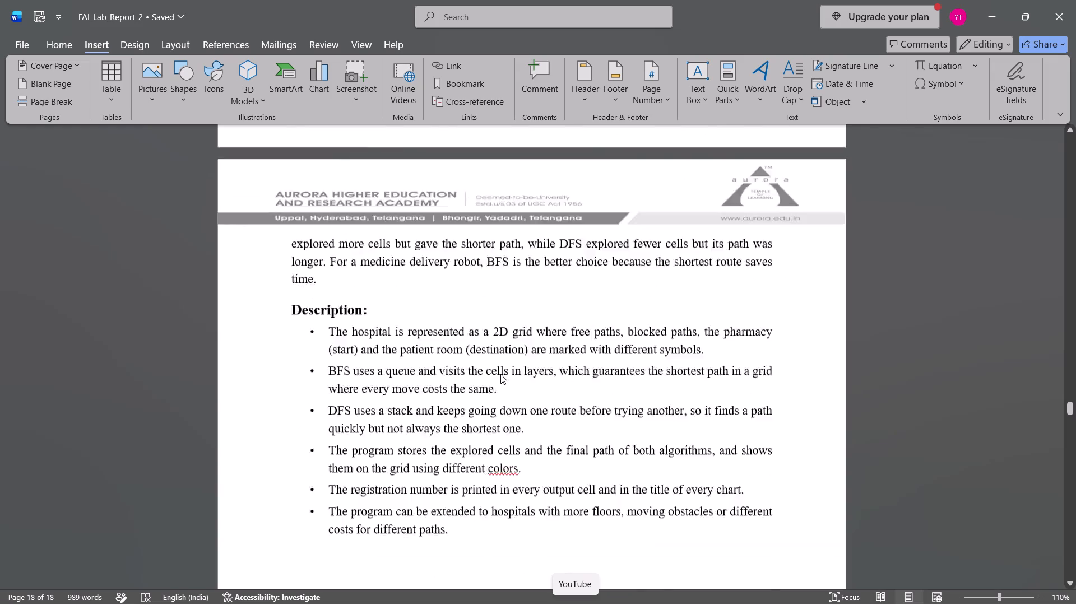
scroll(500, 374, "up", 20)
scroll(500, 374, "up", 18)
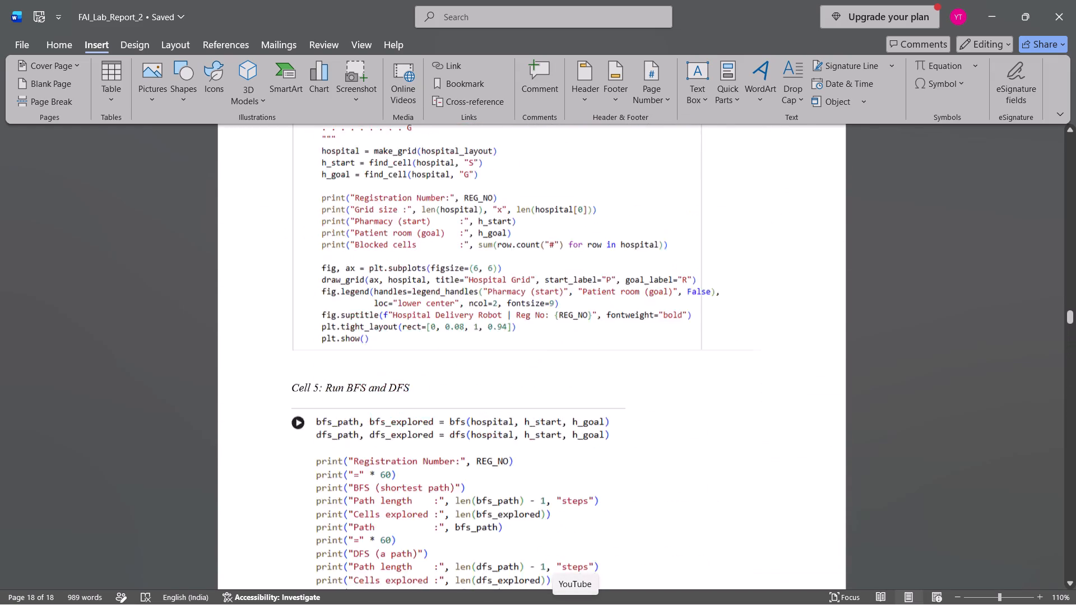
scroll(500, 374, "up", 16)
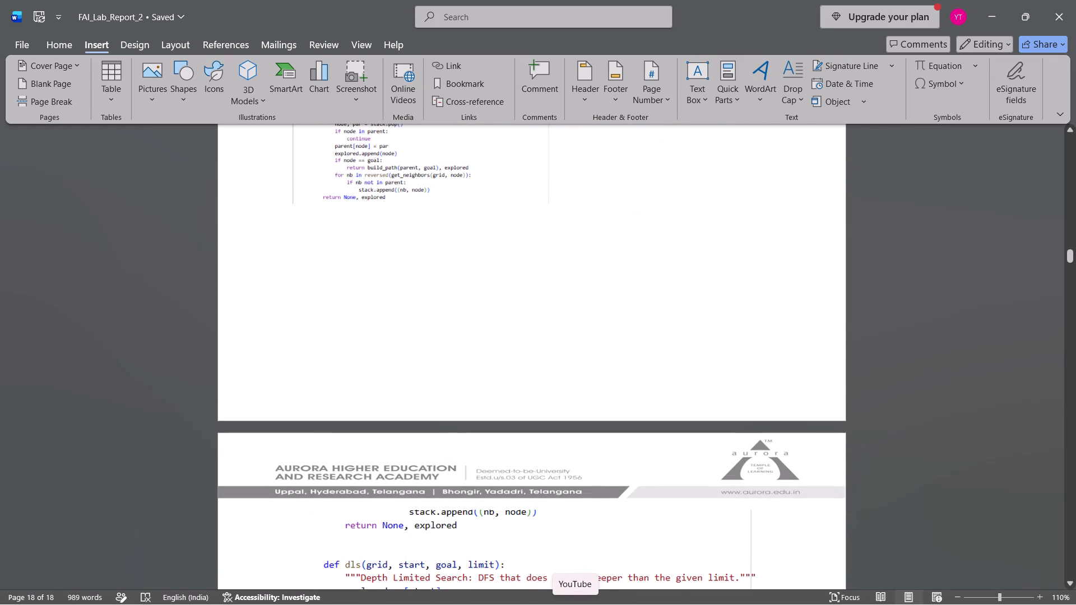
scroll(583, 281, "up", 8)
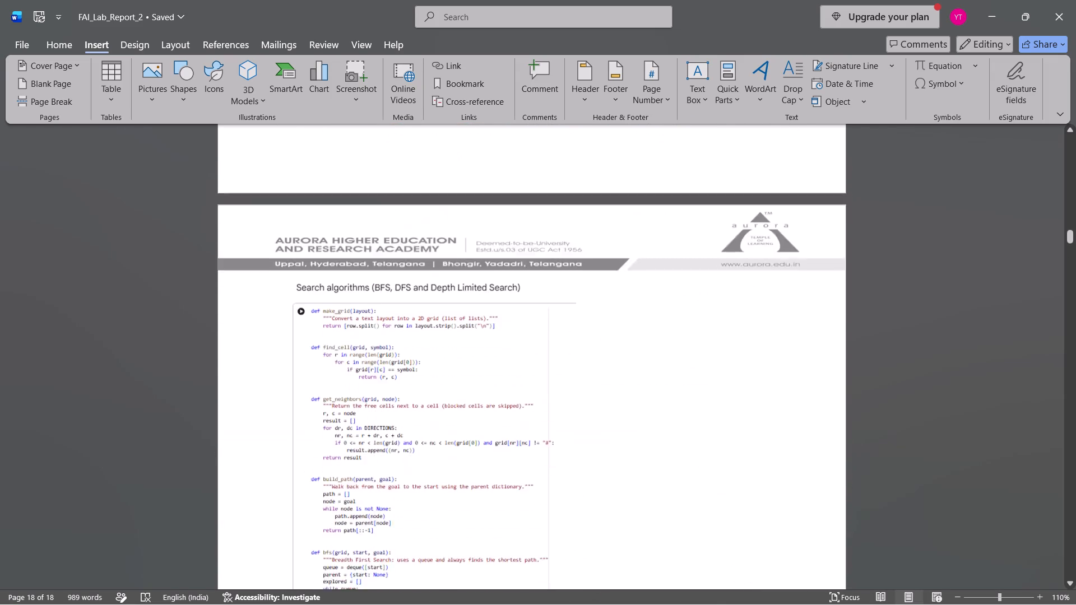
scroll(583, 281, "up", 13)
scroll(583, 281, "up", 9)
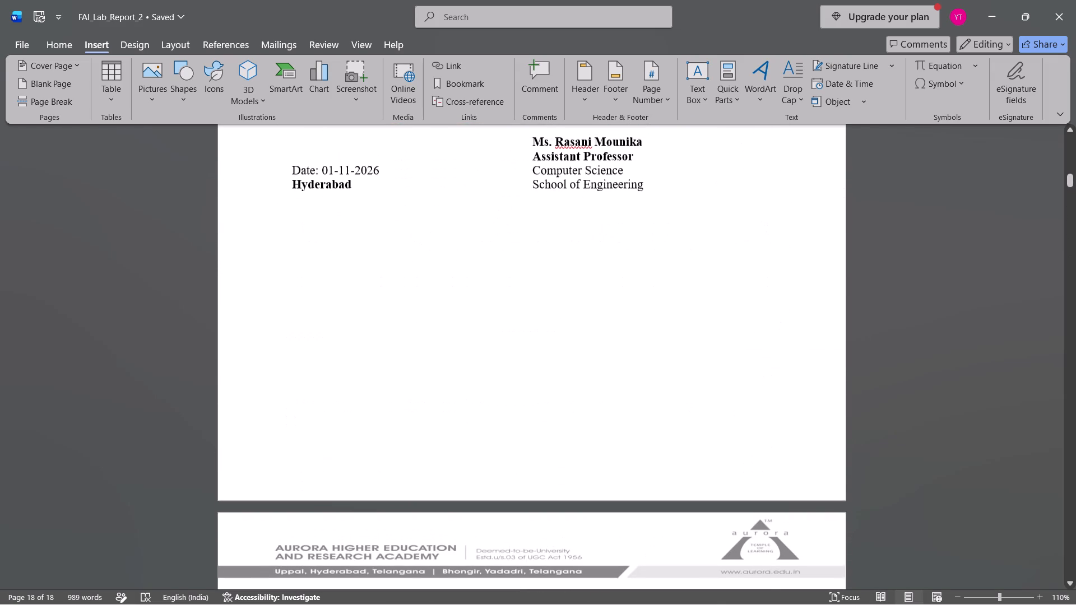
scroll(576, 443, "up", 17)
scroll(576, 443, "down", 1)
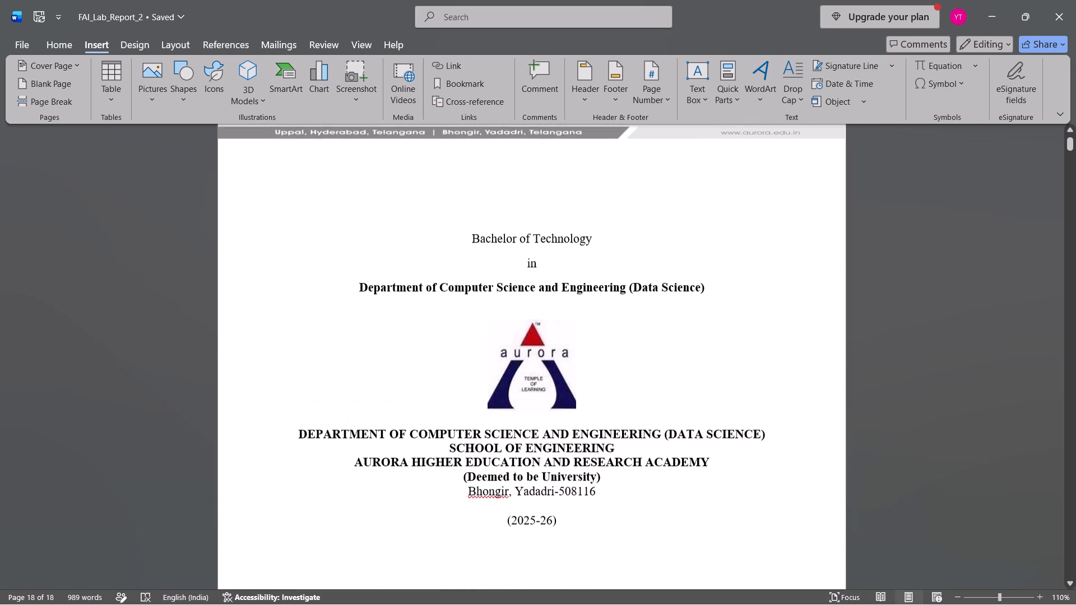
scroll(569, 364, "down", 7)
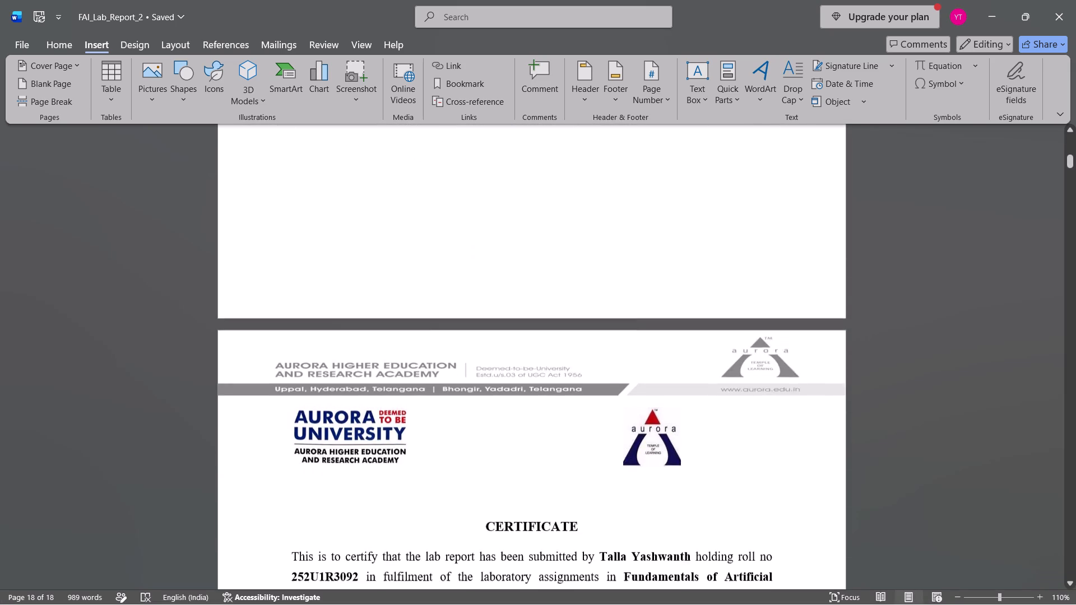
scroll(569, 364, "down", 9)
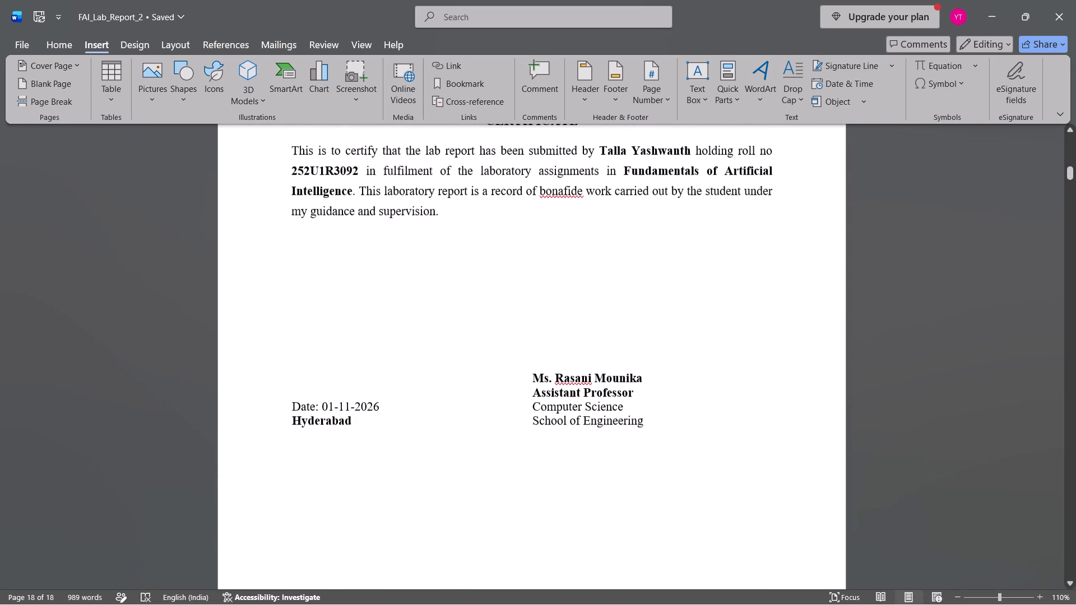
scroll(569, 364, "down", 14)
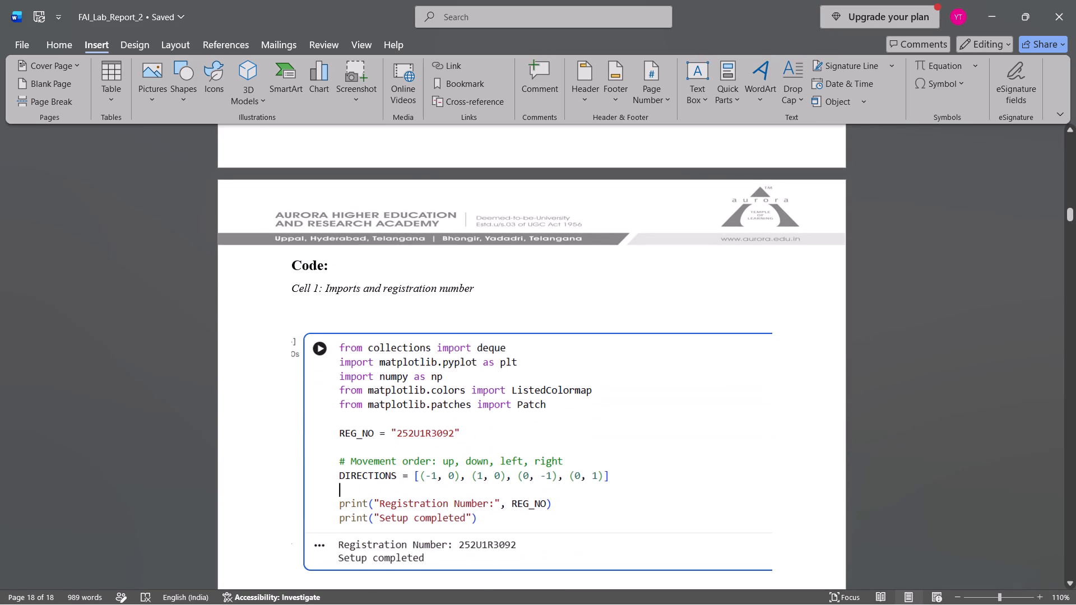
Move the "Code:" heading of Problem 1 up onto page 3, directly below the Aim paragraph.
left_click(290, 268)
key("BackSpace")
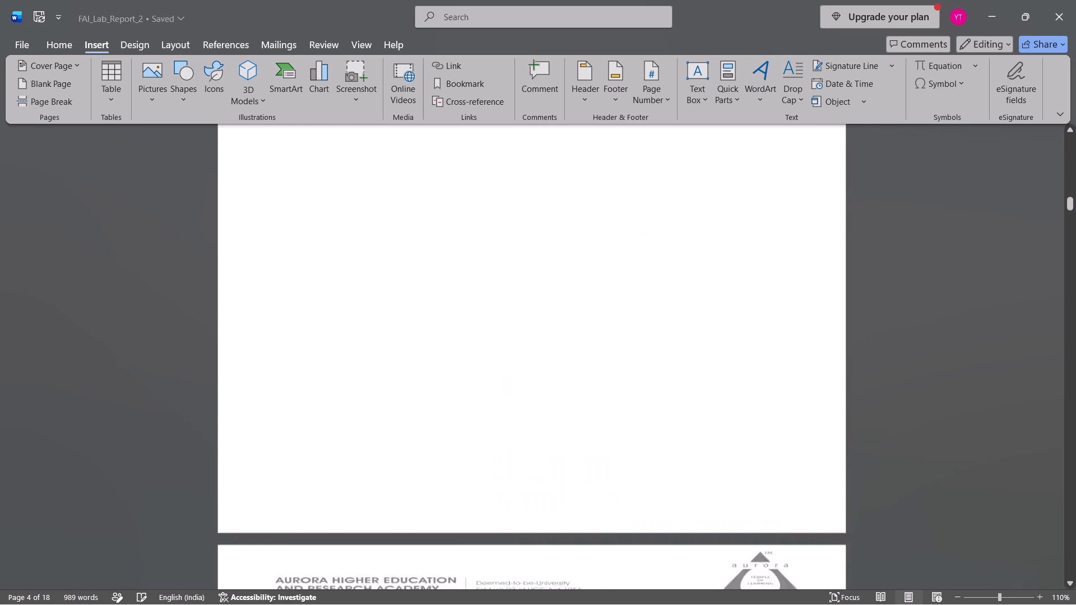
key("Return")
Move the "Cell 1: Imports and registration number" caption up to page 3, directly below the "Code:" heading with no blank line between.
scroll(290, 268, "down", 4)
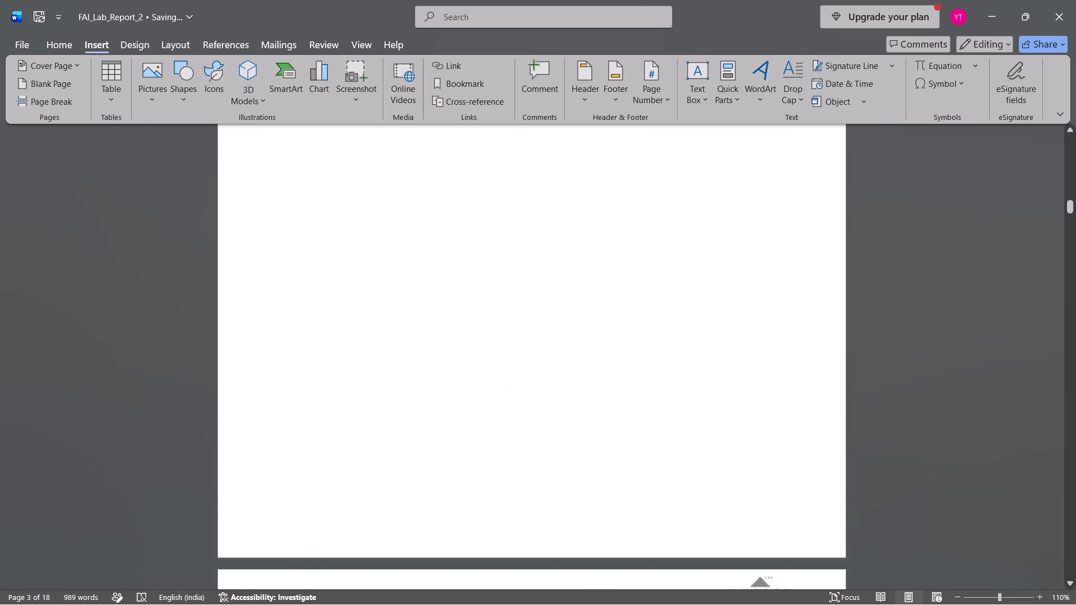
scroll(289, 220, "down", 3)
left_click(290, 323)
key("BackSpace")
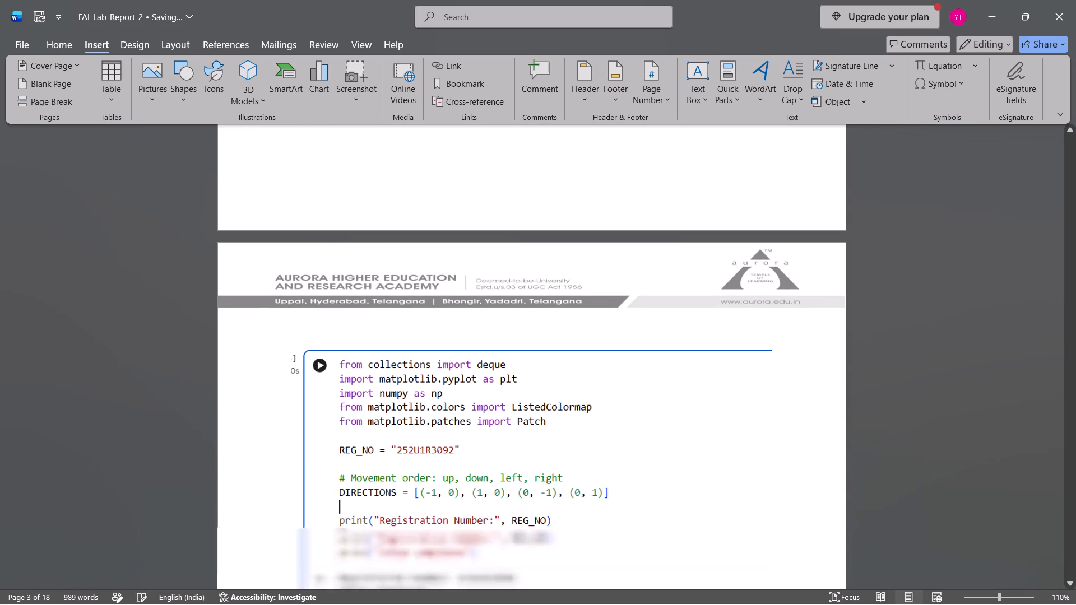
key("Return")
key("Return")
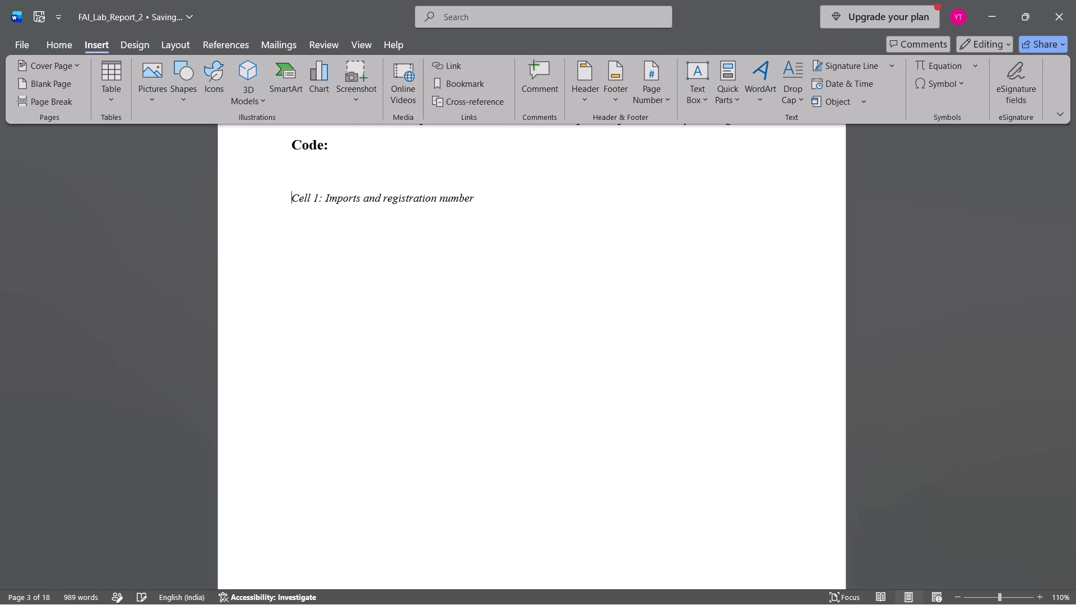
key("Down")
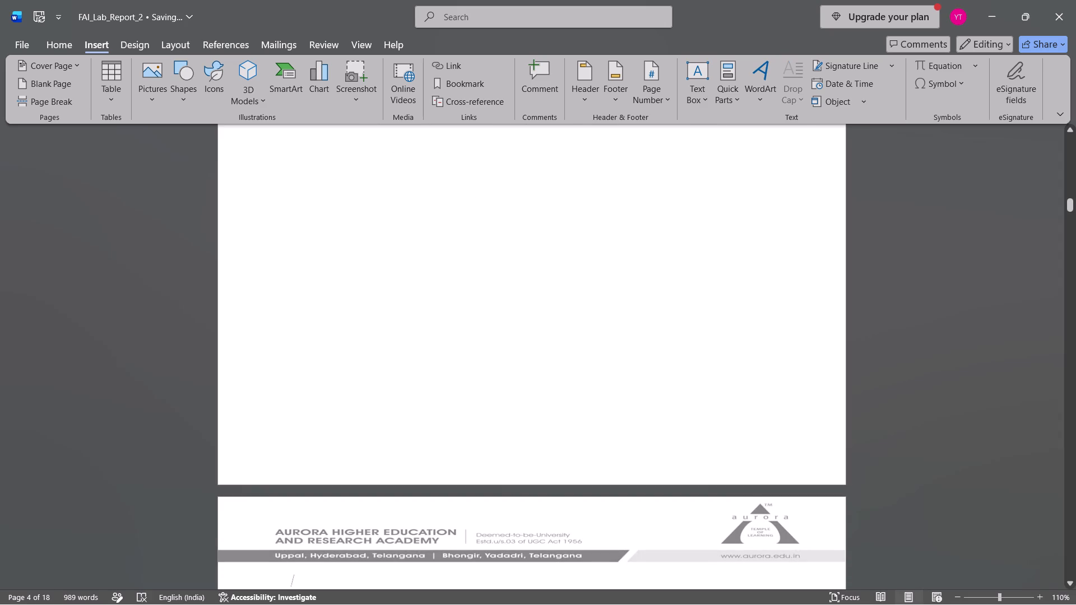
scroll(290, 323, "up", 5)
left_click(324, 279)
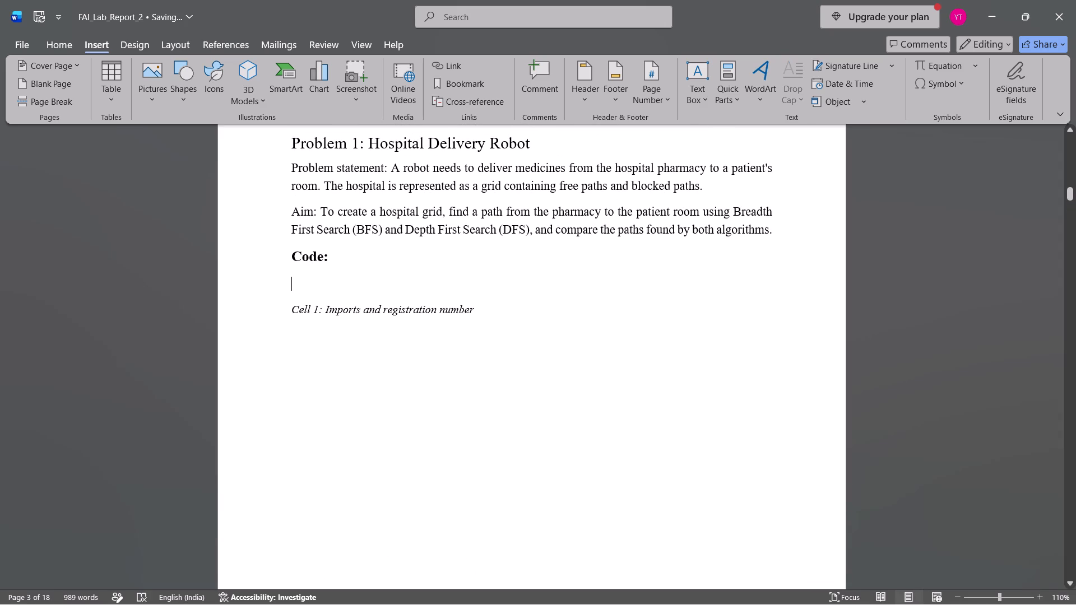
key("BackSpace")
Move the Cell 1 code screenshot from page 4 to a new line directly below the Cell 1 caption on page 3.
left_click(486, 278)
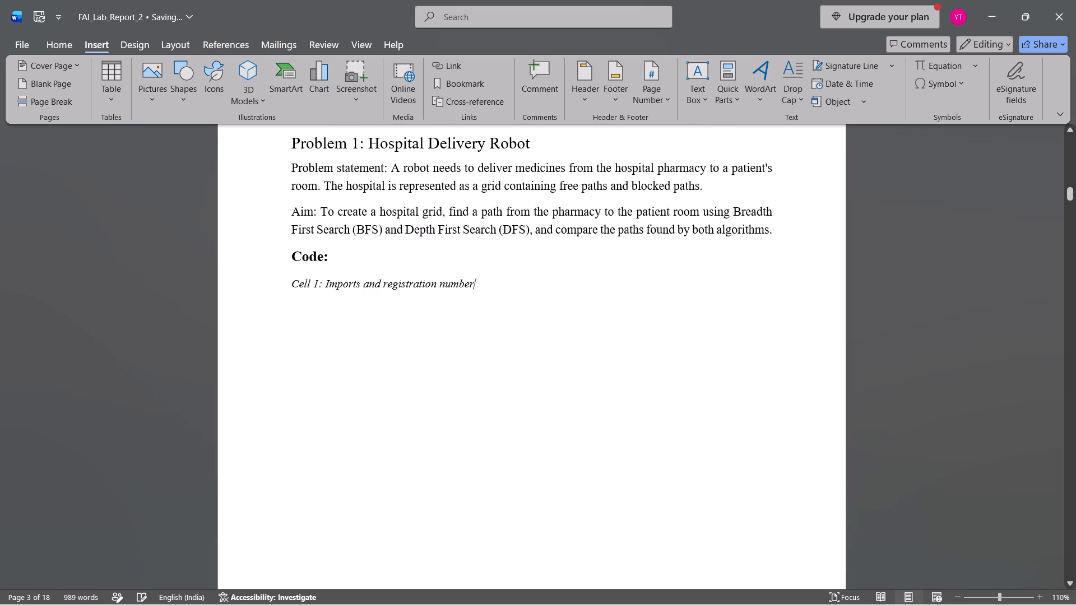
key("Return")
scroll(486, 278, "down", 9)
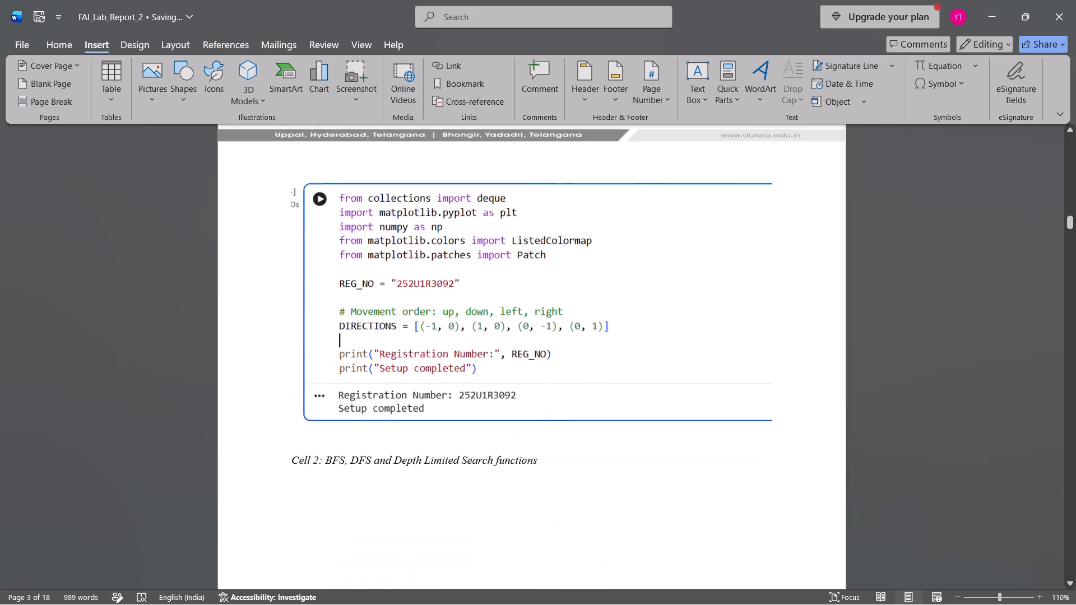
scroll(486, 278, "down", 2)
scroll(558, 252, "up", 1)
left_click_drag(617, 271, 490, 189)
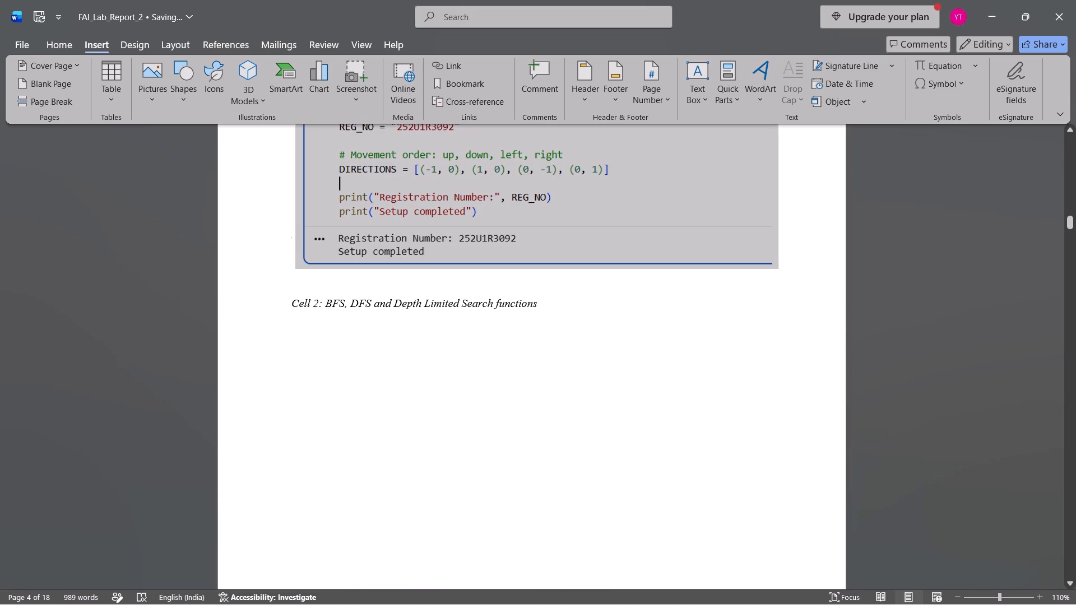
left_click_drag(490, 189, 373, 178)
key("ctrl+c")
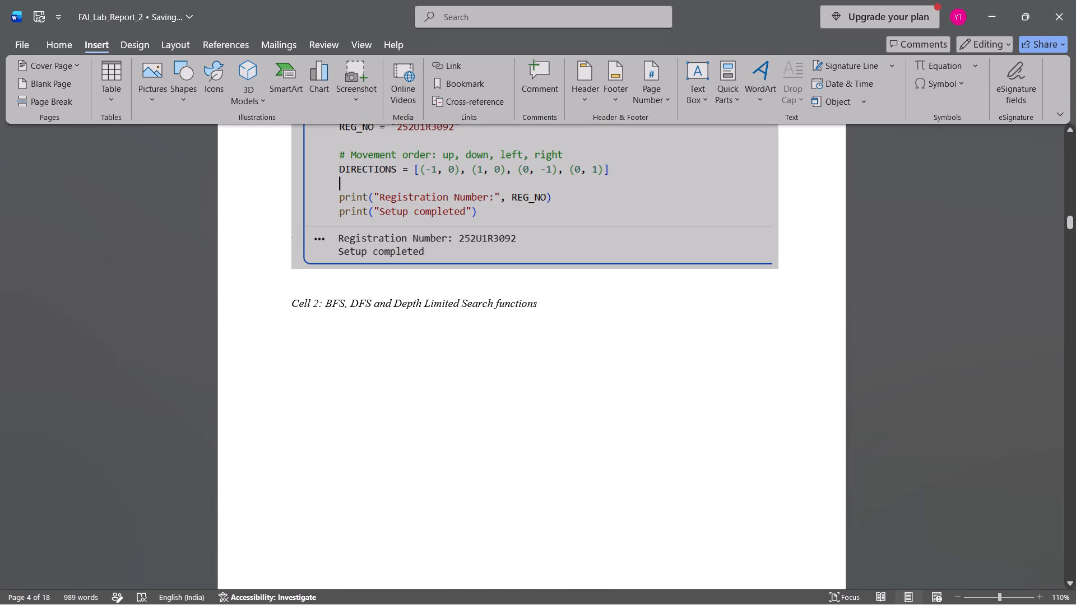
key("BackSpace")
scroll(373, 178, "up", 11)
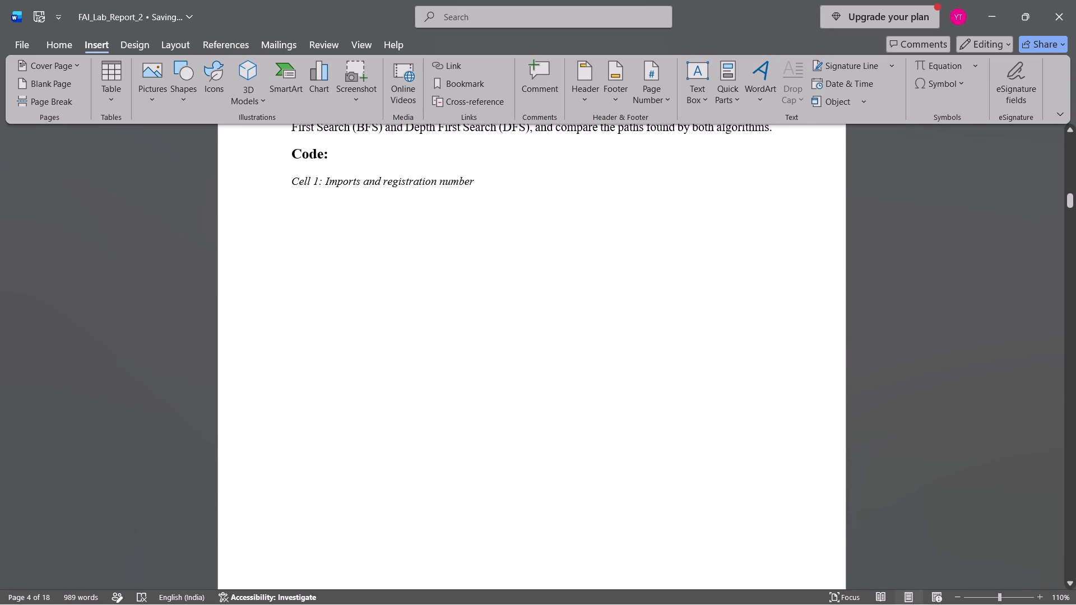
left_click(486, 198)
key("Down")
key("ctrl+v")
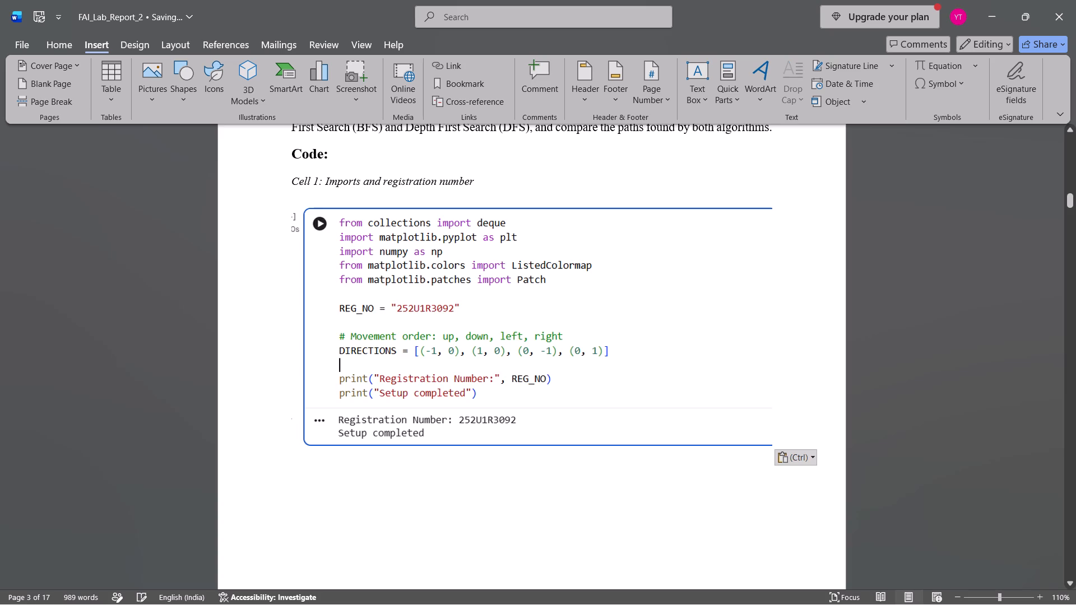
Remove the blank lines above the "Cell 2: BFS, DFS and Depth Limited Search functions" caption on page 4.
scroll(527, 337, "down", 6)
left_click(289, 470)
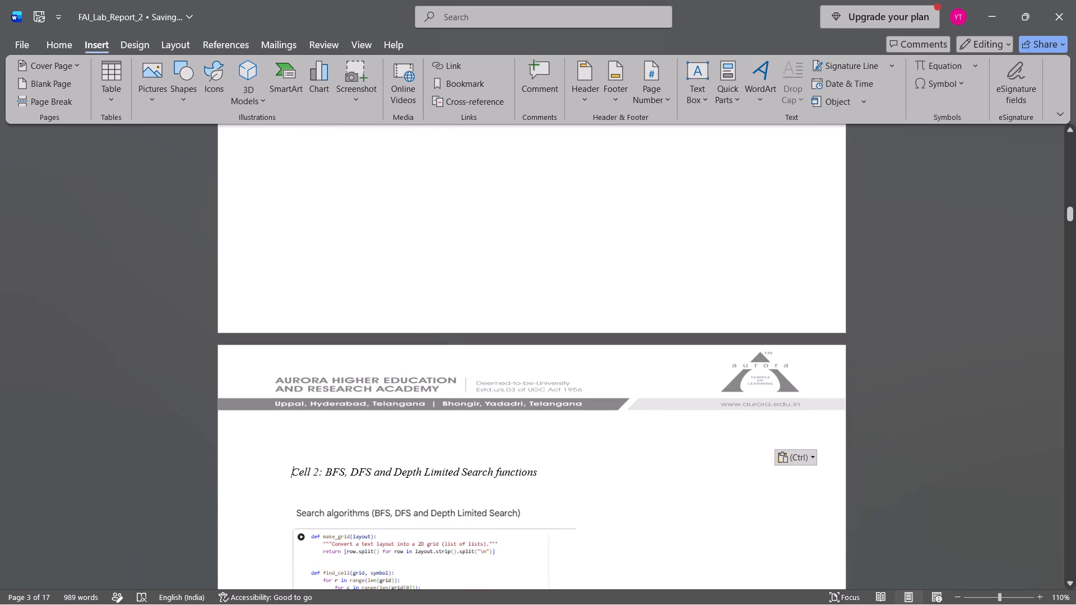
key("BackSpace")
key("BackSpace")
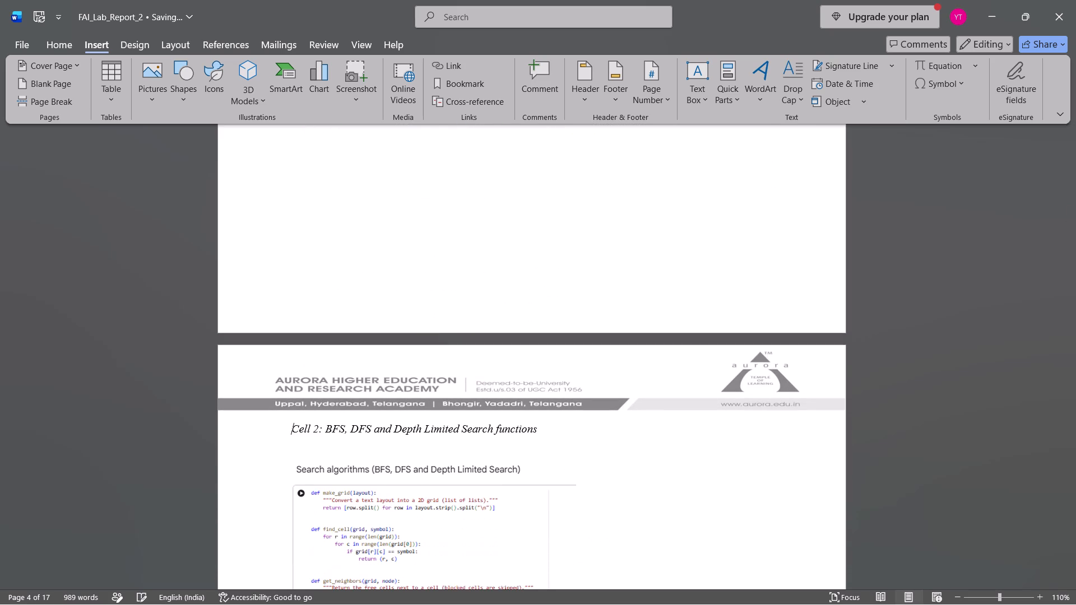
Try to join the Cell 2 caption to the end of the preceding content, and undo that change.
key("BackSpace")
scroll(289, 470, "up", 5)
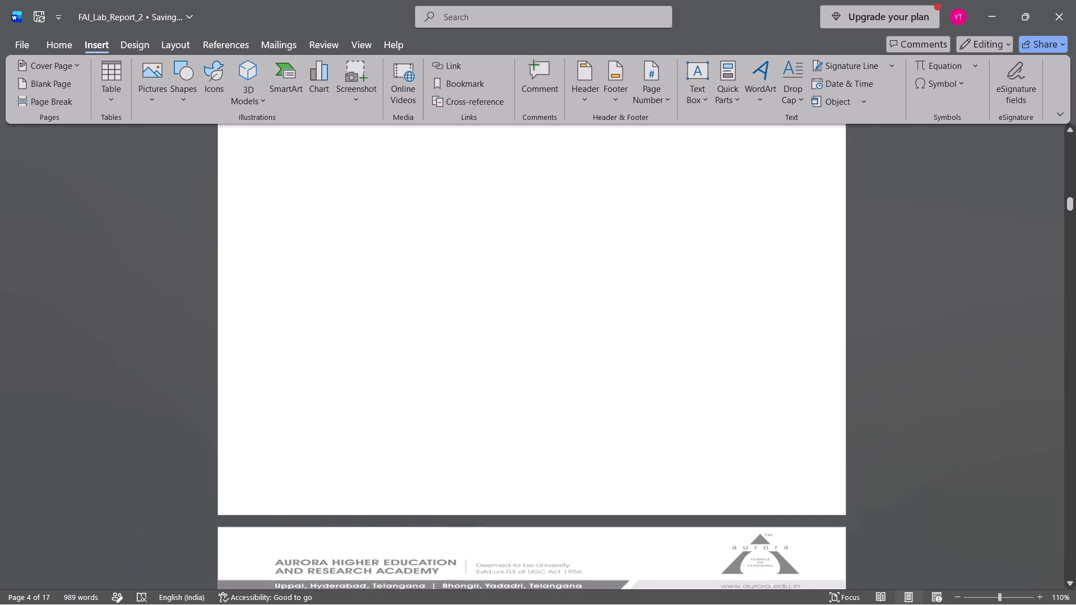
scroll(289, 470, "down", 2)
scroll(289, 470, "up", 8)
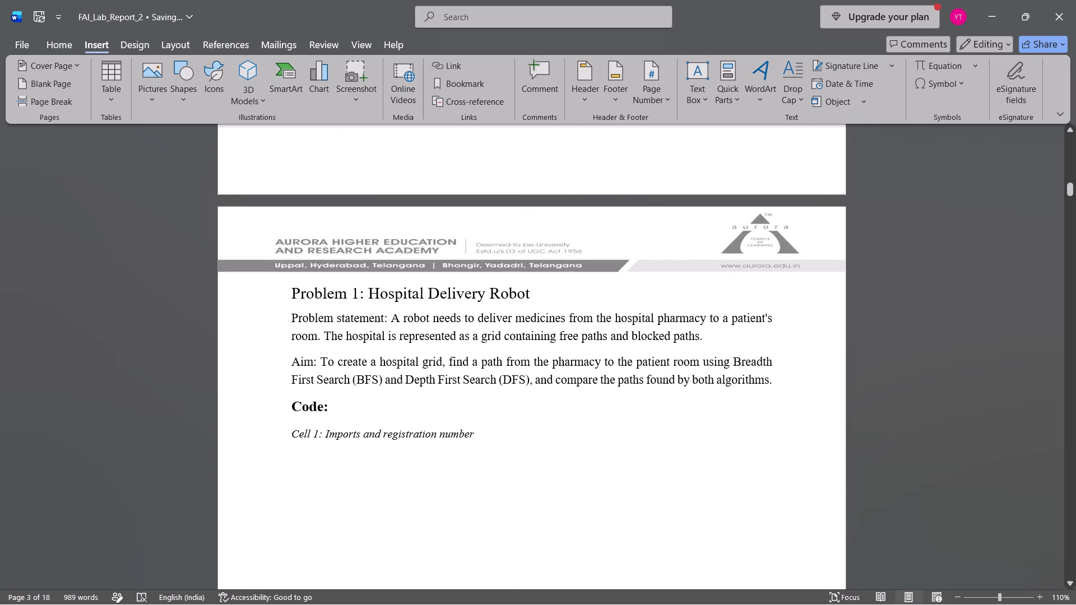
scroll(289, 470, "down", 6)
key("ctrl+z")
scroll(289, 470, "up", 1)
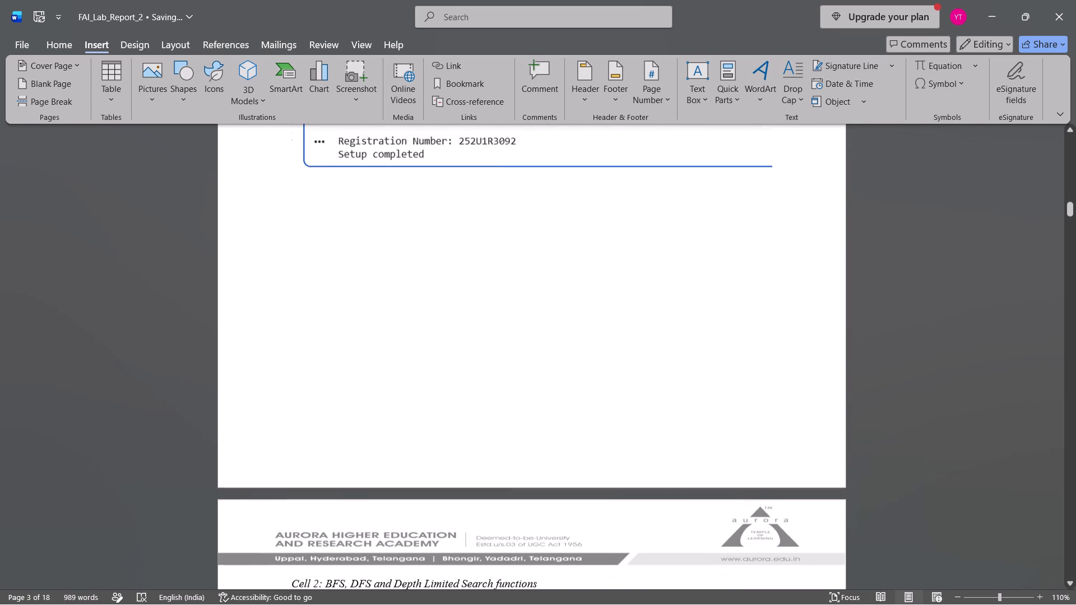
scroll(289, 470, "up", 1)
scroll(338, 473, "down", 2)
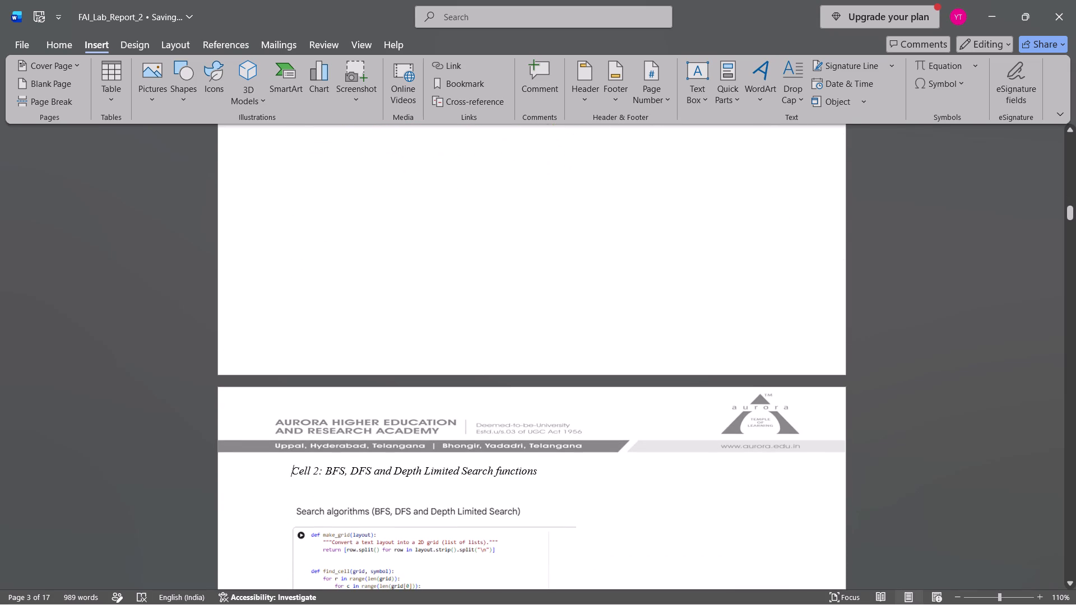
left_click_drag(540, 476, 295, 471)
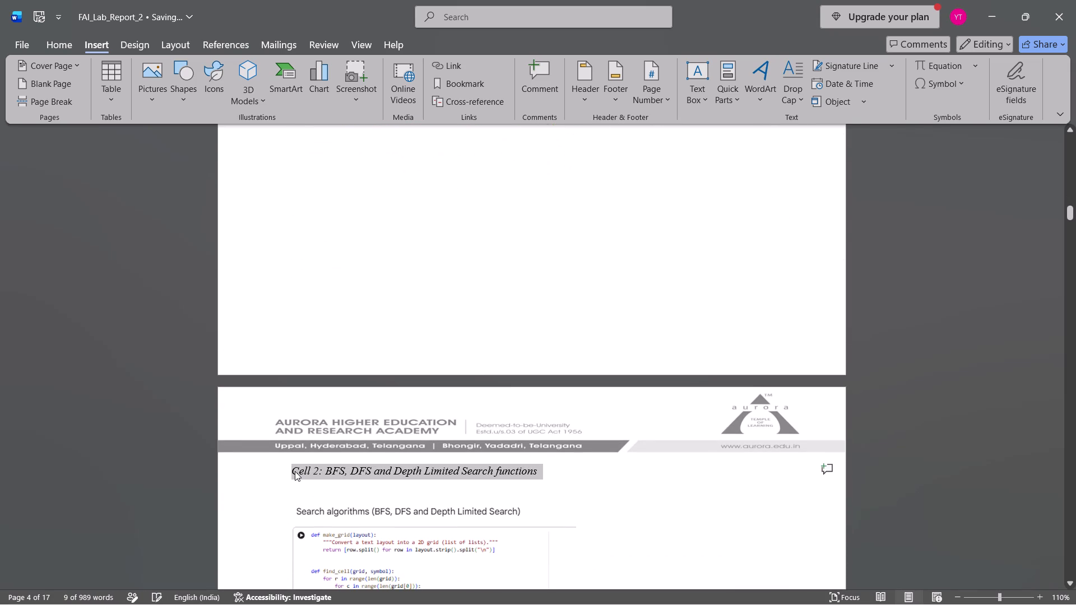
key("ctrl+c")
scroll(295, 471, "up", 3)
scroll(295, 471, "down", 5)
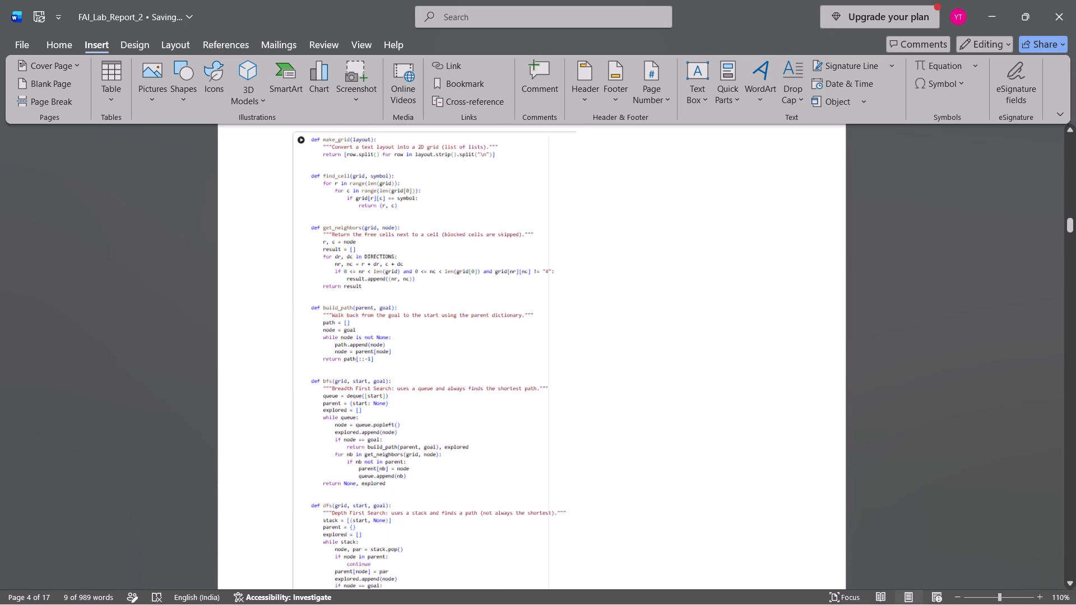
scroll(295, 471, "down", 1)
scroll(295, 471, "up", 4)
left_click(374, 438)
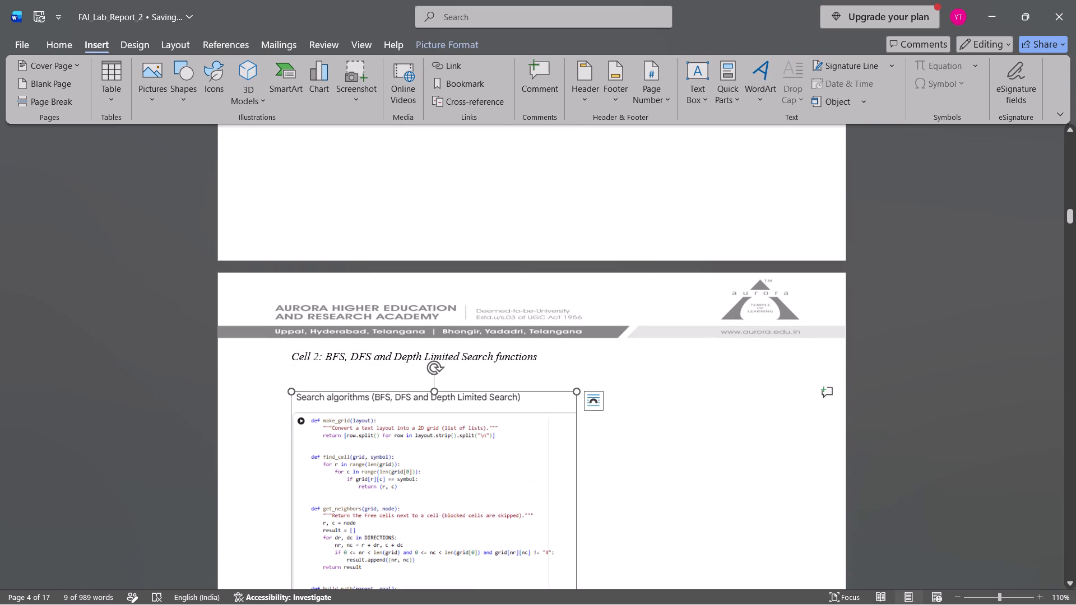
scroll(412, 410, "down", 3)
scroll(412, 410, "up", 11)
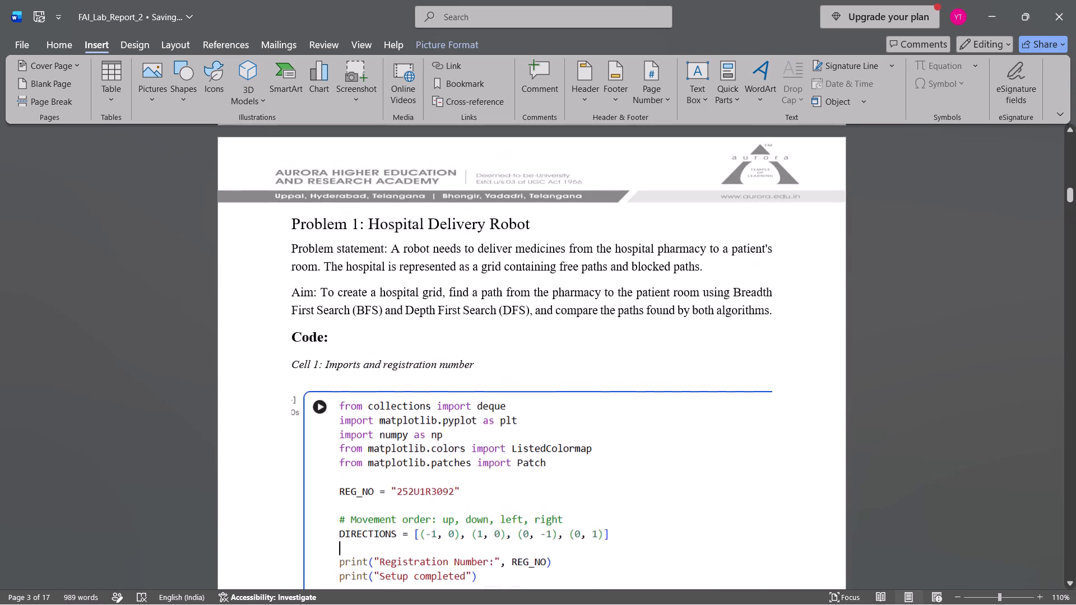
Insert three blank lines between the "Cell 1: Imports and registration number" caption and its code screenshot on page 3.
scroll(412, 410, "down", 2)
left_click(493, 190)
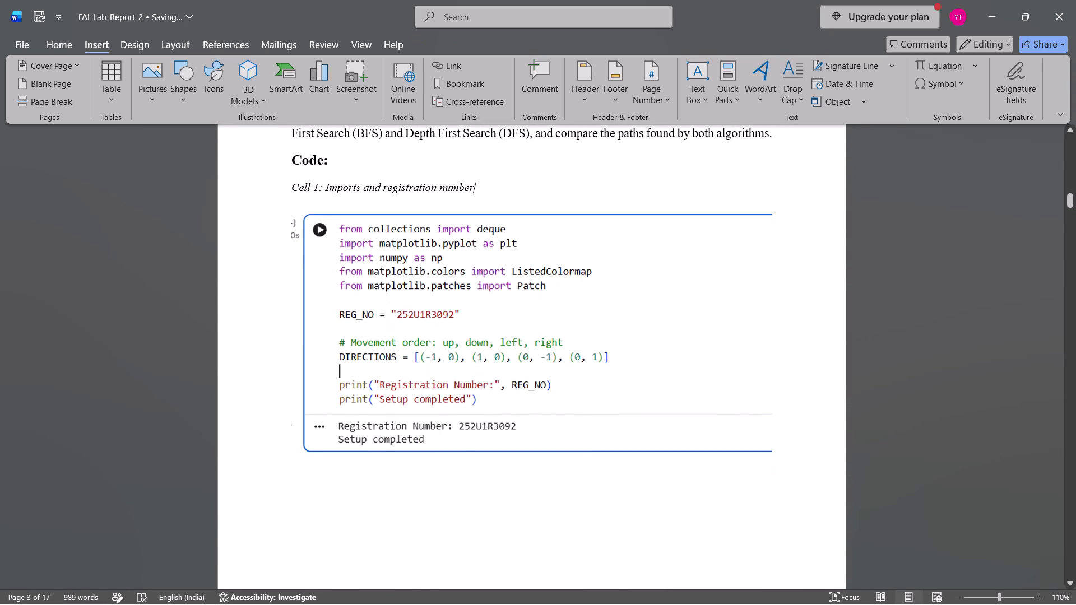
key("Return")
key("Return")
key("Return")
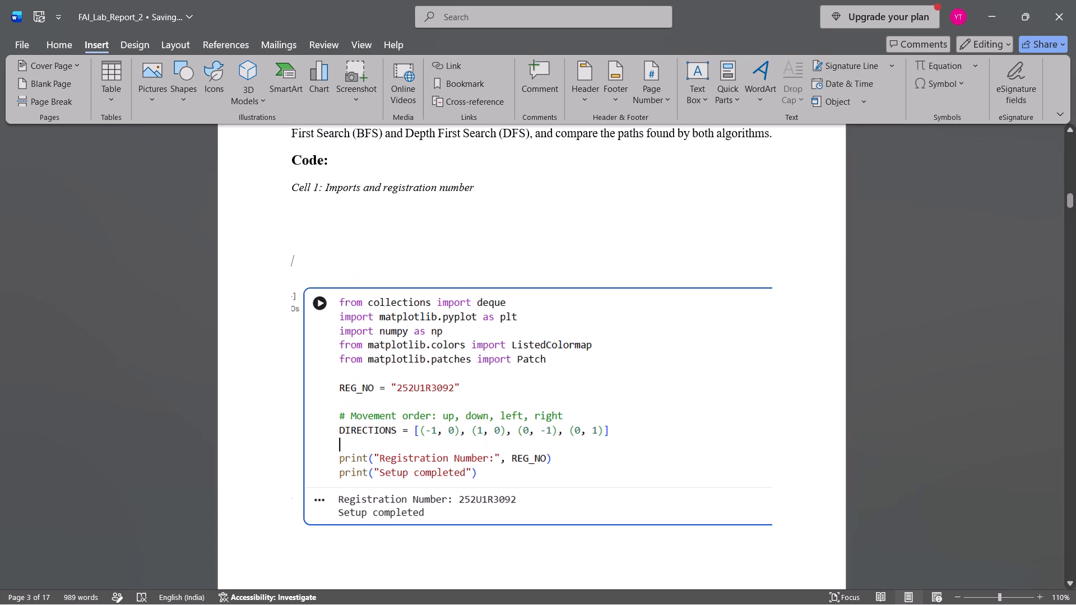
Insert two blank lines between the Aim paragraph and Problem 1's "Code:" heading, and one blank line directly below that heading.
left_click(778, 139)
key("Return")
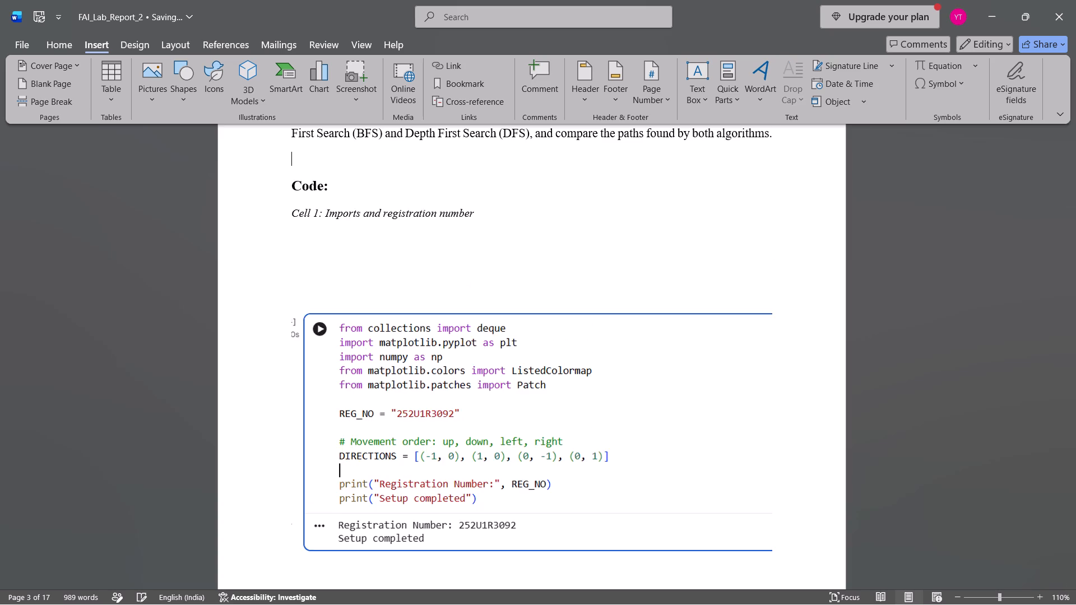
key("Return")
left_click(351, 213)
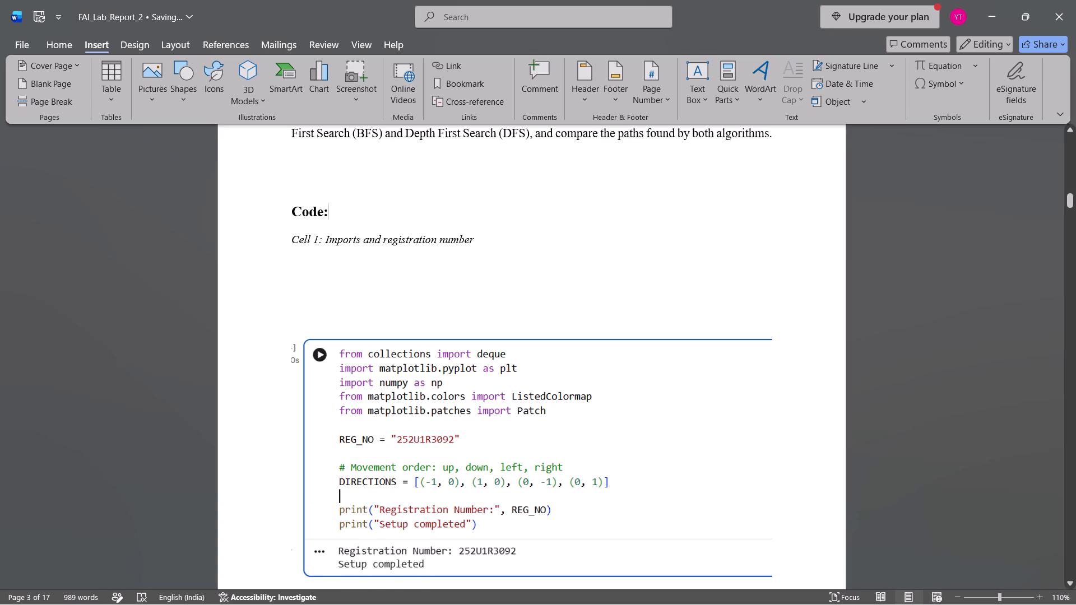
key("Return")
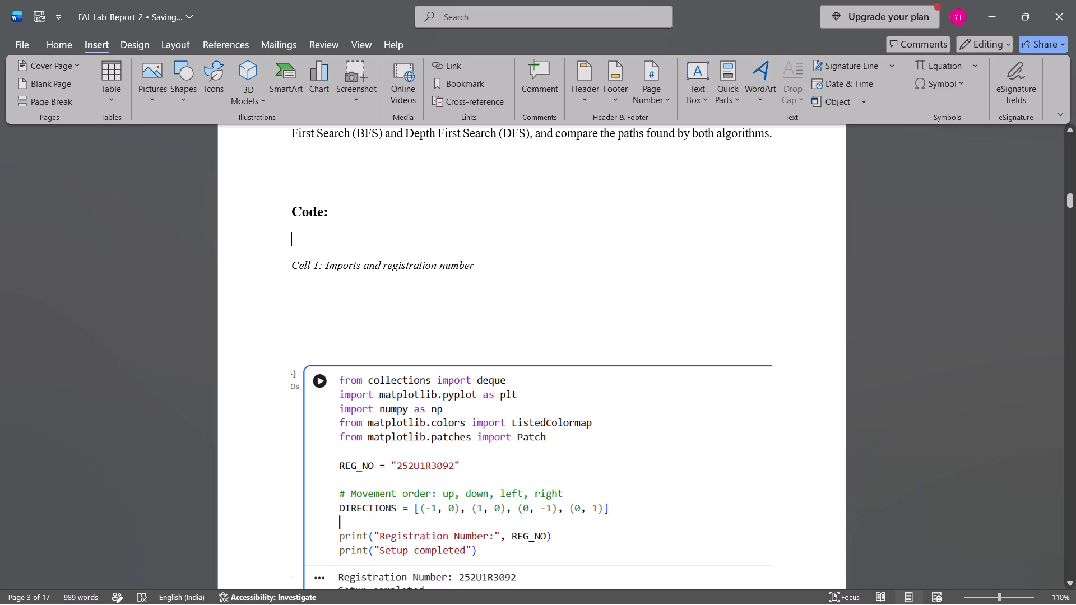
Examine the layout of Problem 1's code cells and final outputs for gaps and misplaced captions.
scroll(336, 282, "down", 3)
scroll(336, 282, "up", 7)
scroll(336, 282, "down", 1)
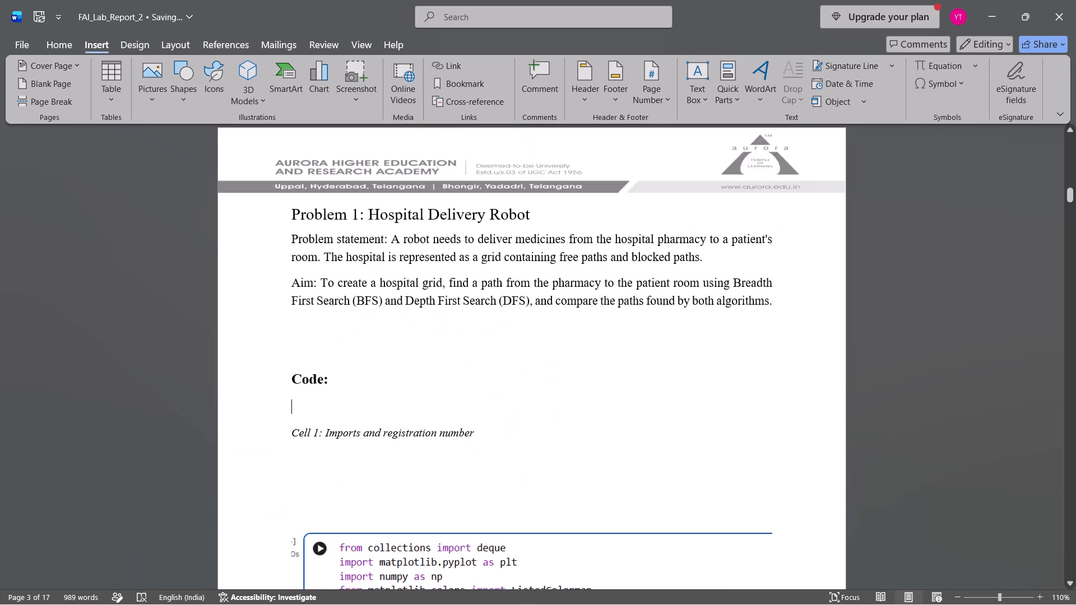
scroll(336, 282, "down", 11)
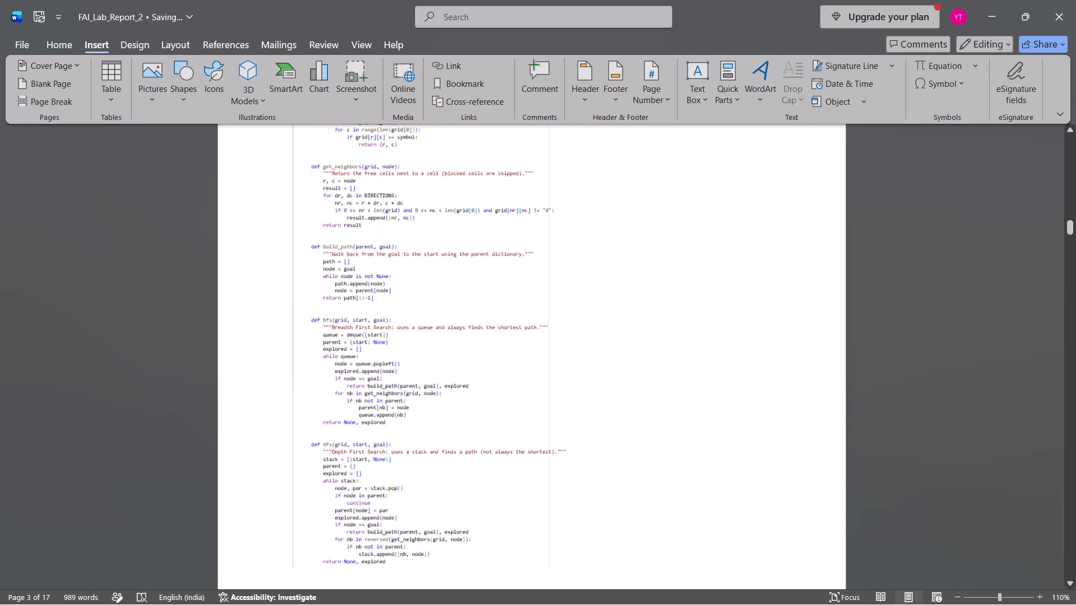
scroll(336, 282, "down", 7)
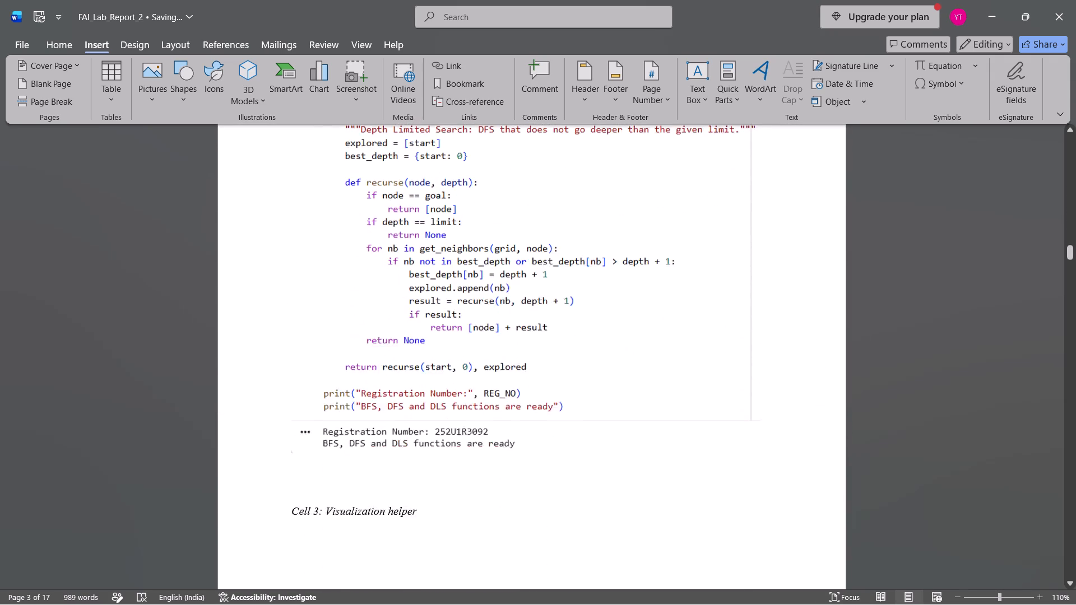
scroll(336, 282, "down", 7)
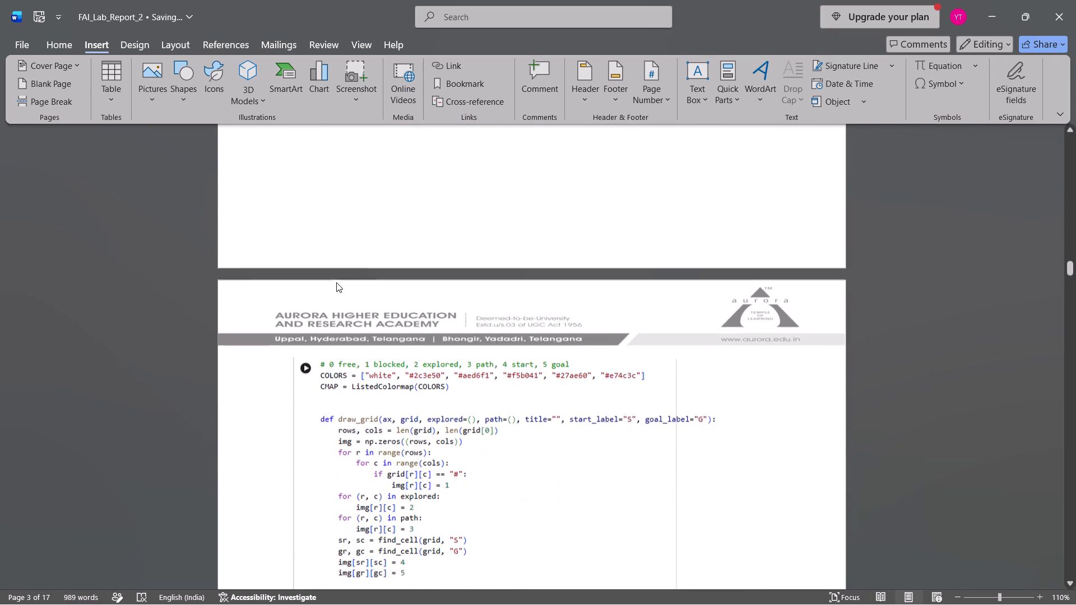
scroll(336, 282, "down", 9)
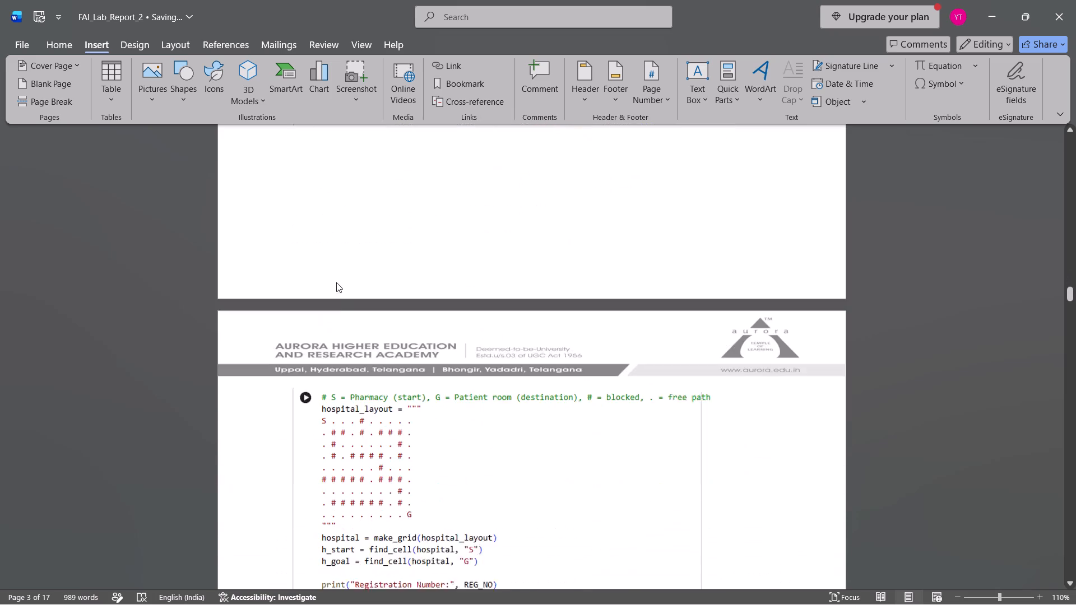
scroll(336, 282, "down", 6)
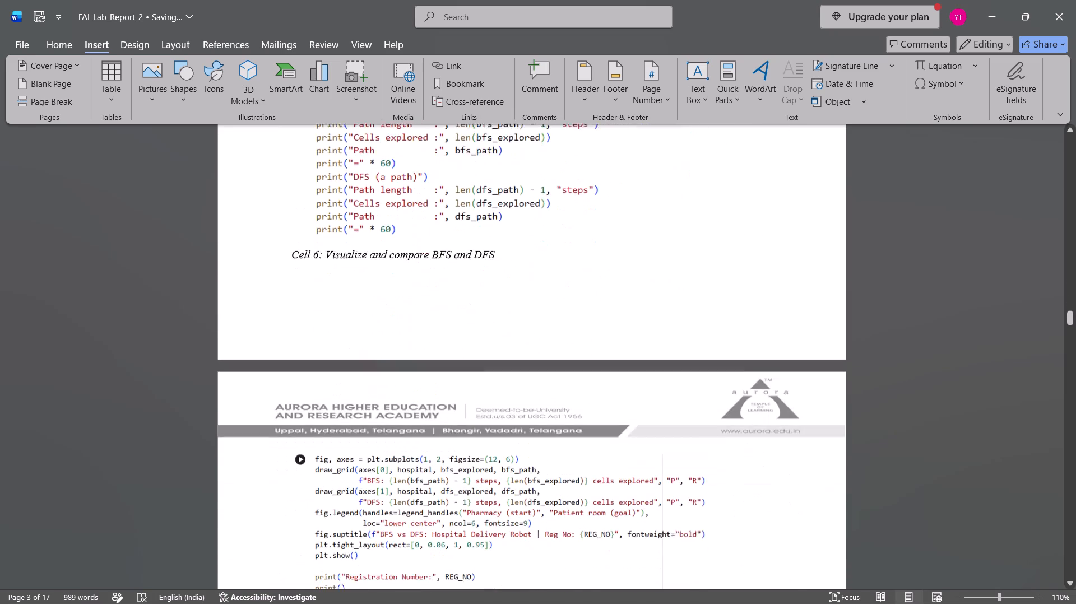
scroll(336, 282, "down", 6)
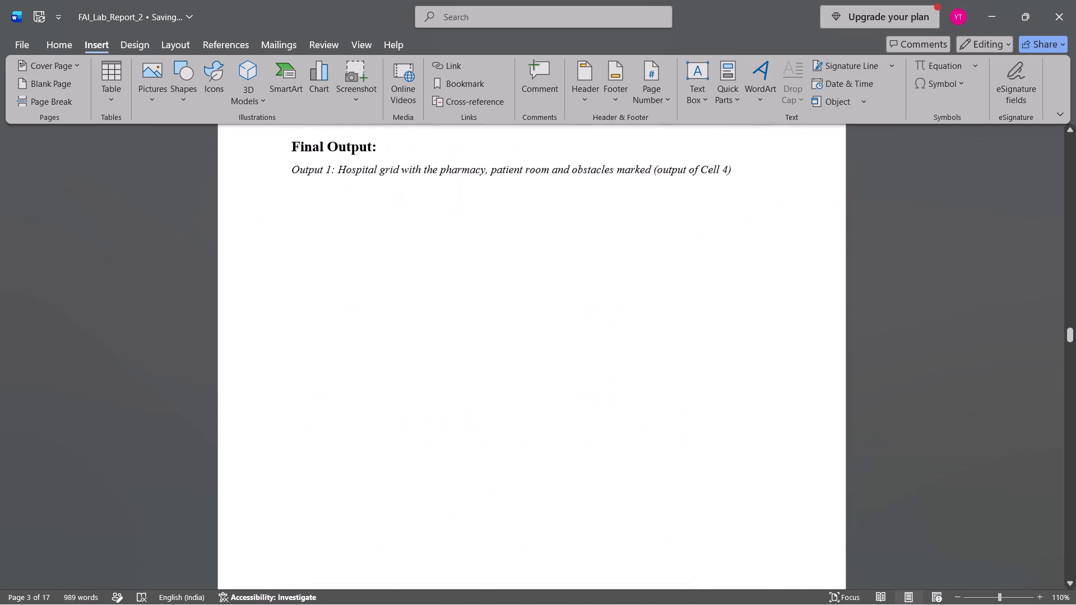
scroll(336, 282, "down", 7)
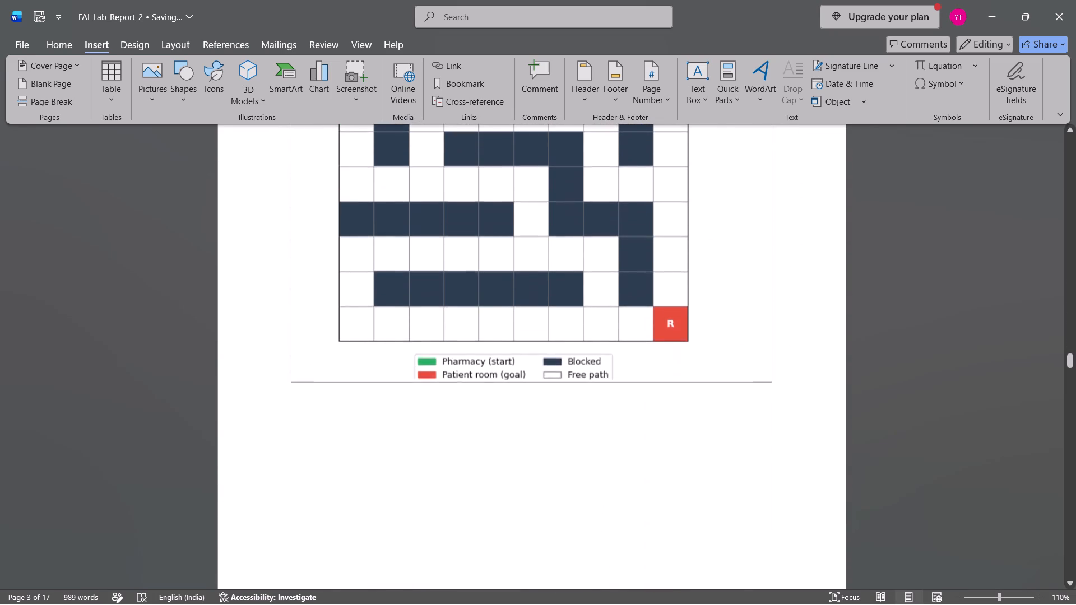
scroll(336, 282, "down", 2)
Move the boxed hospital grid output from its page to the second of two new blank lines below the Output 1 caption.
scroll(336, 282, "up", 15)
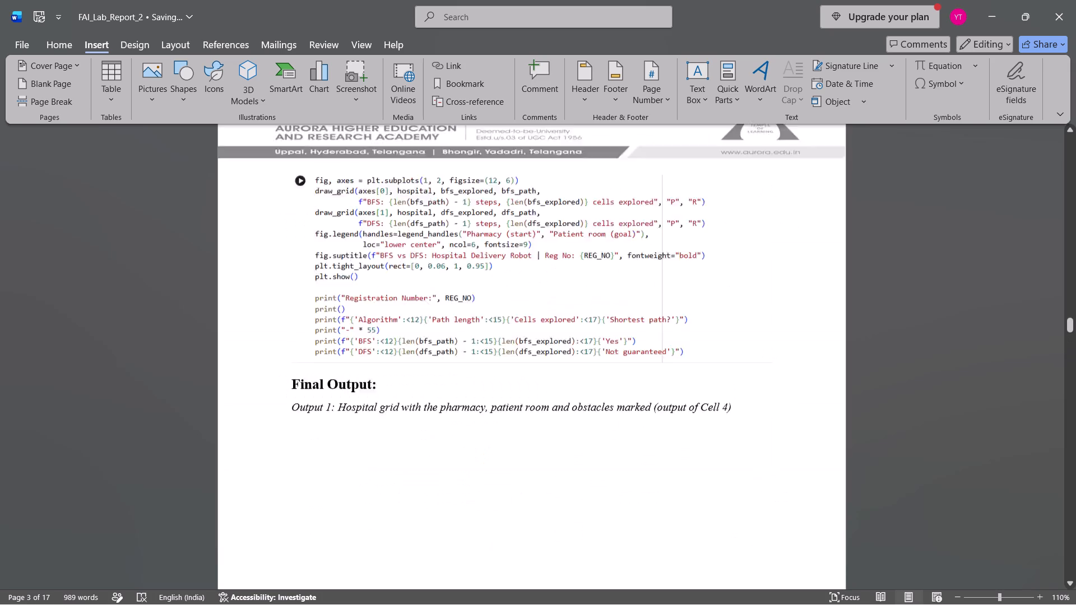
scroll(336, 282, "down", 13)
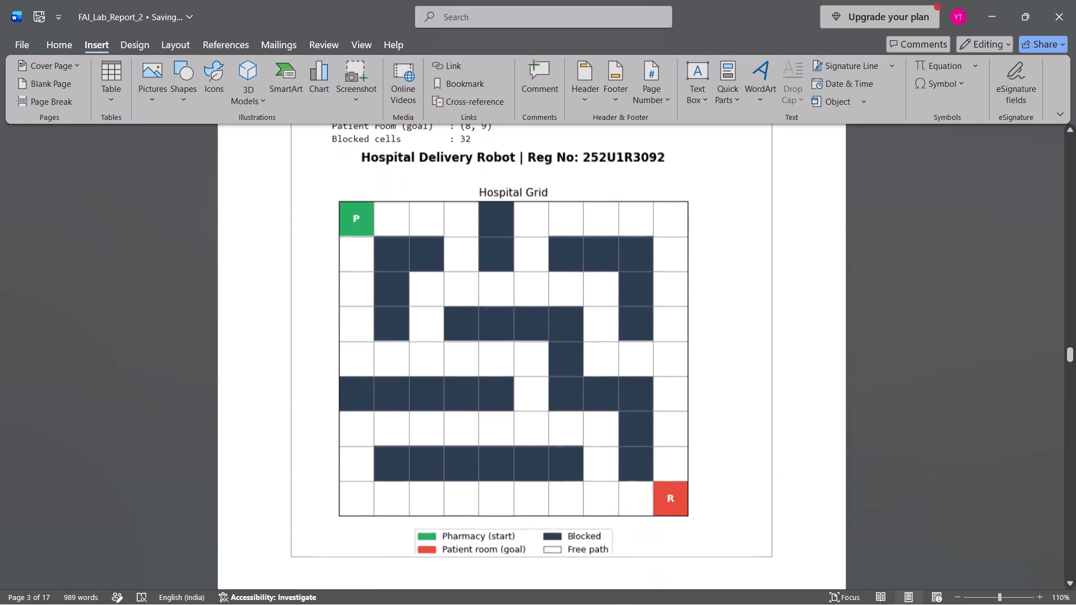
left_click_drag(799, 536, 396, 184)
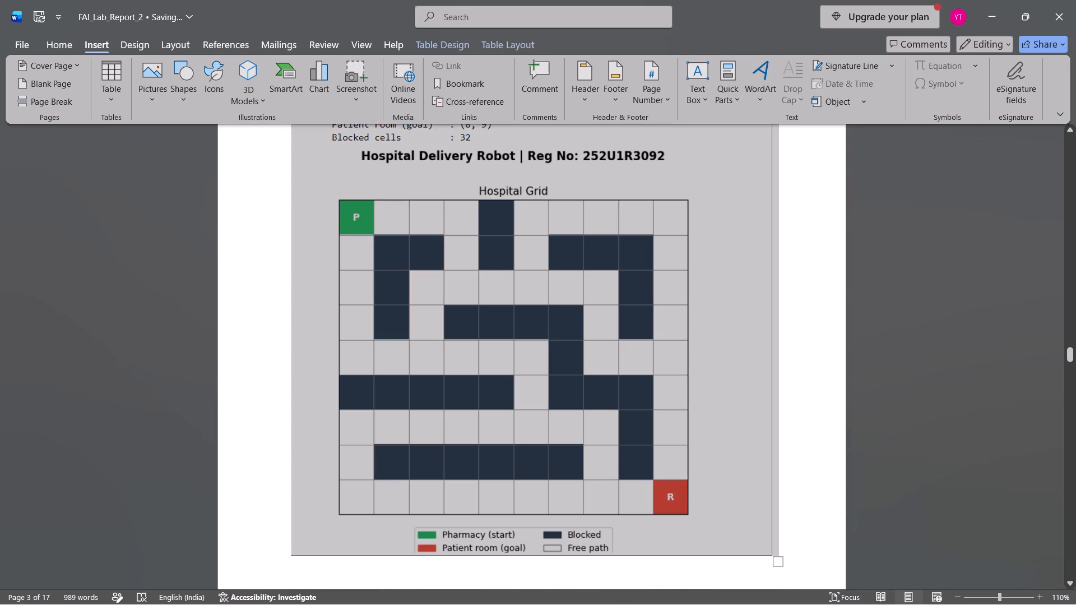
key("ctrl+c")
scroll(396, 184, "up", 4)
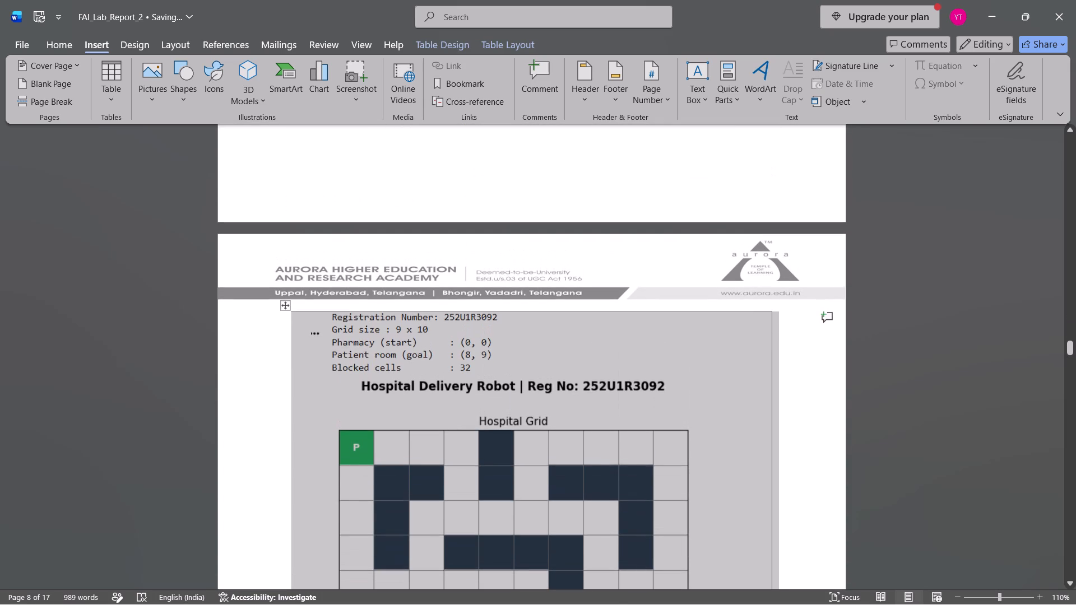
key("BackSpace")
scroll(396, 184, "up", 6)
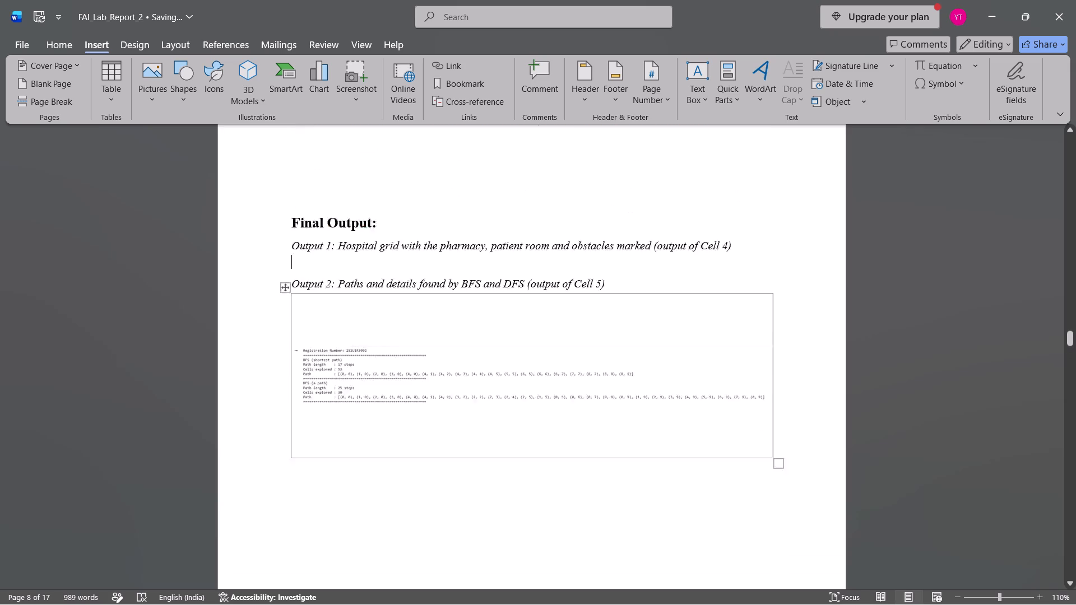
scroll(396, 184, "up", 1)
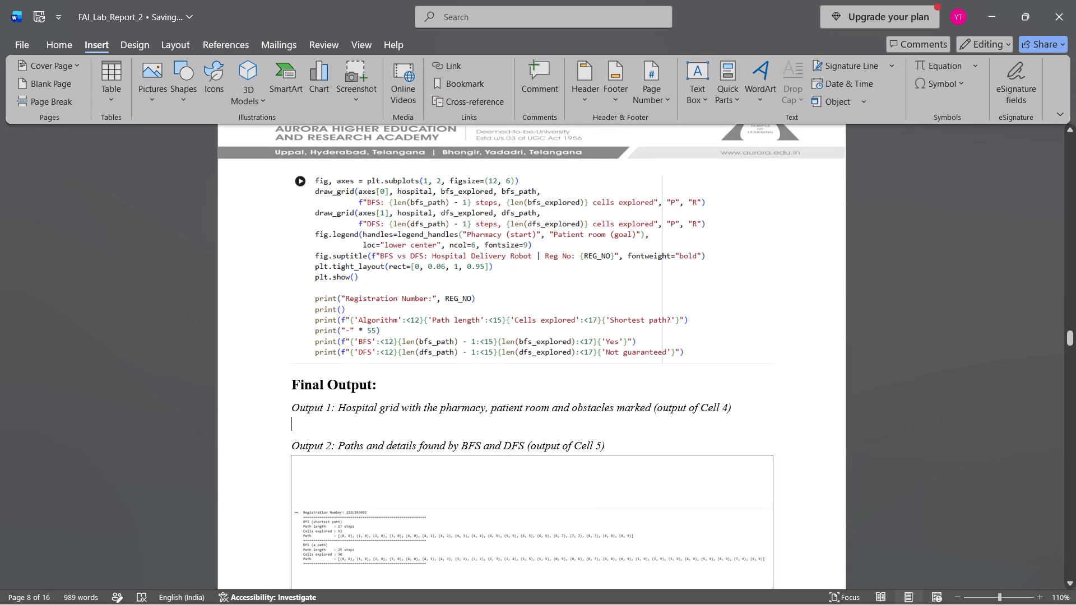
left_click(746, 407)
key("Return")
key("Return")
key("Up")
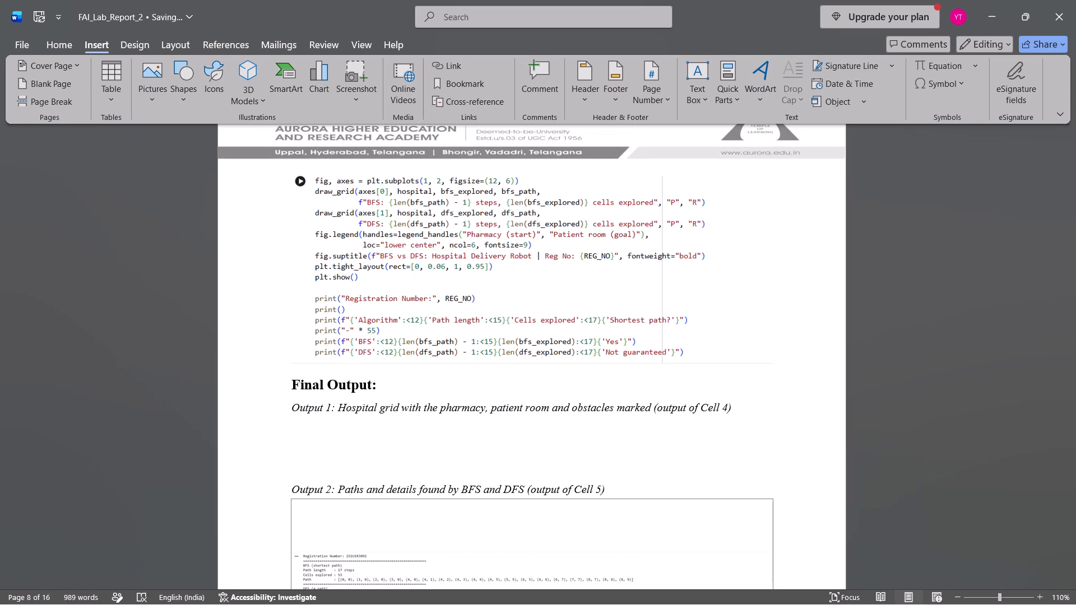
key("Up")
key("Down")
key("Down")
key("ctrl+v")
Examine the layout from Problem 1's Final Output section through the start of Problem 2's code.
scroll(656, 392, "up", 11)
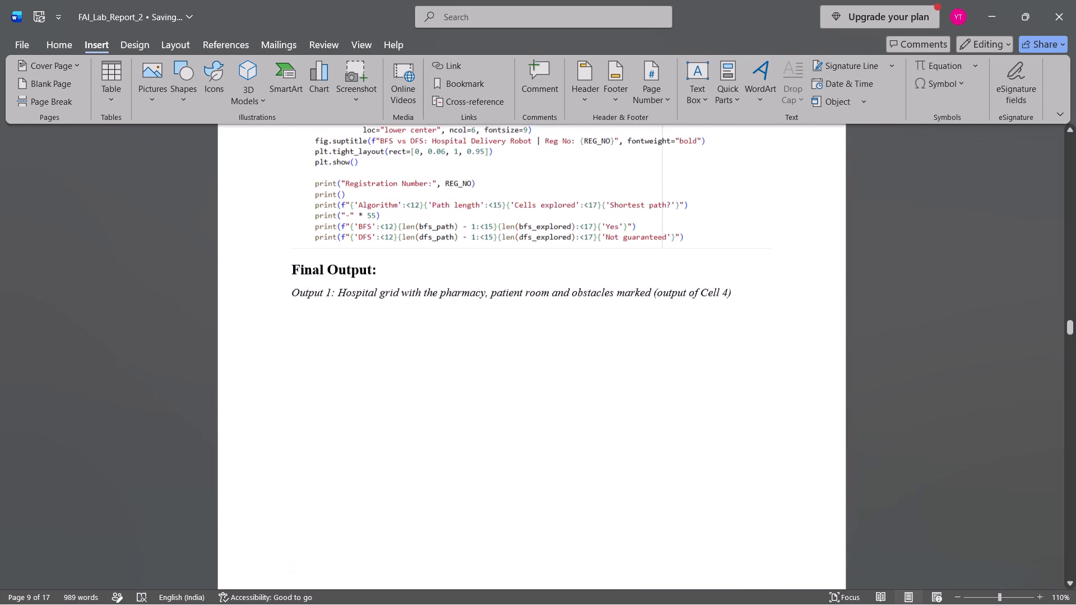
scroll(656, 392, "down", 14)
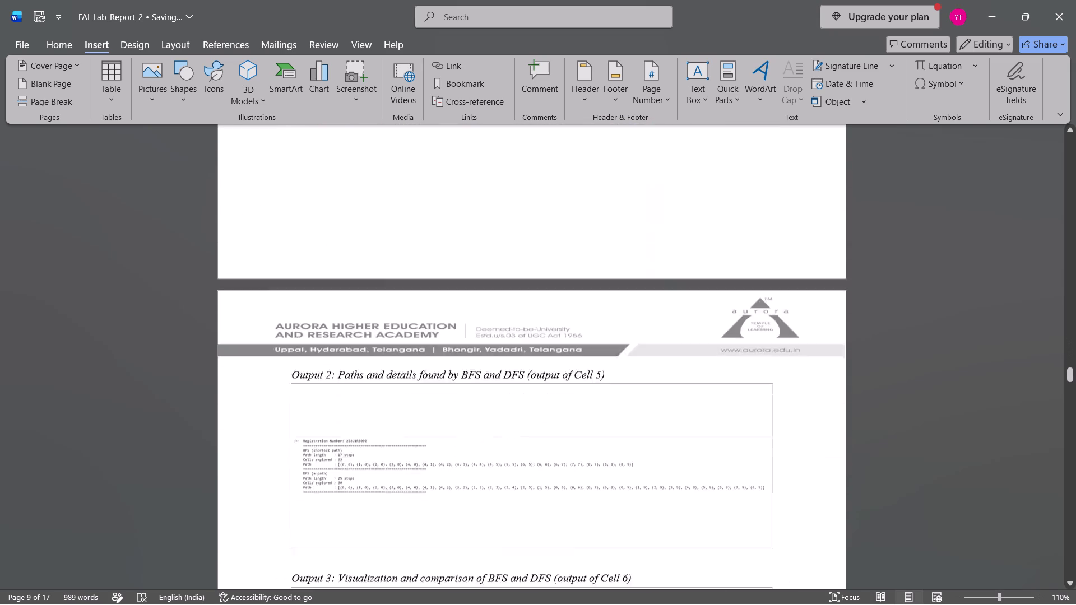
scroll(656, 392, "down", 6)
scroll(656, 392, "up", 3)
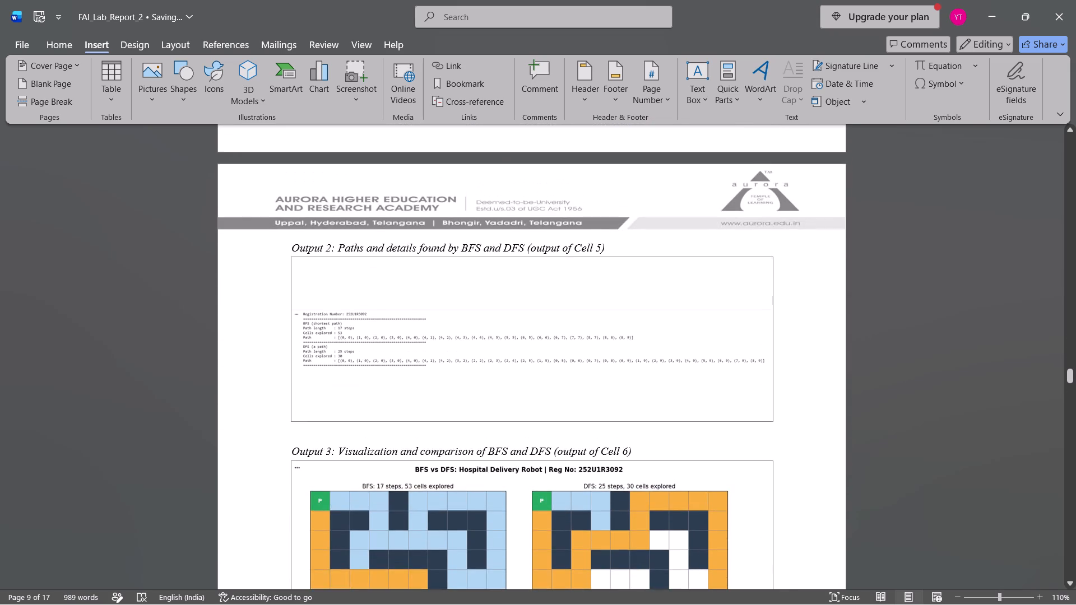
scroll(656, 392, "down", 10)
scroll(656, 392, "up", 4)
scroll(656, 392, "down", 3)
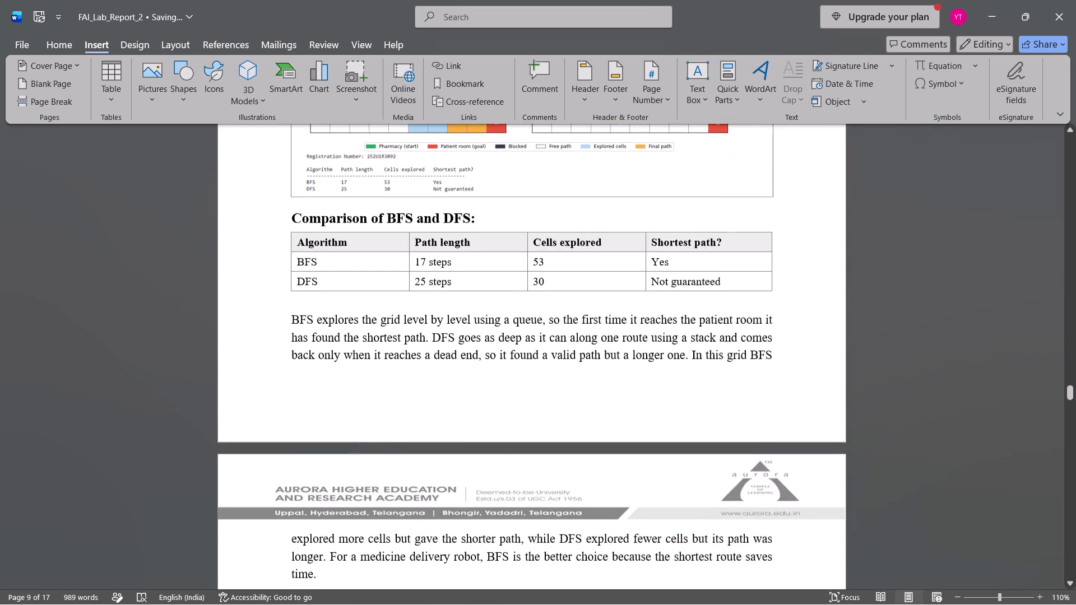
scroll(656, 392, "down", 9)
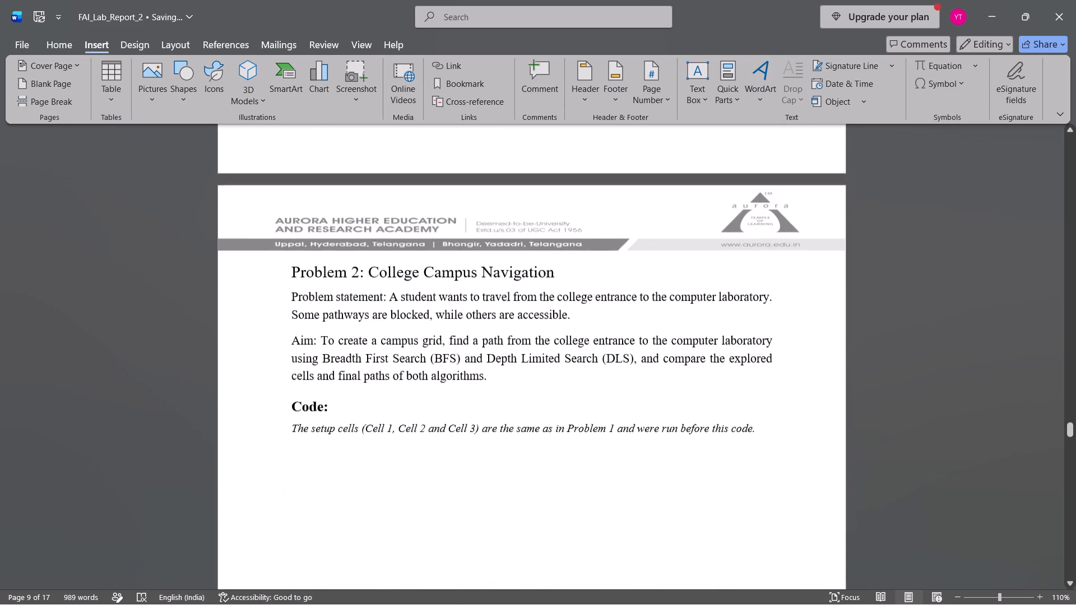
scroll(656, 392, "down", 9)
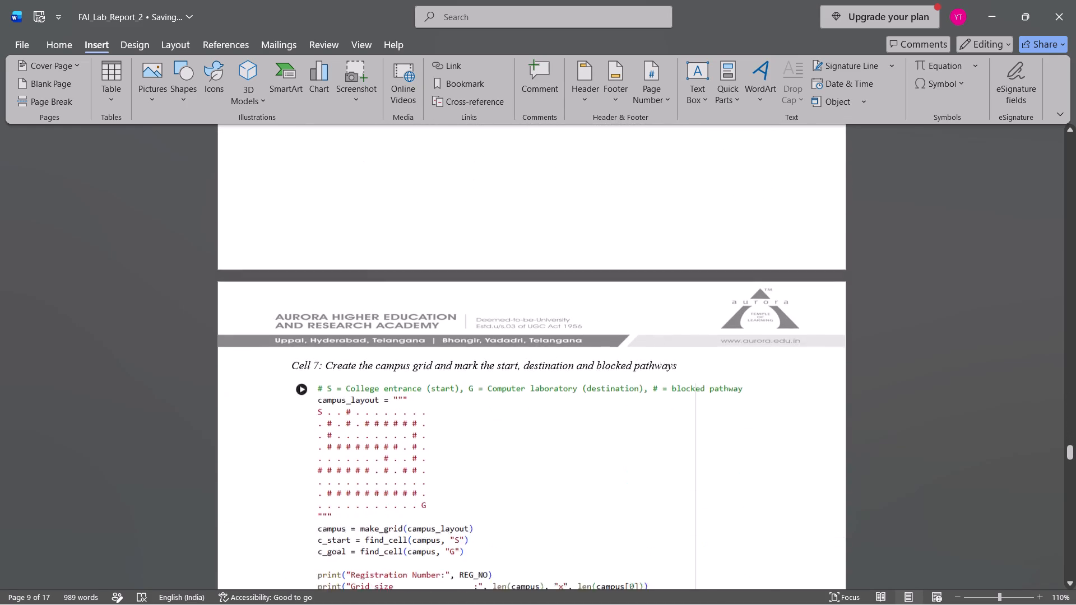
Pull the Cell 7 caption back to the preceding page, on its own line beneath Problem 2's setup-cells note.
scroll(504, 367, "down", 2)
scroll(504, 367, "up", 3)
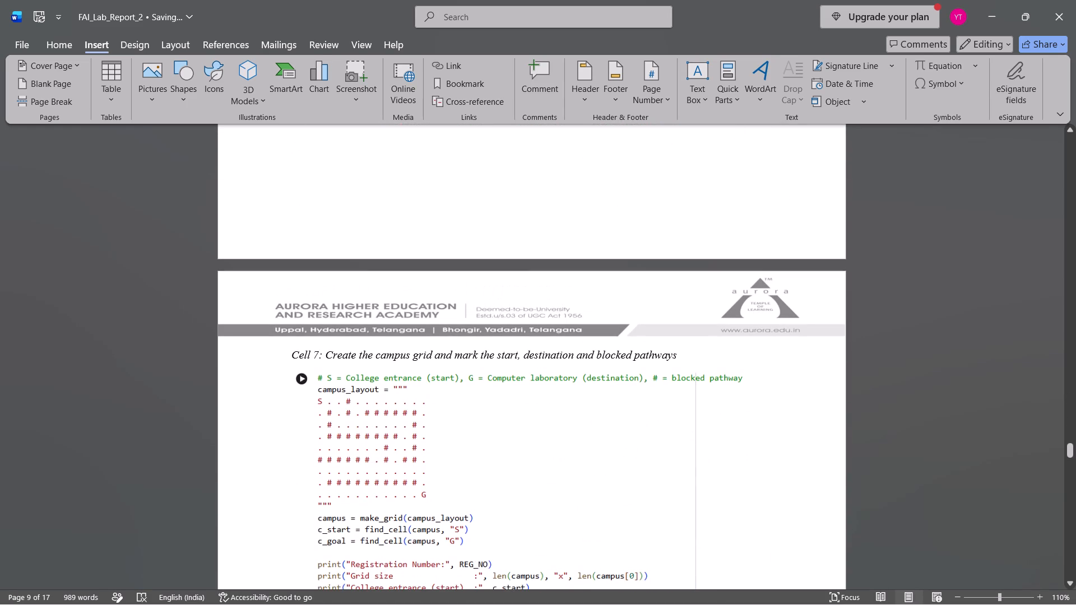
left_click(294, 355)
key("BackSpace")
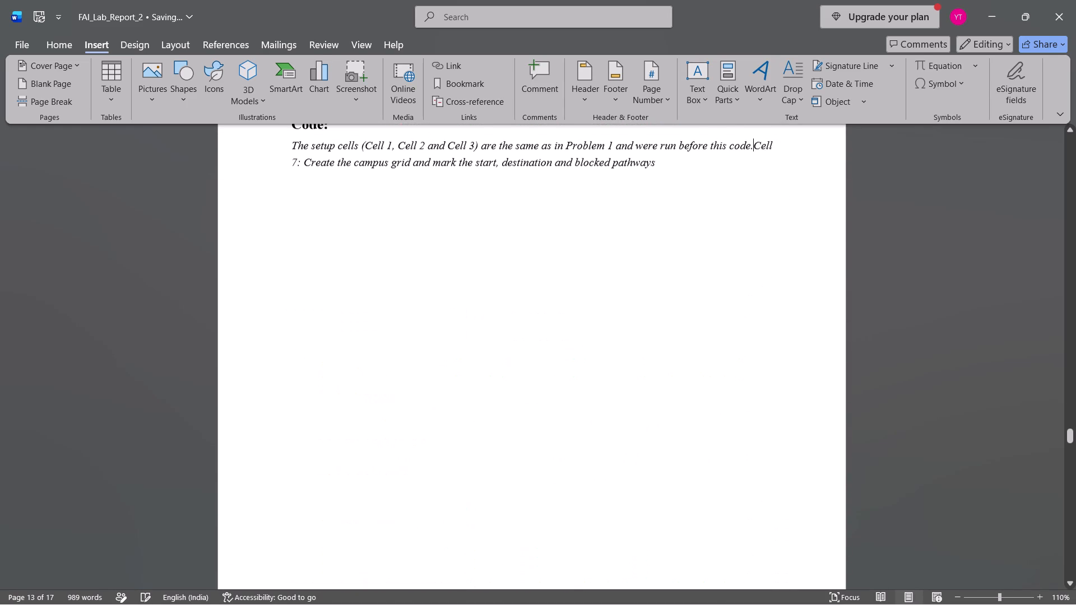
scroll(294, 355, "up", 1)
key("Return")
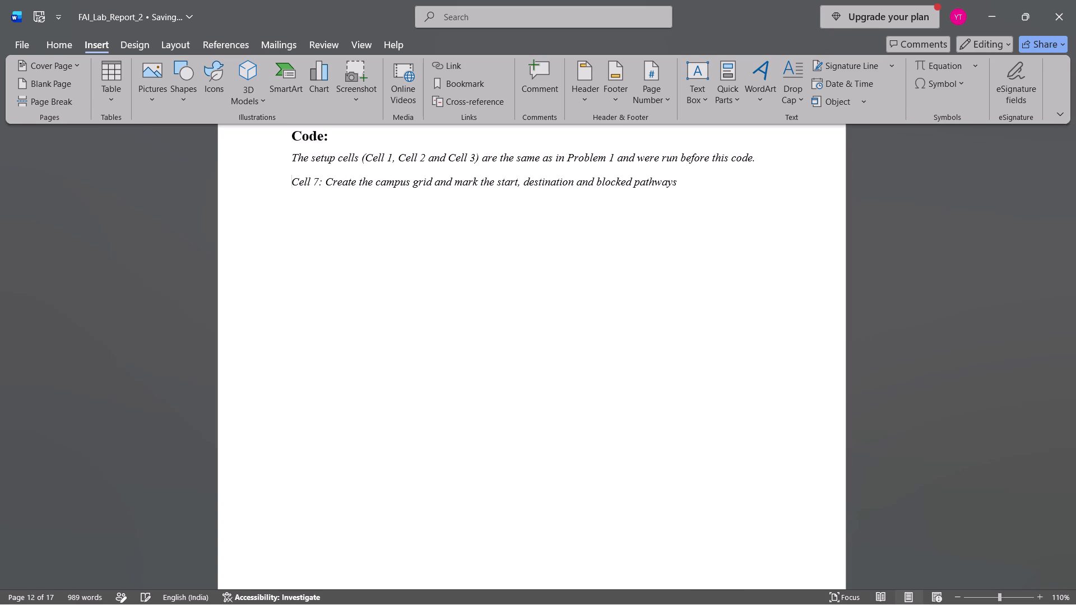
Move the Cell 7 campus grid code screenshot from its page to a new line directly below the Cell 7 caption.
scroll(421, 435, "down", 5)
scroll(582, 414, "down", 1)
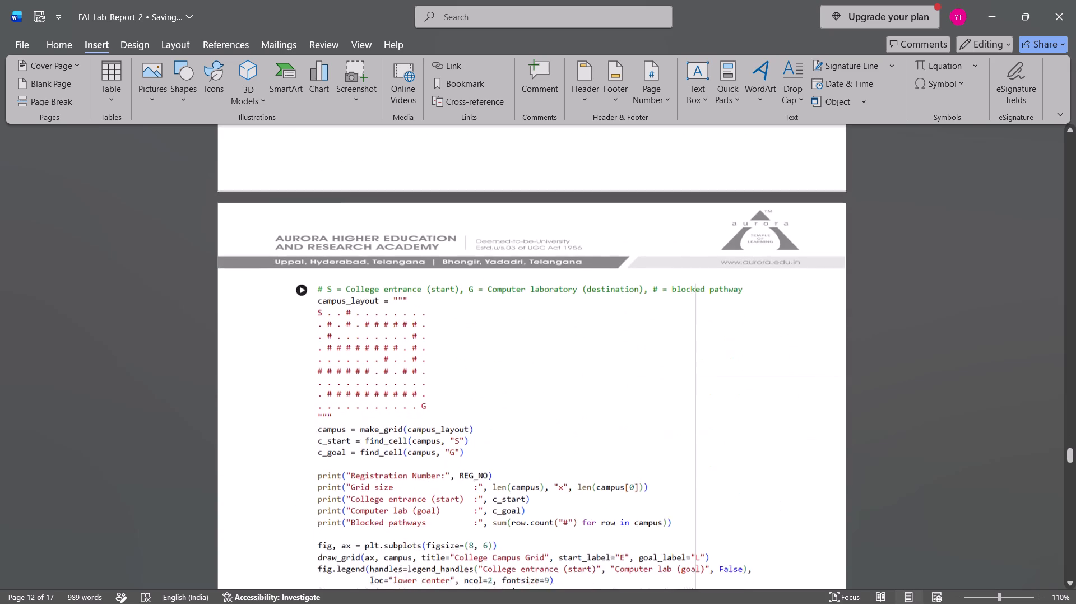
scroll(582, 414, "down", 2)
left_click_drag(730, 375, 482, 215)
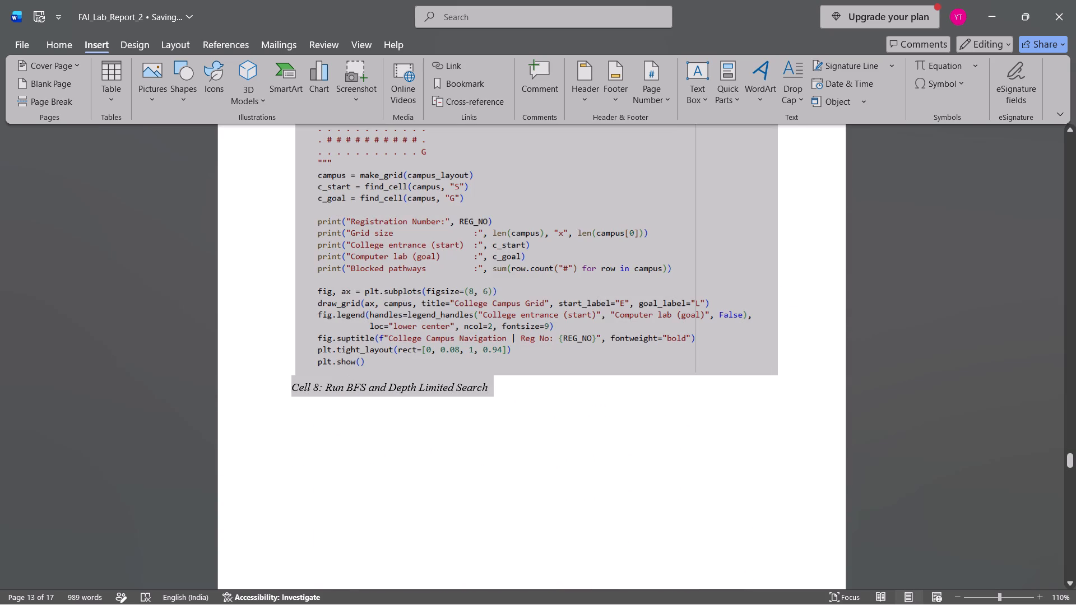
left_click_drag(482, 215, 483, 218)
left_click(483, 218)
left_click_drag(780, 351, 613, 294)
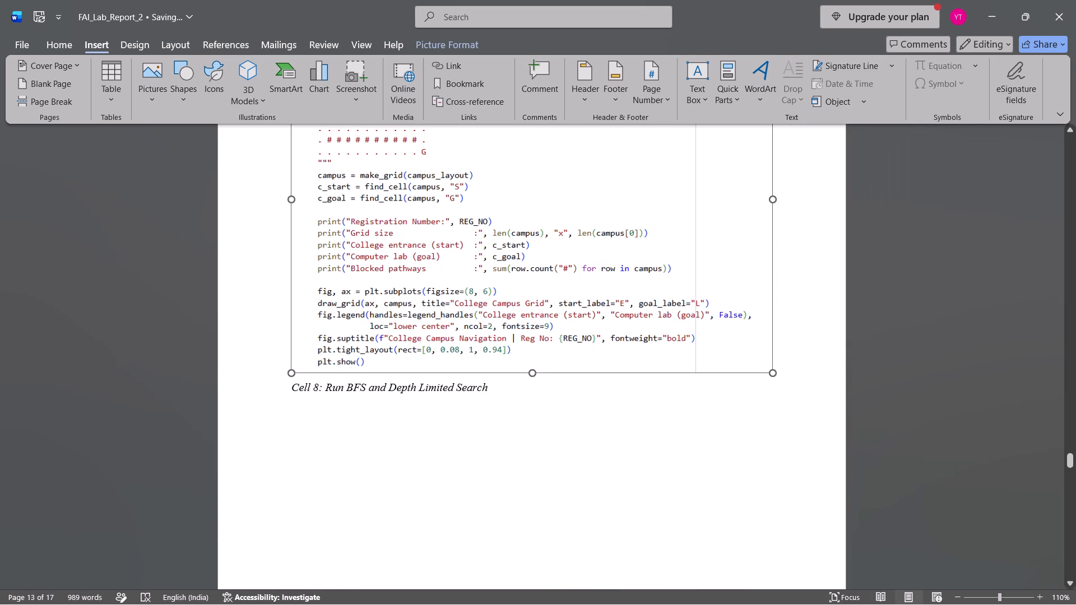
left_click_drag(613, 294, 666, 300)
scroll(666, 300, "up", 1)
left_click(772, 380)
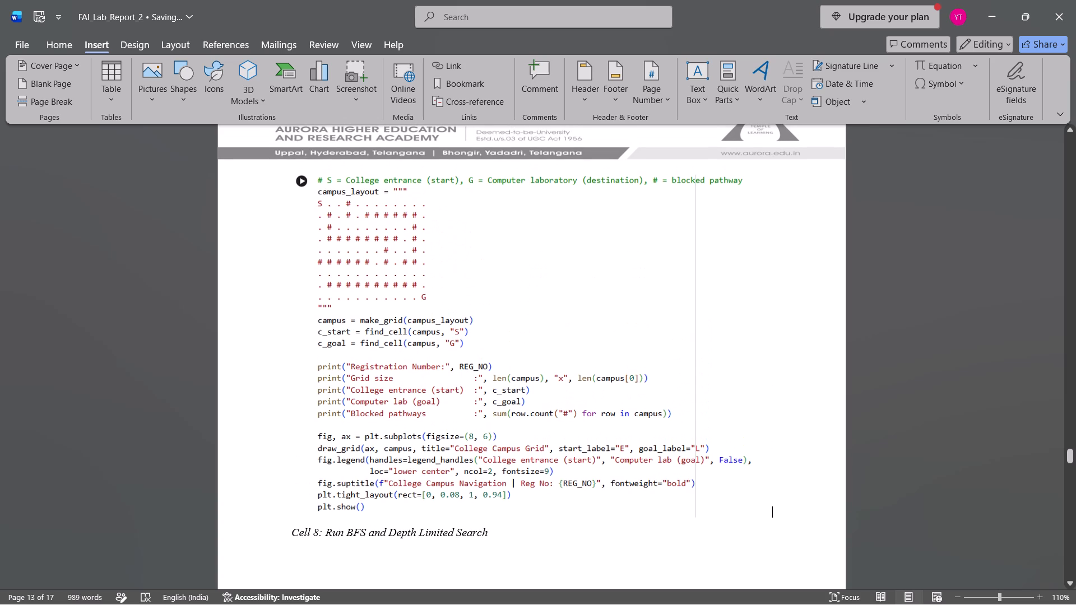
left_click_drag(798, 513, 509, 298)
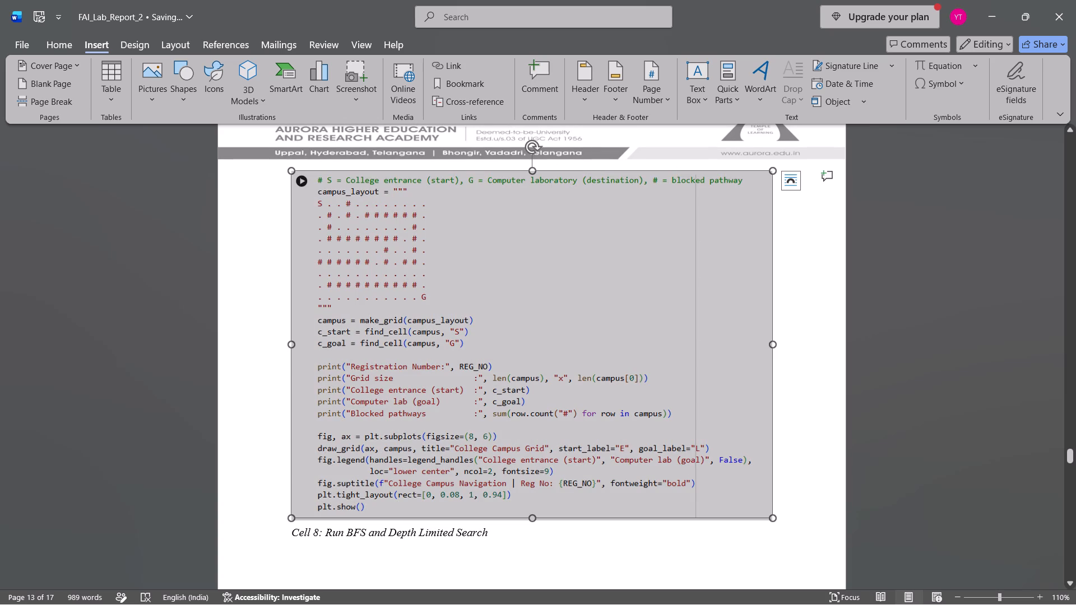
left_click_drag(509, 298, 494, 294)
key("ctrl+c")
key("BackSpace")
scroll(494, 294, "up", 4)
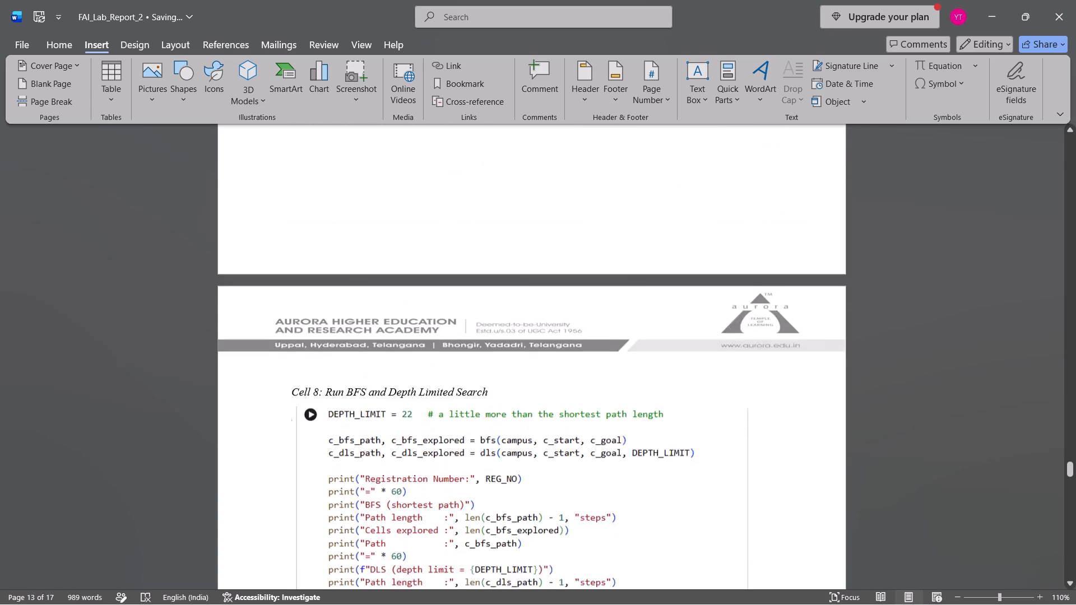
scroll(494, 294, "up", 6)
left_click(680, 238)
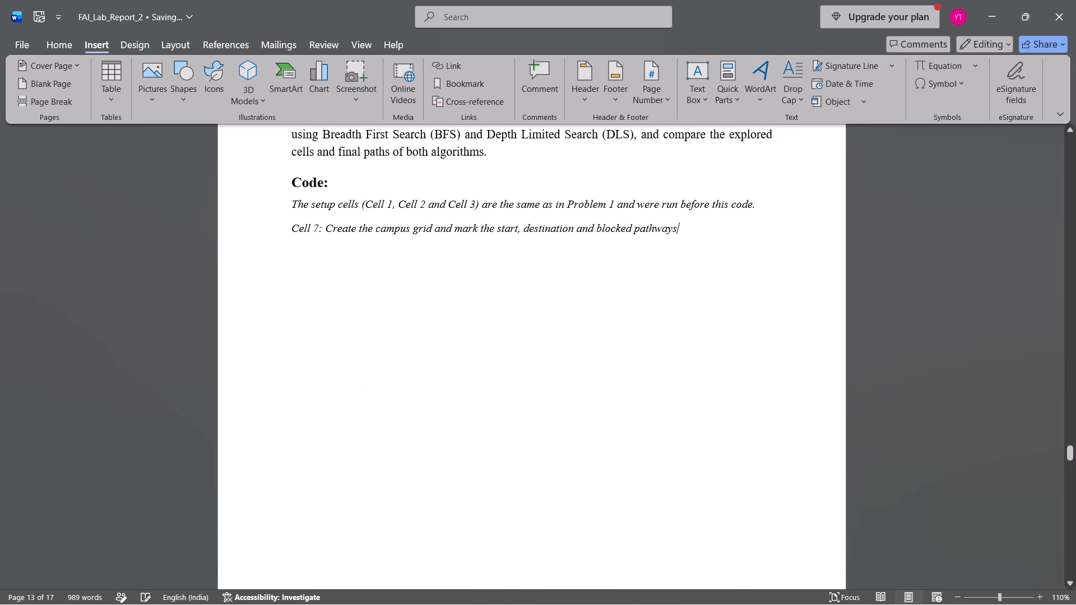
key("Return")
key("ctrl+v")
Check the remaining Problem 2 pages through the Google Colab Notebook Link section and save the report.
scroll(680, 238, "down", 3)
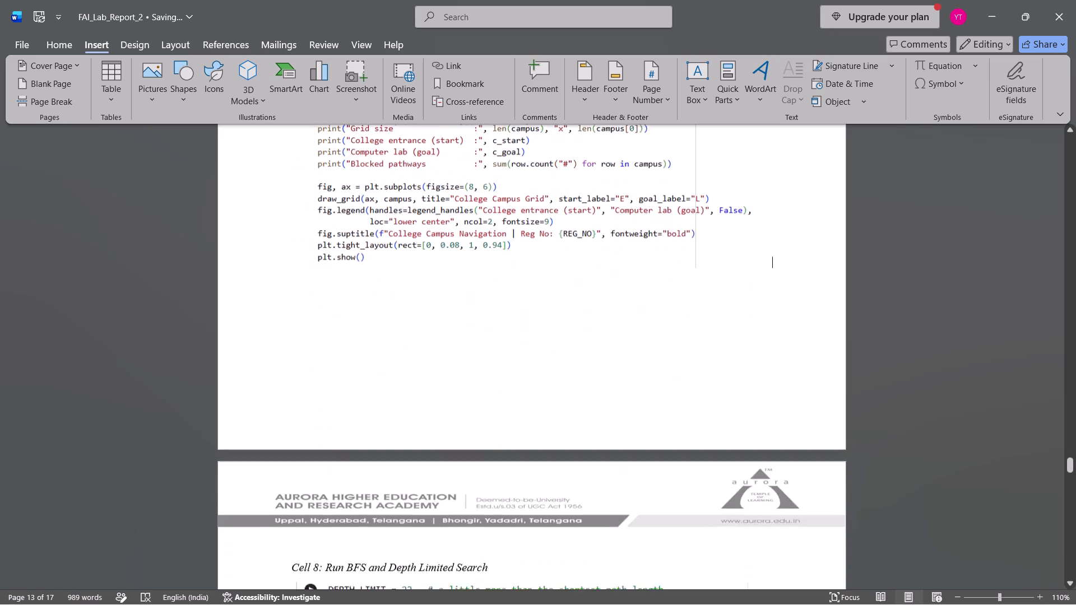
scroll(680, 238, "down", 8)
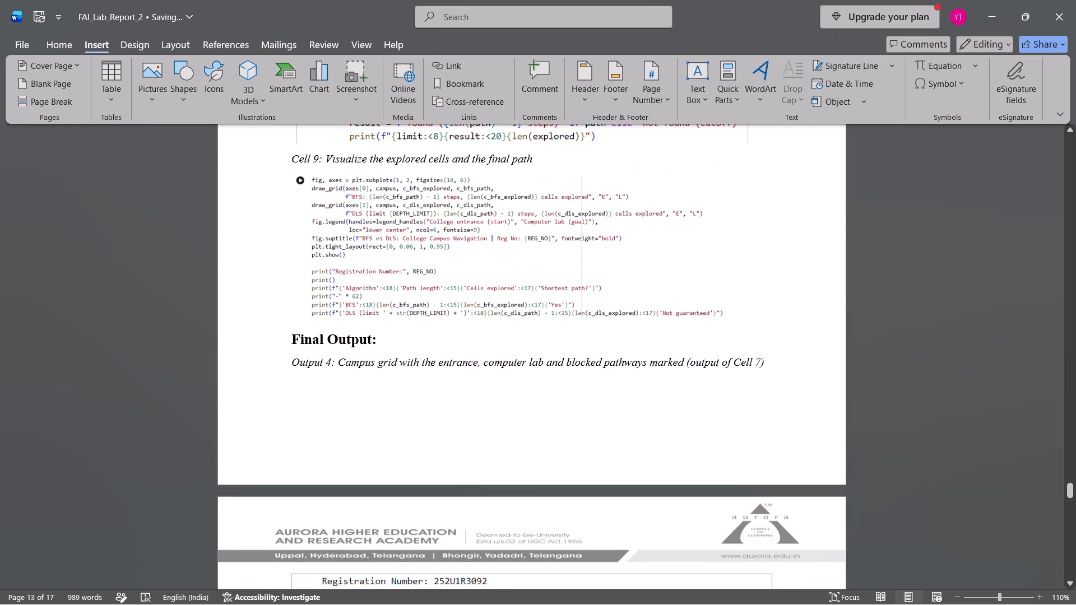
scroll(680, 238, "down", 10)
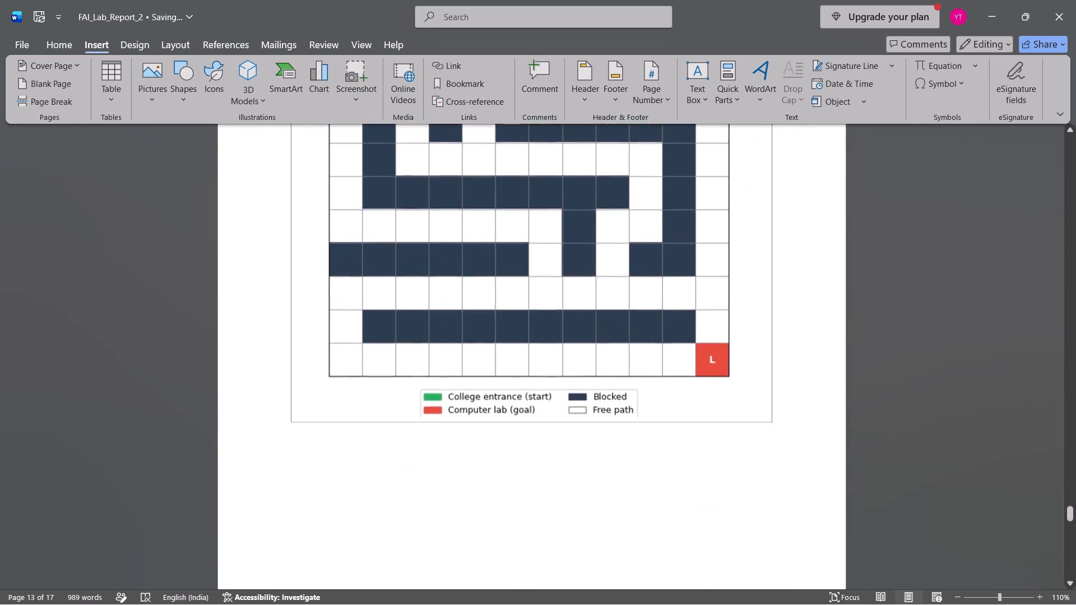
scroll(680, 238, "down", 11)
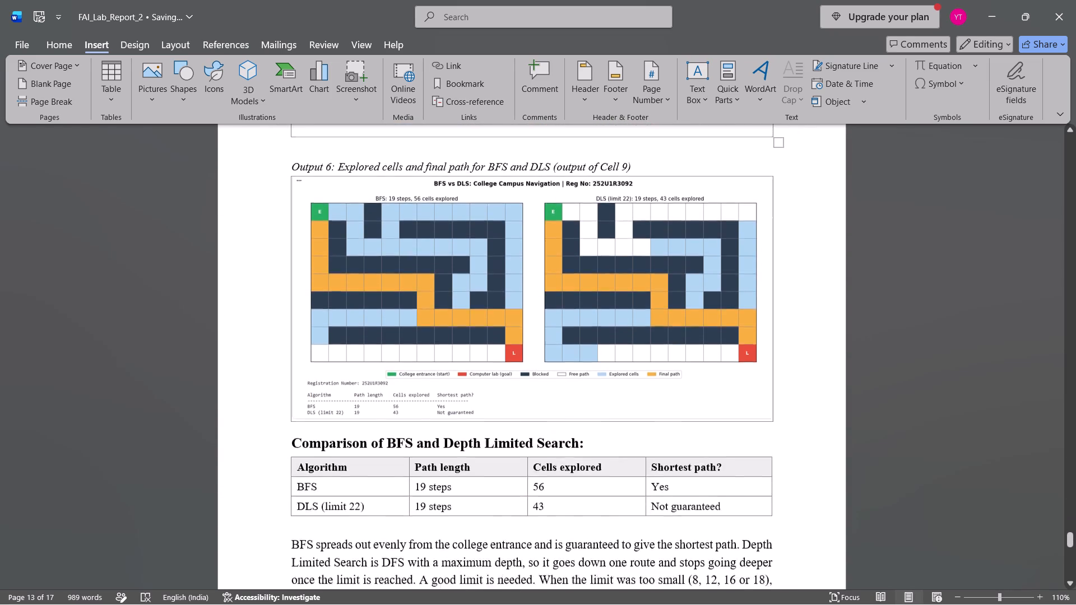
scroll(680, 238, "down", 10)
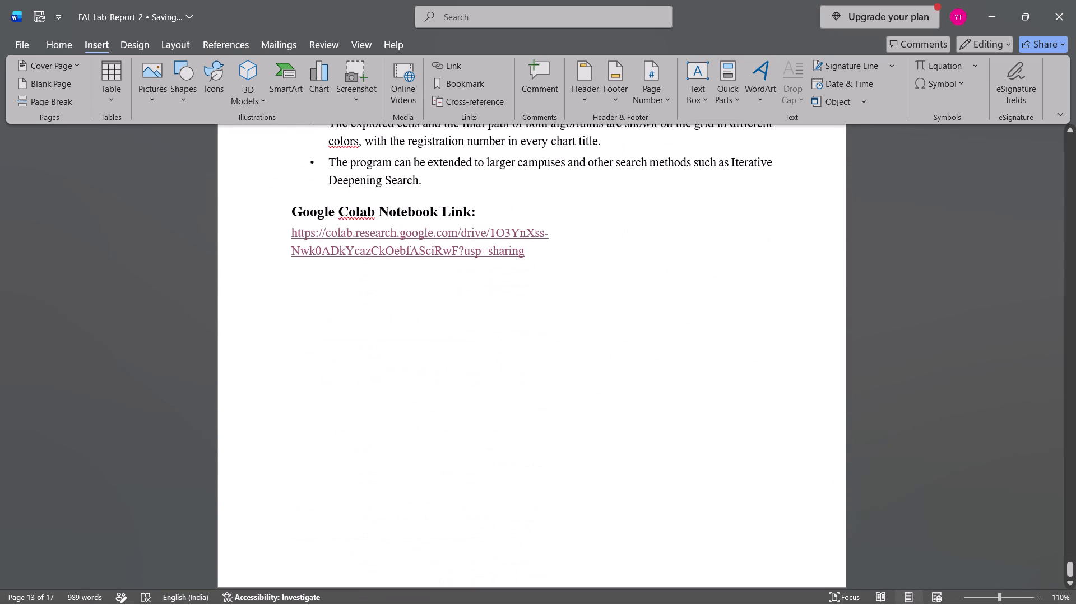
key("ctrl+s")
Examine the saved report from the closing sections back to the certificate and cover pages.
scroll(524, 277, "up", 16)
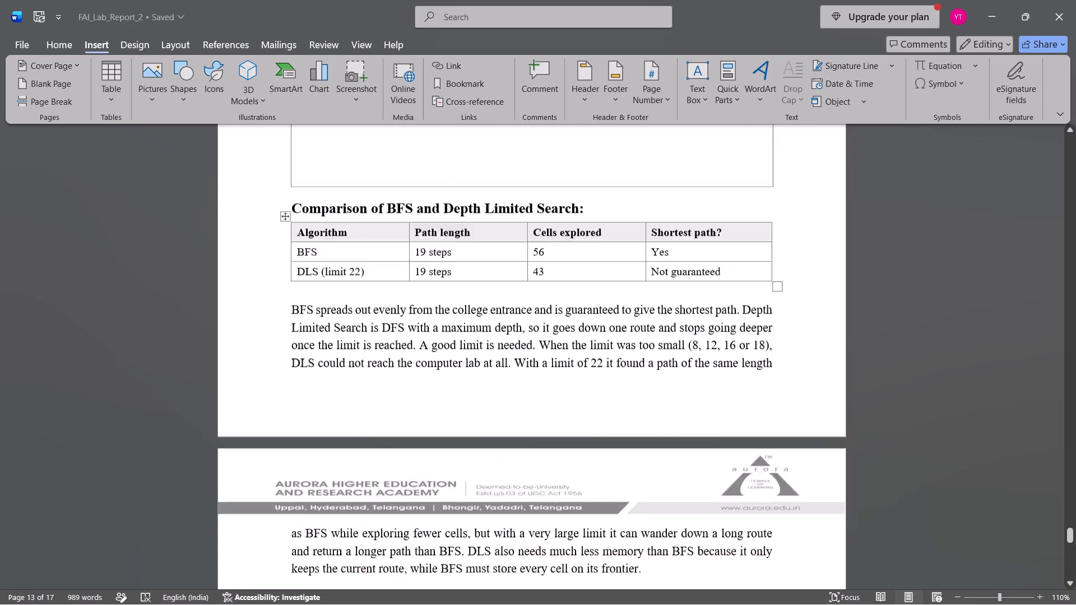
scroll(524, 277, "up", 20)
scroll(524, 277, "up", 11)
scroll(524, 277, "up", 20)
scroll(524, 277, "up", 20)
scroll(524, 277, "up", 3)
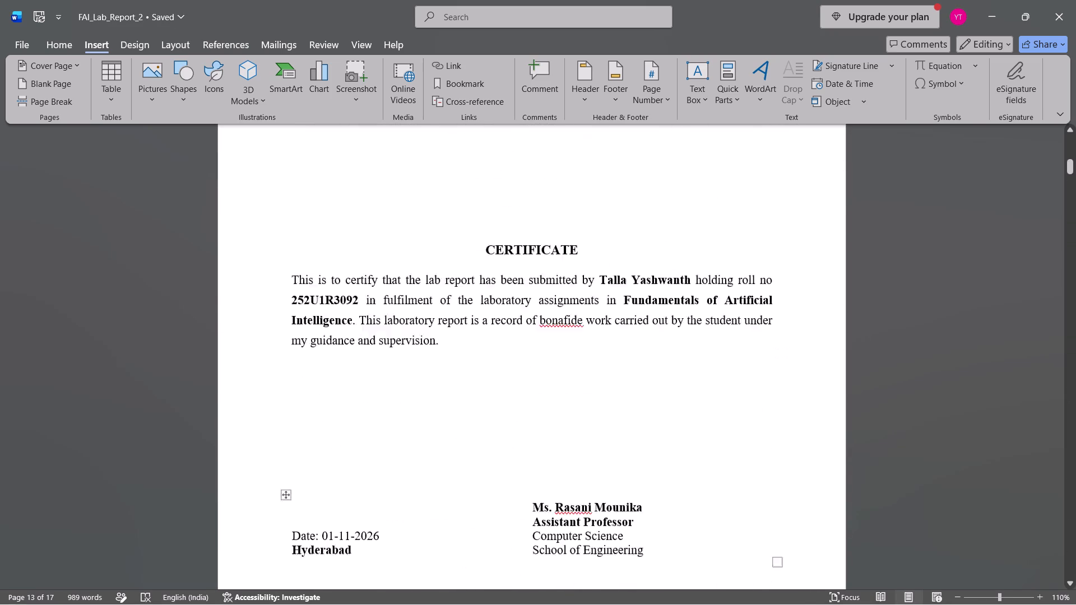
scroll(524, 277, "up", 8)
scroll(524, 277, "up", 14)
scroll(524, 277, "down", 2)
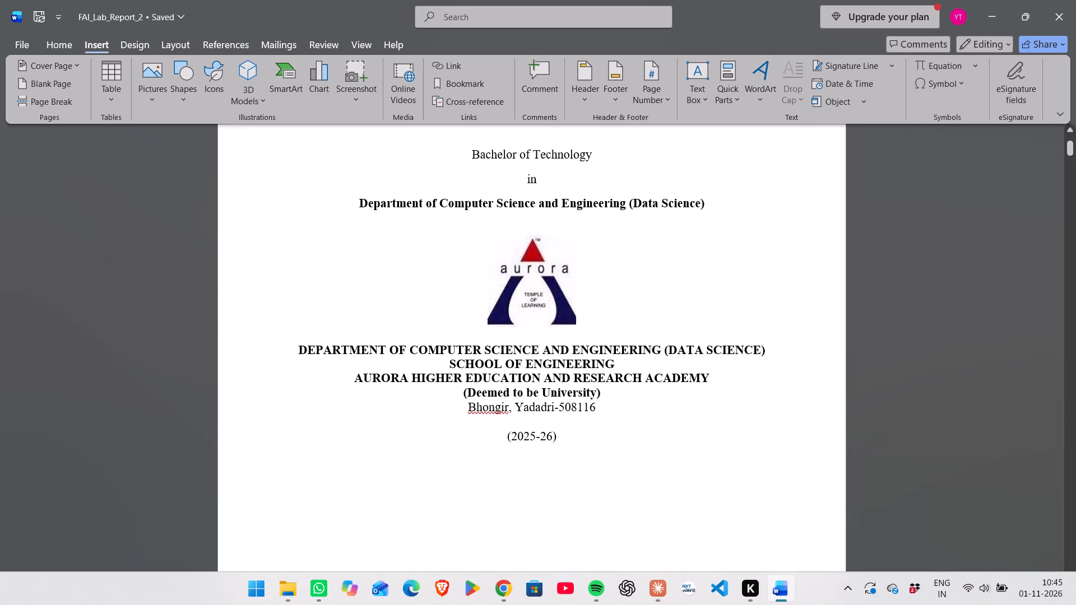
scroll(602, 392, "down", 1)
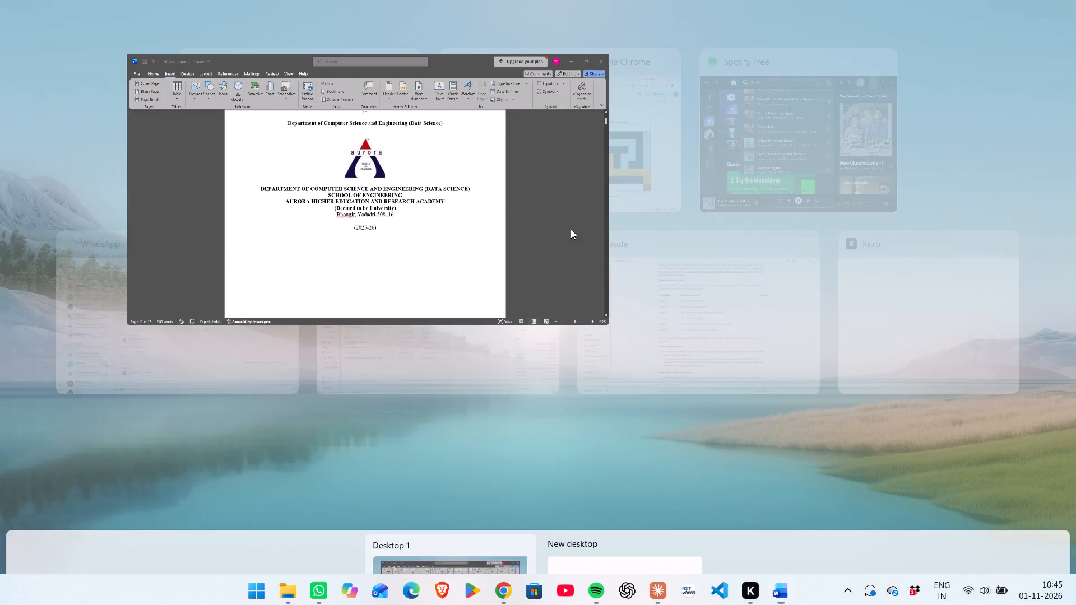
left_click(391, 156)
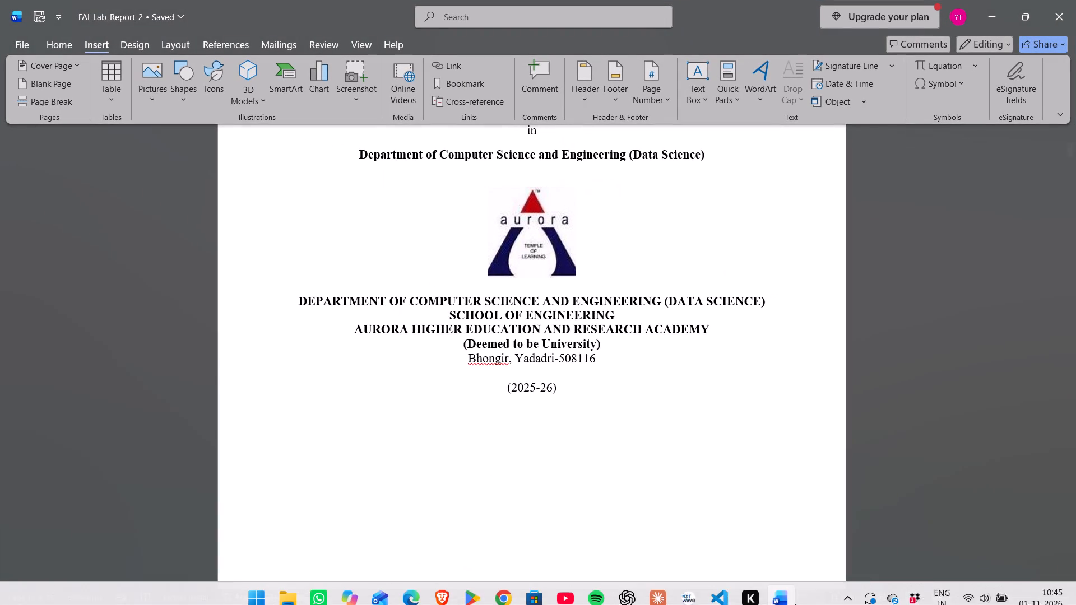
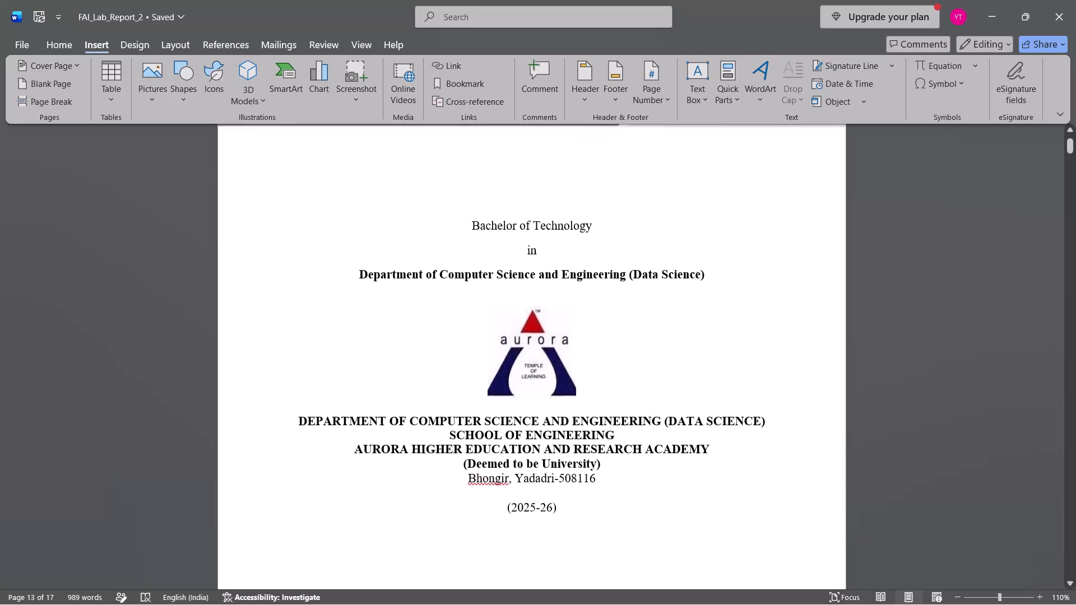
Add the number 2 after "lab report" in the first sentence of the certificate page.
scroll(574, 372, "down", 1)
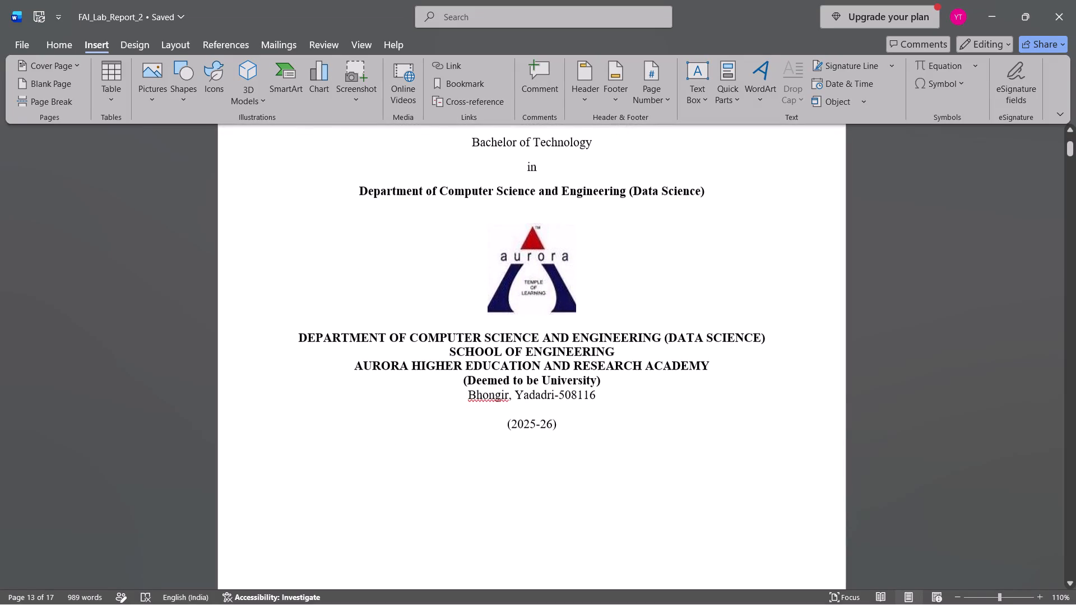
scroll(574, 372, "down", 8)
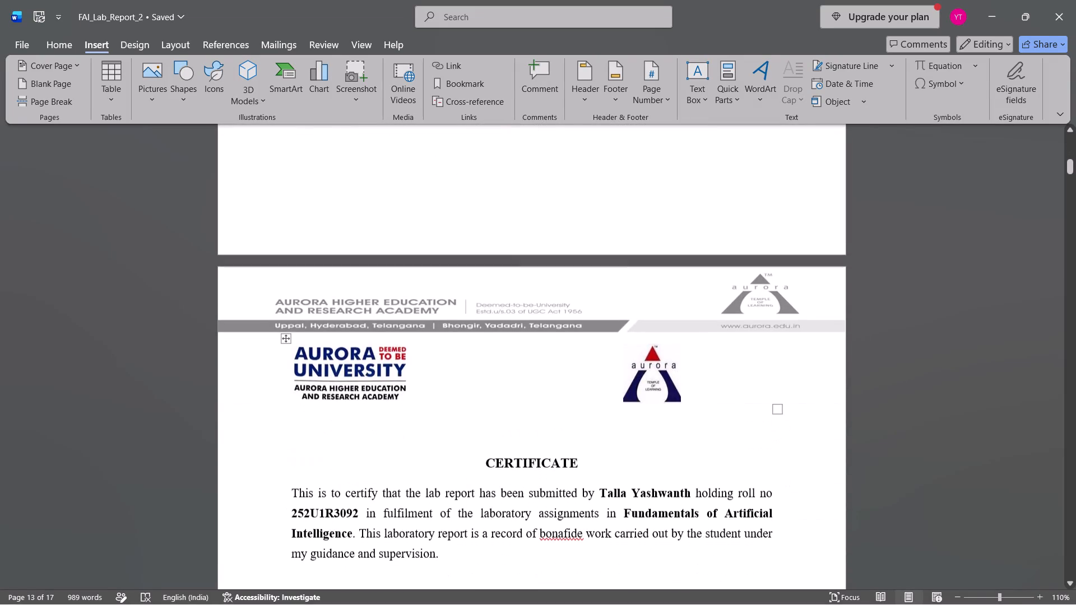
scroll(574, 372, "down", 1)
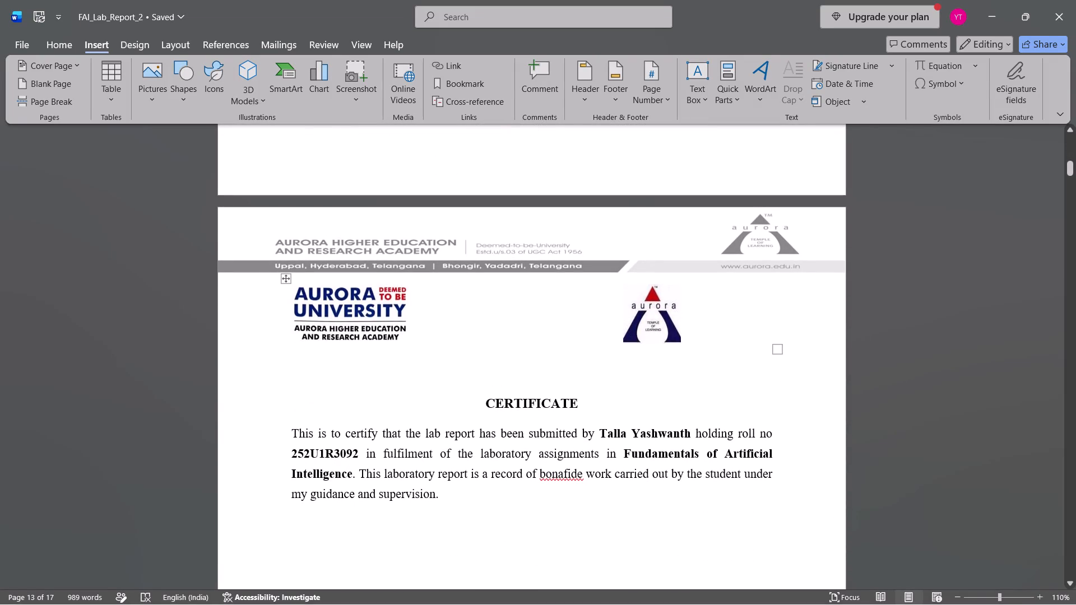
left_click(472, 438)
key("Right")
key("space")
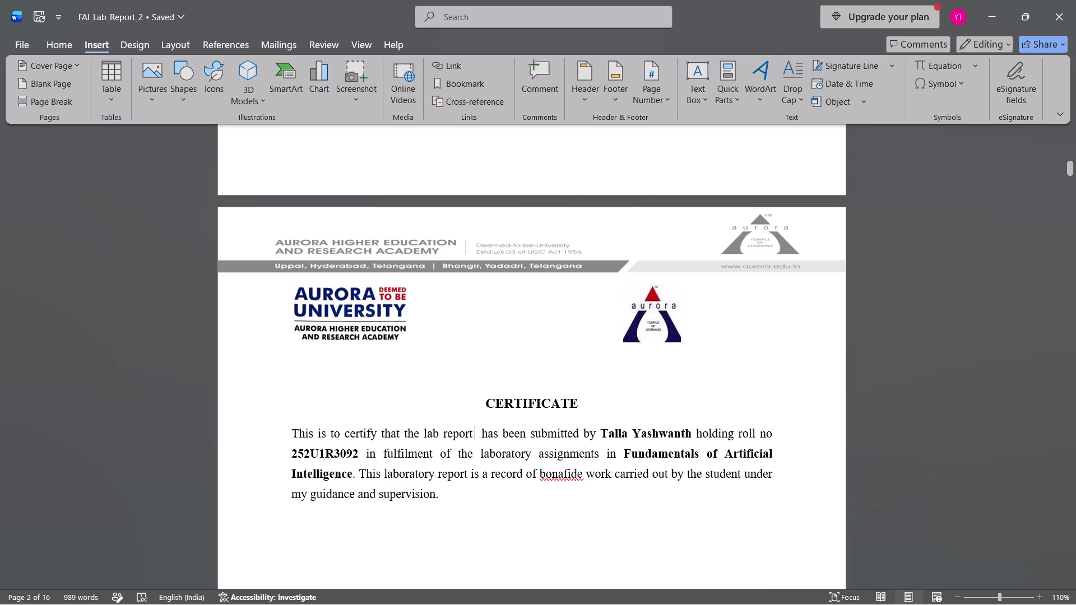
type("2")
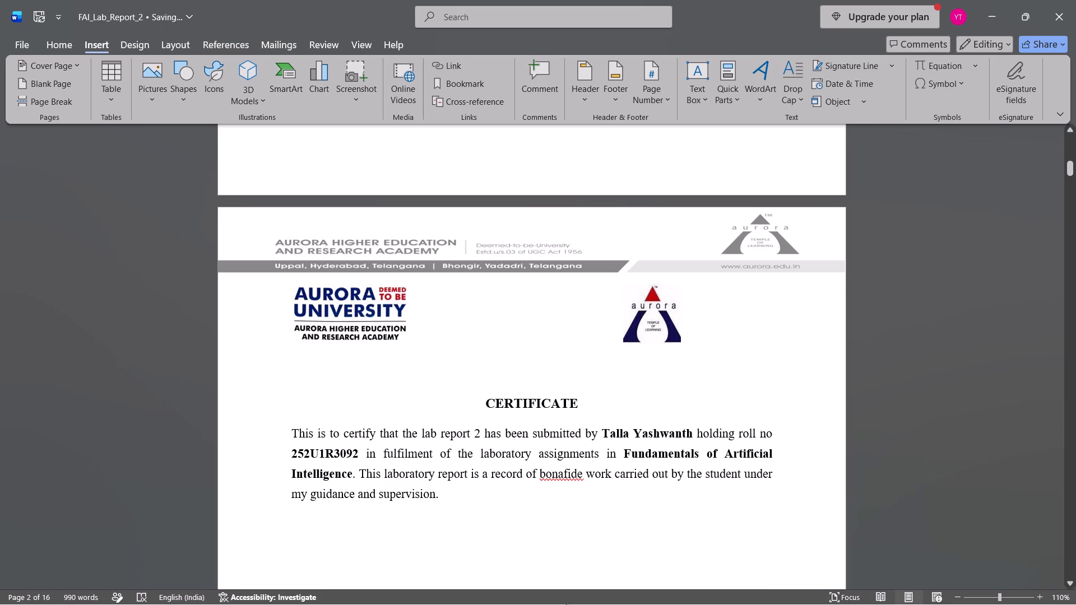
Check the rest of the certificate page down to the signature block, save the report and close it.
scroll(499, 434, "down", 3)
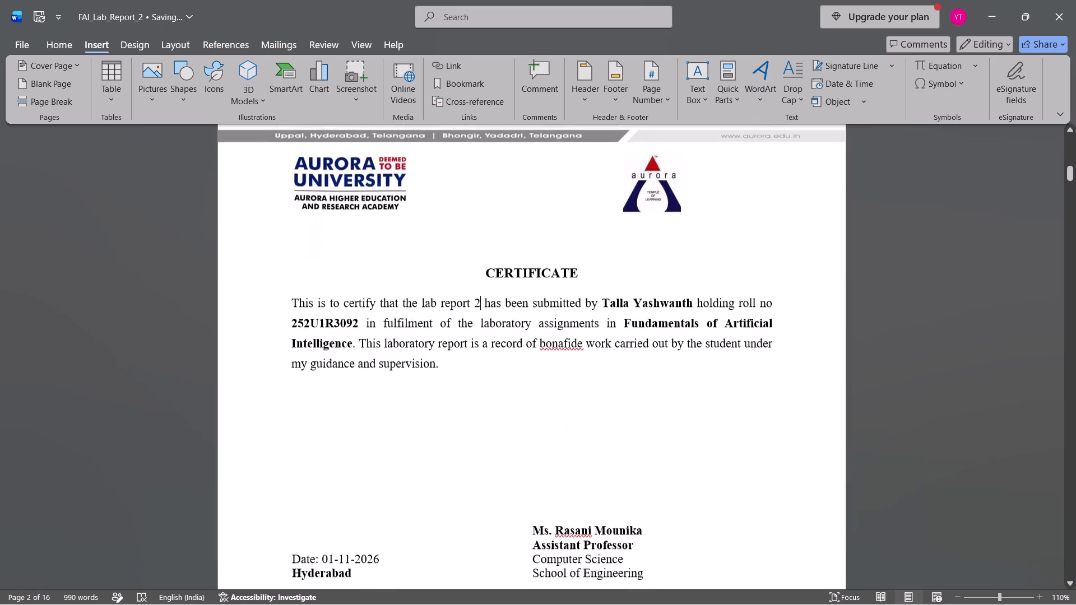
scroll(499, 434, "down", 1)
key("ctrl+s")
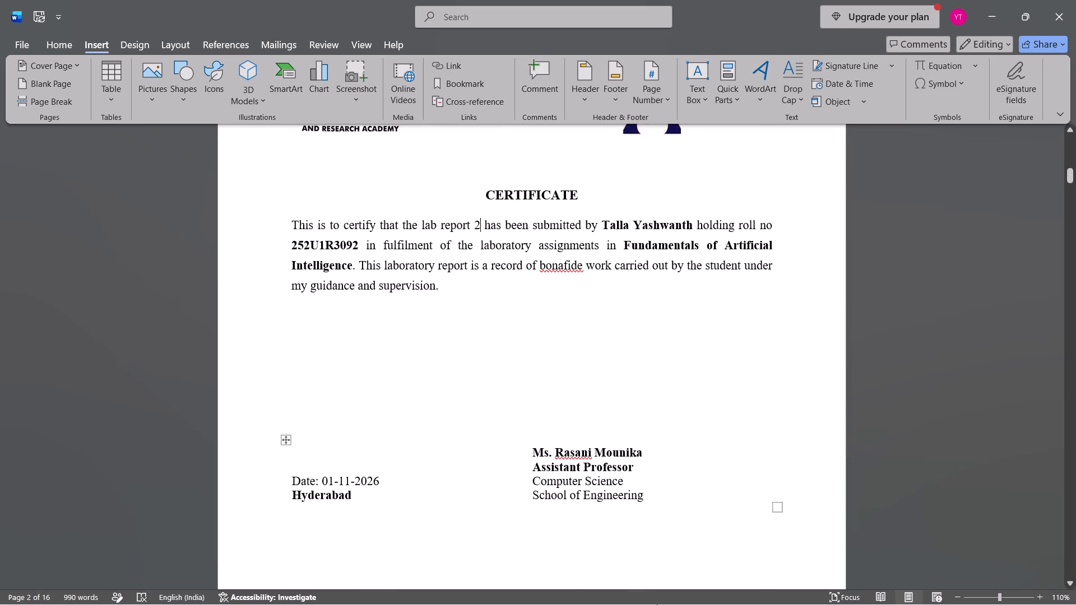
left_click(1075, 0)
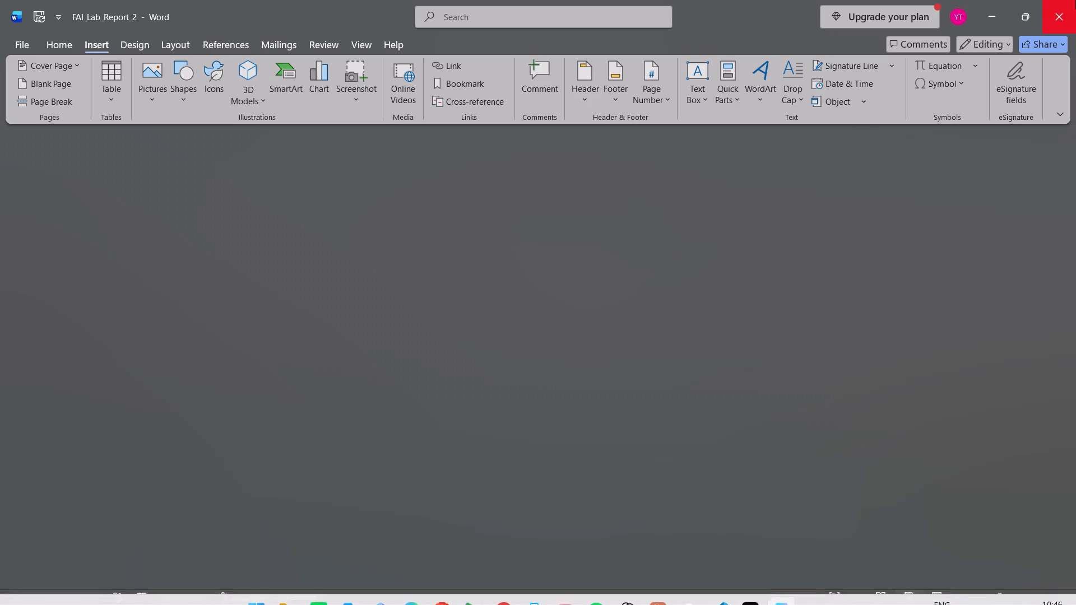
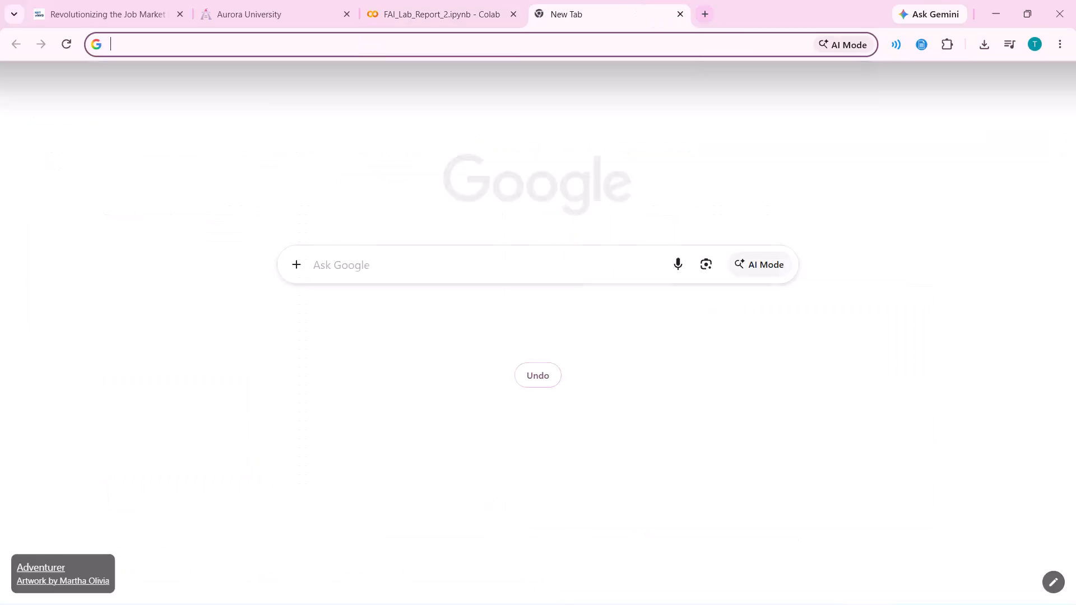
Search Google for "word to pdf" in the new Chrome tab.
key("Down")
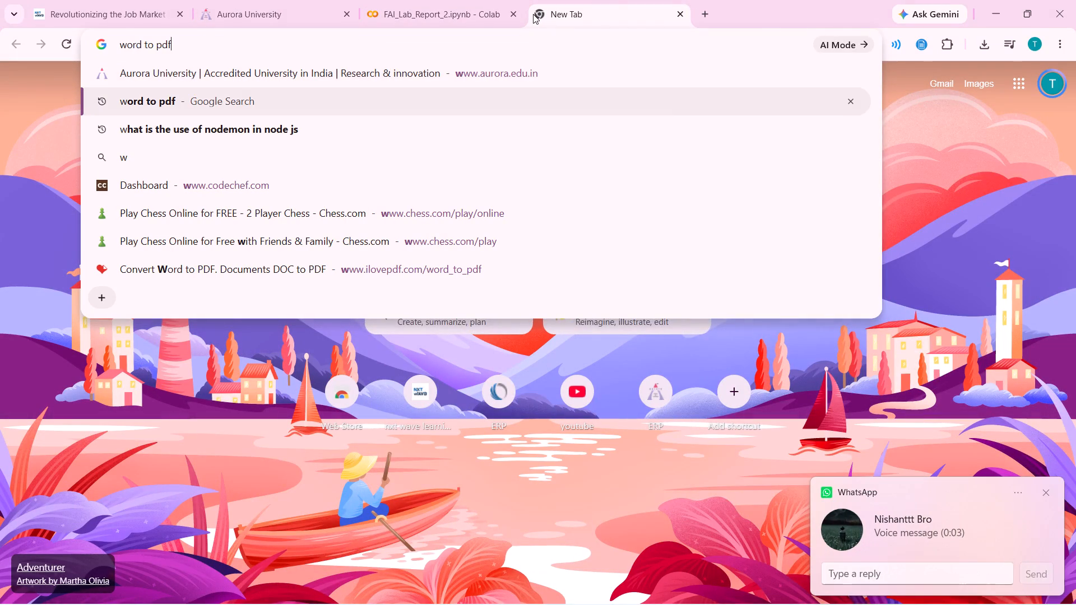
key("Return")
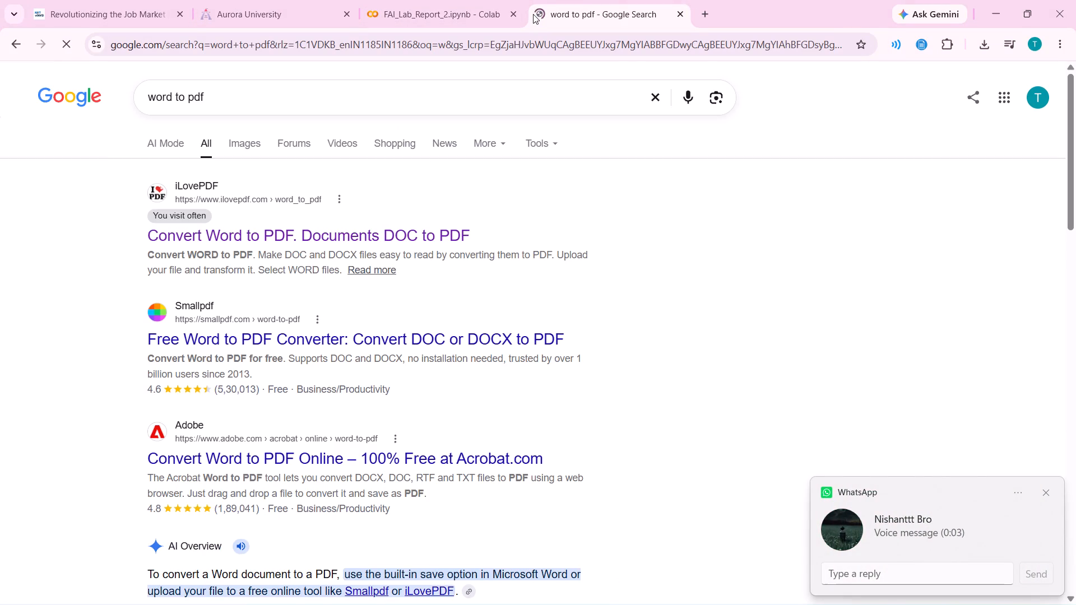
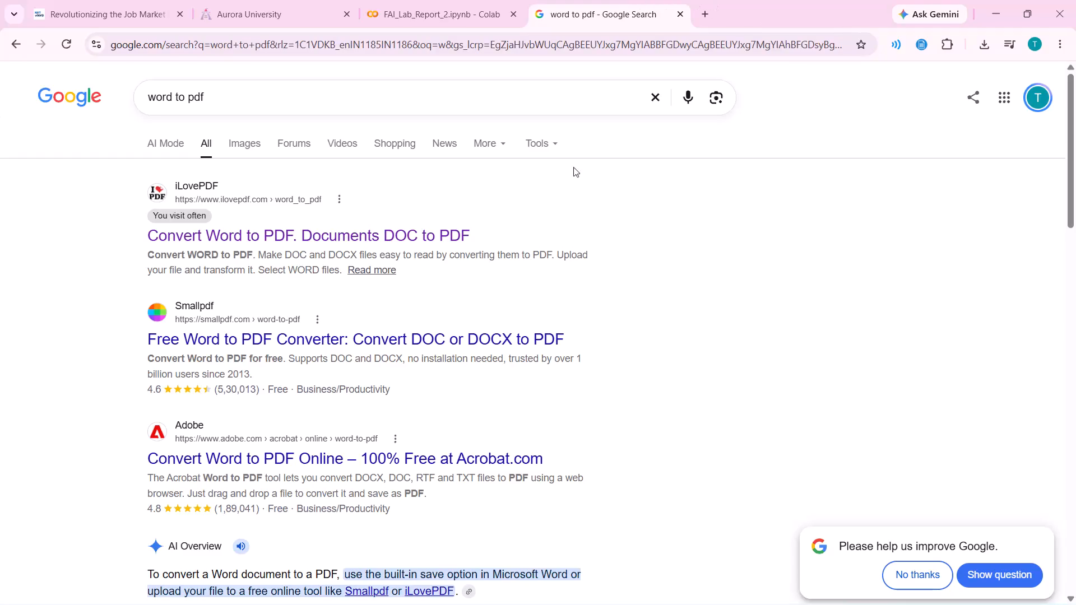
Open iLovePDF's Word to PDF converter from the search results and load FAI_Lab_Report_2.docx from the SECOND_YEAR-2 TERM folder.
left_click(452, 241)
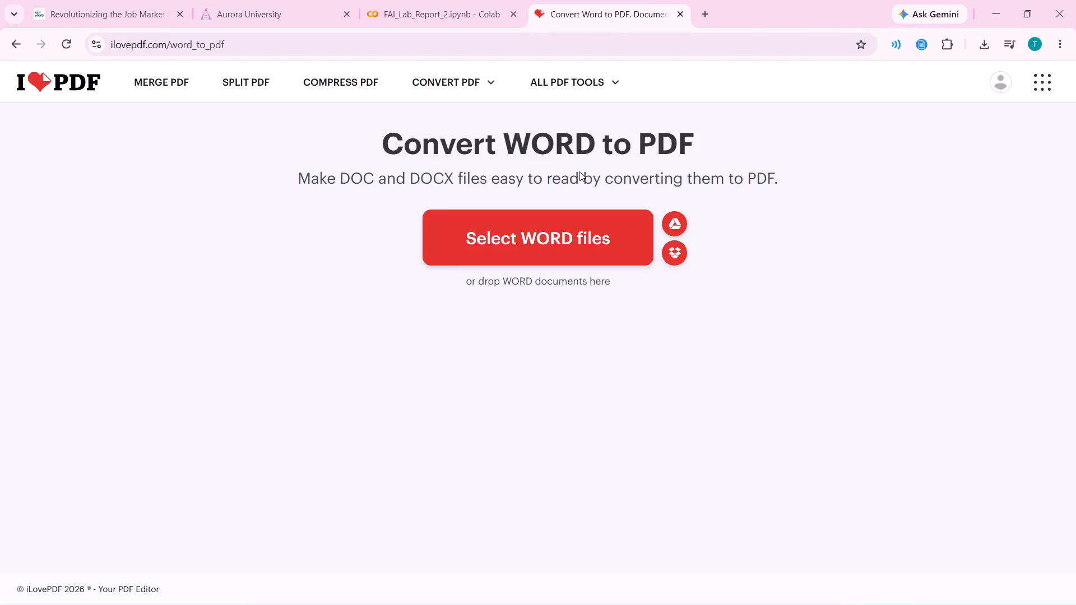
left_click(536, 230)
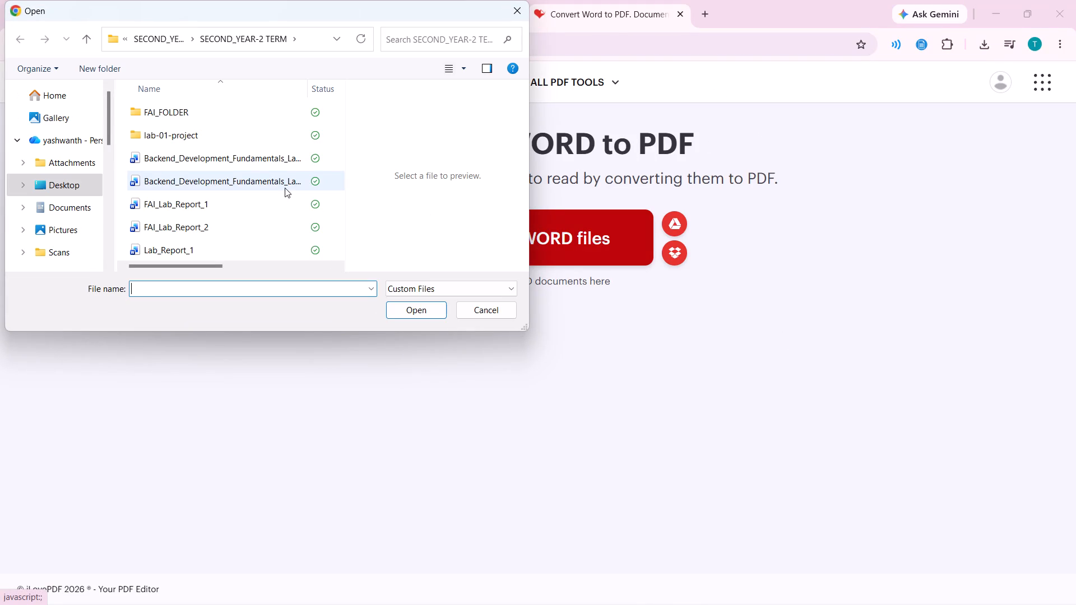
scroll(234, 195, "down", 2)
scroll(207, 229, "right", 7)
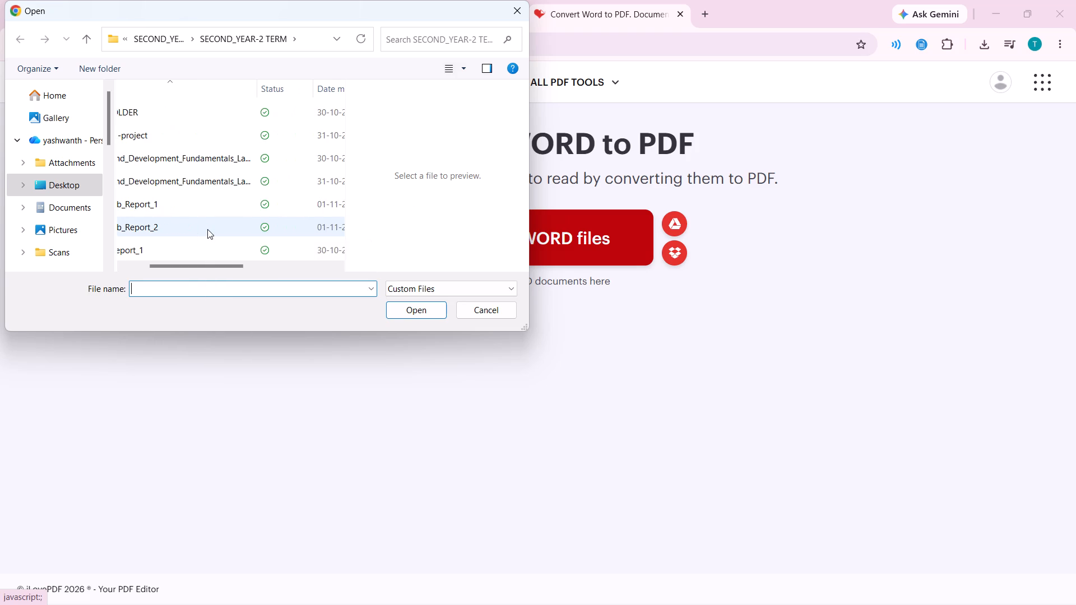
scroll(207, 229, "right", 1)
double_click(166, 225)
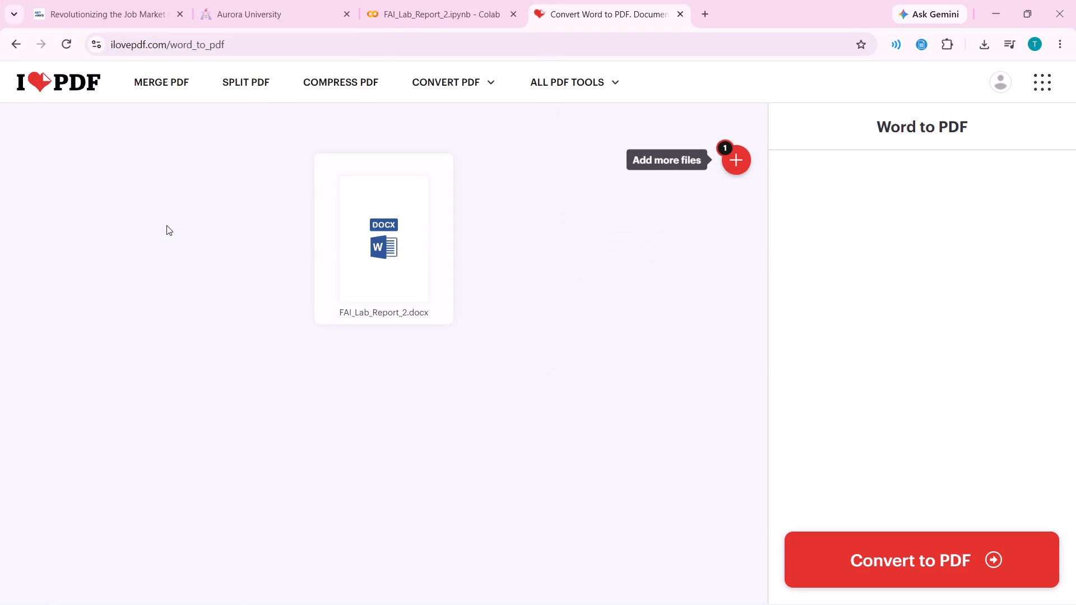
Convert the loaded FAI_Lab_Report_2 document to PDF and download the result.
left_click(812, 549)
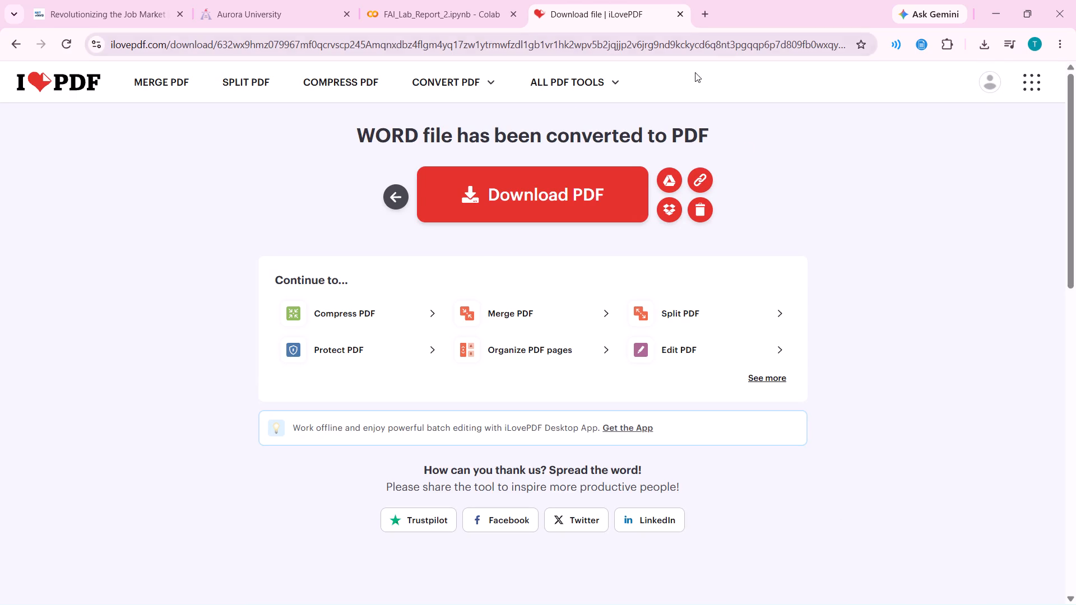
left_click(555, 184)
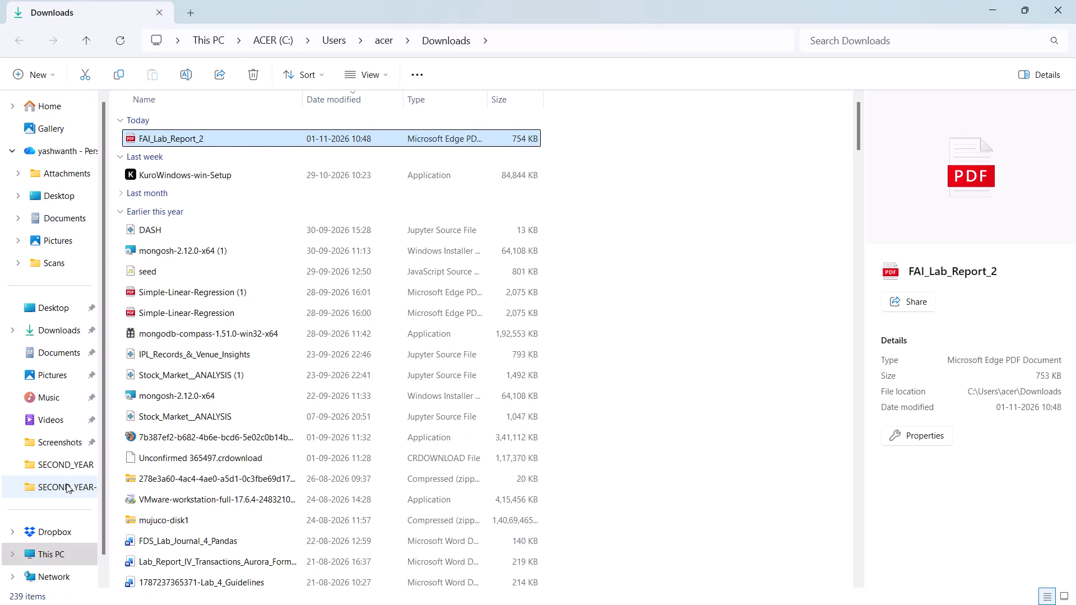
left_click(1075, 0)
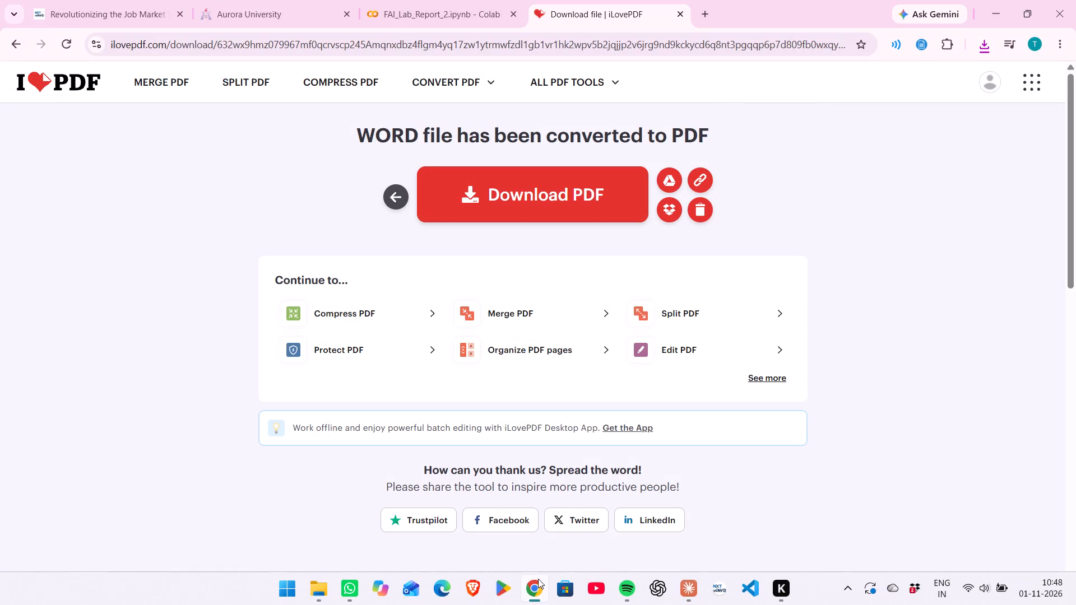
Open the FAI_Lab_Report_2 PDF from the SECOND_YEAR-2 TERM folder in File Explorer and check its cover and certificate pages.
left_click(321, 593)
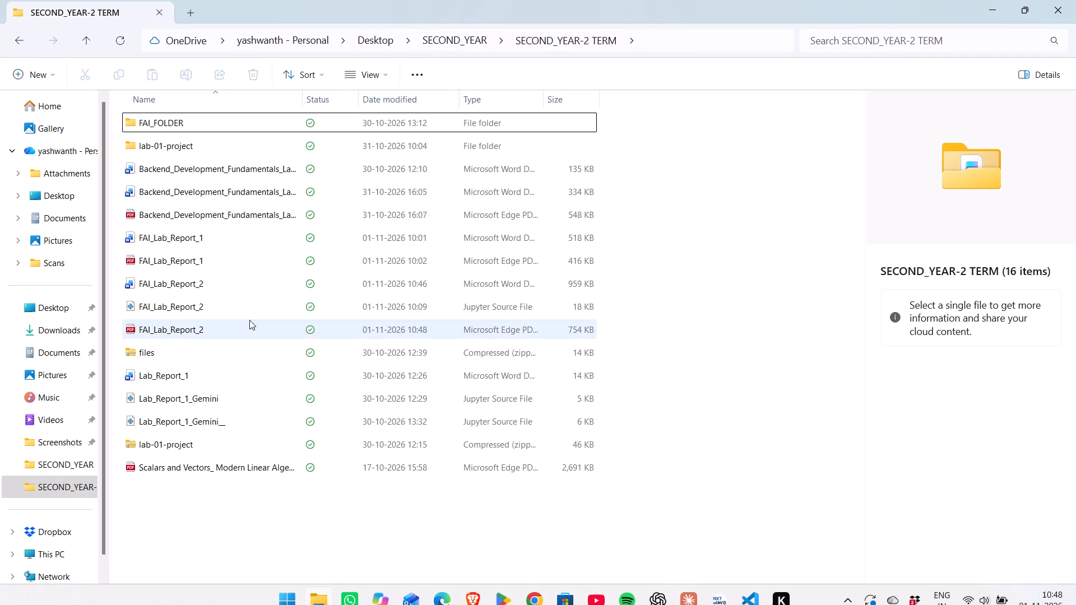
double_click(231, 330)
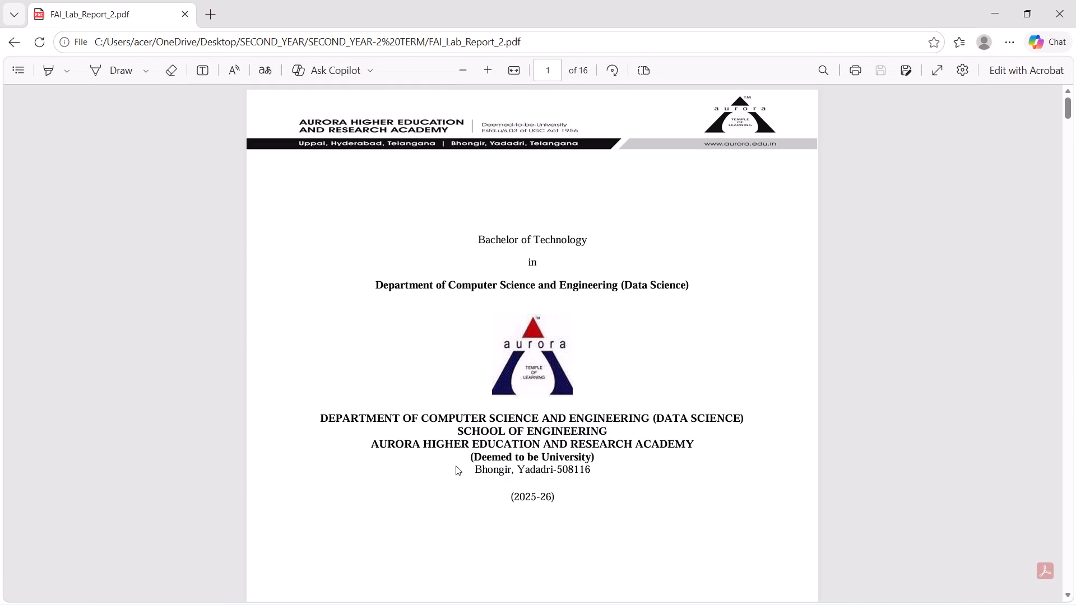
scroll(456, 463, "down", 6)
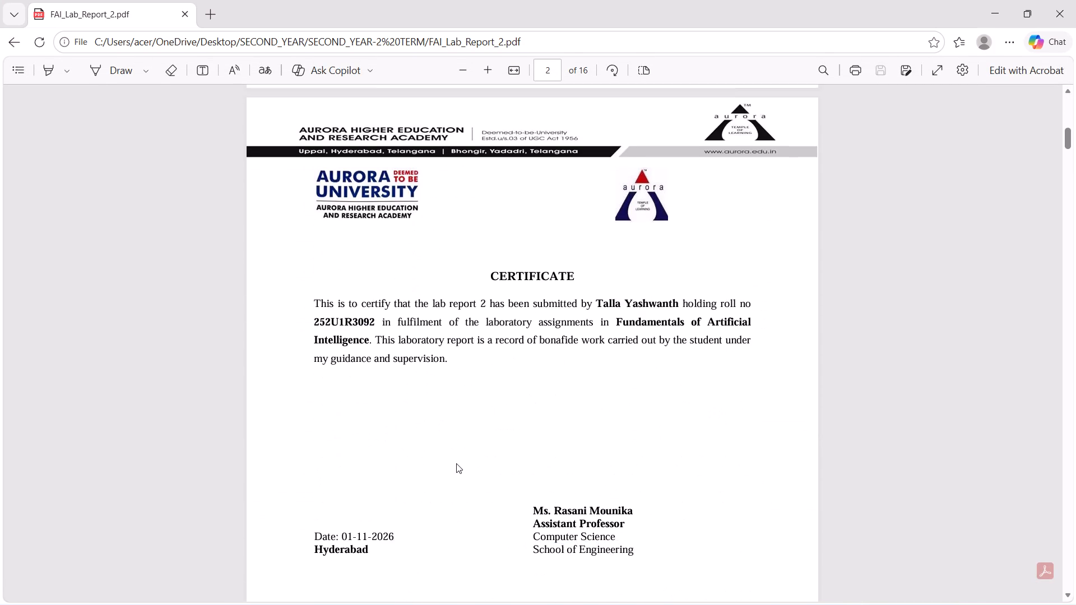
scroll(456, 463, "down", 3)
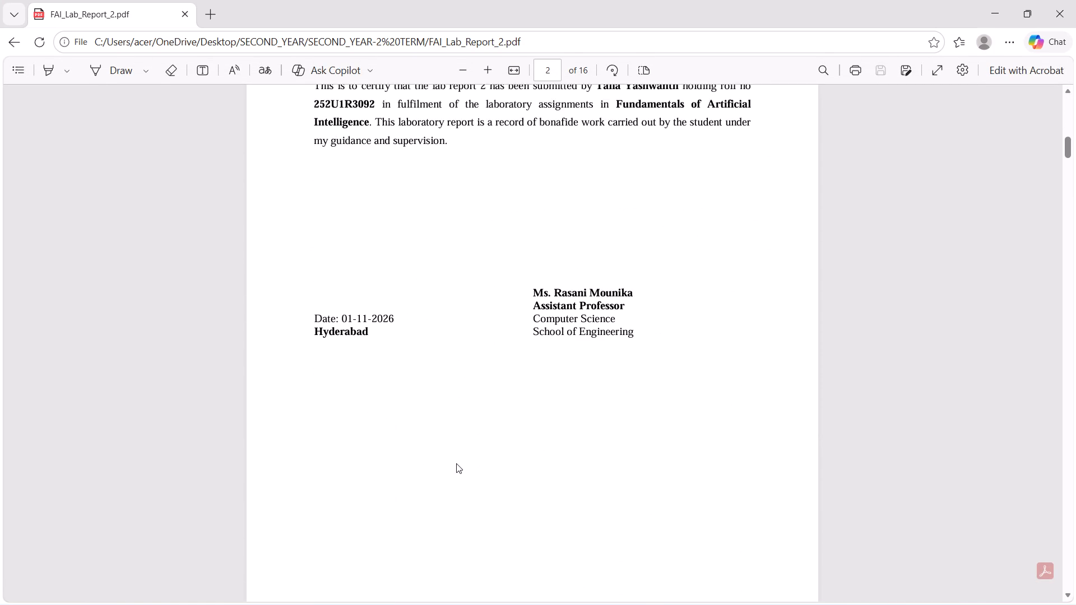
scroll(456, 463, "down", 2)
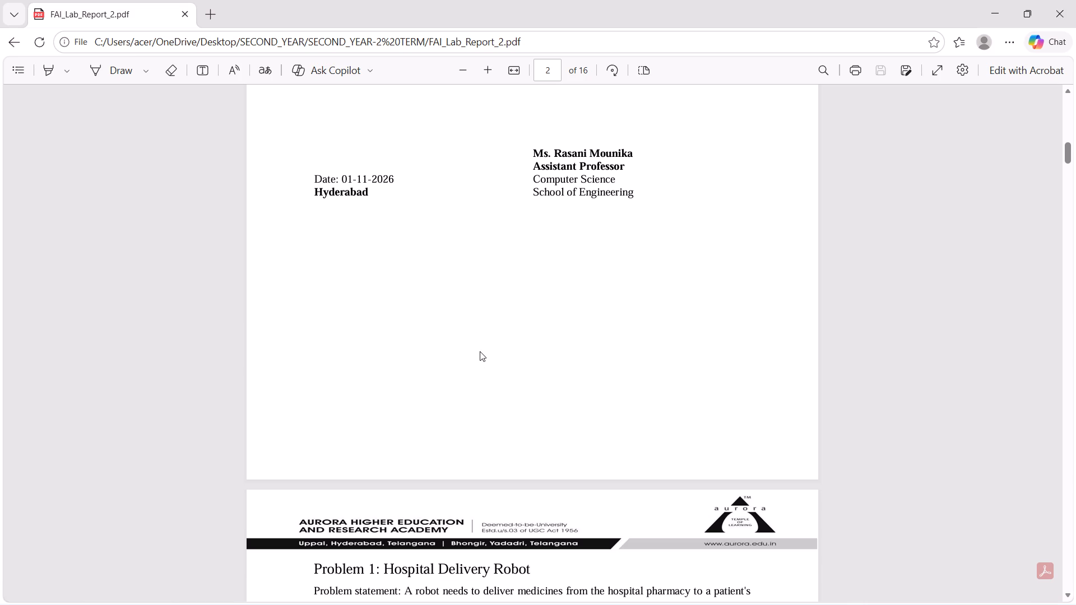
scroll(480, 351, "down", 1)
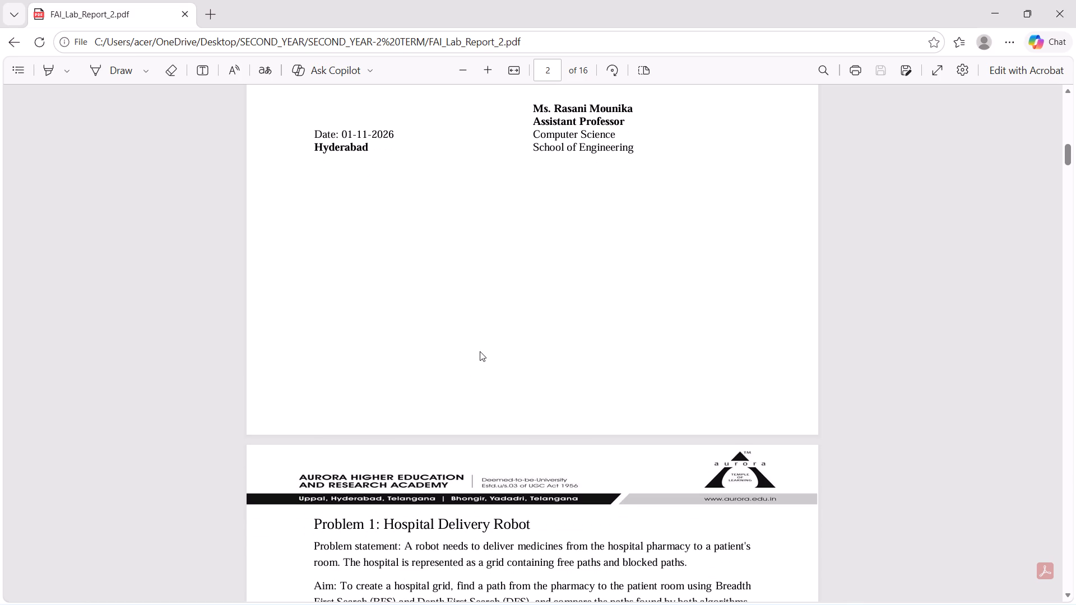
scroll(480, 351, "down", 1)
Review the Hospital Delivery Robot section of the PDF, checking its code cells, outputs, algorithm comparison and description.
scroll(480, 351, "down", 1)
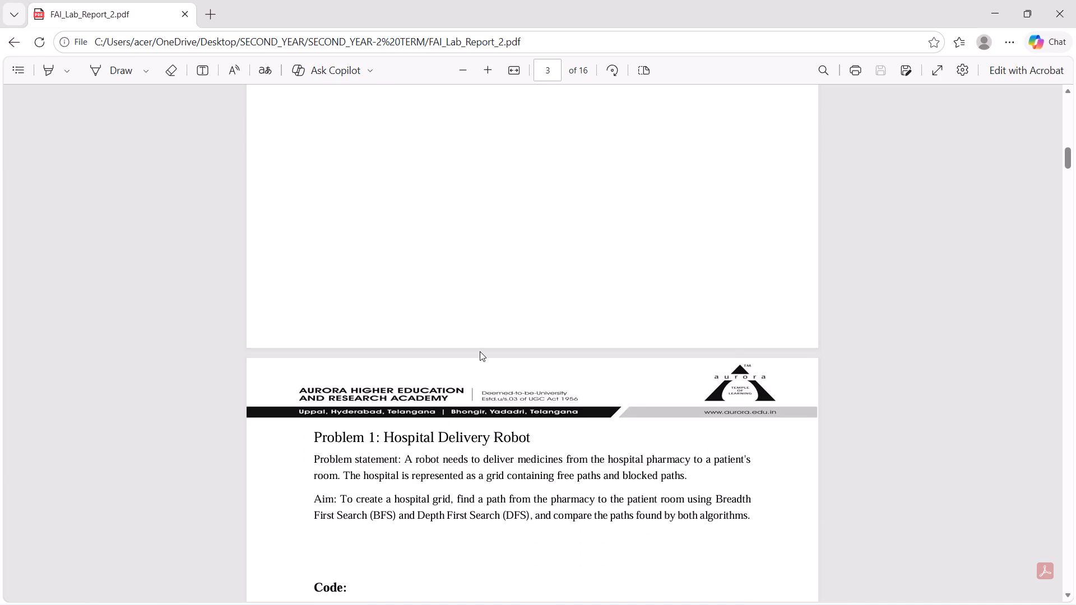
scroll(480, 351, "down", 8)
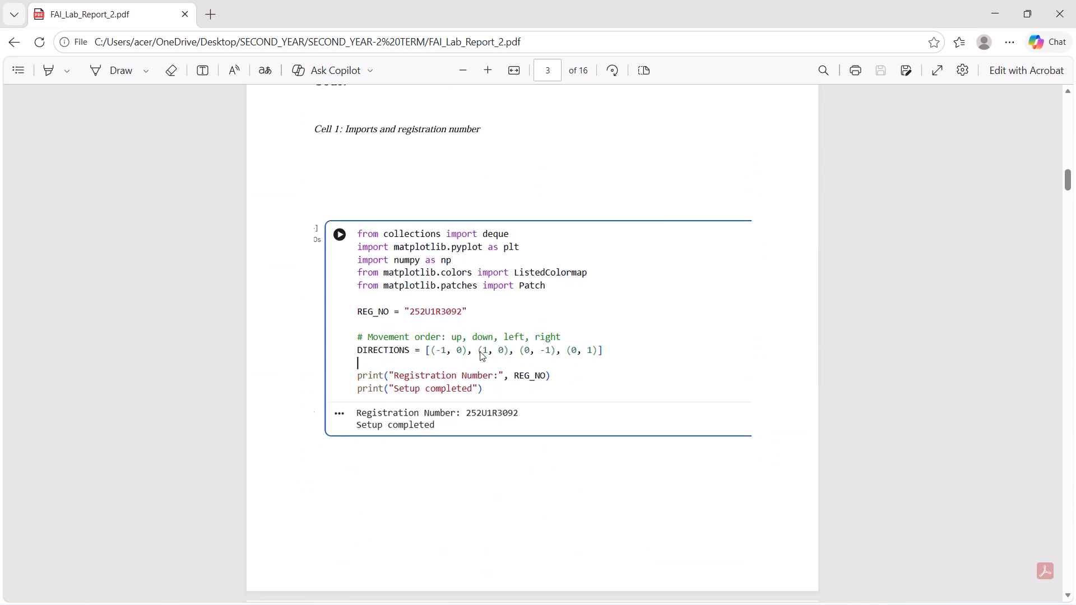
scroll(480, 351, "down", 7)
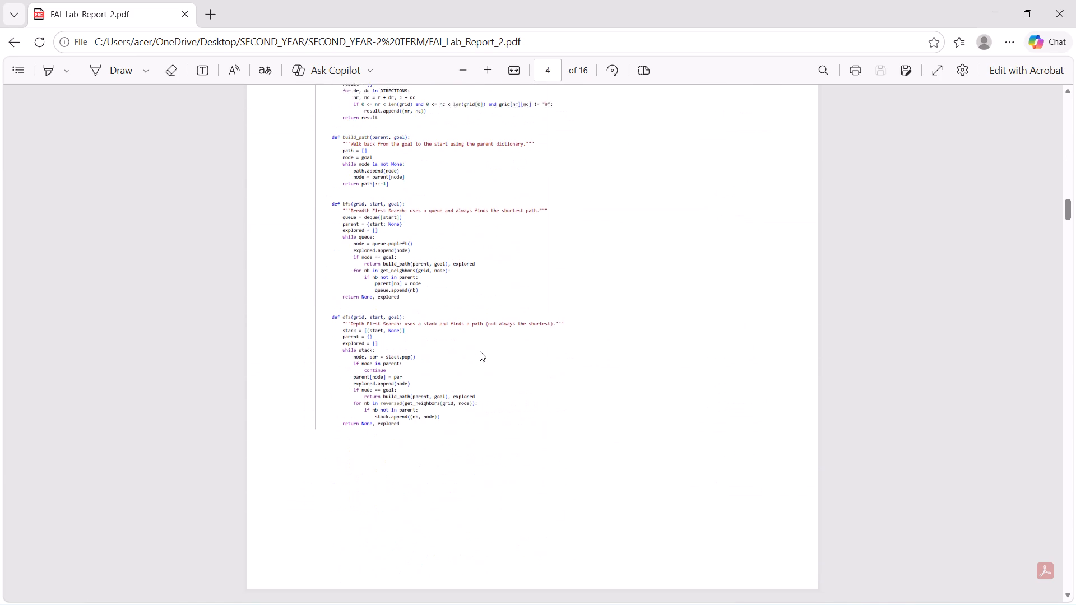
scroll(480, 351, "down", 2)
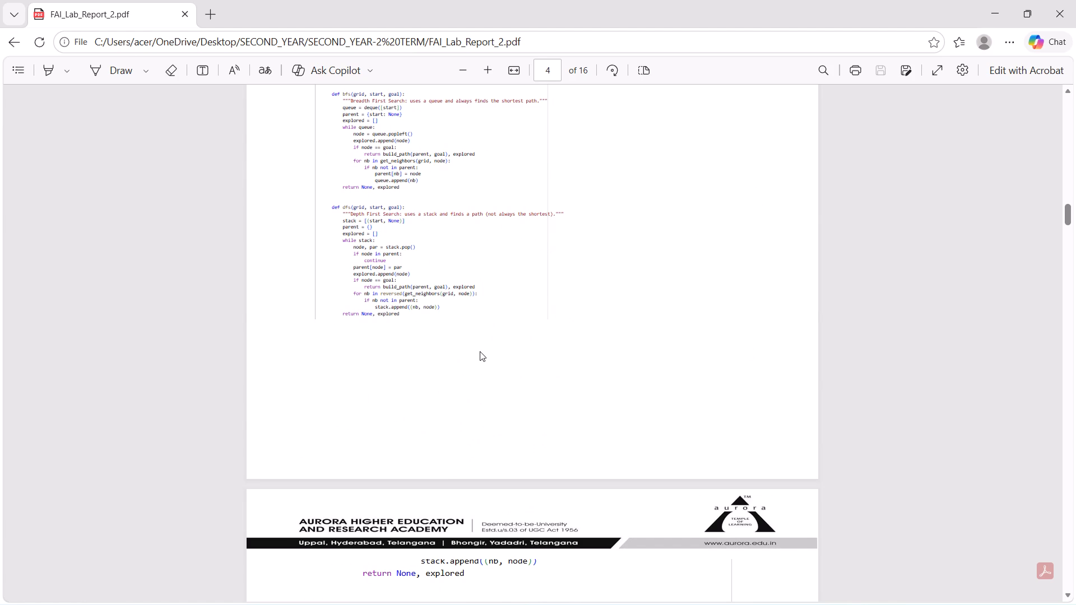
scroll(480, 351, "up", 5)
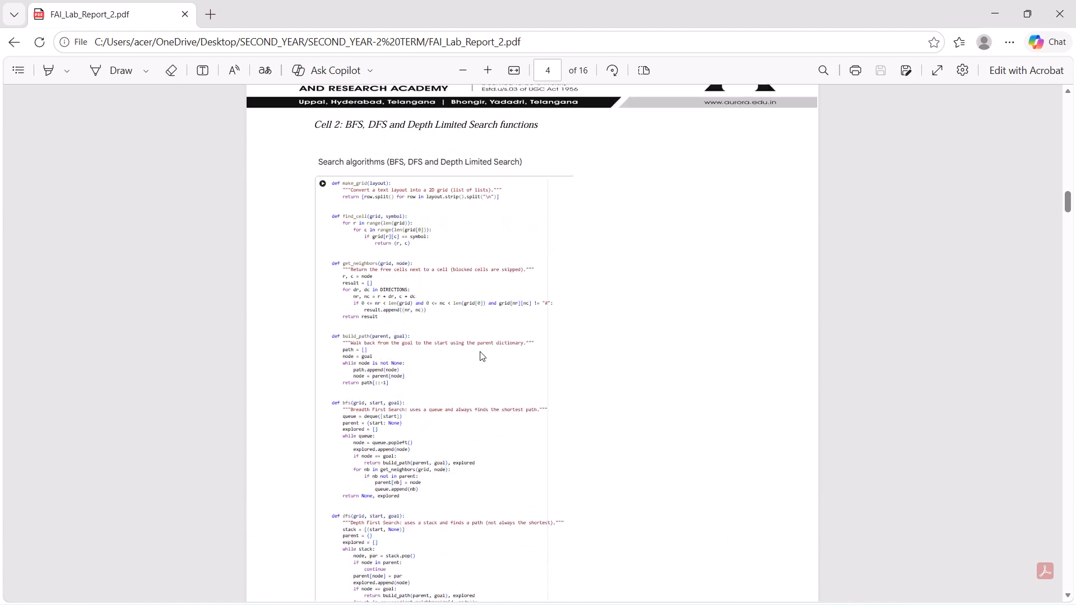
scroll(480, 351, "down", 3)
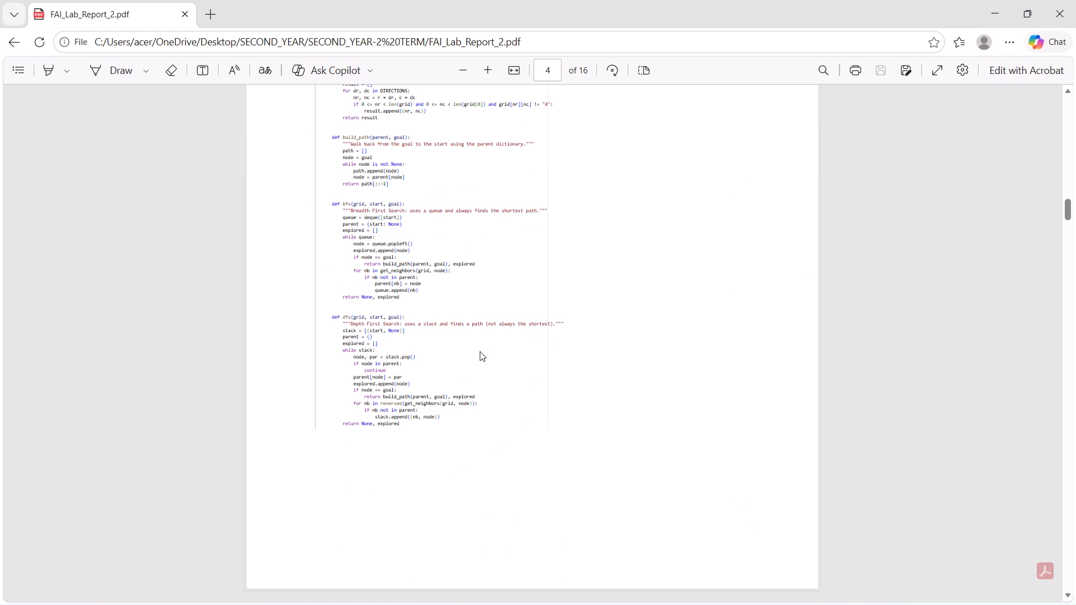
scroll(480, 351, "down", 6)
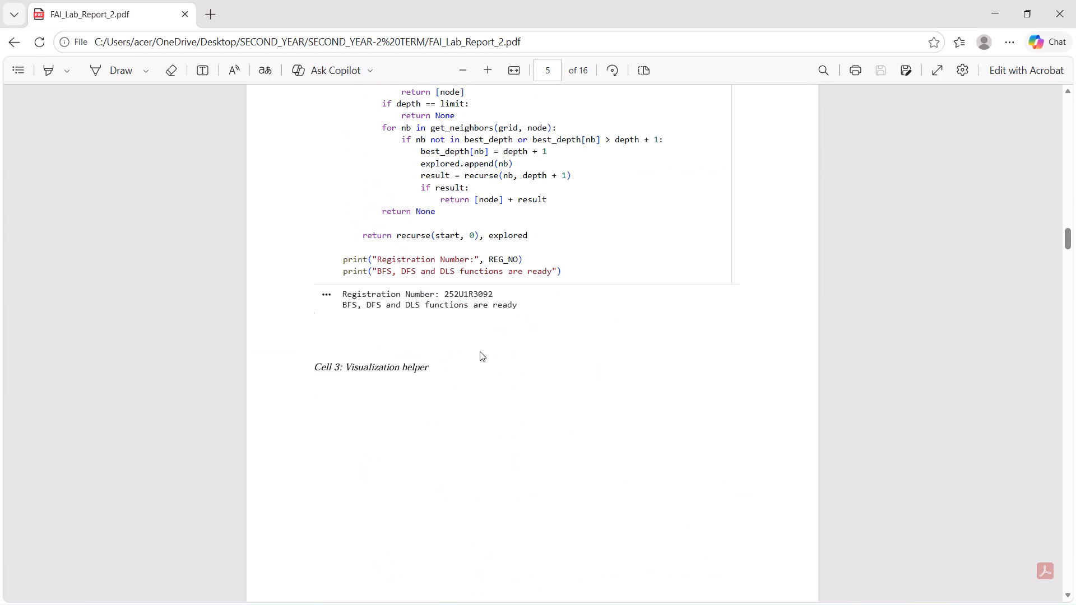
scroll(480, 351, "down", 9)
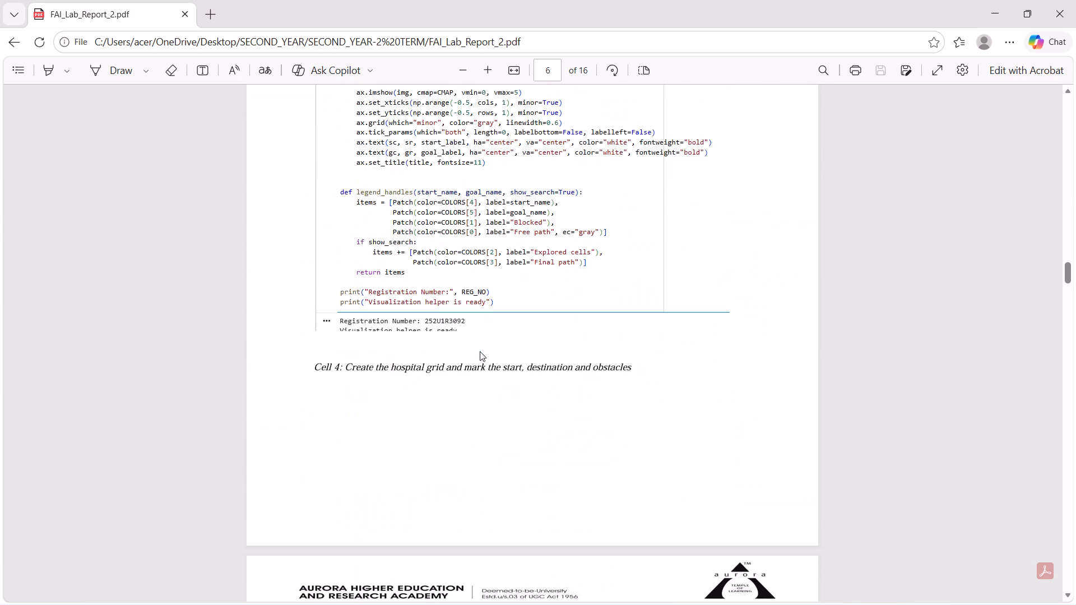
scroll(480, 351, "down", 10)
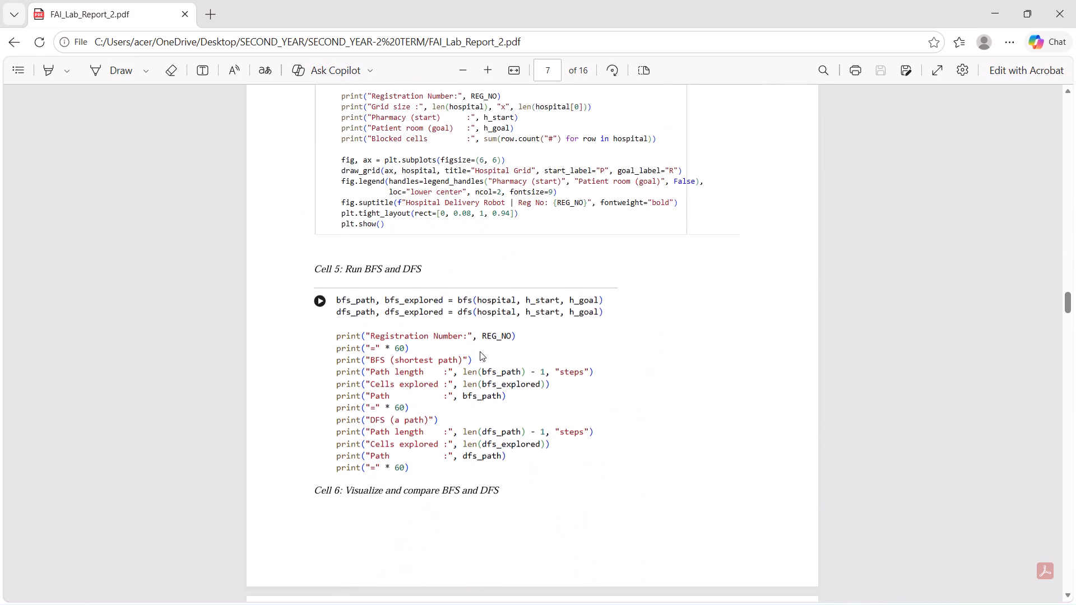
scroll(480, 351, "down", 6)
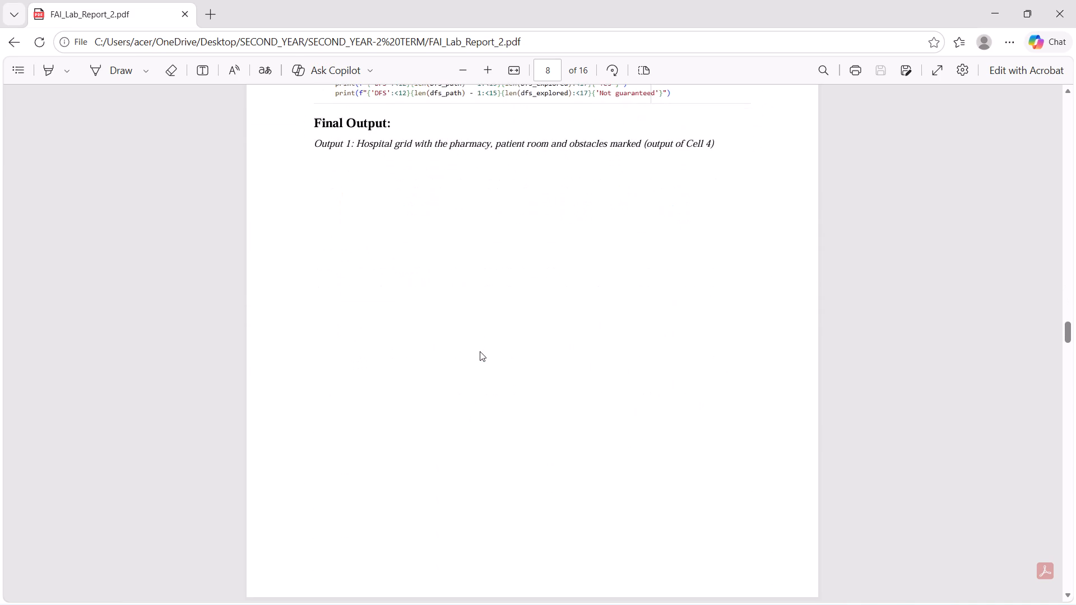
scroll(480, 351, "down", 11)
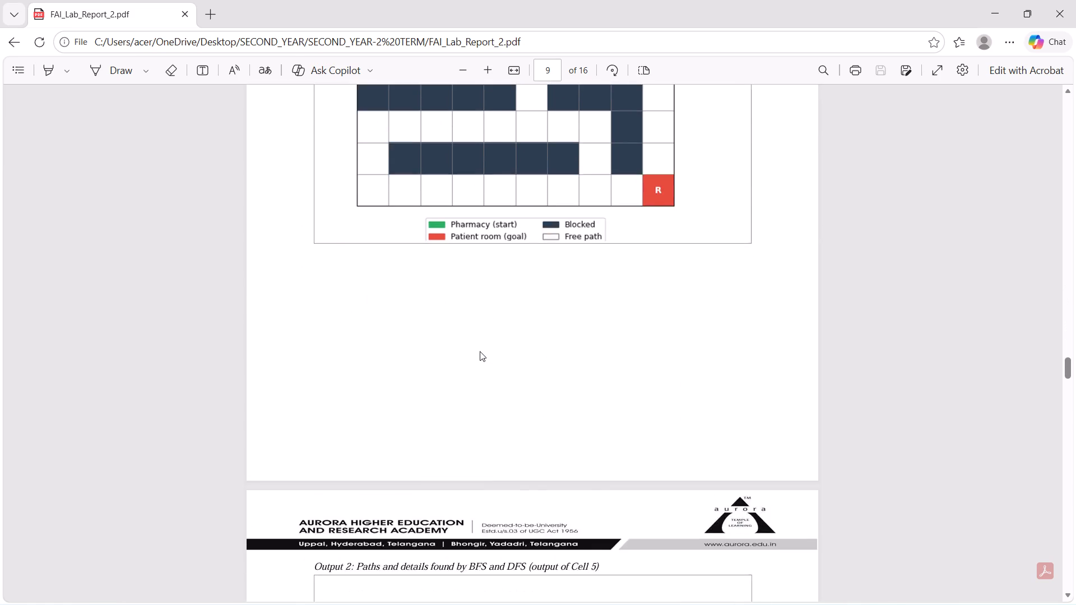
scroll(480, 351, "down", 12)
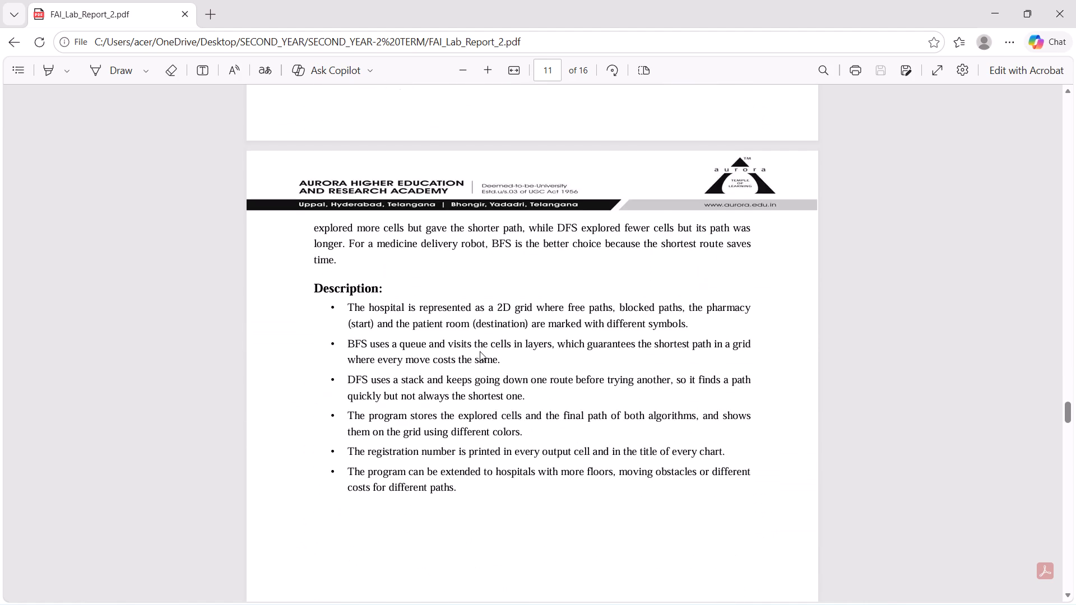
Review the College Campus Navigation section of the PDF, checking its code cells, outputs, BFS and DLS comparison, and description.
scroll(480, 351, "down", 13)
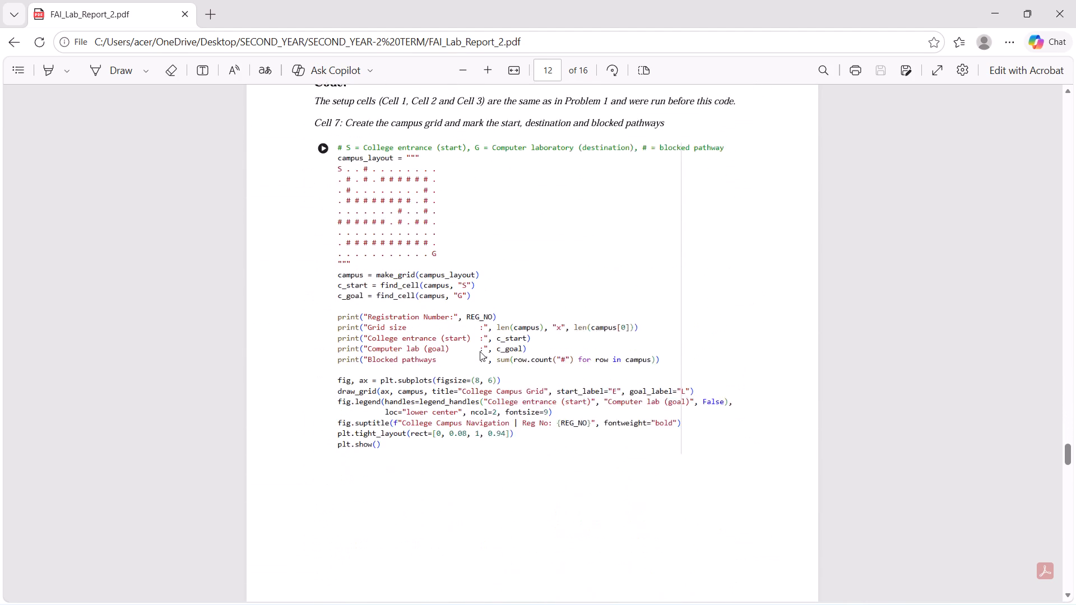
scroll(480, 351, "down", 11)
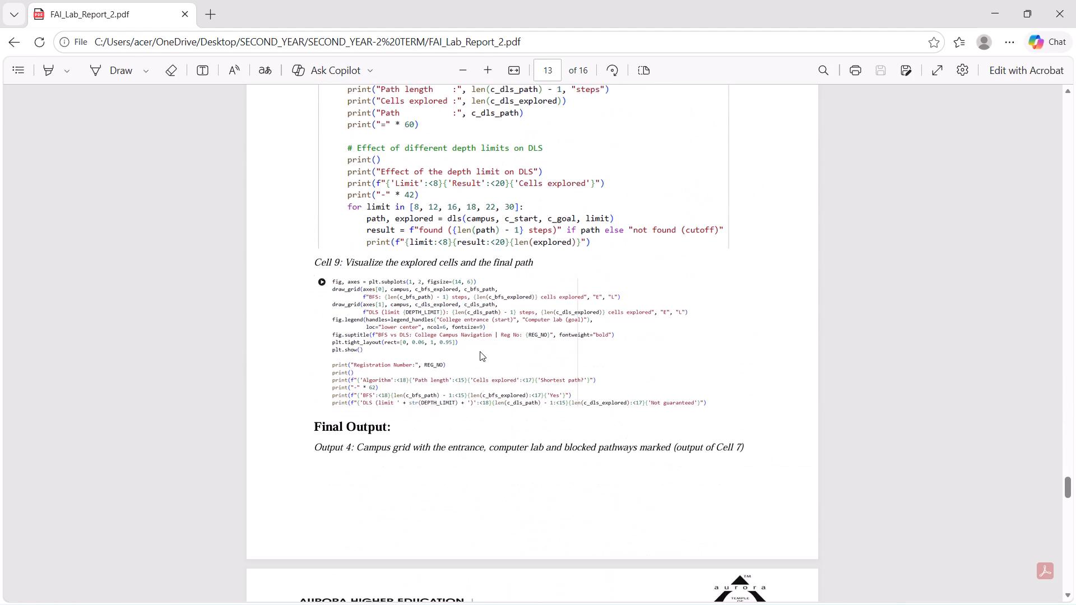
scroll(480, 351, "down", 4)
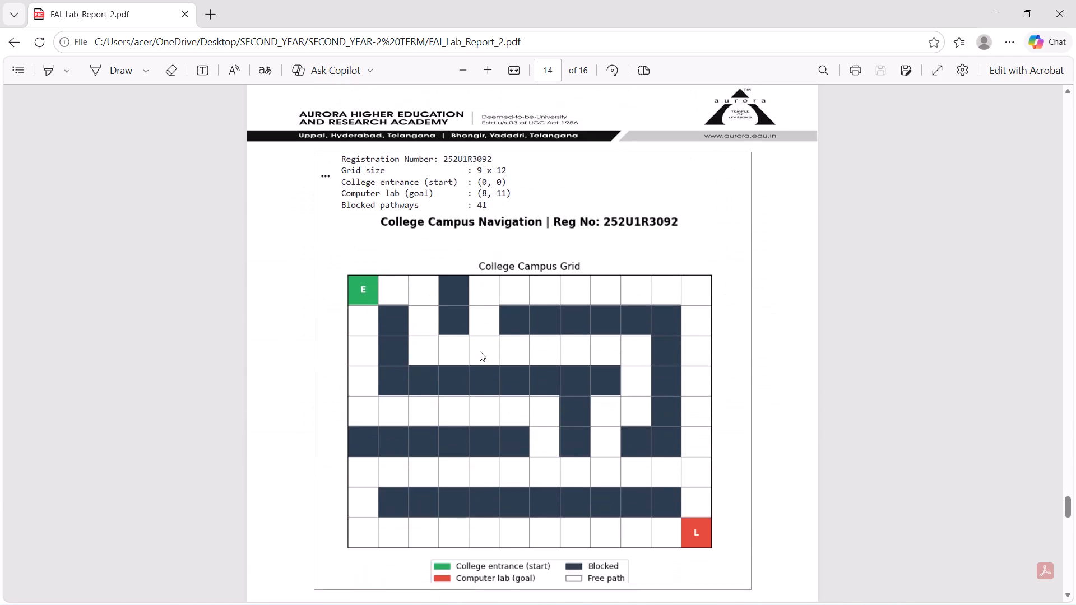
scroll(480, 351, "down", 5)
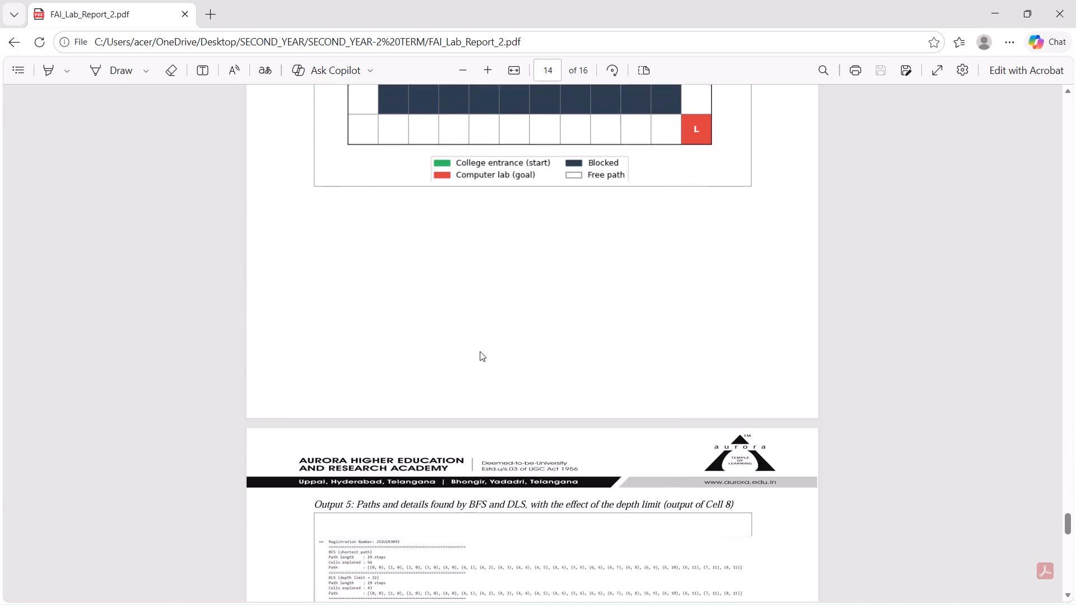
scroll(480, 351, "down", 12)
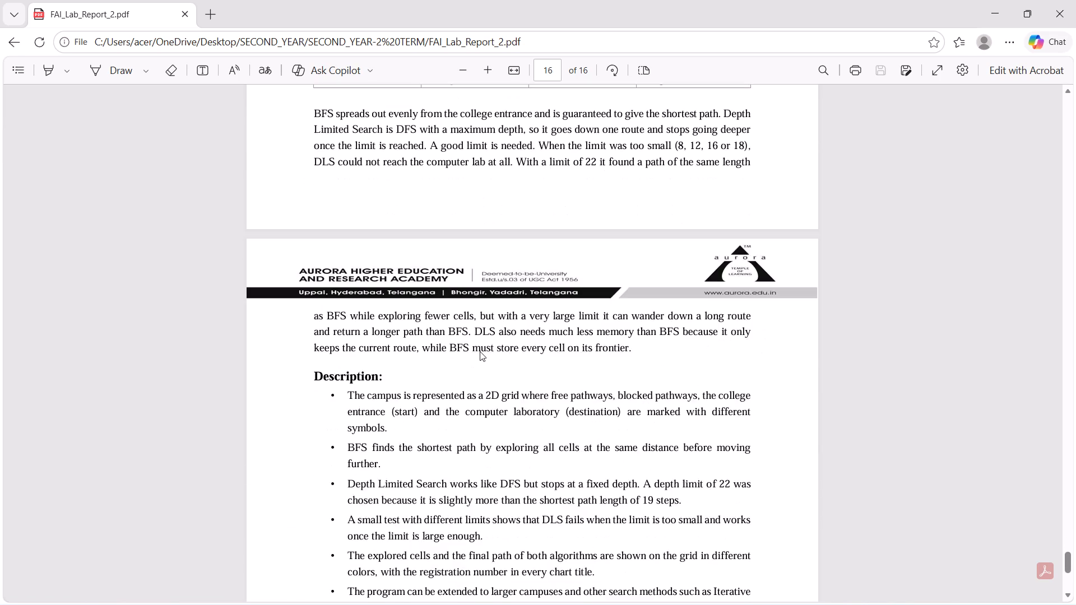
scroll(480, 351, "up", 1)
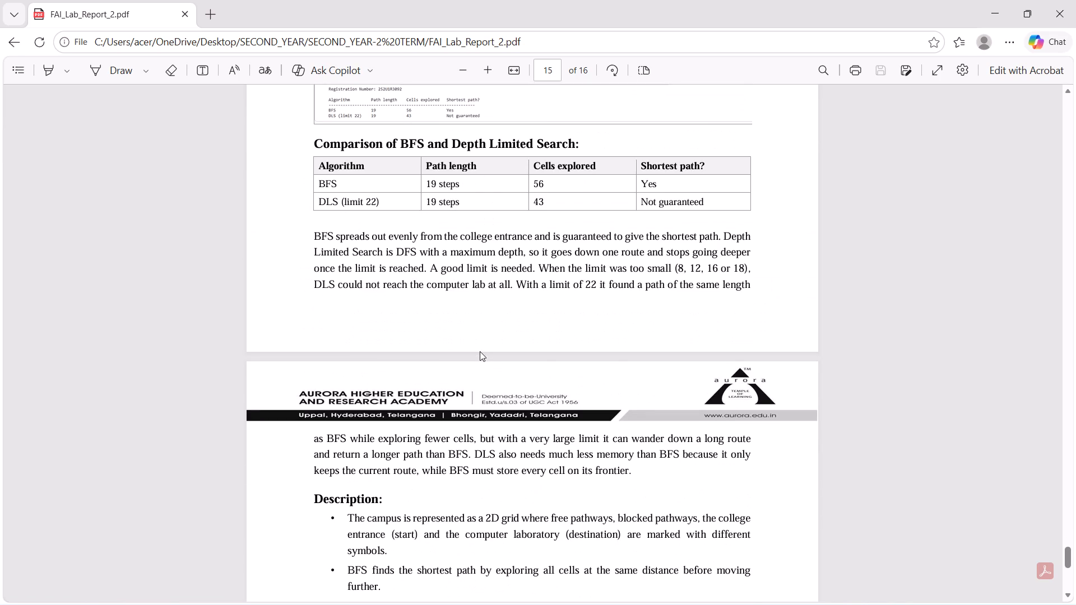
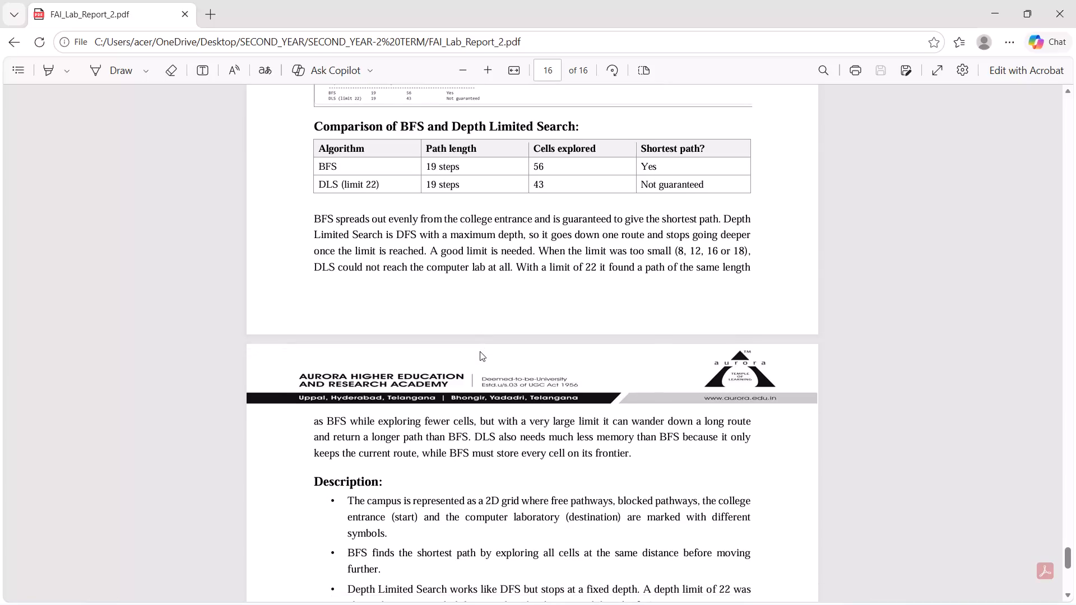
Check the final page's description and Google Colab notebook link in the FAI_Lab_Report_2 PDF, and close the PDF.
scroll(480, 351, "down", 3)
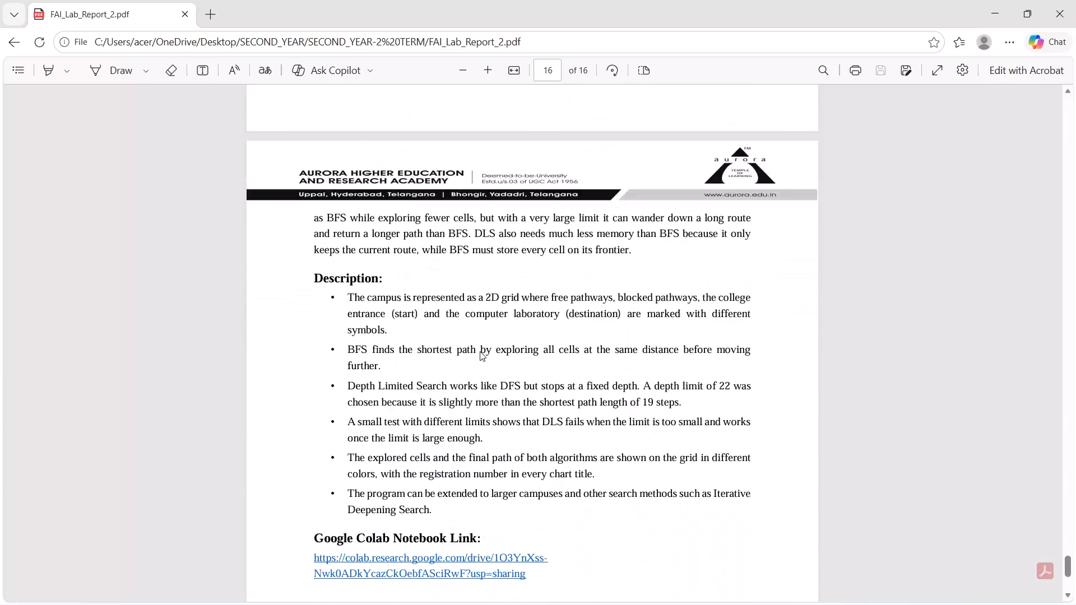
scroll(480, 351, "down", 3)
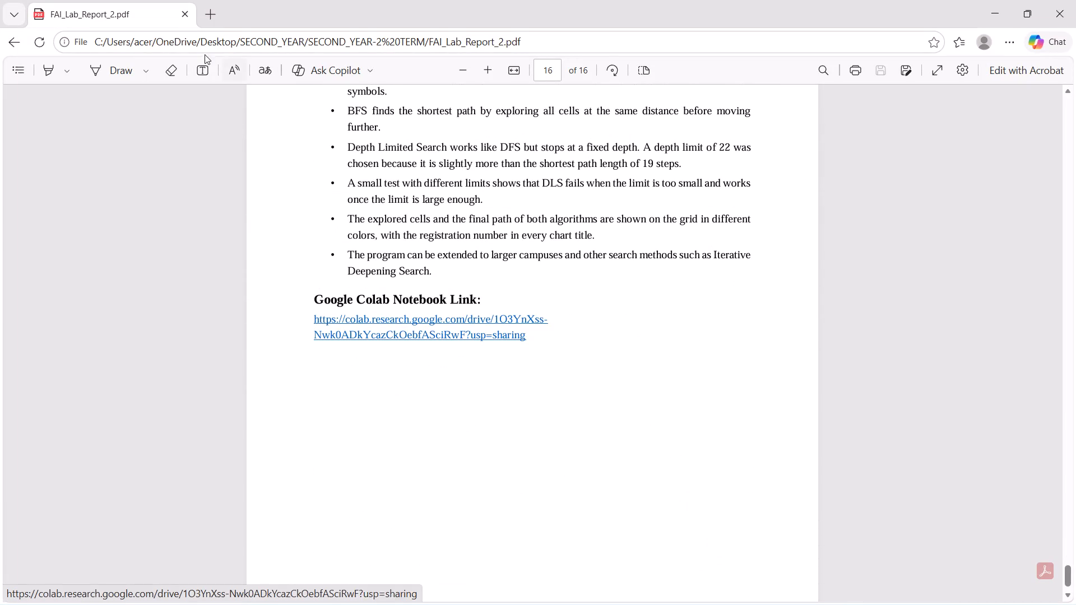
left_click(187, 17)
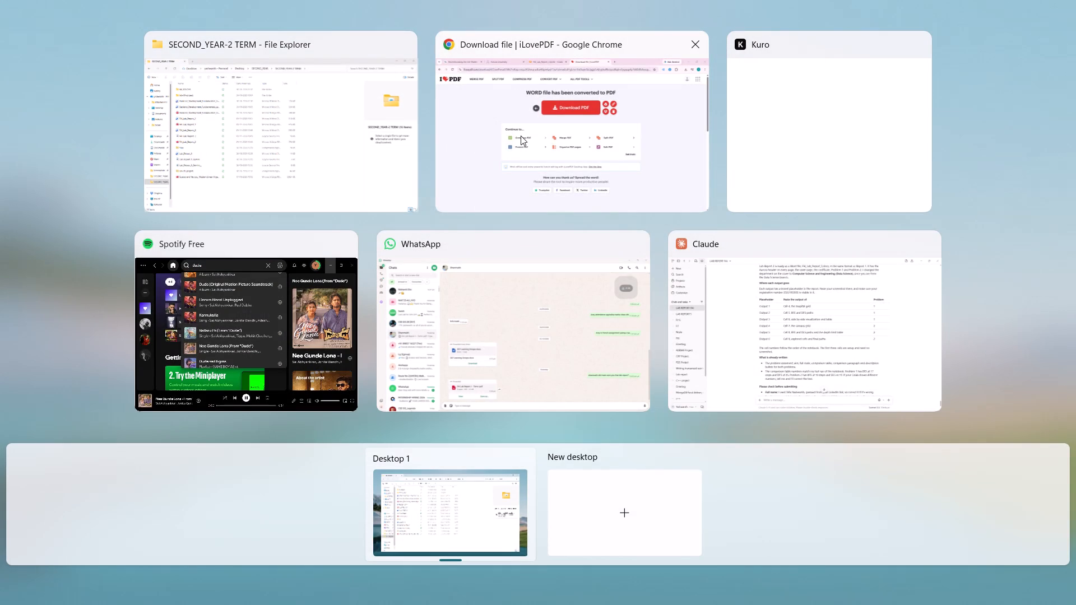
Switch to the Aurora University portal in Chrome and open the assessments for Fundamentals of Artificial Intelligence.
left_click(584, 109)
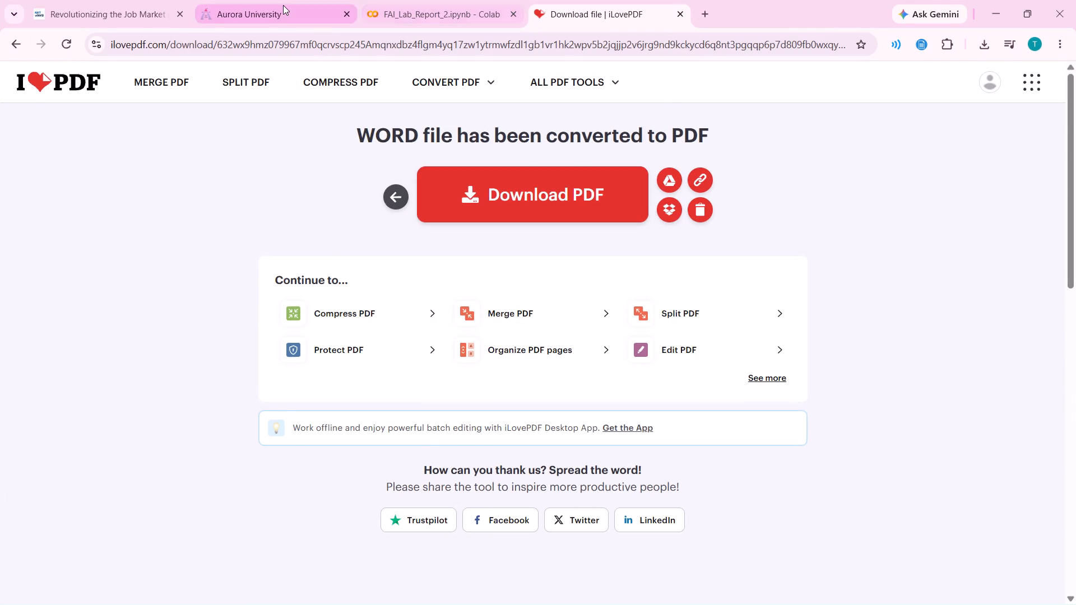
left_click(283, 5)
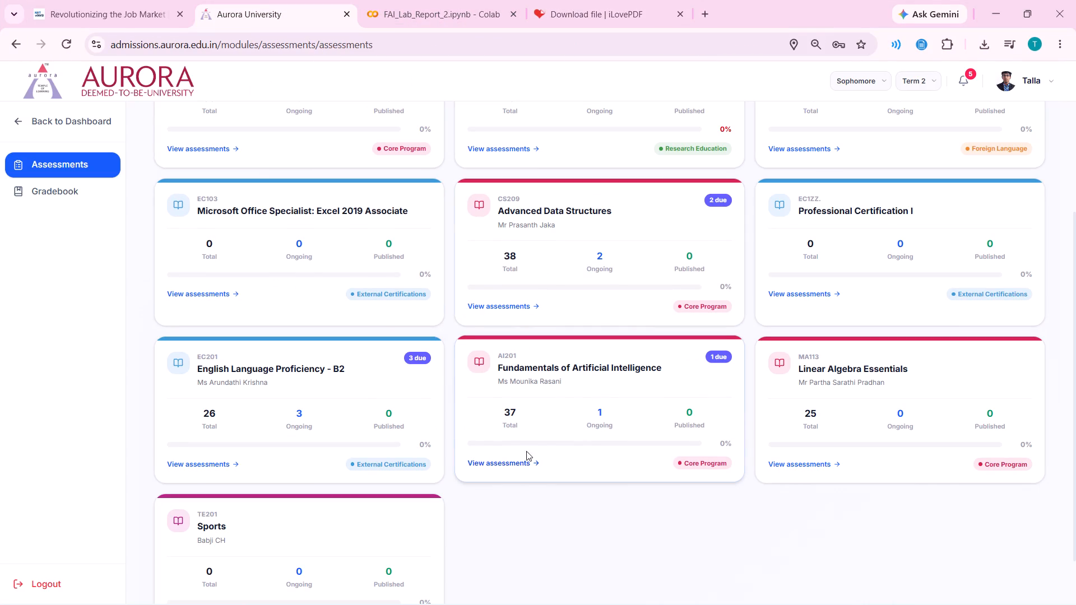
left_click(521, 463)
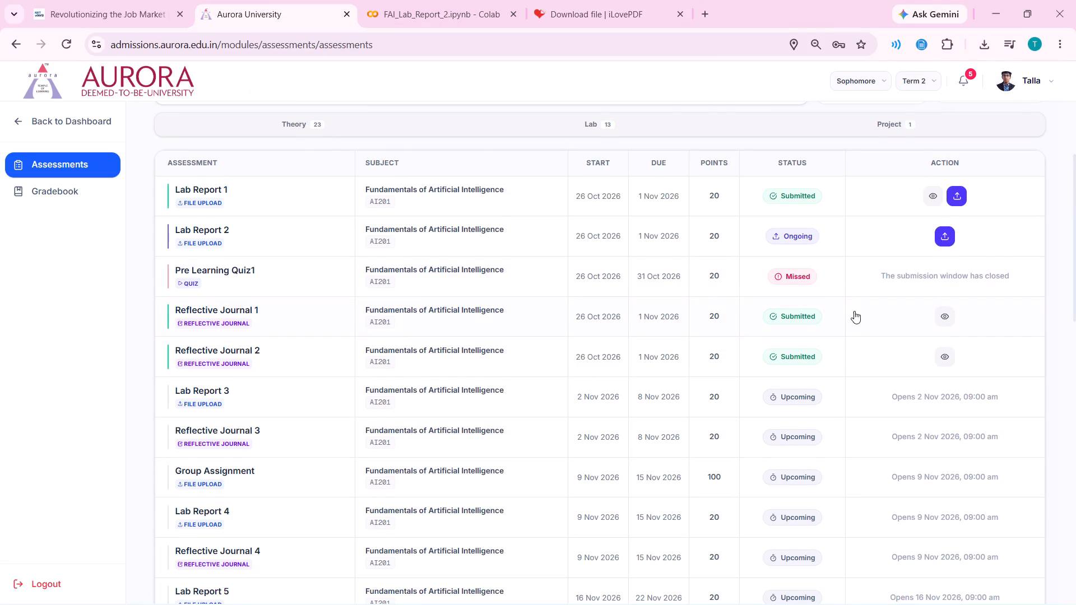
Upload the FAI_Lab_Report_2 PDF from the SECOND_YEAR-2 TERM folder as the submission for Lab Report 2.
scroll(854, 311, "up", 1)
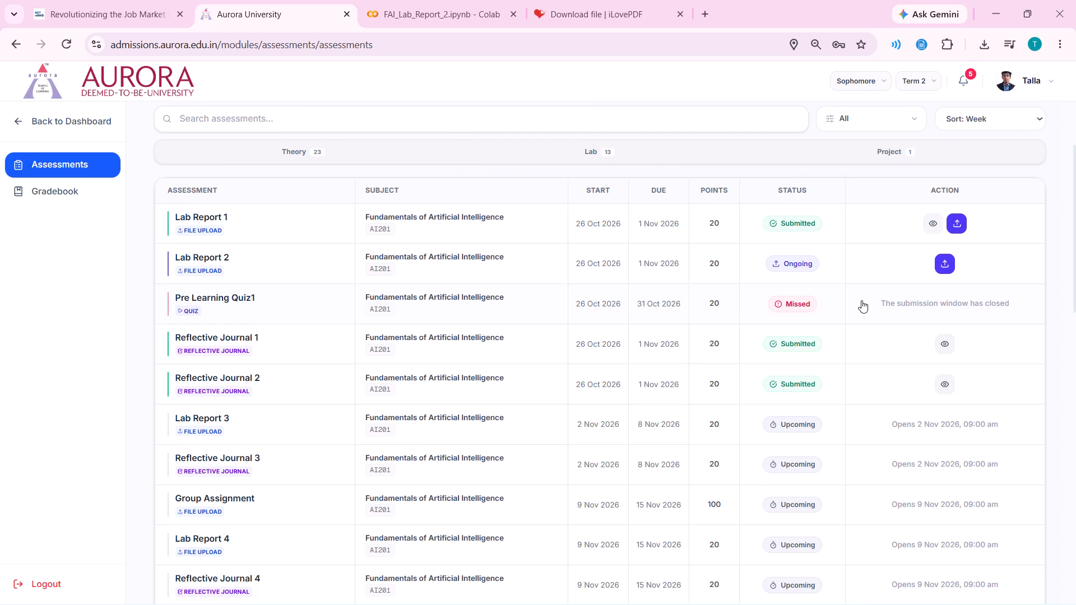
scroll(861, 300, "up", 1)
scroll(808, 442, "down", 1)
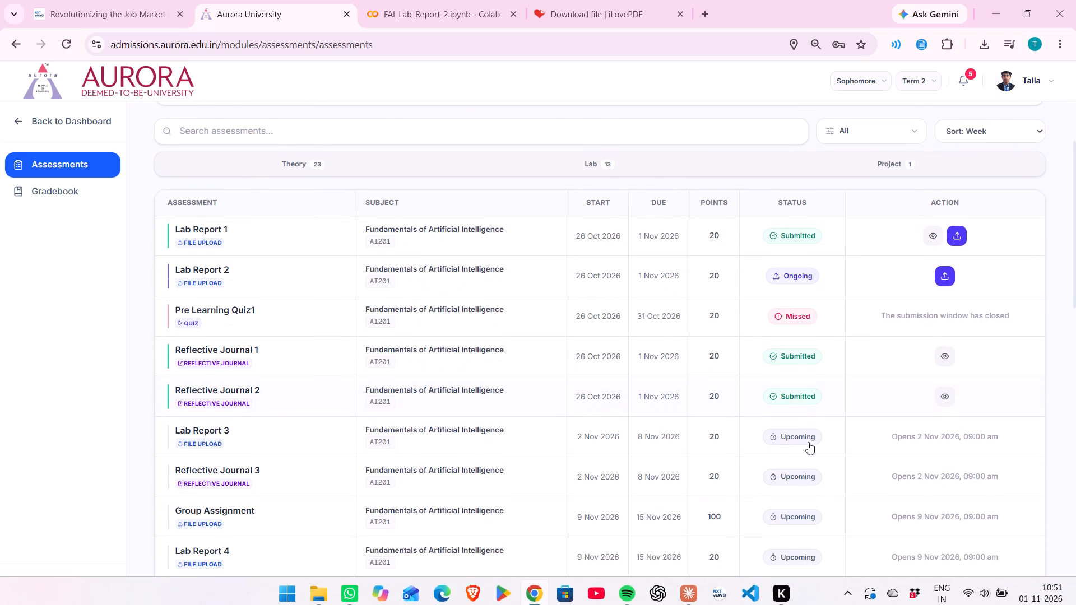
scroll(808, 442, "down", 1)
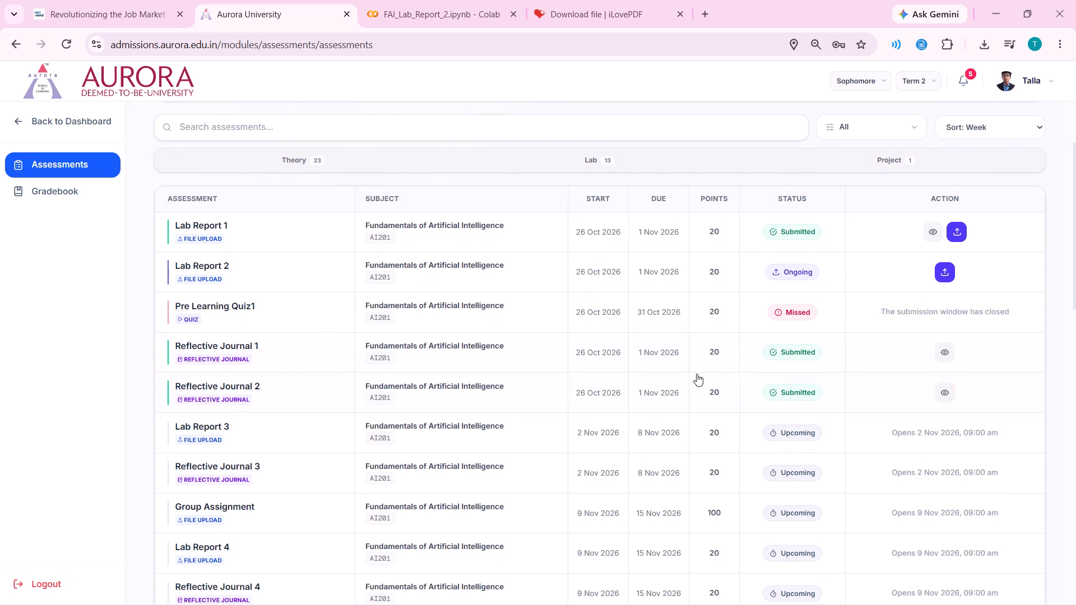
scroll(697, 374, "up", 2)
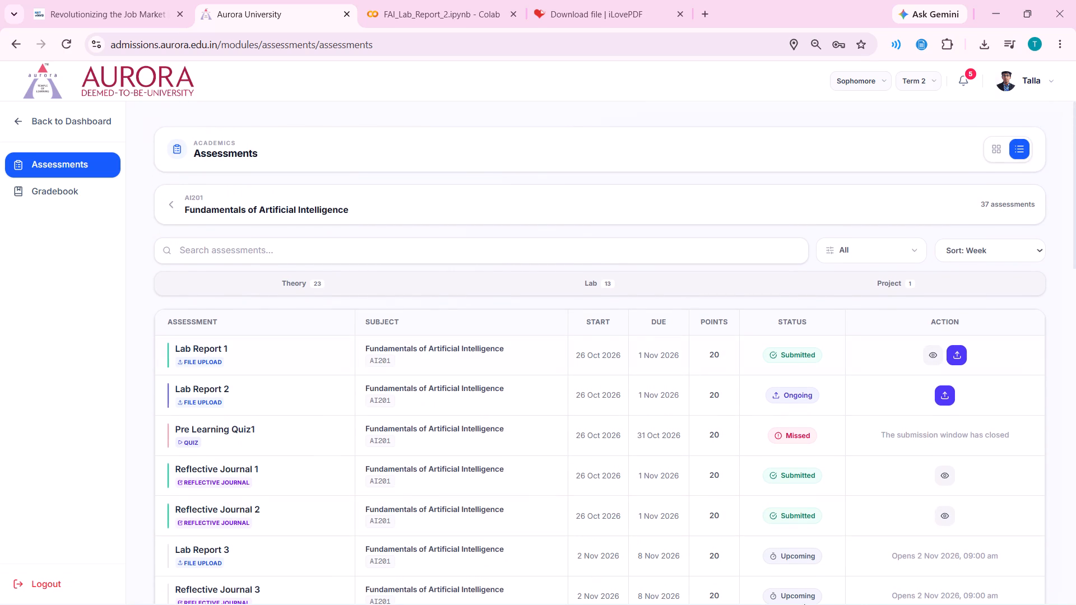
scroll(729, 460, "down", 1)
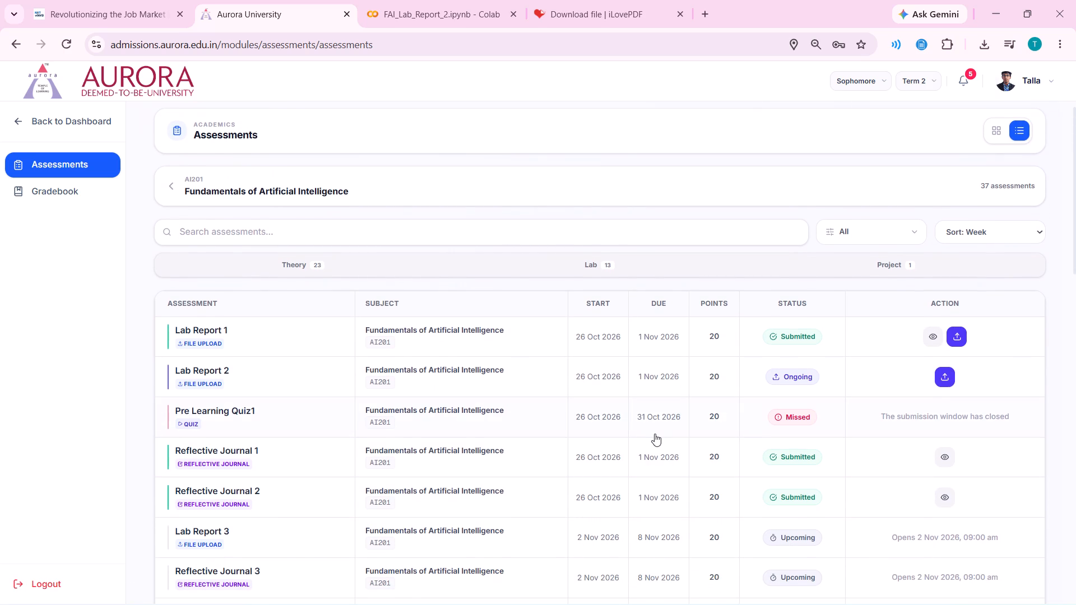
scroll(655, 434, "down", 8)
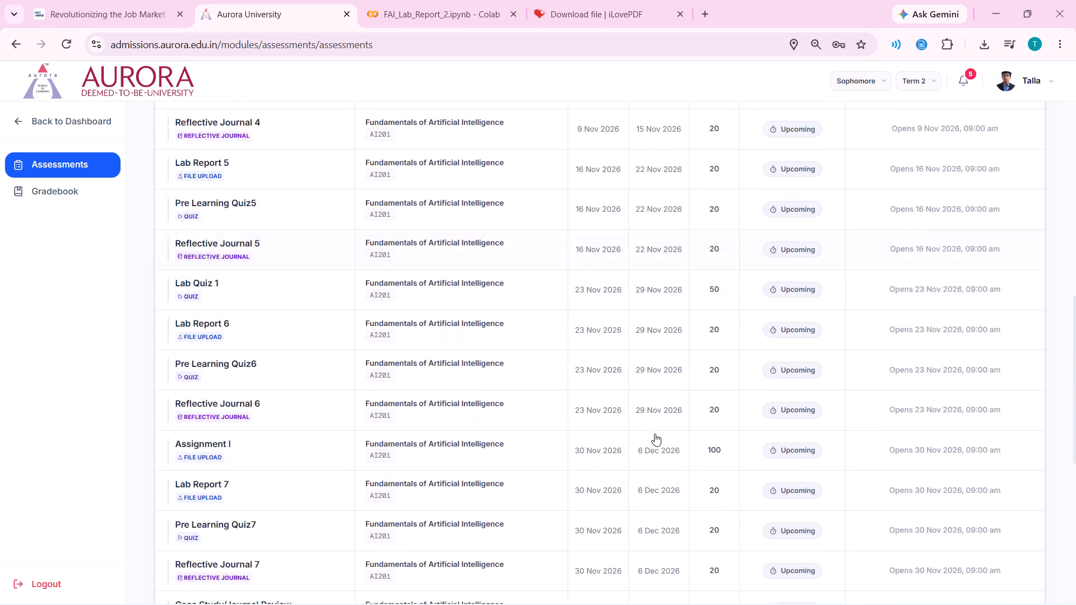
scroll(655, 434, "down", 6)
scroll(655, 434, "up", 14)
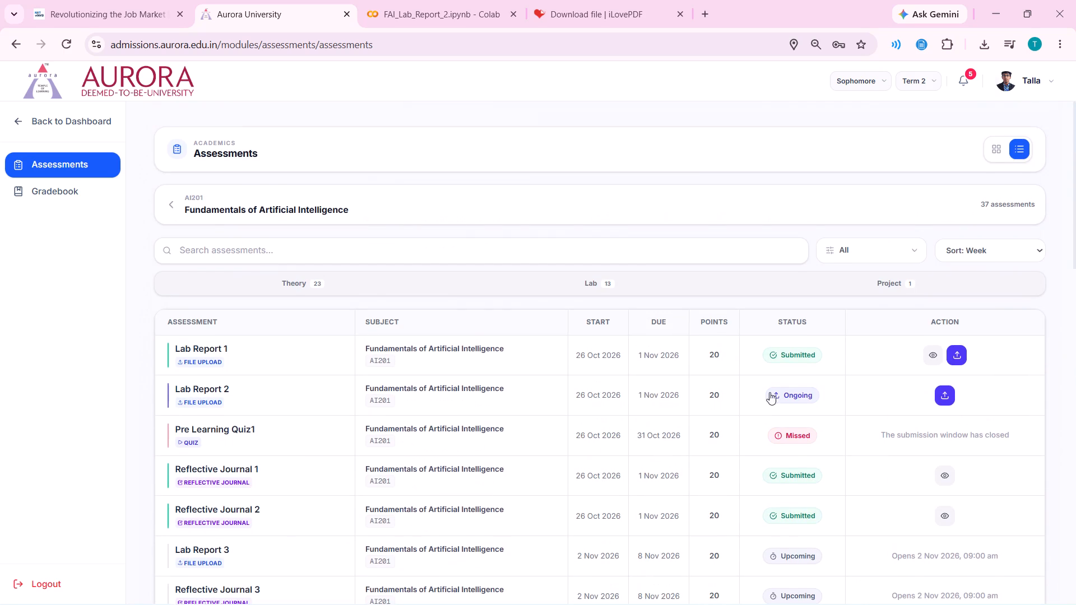
left_click(942, 398)
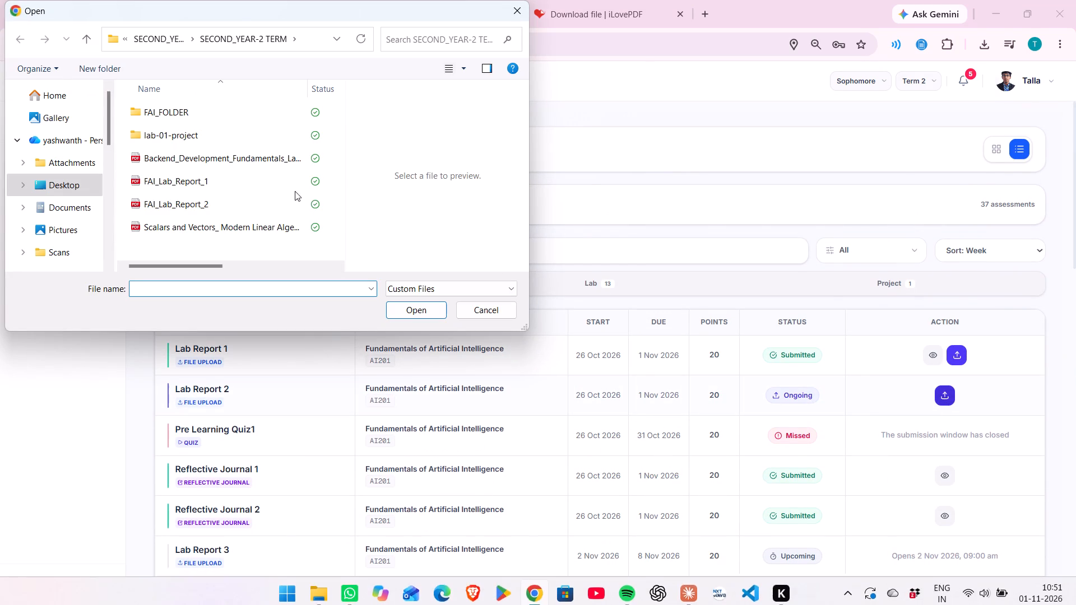
triple_click(220, 202)
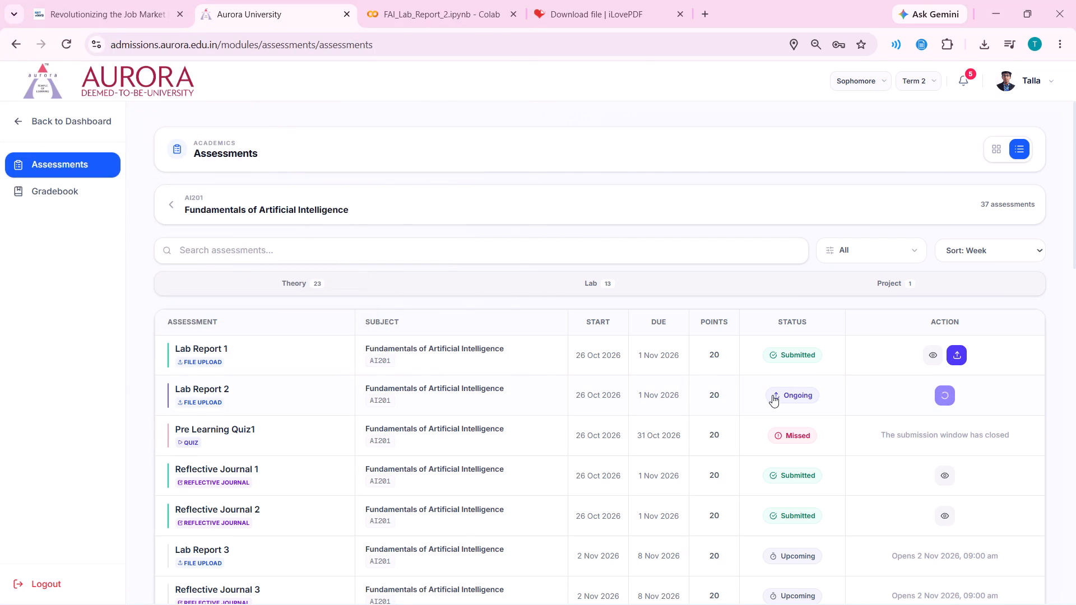
Switch to the SECOND_YEAR-2 TERM folder in File Explorer and delete the FAI_Lab_Report_1 PDF.
left_click(608, 136)
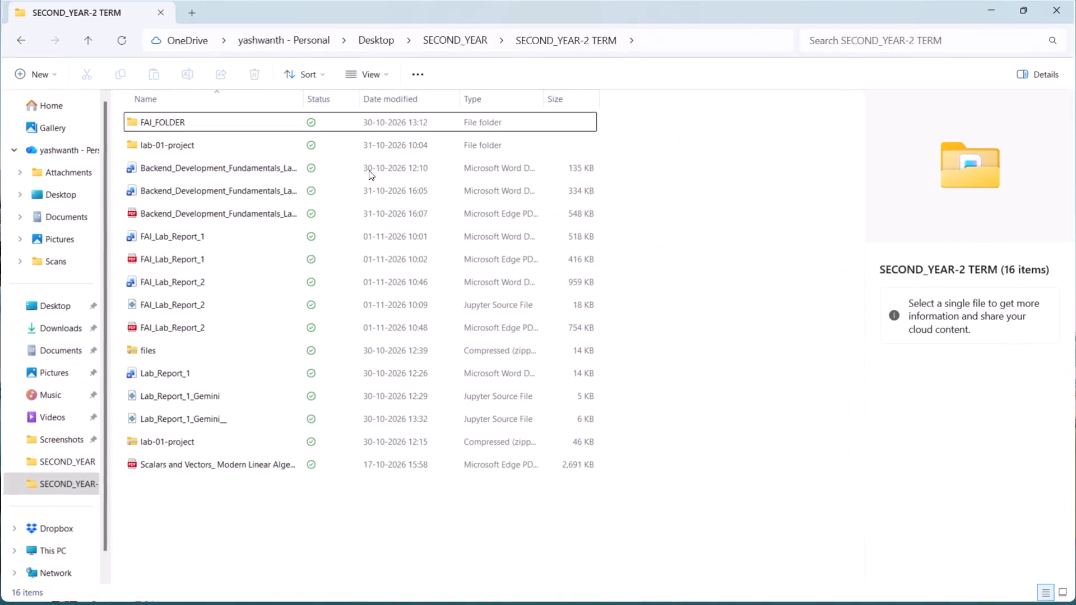
left_click(219, 255)
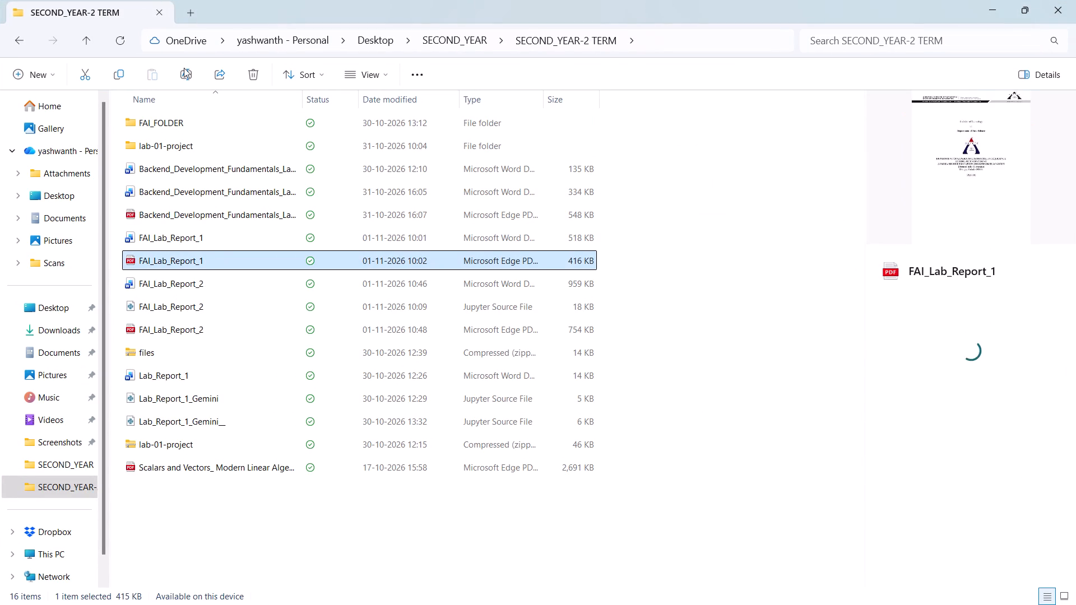
left_click(261, 62)
Open the FAI_Lab_Report_1 Word document and turn the Google Colab notebook URL on its last page into a hyperlink to that same address.
double_click(228, 231)
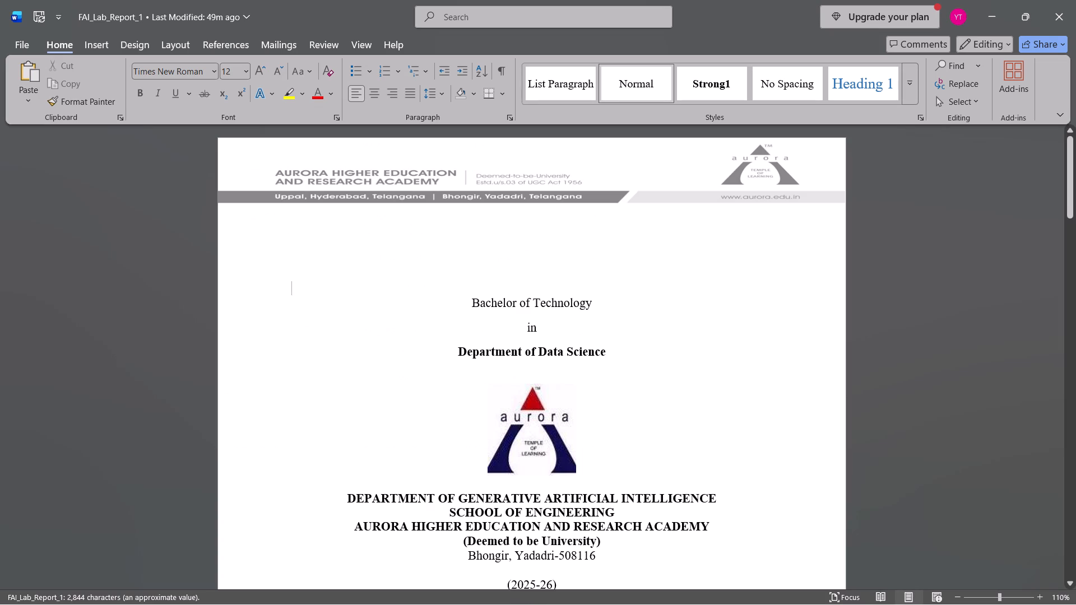
scroll(382, 517, "down", 20)
scroll(382, 517, "down", 20)
scroll(382, 517, "down", 14)
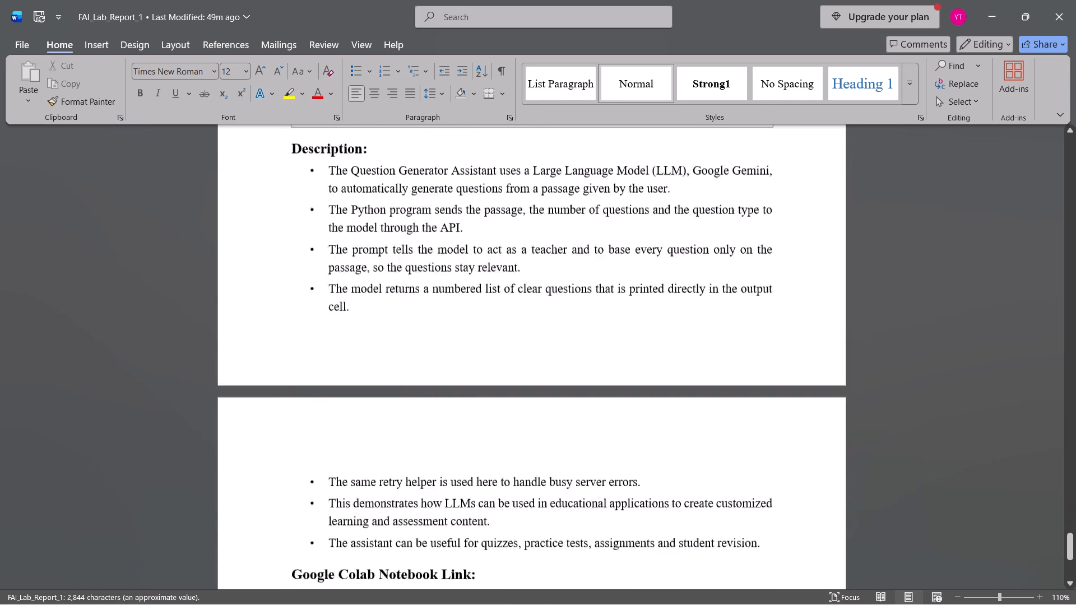
scroll(382, 517, "down", 4)
scroll(382, 517, "up", 5)
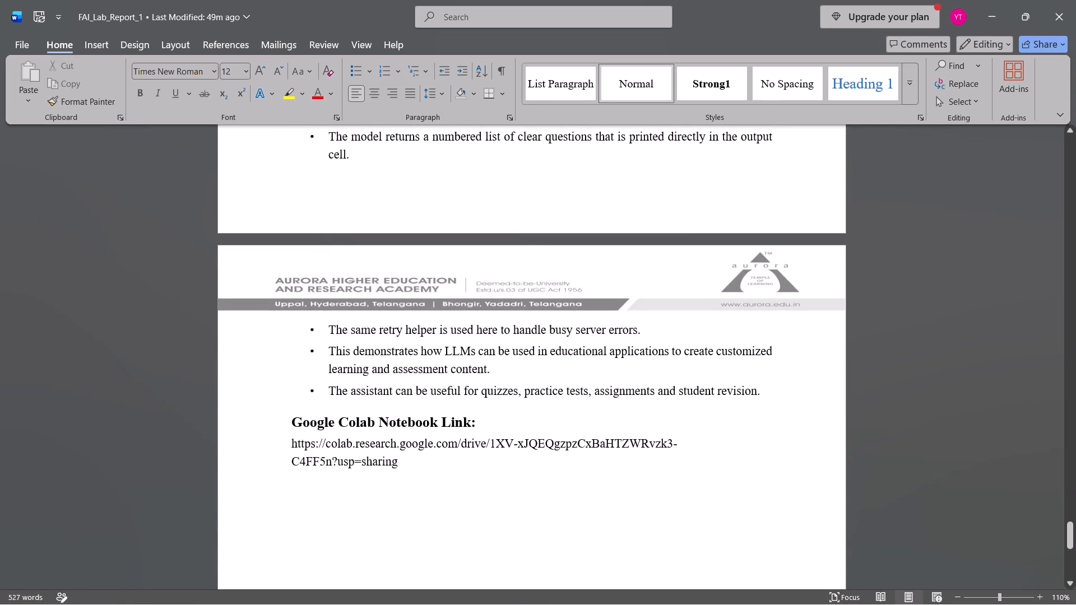
left_click_drag(416, 467, 295, 449)
key("ctrl+c")
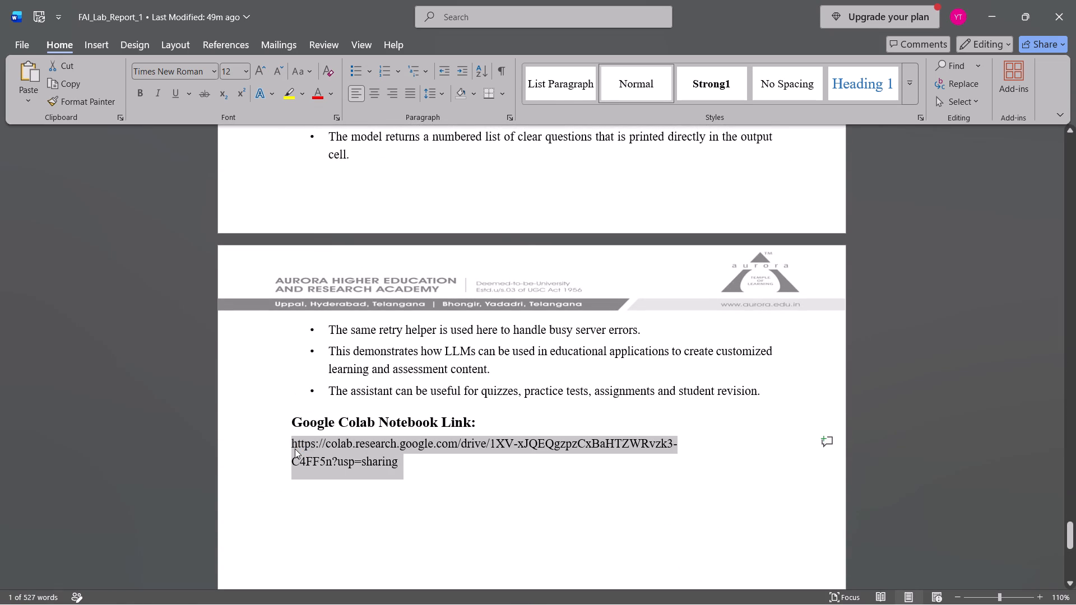
left_click(111, 44)
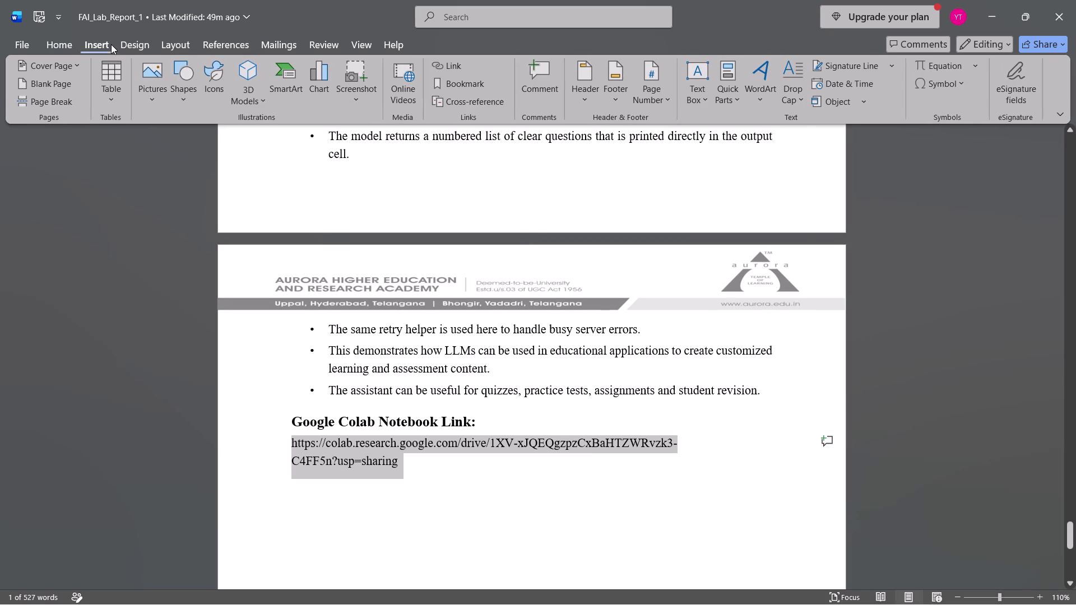
left_click(452, 67)
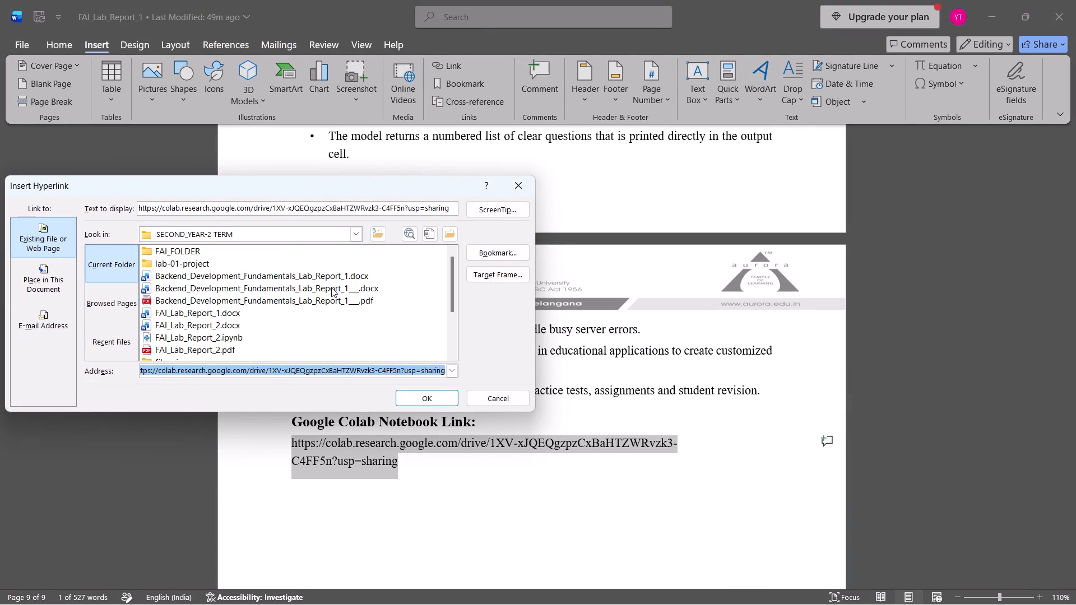
key("BackSpace")
key("ctrl+v")
key("Return")
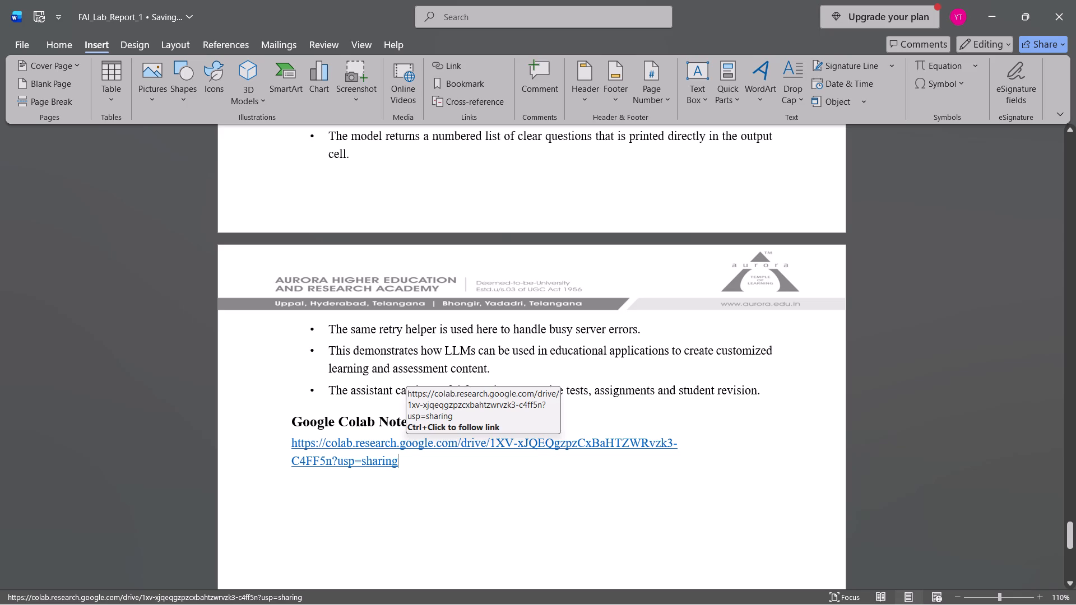
left_click(398, 445)
left_click(369, 445)
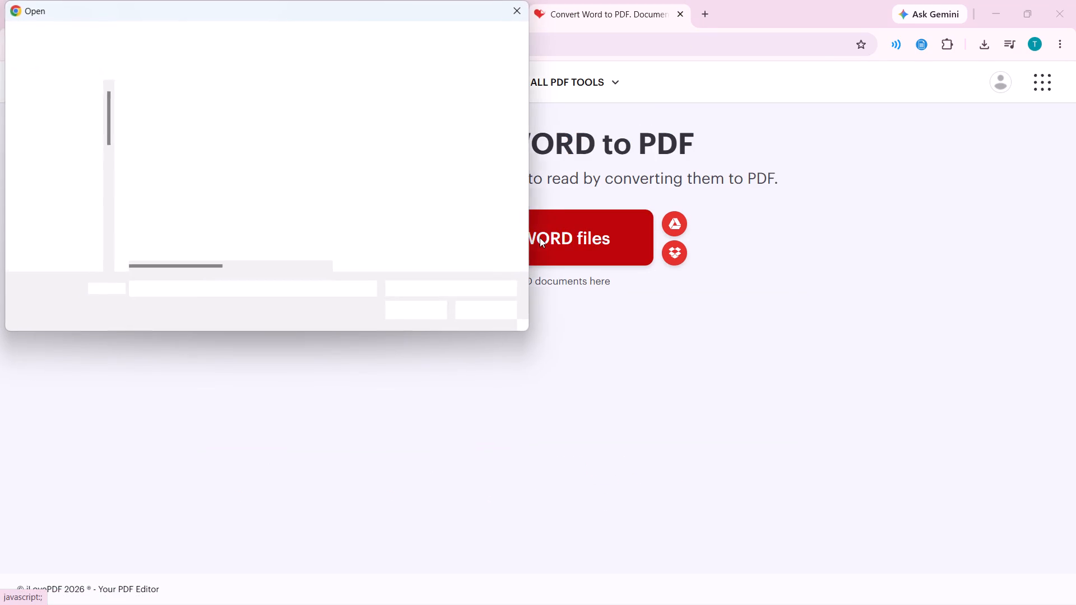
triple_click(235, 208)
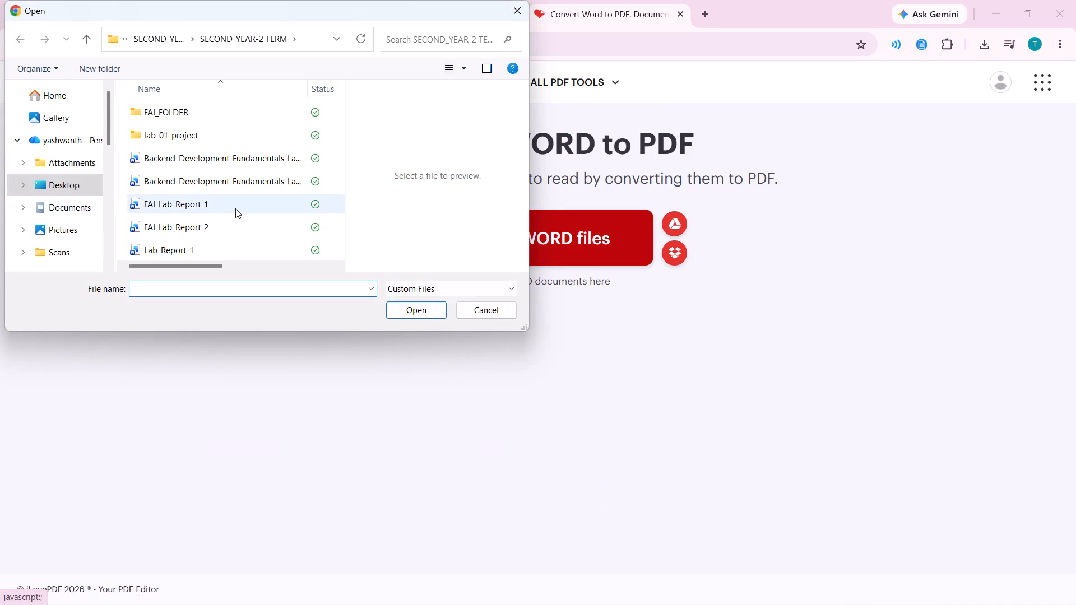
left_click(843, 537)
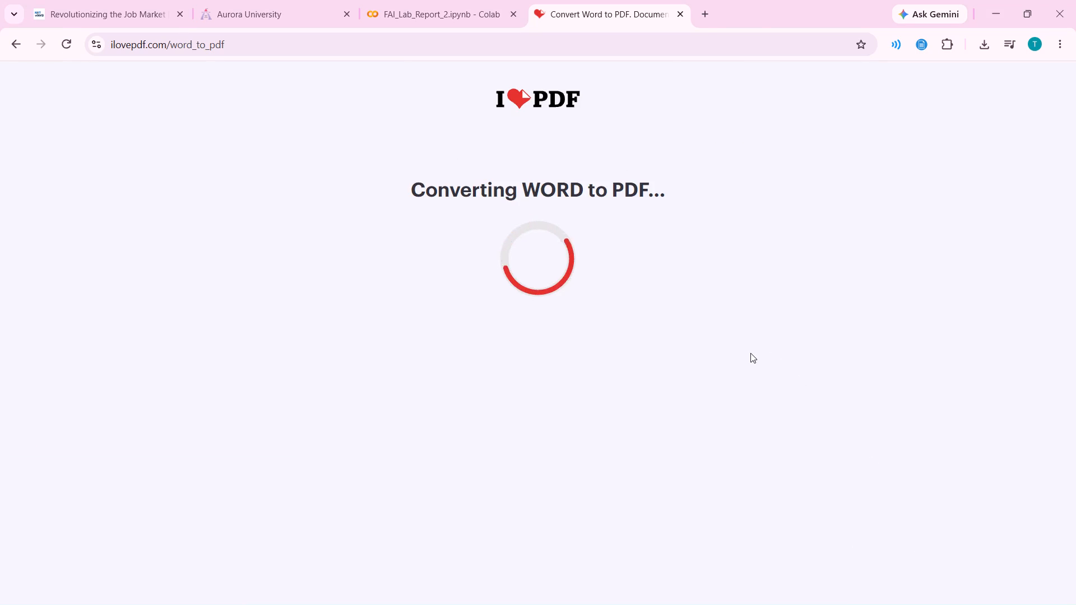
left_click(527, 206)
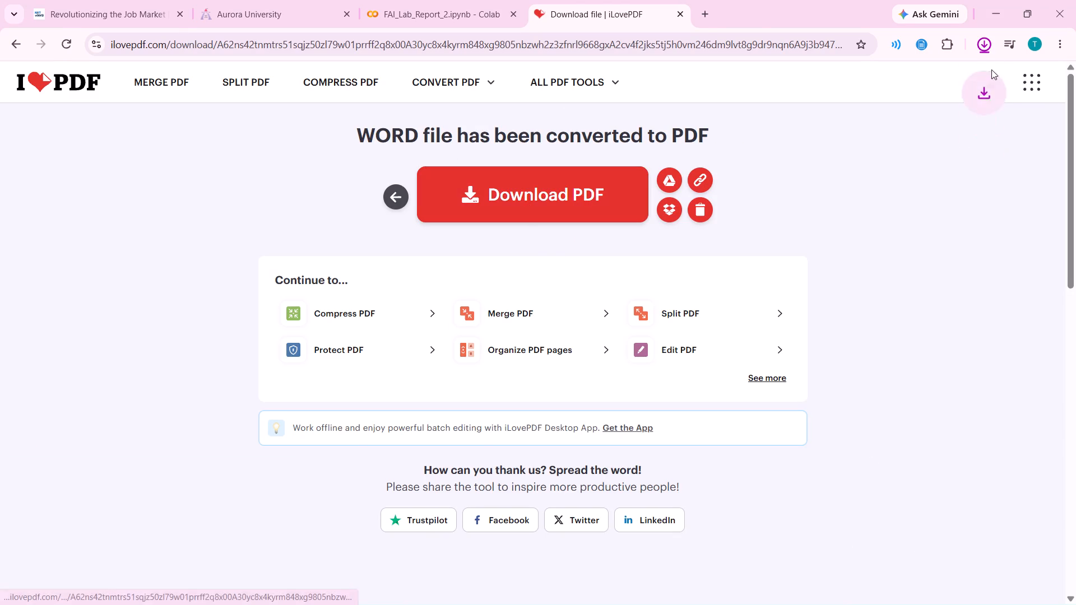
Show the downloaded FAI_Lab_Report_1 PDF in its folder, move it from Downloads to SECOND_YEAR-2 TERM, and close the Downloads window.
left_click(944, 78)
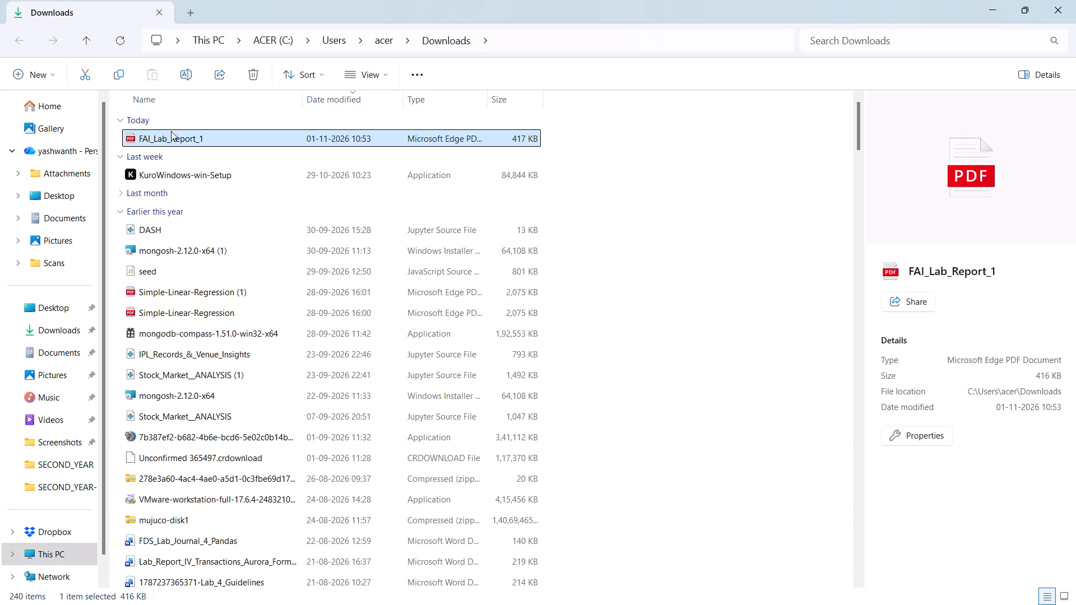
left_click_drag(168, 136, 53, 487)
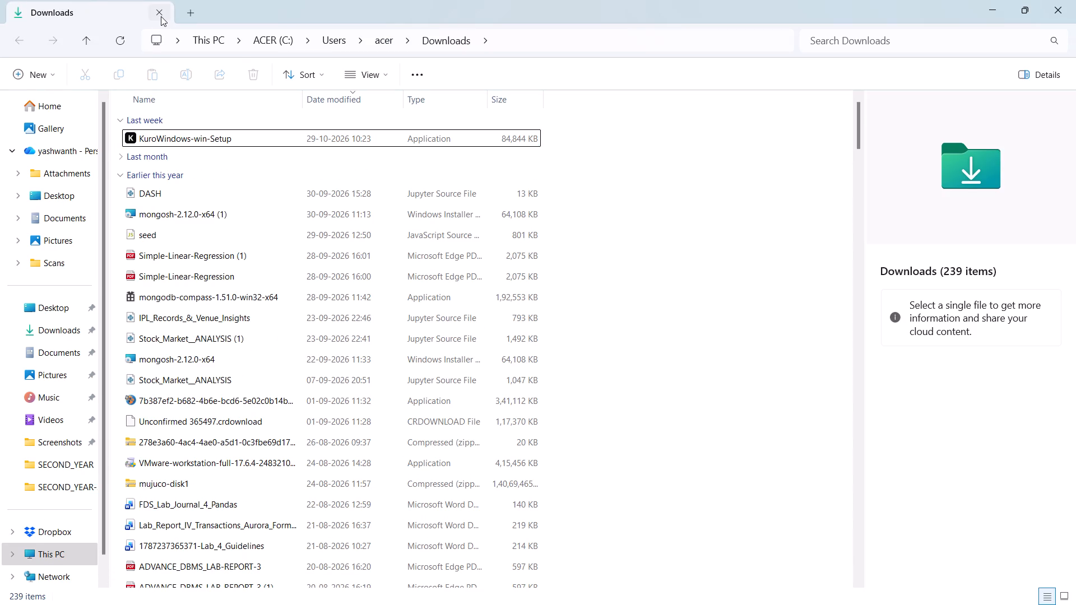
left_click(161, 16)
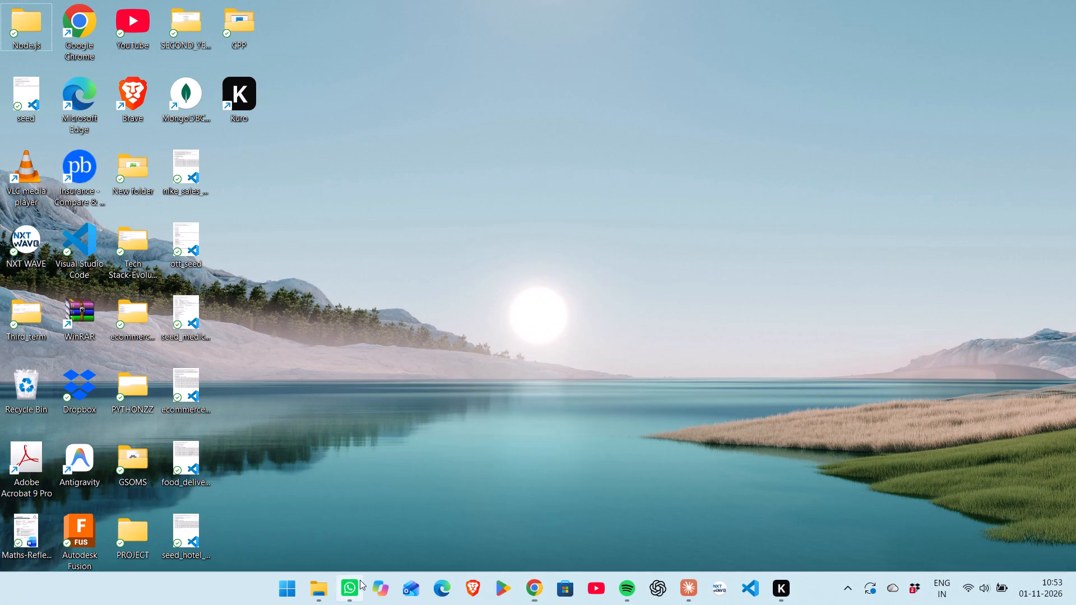
Open the FAI_Lab_Report_1 PDF from SECOND_YEAR-2 TERM, review its pages from the Colab link back to the cover, and close it.
left_click(328, 589)
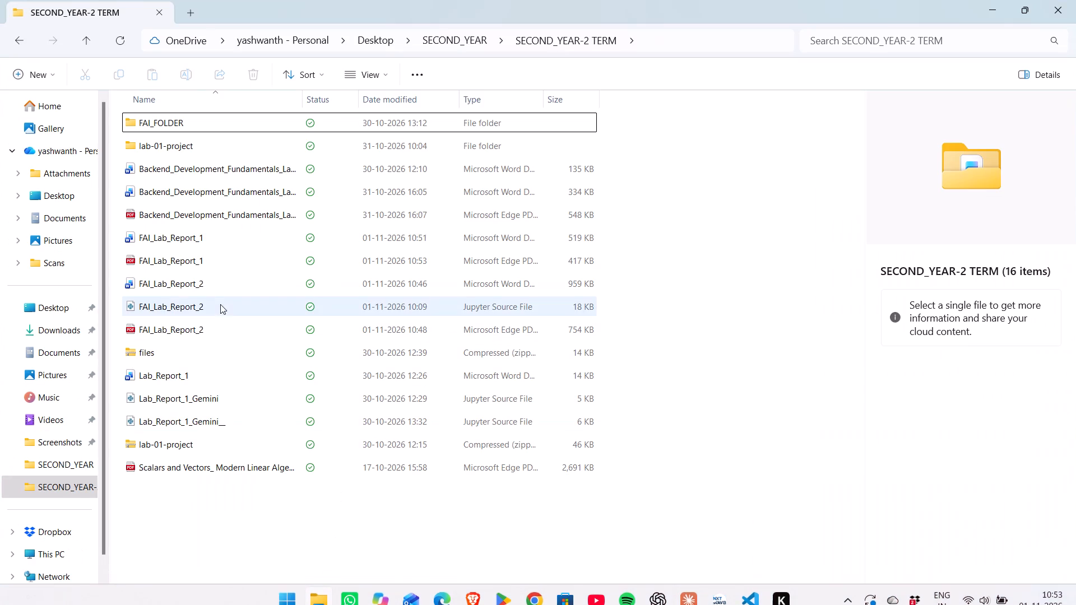
double_click(217, 266)
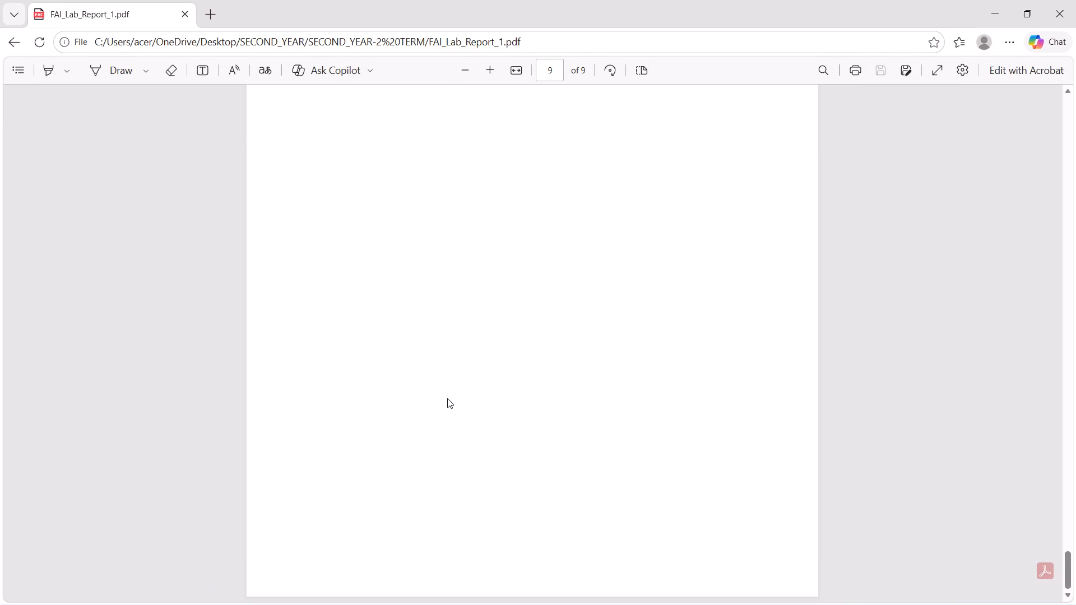
scroll(448, 399, "up", 10)
scroll(448, 399, "down", 9)
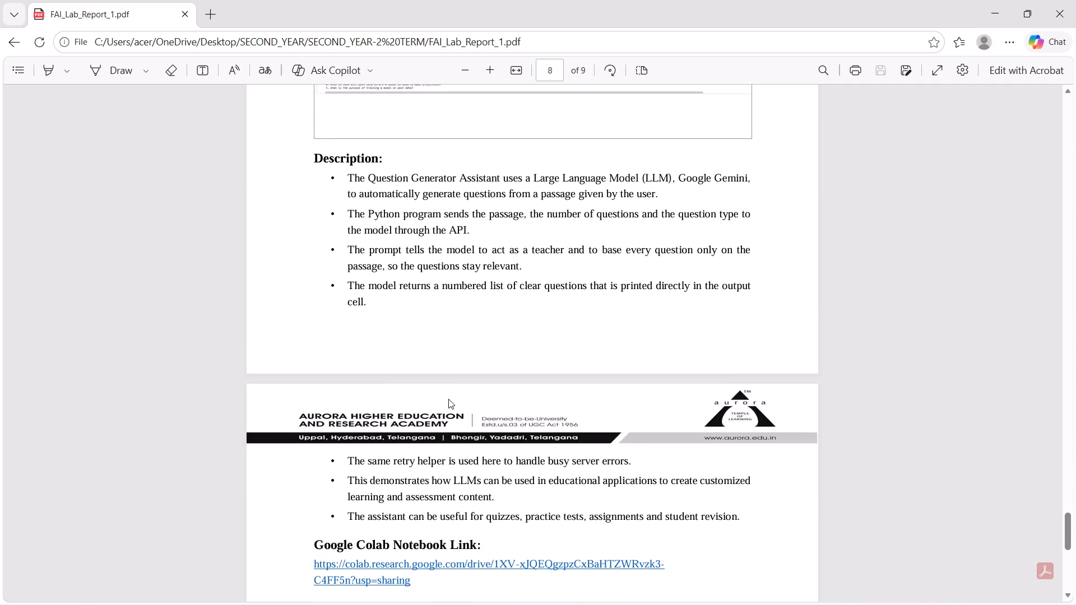
scroll(448, 399, "down", 2)
scroll(448, 399, "up", 7)
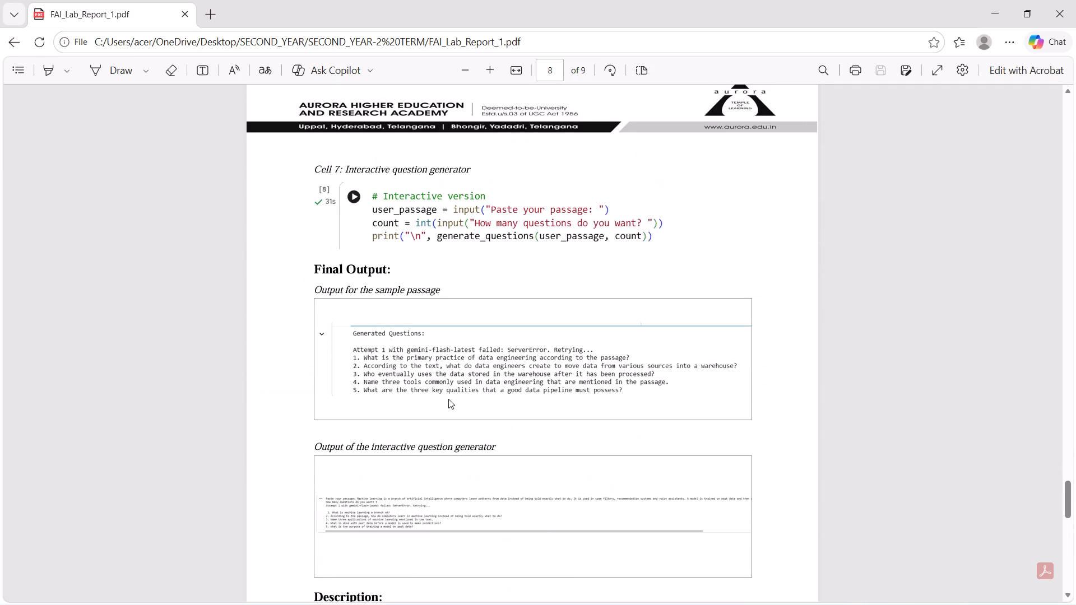
scroll(448, 399, "up", 9)
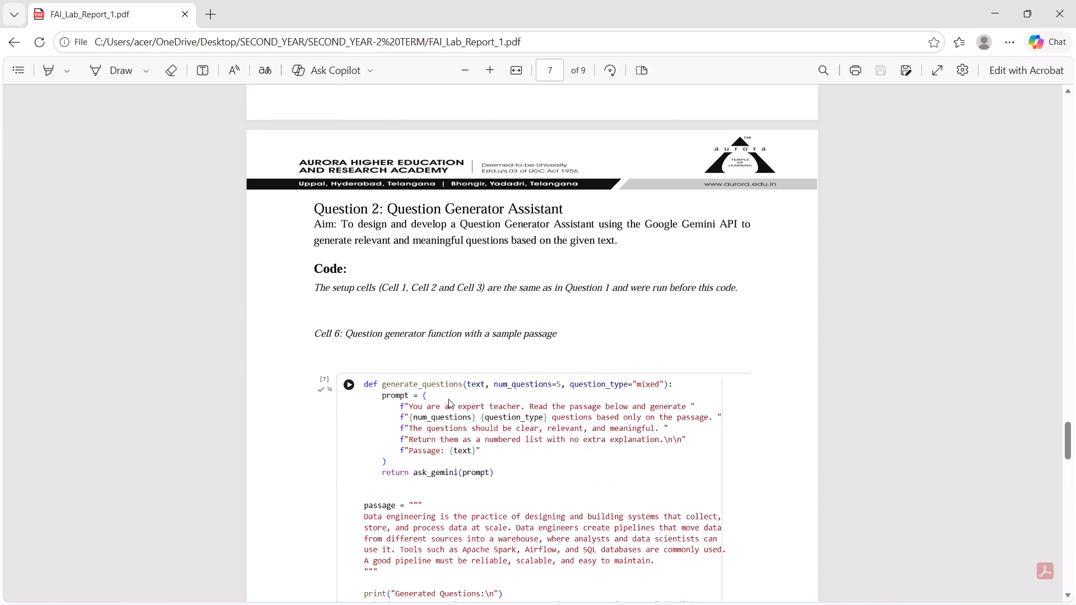
scroll(448, 399, "up", 11)
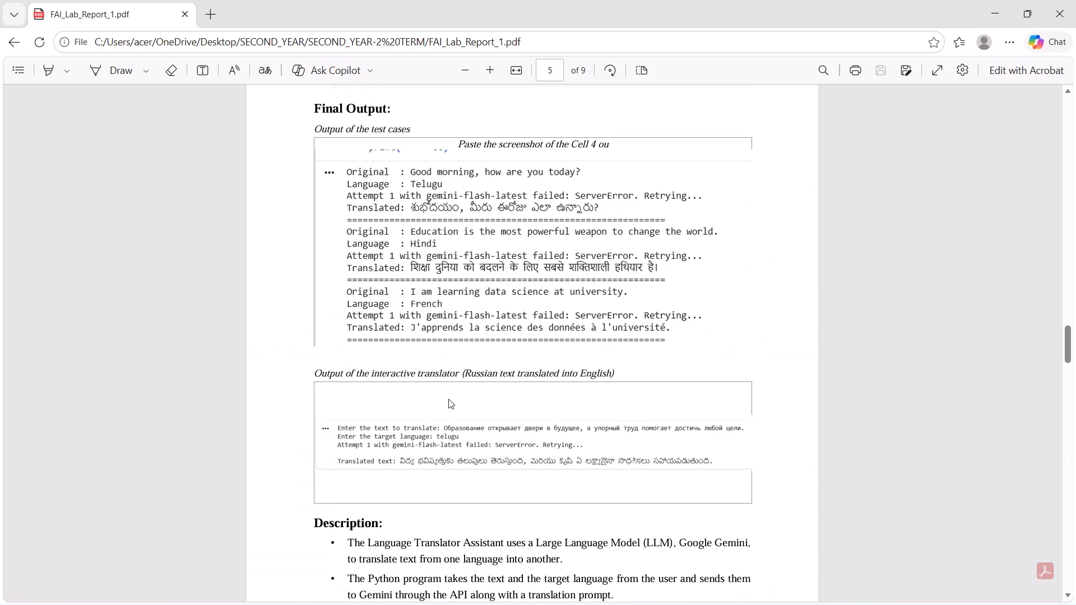
scroll(448, 399, "up", 11)
scroll(448, 399, "up", 15)
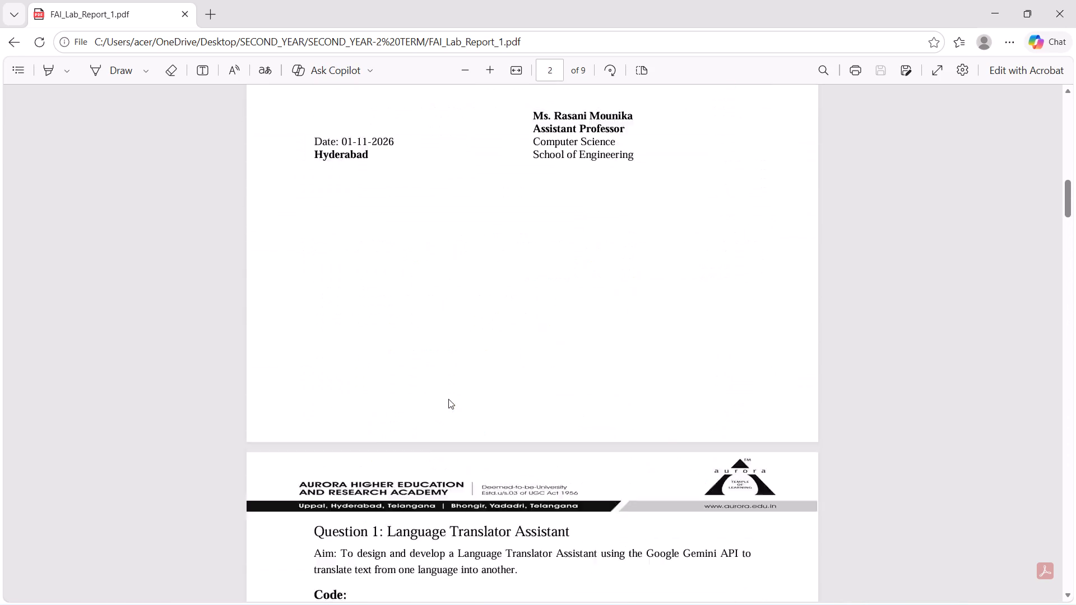
scroll(448, 399, "up", 12)
scroll(448, 399, "down", 2)
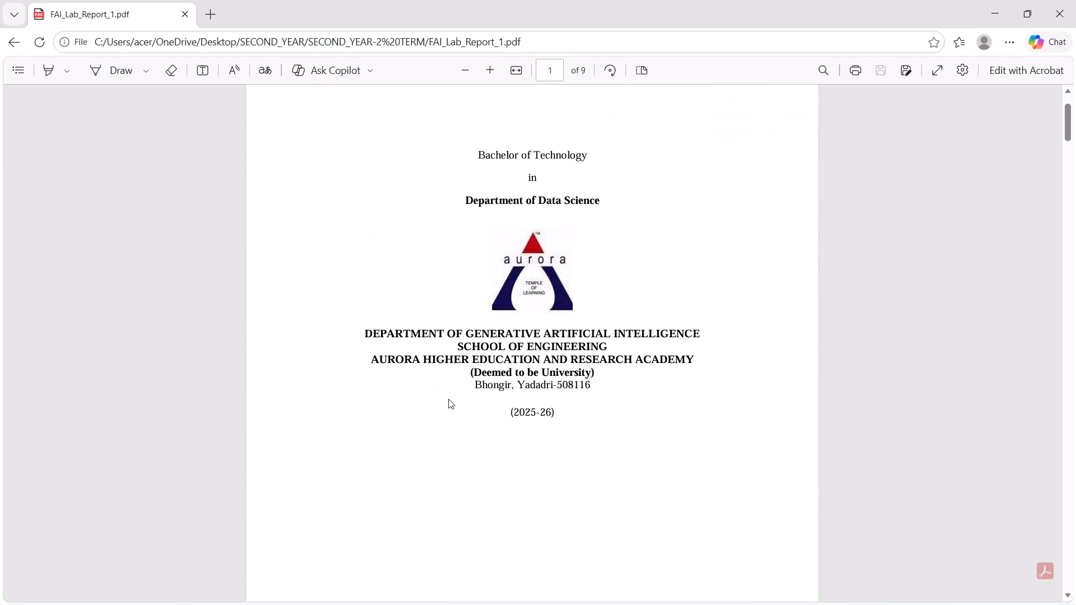
scroll(448, 399, "down", 2)
left_click(1075, 0)
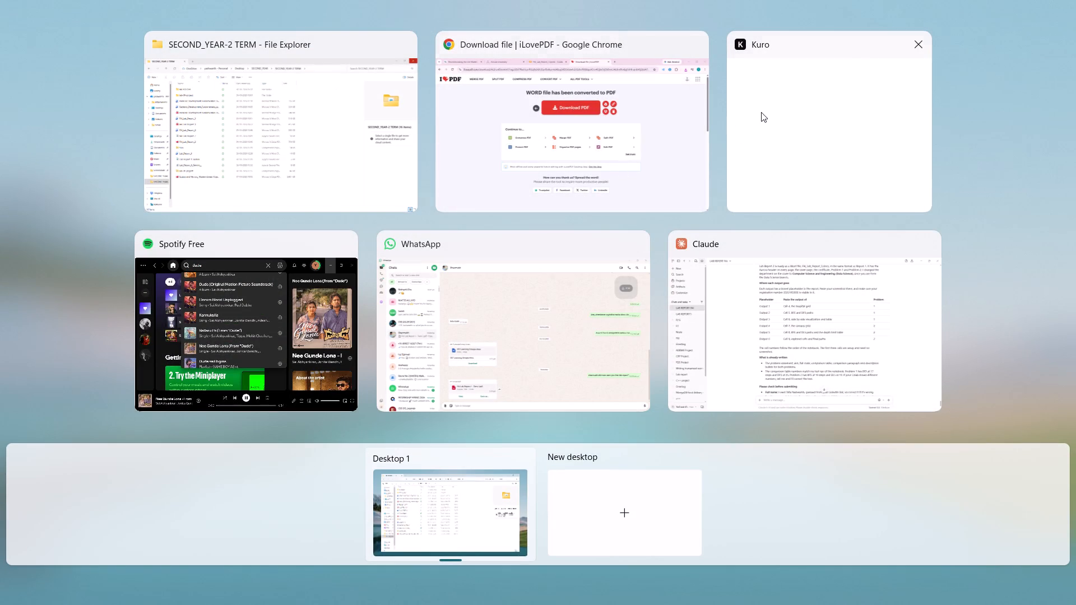
Switch to the Aurora University portal in Chrome and check the Fundamentals of Artificial Intelligence assessments list.
left_click(542, 157)
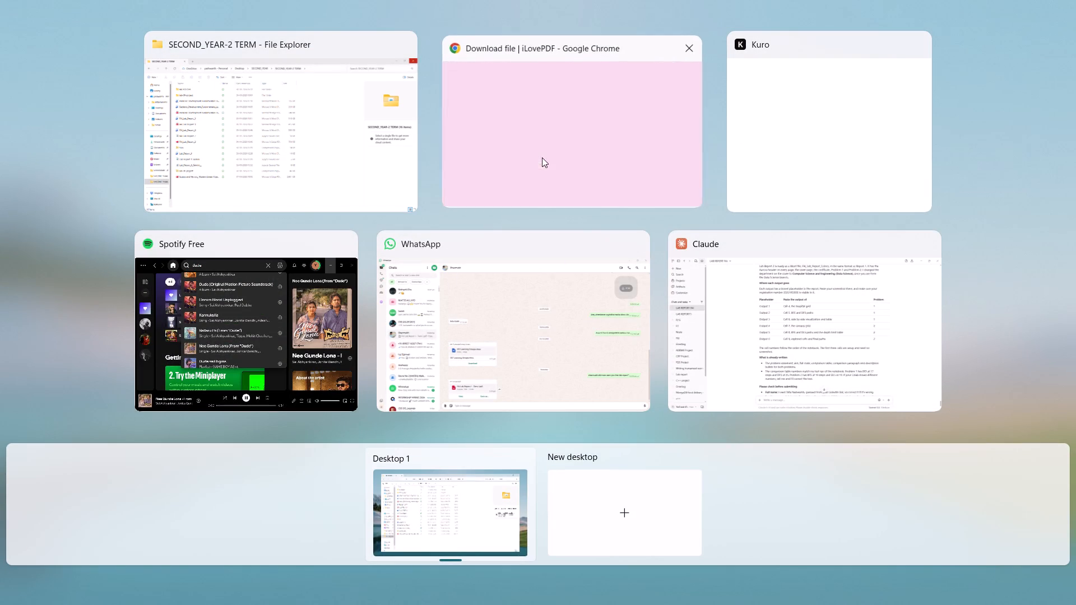
left_click(324, 0)
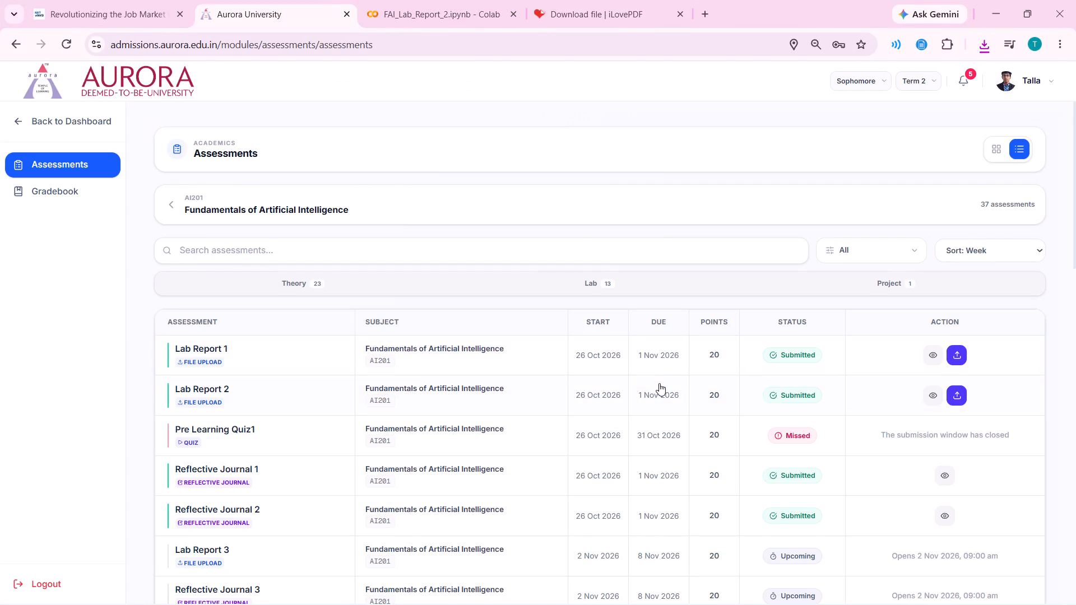
scroll(659, 383, "down", 1)
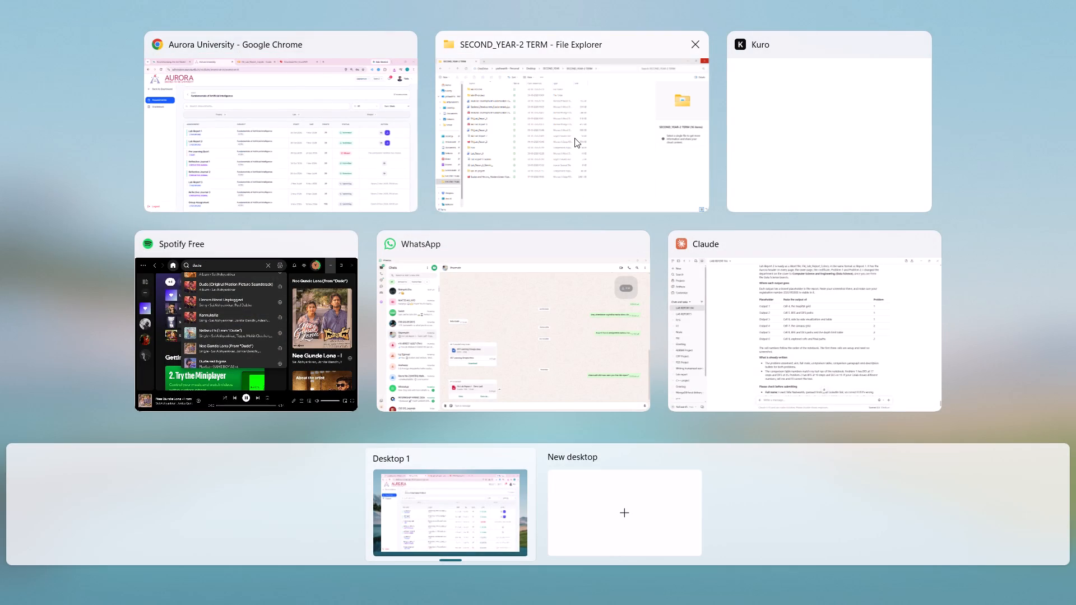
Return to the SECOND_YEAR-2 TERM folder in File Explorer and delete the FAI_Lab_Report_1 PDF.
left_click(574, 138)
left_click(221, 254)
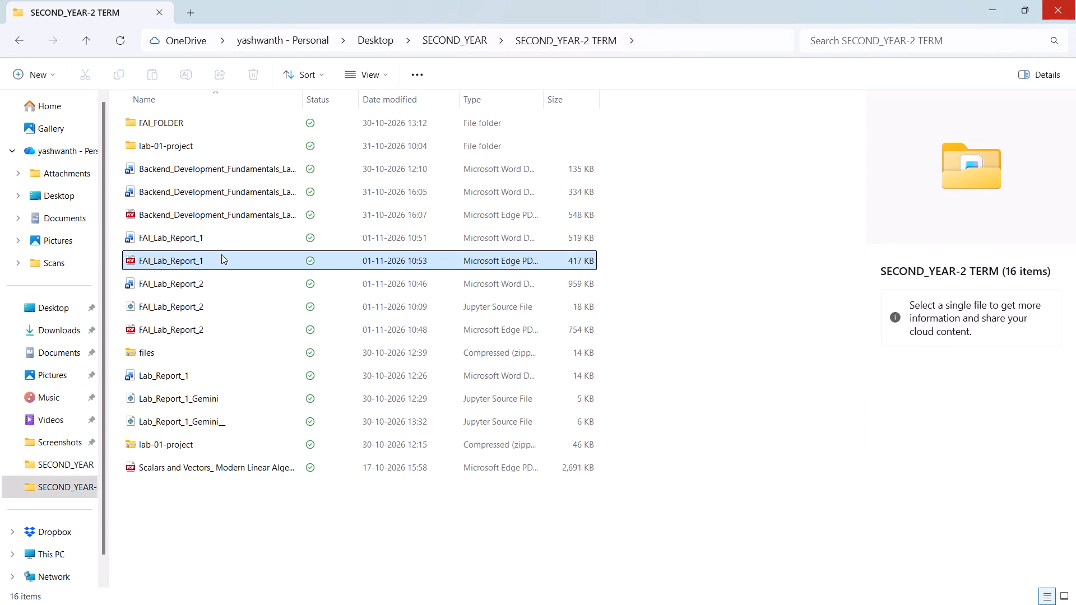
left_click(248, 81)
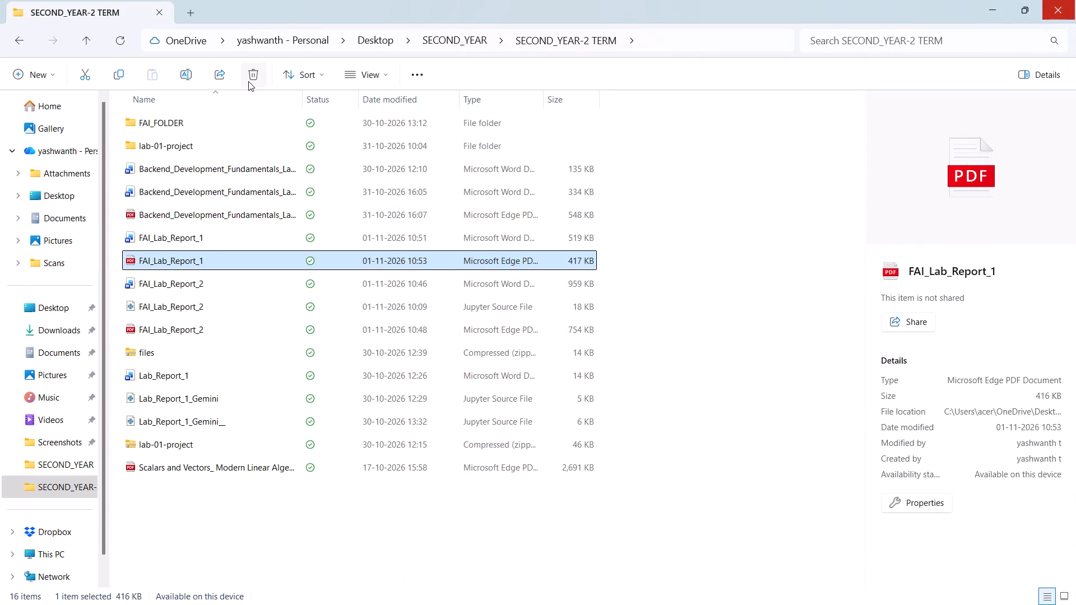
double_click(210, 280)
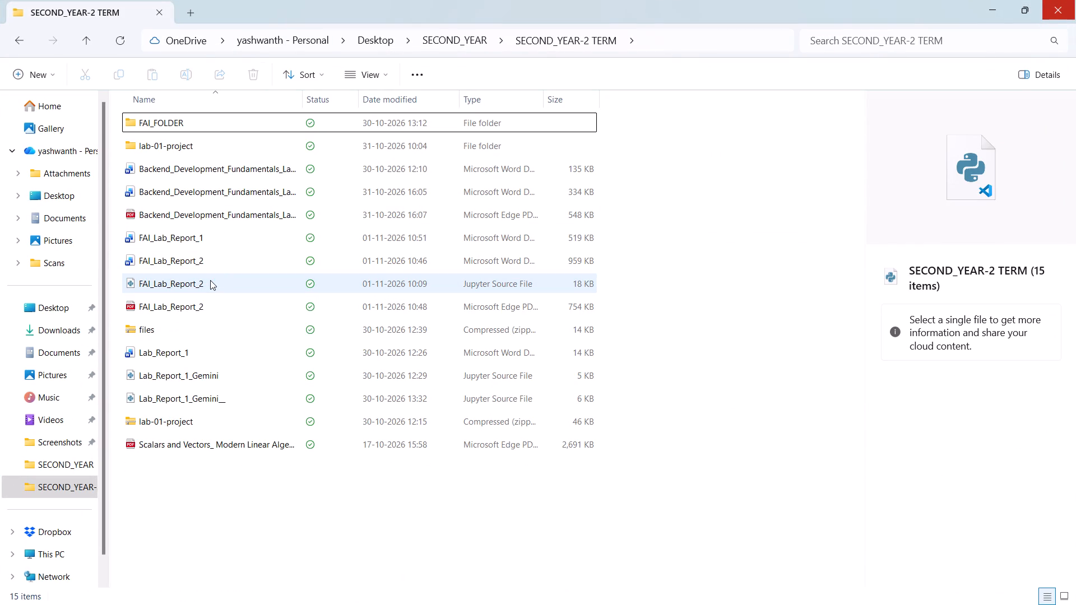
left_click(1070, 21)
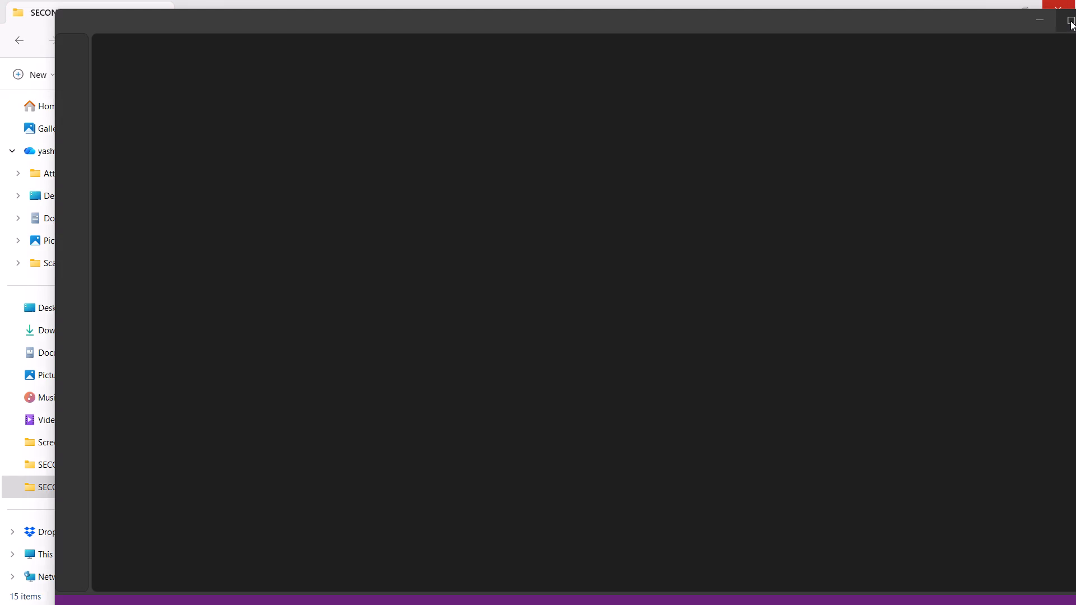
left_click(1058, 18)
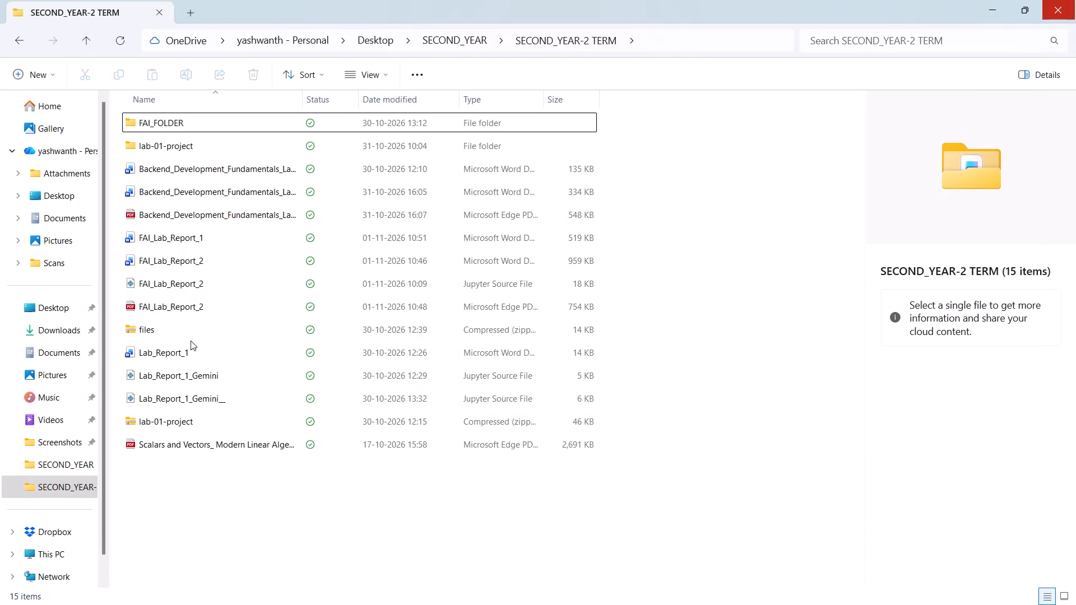
Open the FAI_Lab_Report_2 Word document, copy the cover line "Department of Computer Science and Engineering (Data Science)", and close the document.
double_click(186, 250)
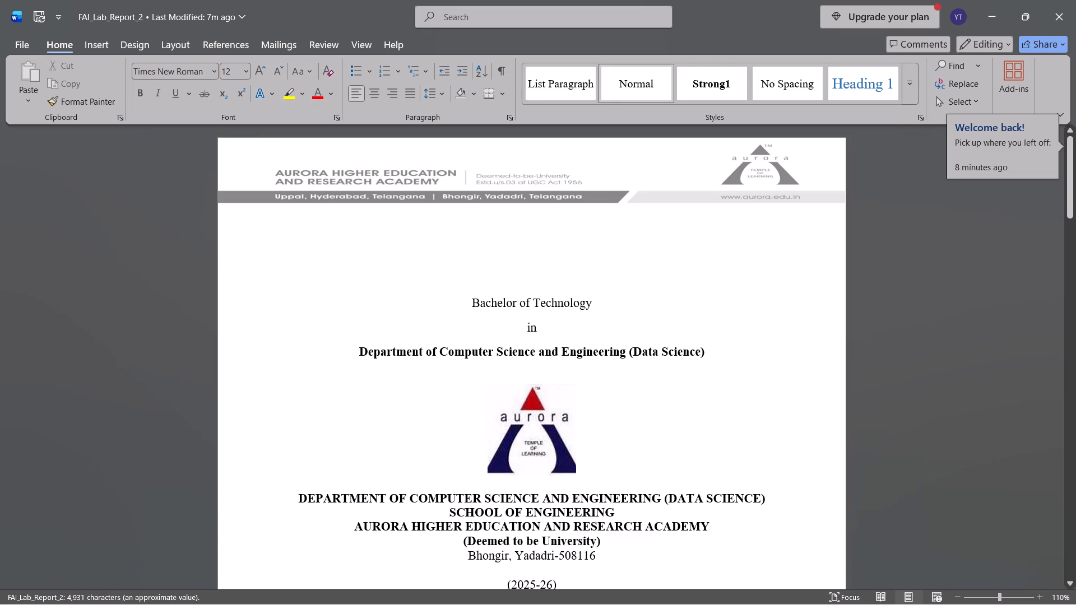
left_click_drag(709, 355, 527, 358)
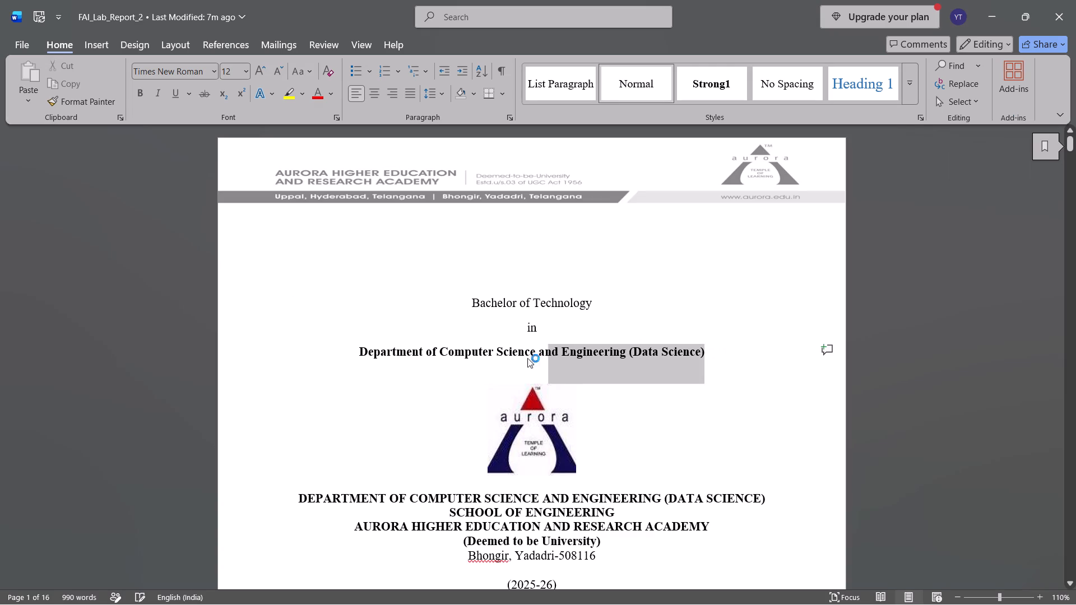
left_click_drag(527, 358, 364, 345)
key("ctrl+c")
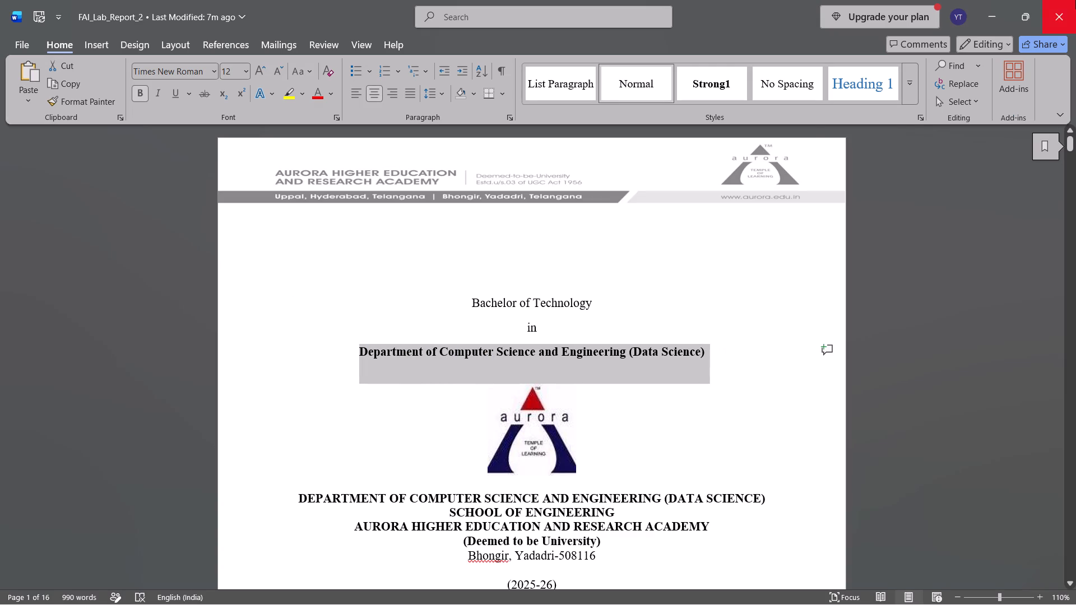
left_click(1075, 0)
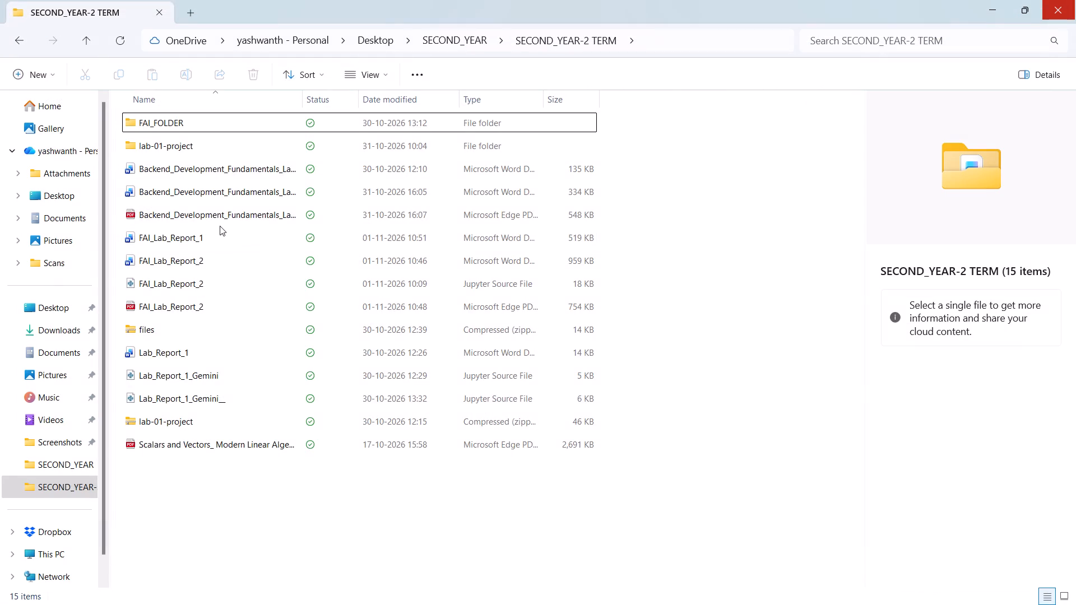
Open the FAI_Lab_Report_1 Word document and replace the cover line "Department of Data Science" with an empty line above the logo.
double_click(219, 234)
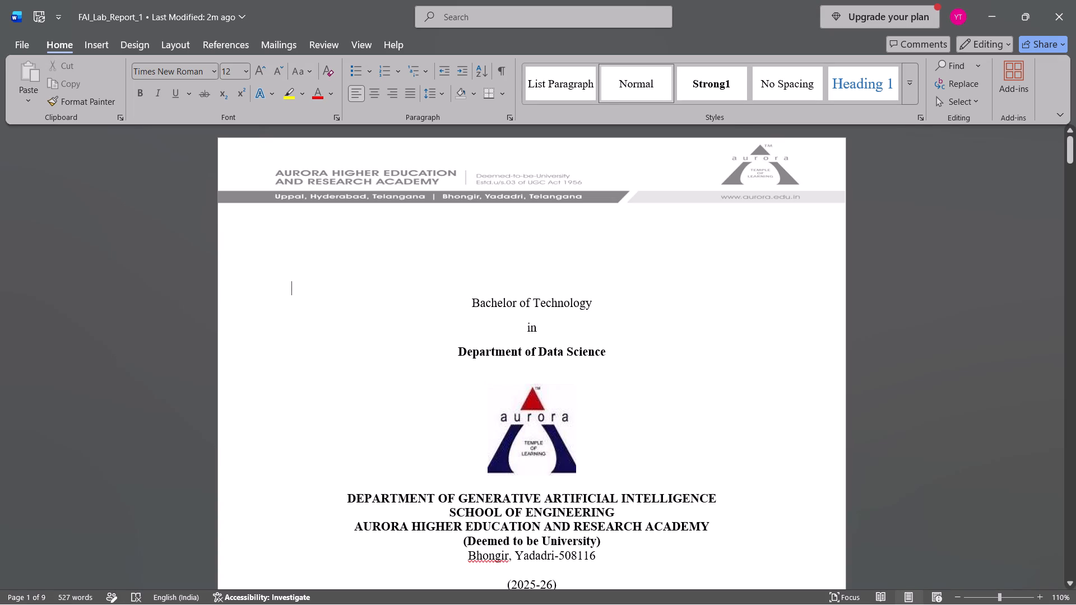
left_click_drag(617, 352, 457, 352)
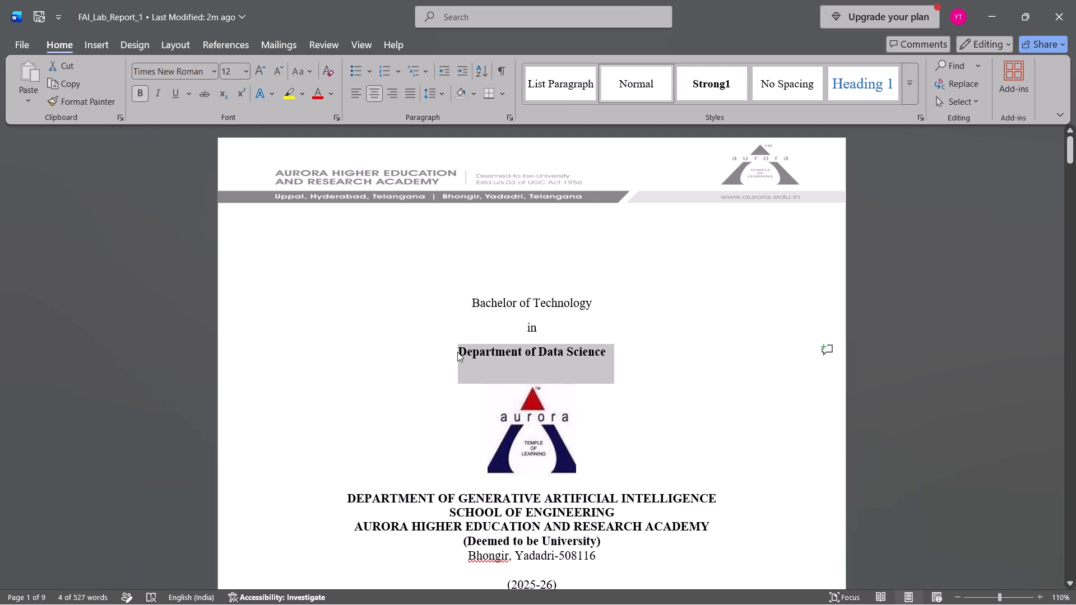
key("ctrl+v")
key("BackSpace")
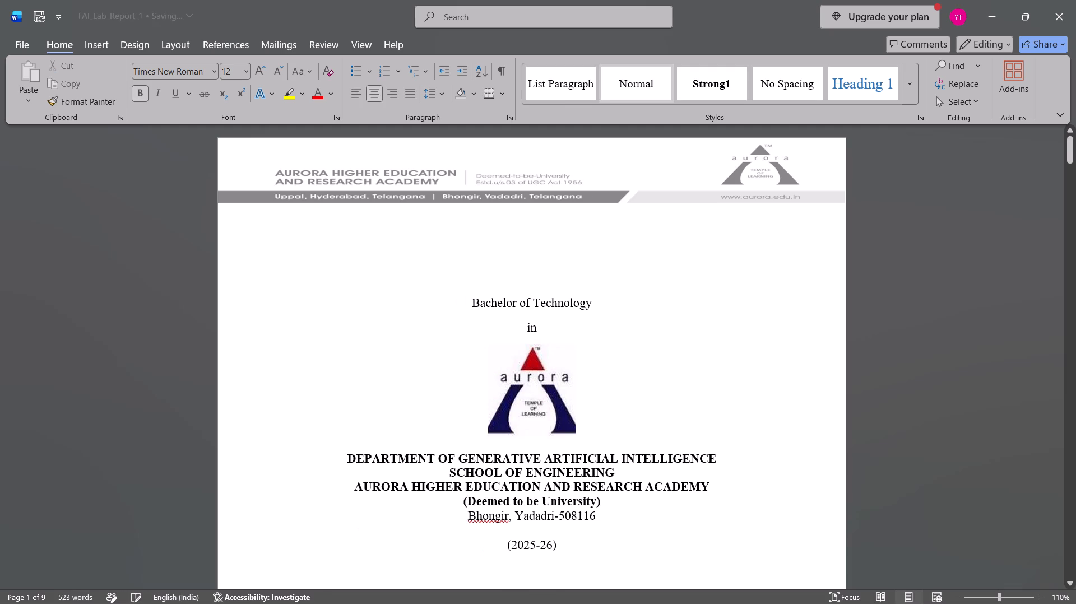
left_click(564, 329)
key("Return")
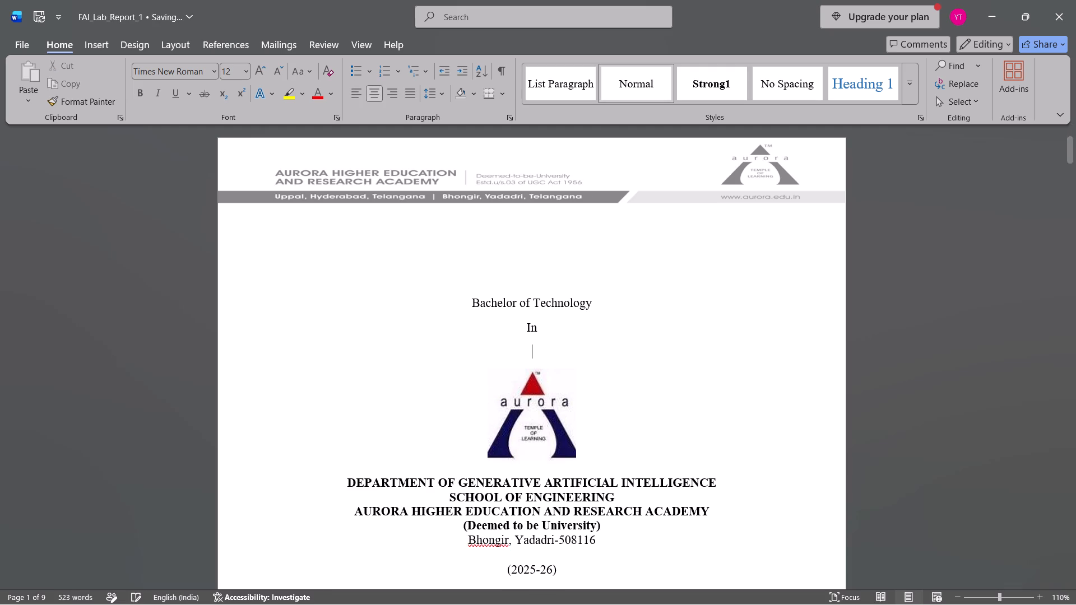
key("ctrl+v")
key("ctrl+v")
Copy "Department of Computer Science and Engineering (Data Science)" from the FAI_Lab_Report_2 Word document's cover and paste it into the empty line on FAI_Lab_Report_1's cover.
left_click(478, 111)
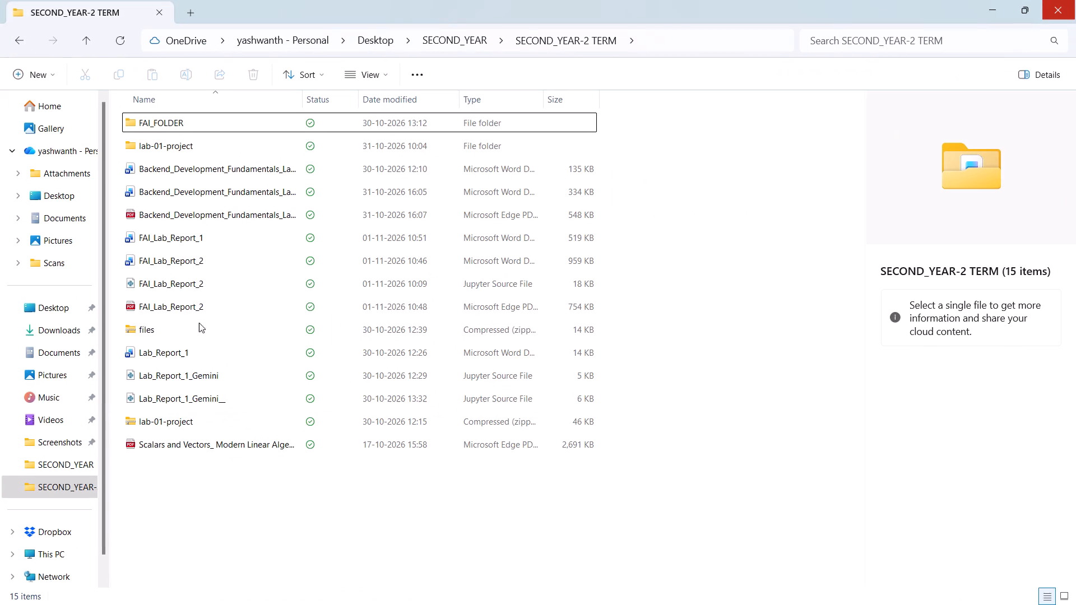
double_click(203, 255)
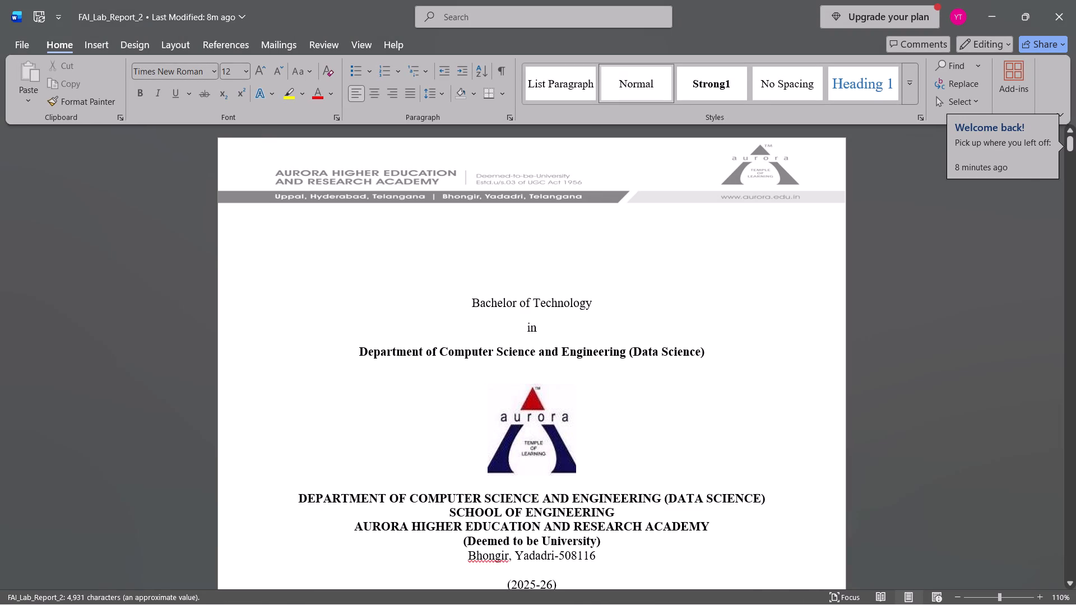
left_click_drag(707, 352, 333, 371)
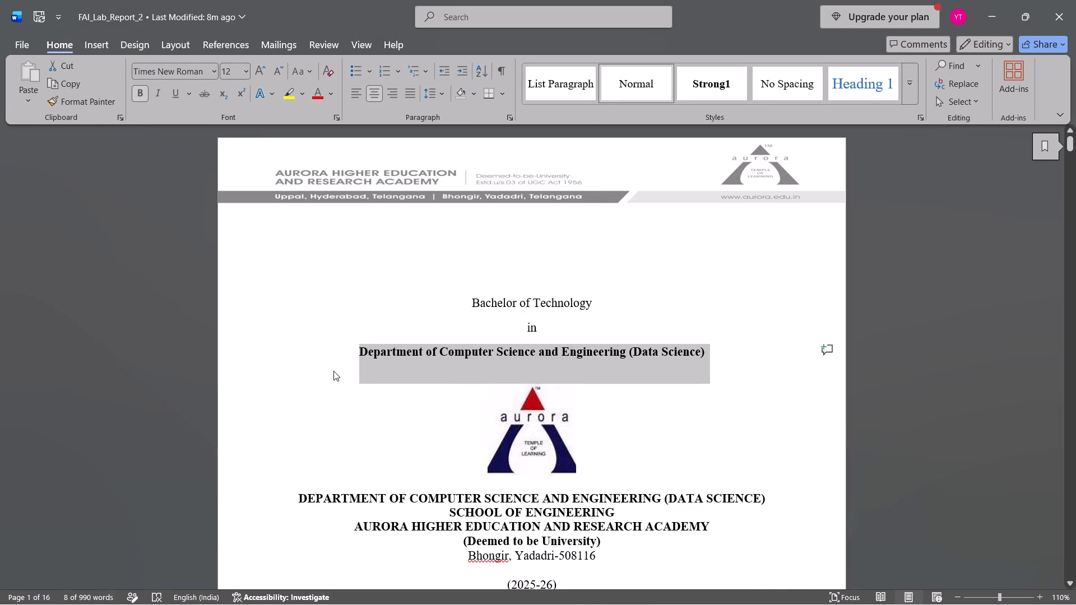
key("ctrl+c")
key("ctrl+c")
key("ctrl+c")
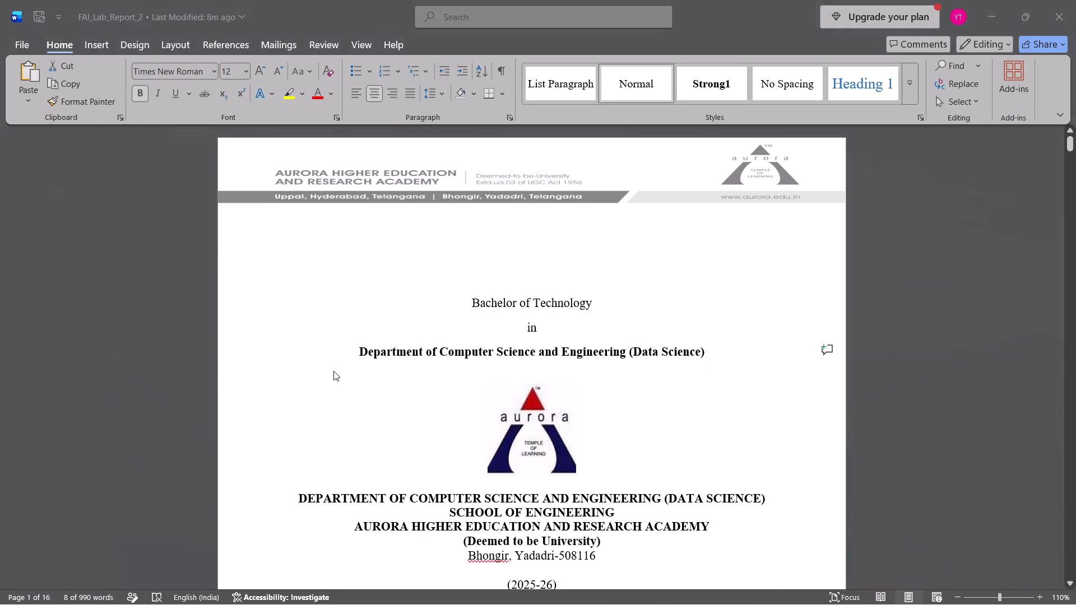
left_click(431, 169)
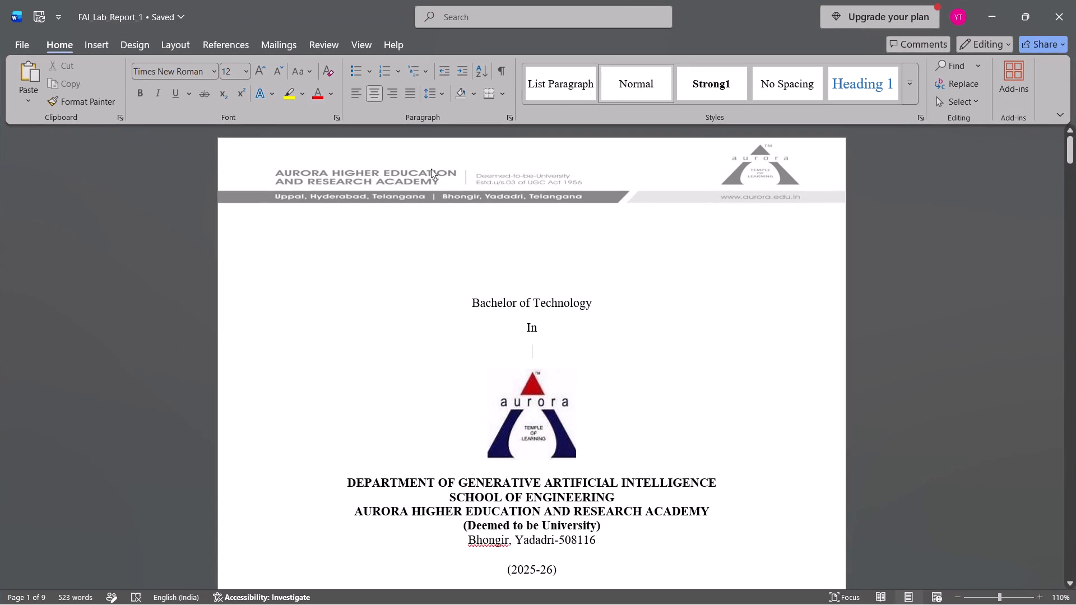
key("ctrl+v")
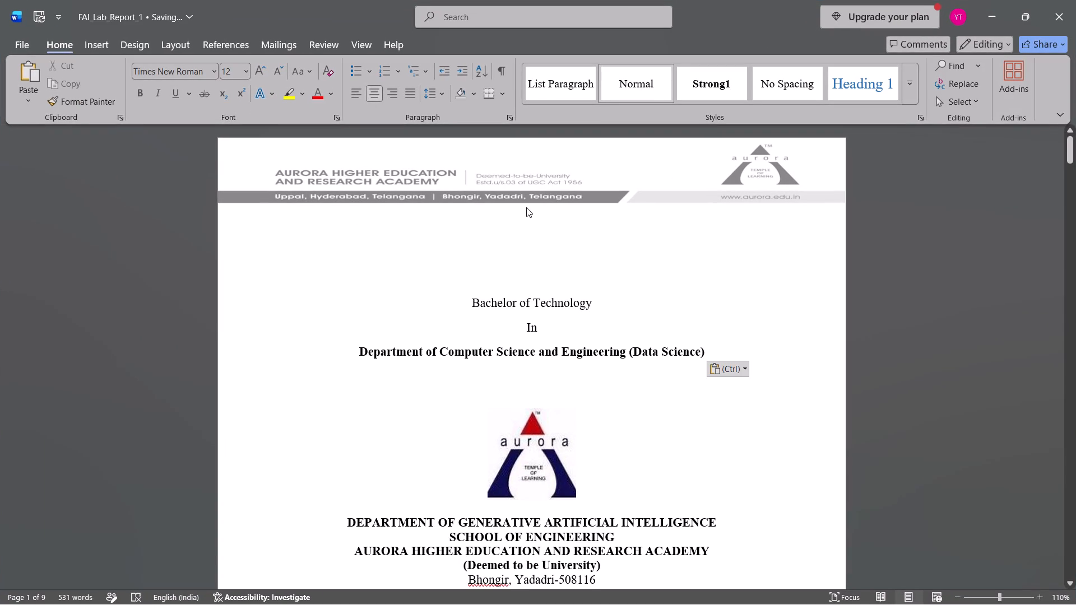
Insert "1" after "lab report" in the certificate text of FAI_Lab_Report_1 and save the document.
scroll(528, 208, "down", 1)
scroll(530, 371, "down", 7)
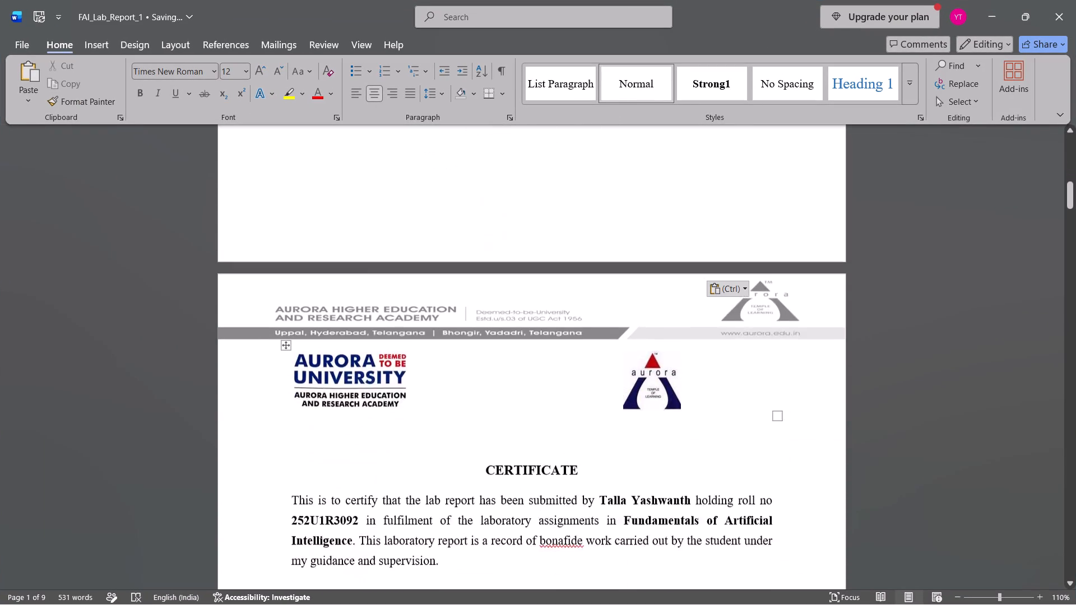
left_click(475, 427)
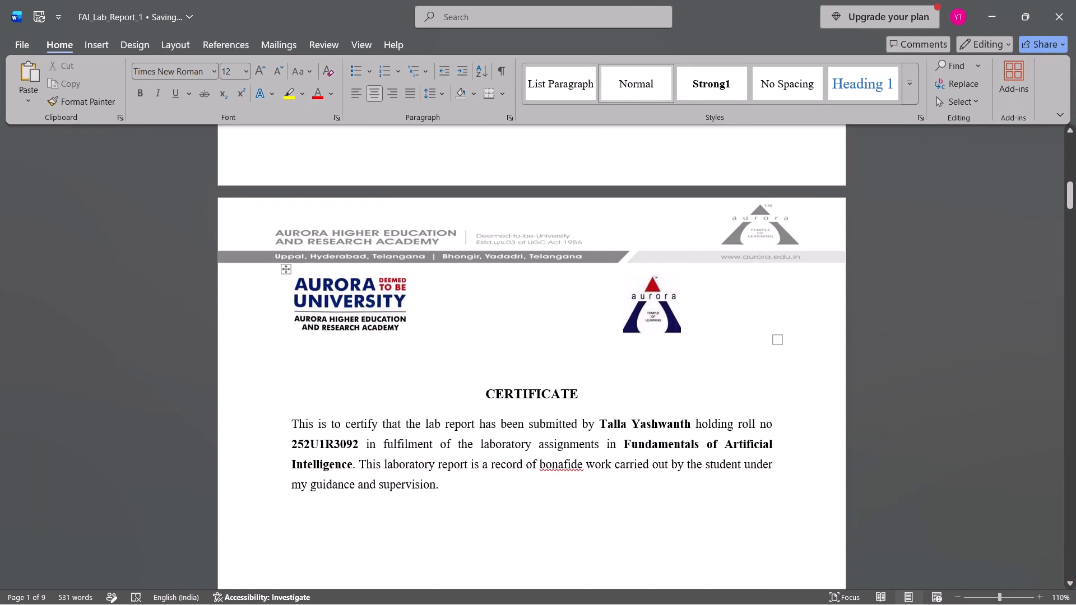
key("space")
key("1")
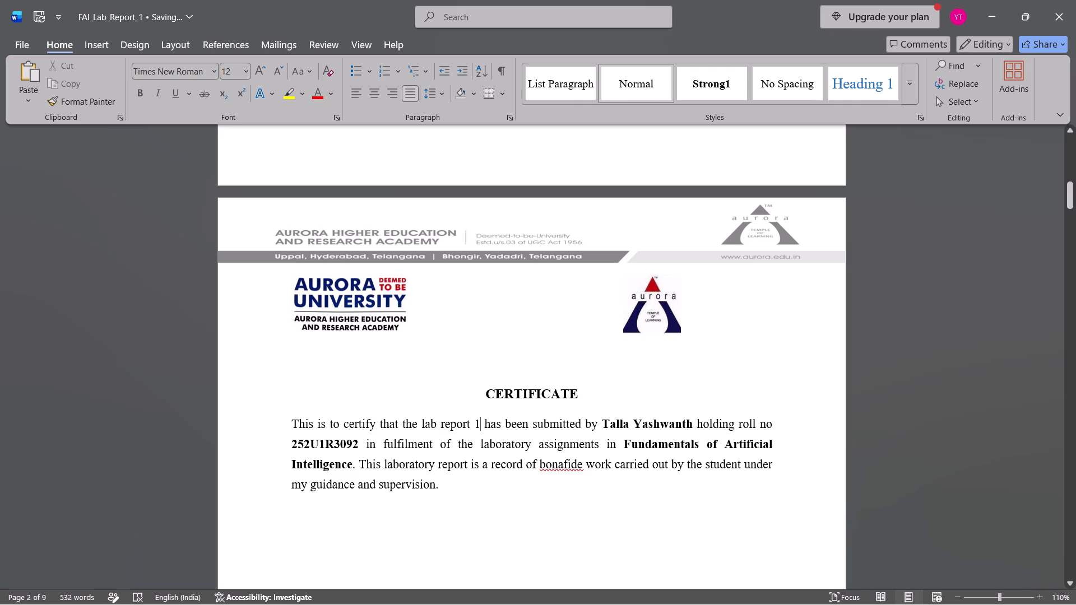
key("space")
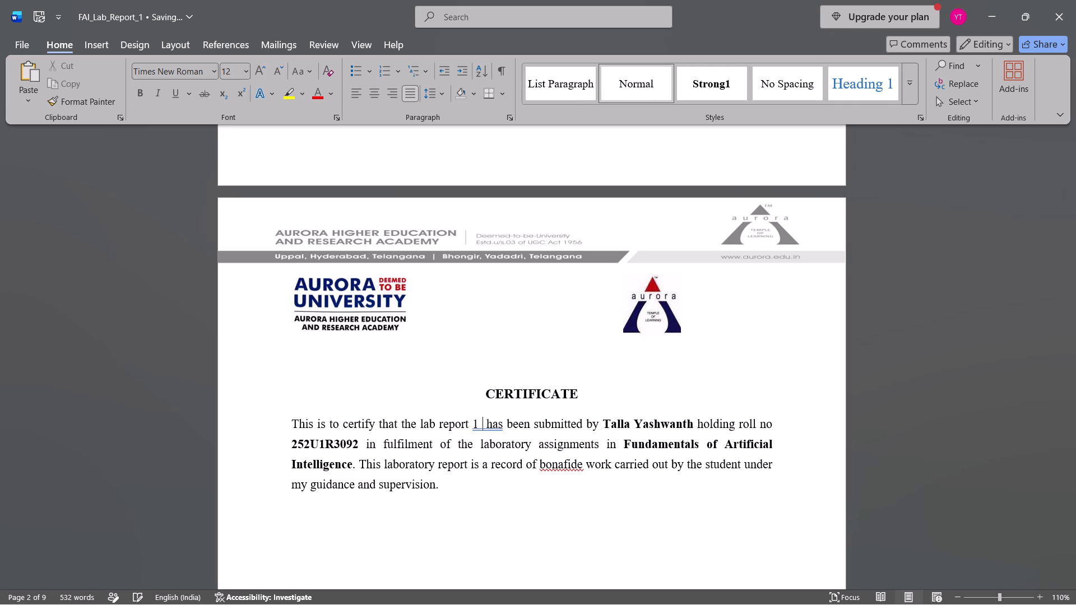
key("BackSpace")
scroll(550, 420, "up", 14)
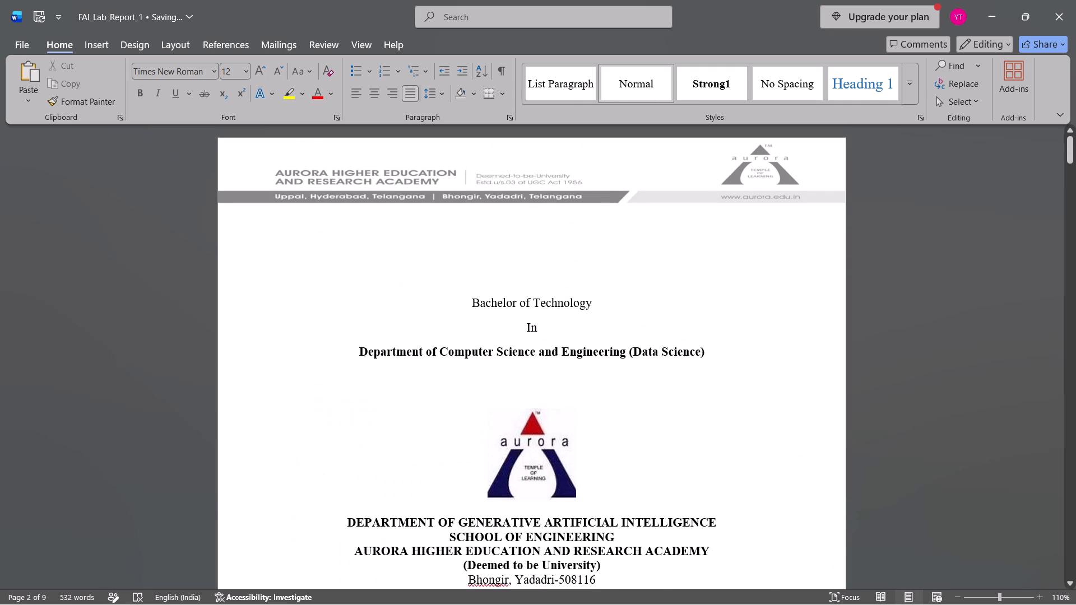
key("ctrl+s")
Close the FAI_Lab_Report_1 and FAI_Lab_Report_2 Word documents.
scroll(664, 378, "down", 1)
left_click(1075, 0)
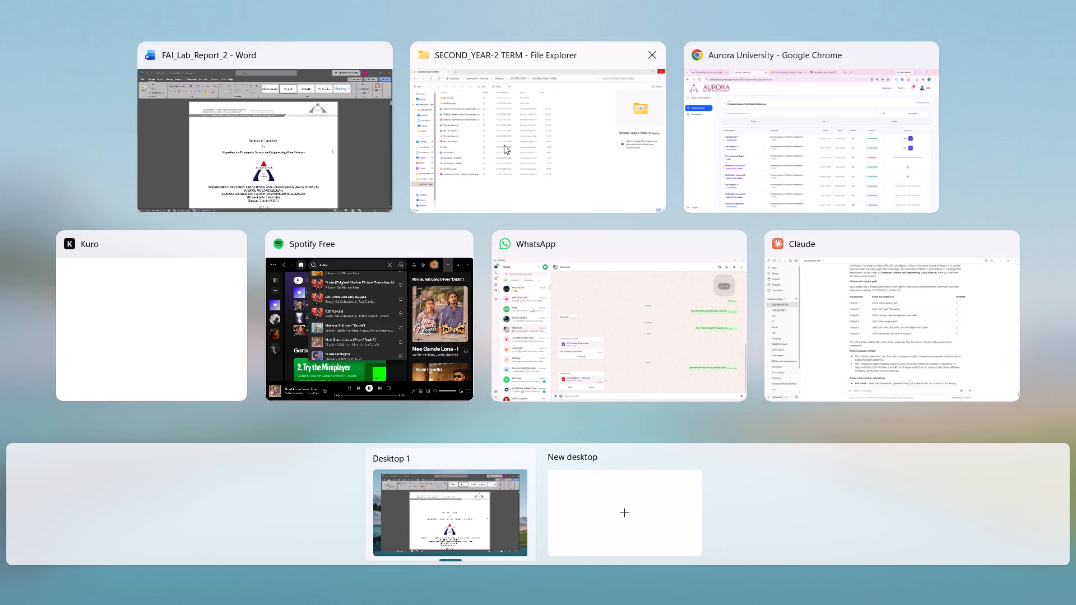
left_click(374, 56)
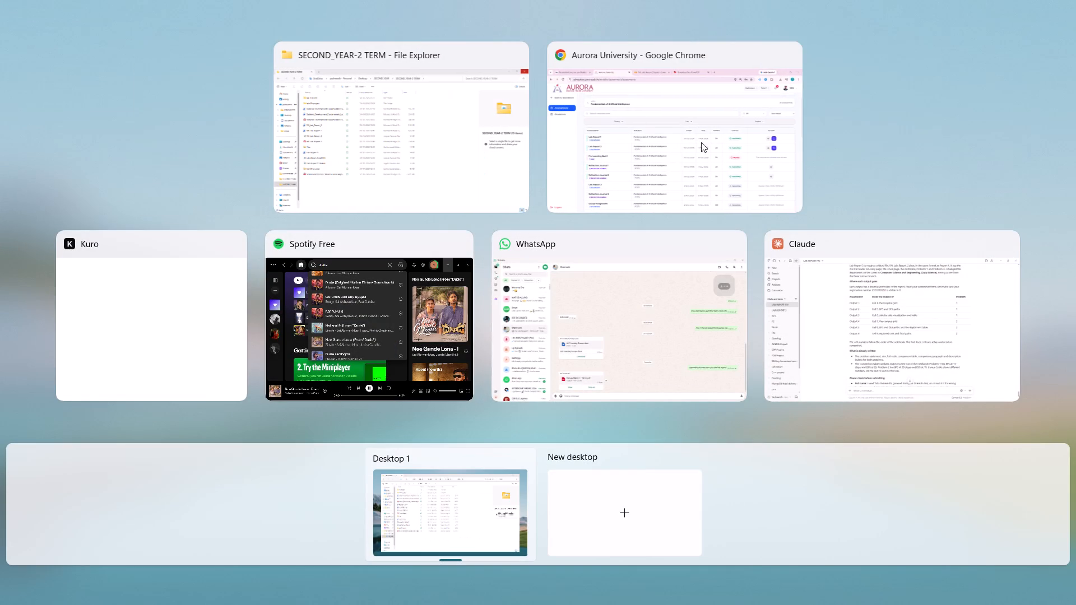
Switch to iLovePDF in Chrome, convert the FAI_Lab_Report_1 Word document from SECOND_YEAR-2 TERM to PDF, and download the result.
left_click(718, 146)
left_click(578, 0)
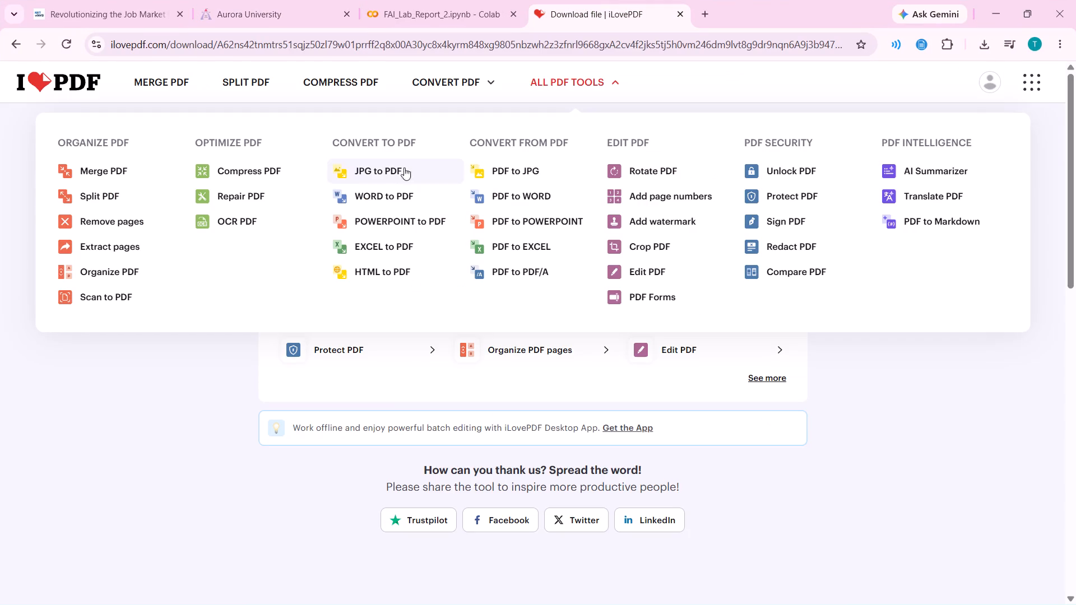
left_click(243, 347)
left_click(384, 201)
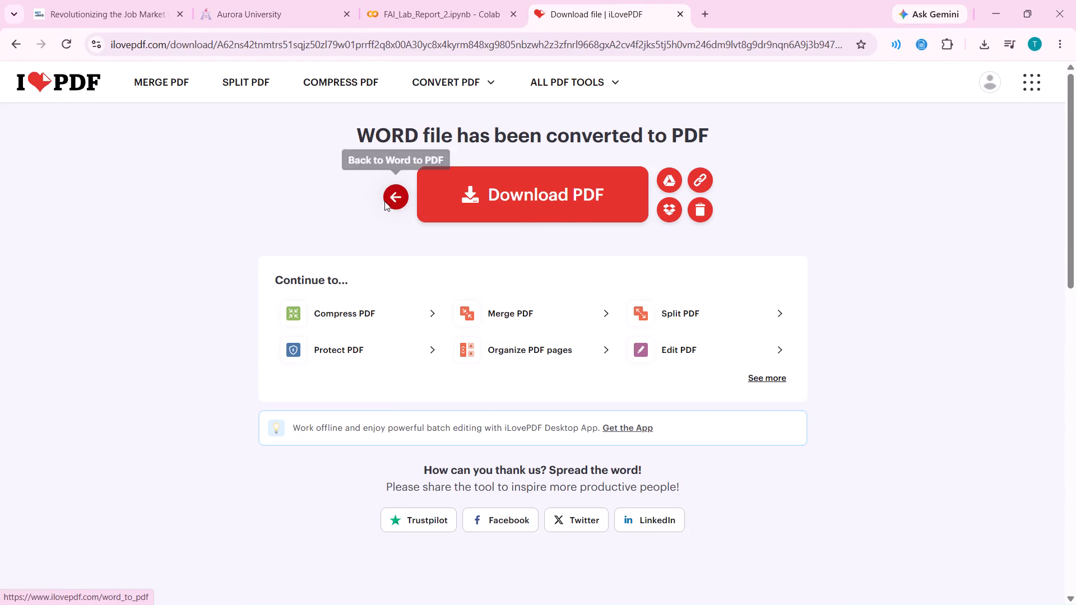
left_click(535, 207)
left_click(542, 232)
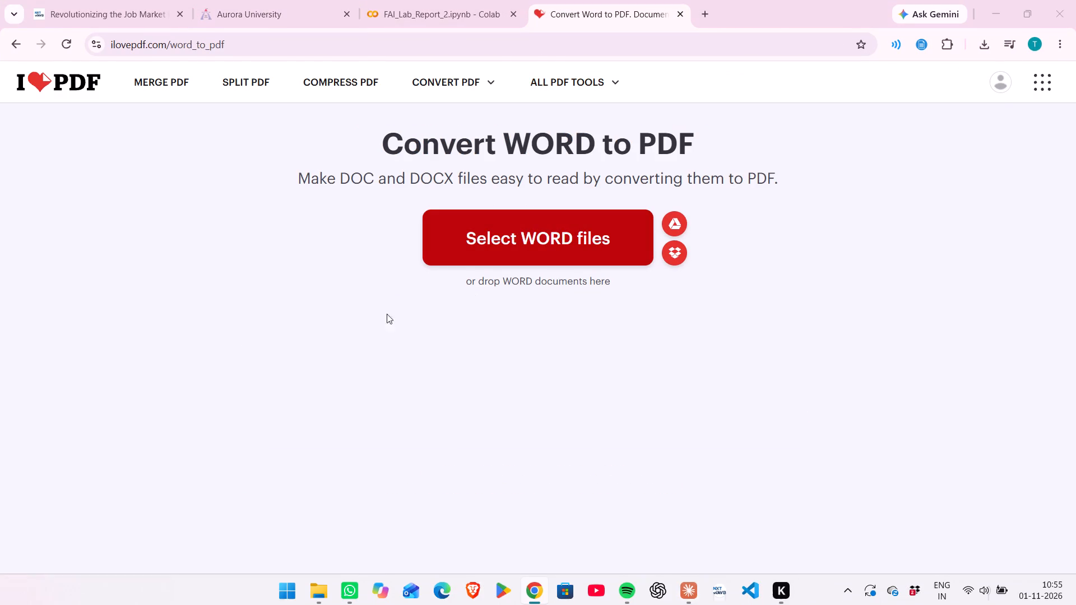
triple_click(182, 208)
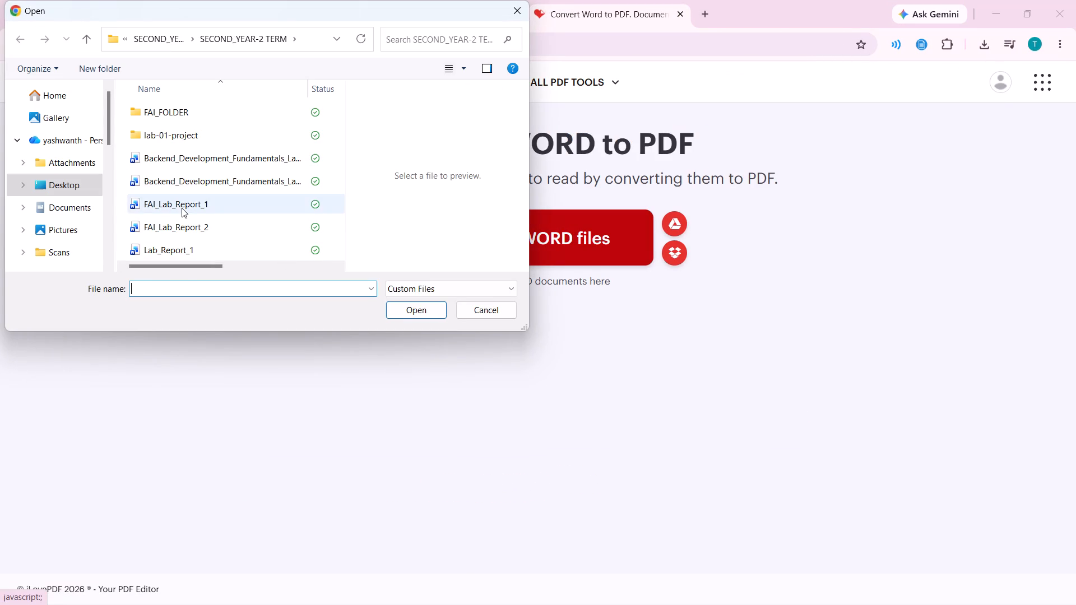
left_click(832, 560)
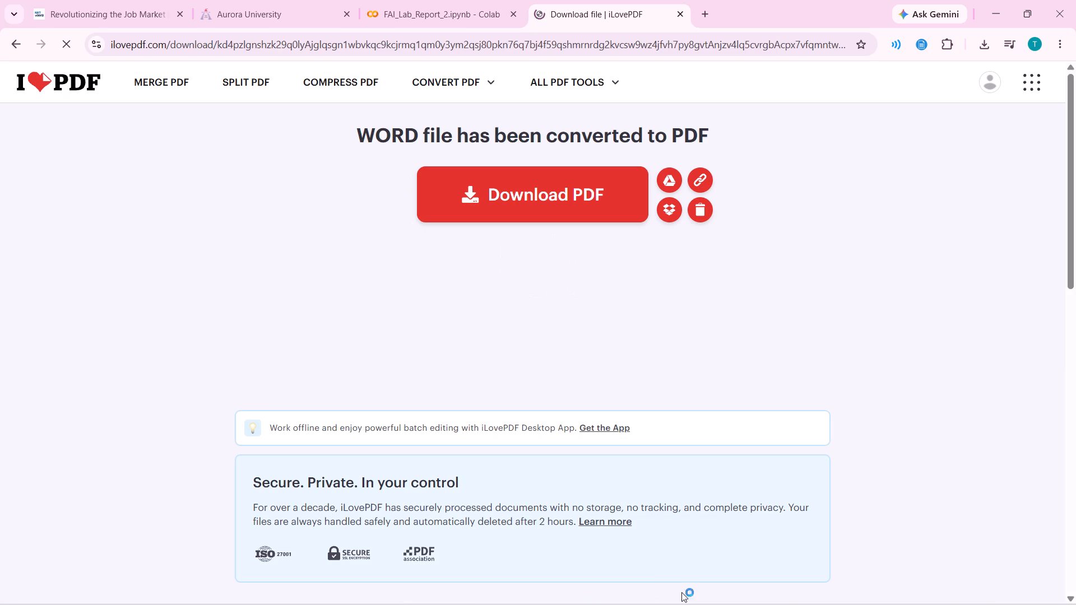
left_click(565, 189)
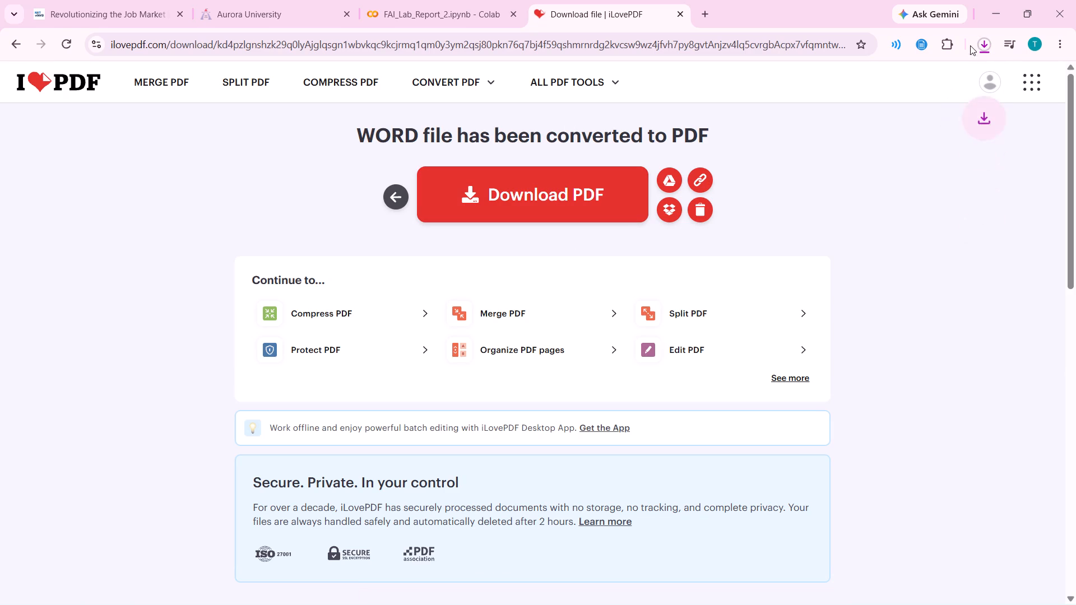
Show the downloaded FAI_Lab_Report_1 PDF in its folder, move it to SECOND_YEAR-2 TERM, and close the Downloads window.
left_click(985, 41)
left_click(942, 106)
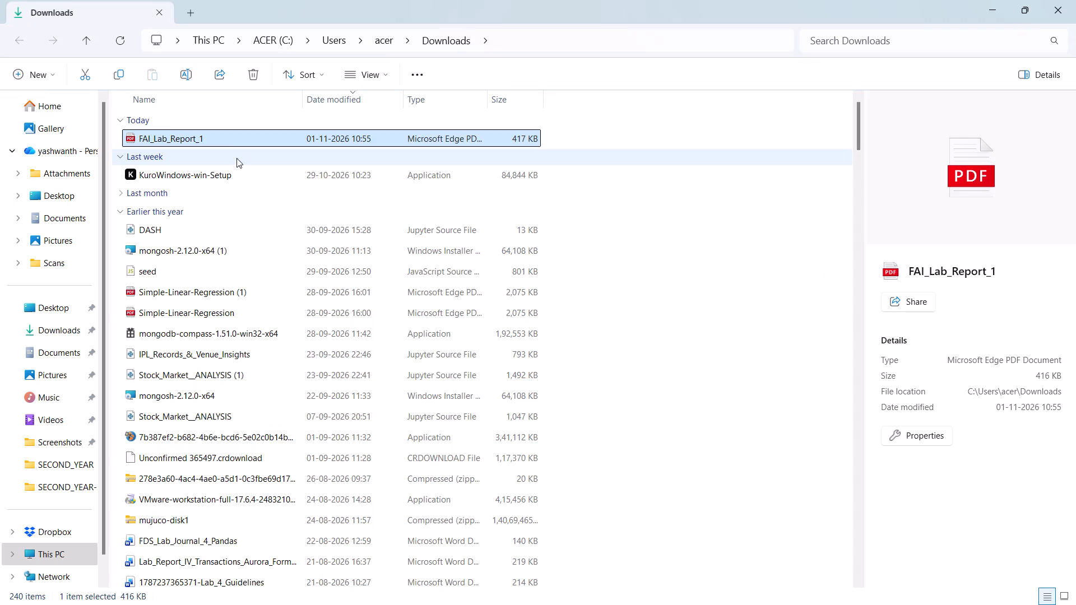
left_click_drag(164, 134, 70, 489)
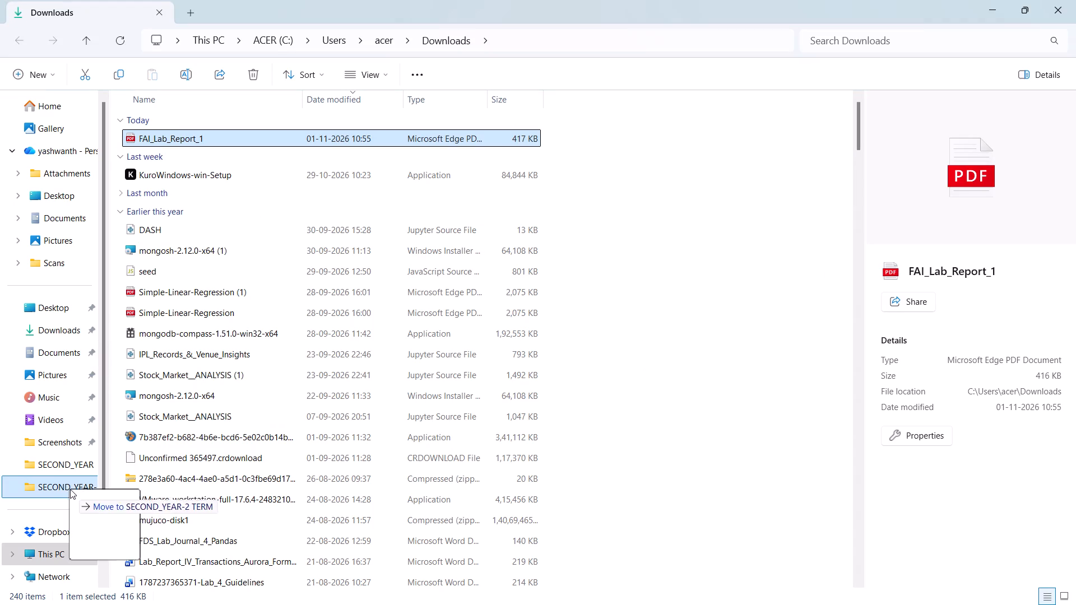
left_click_drag(70, 489, 69, 487)
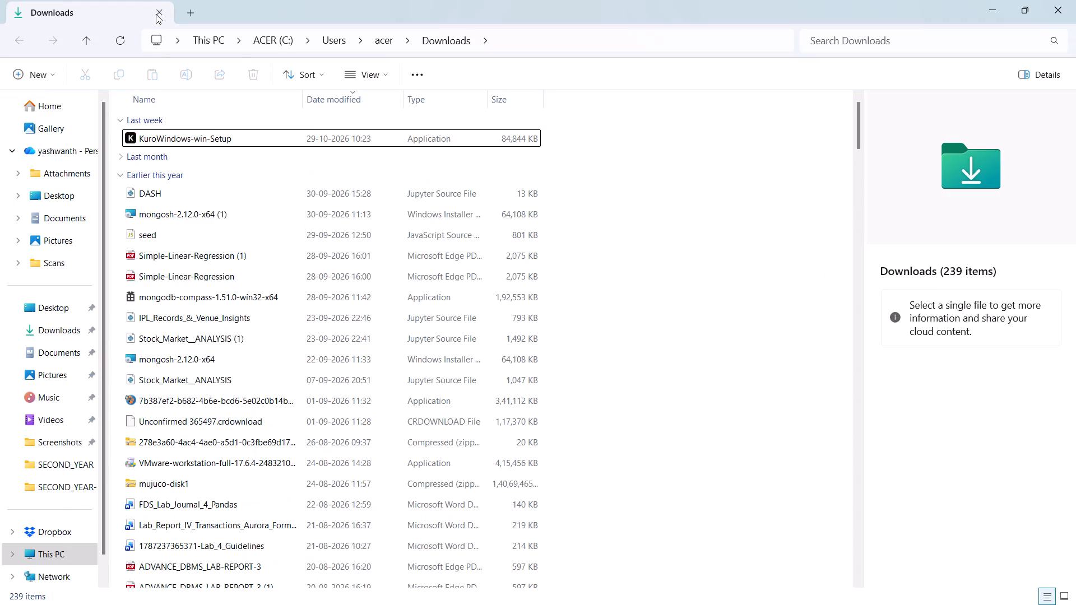
double_click(156, 15)
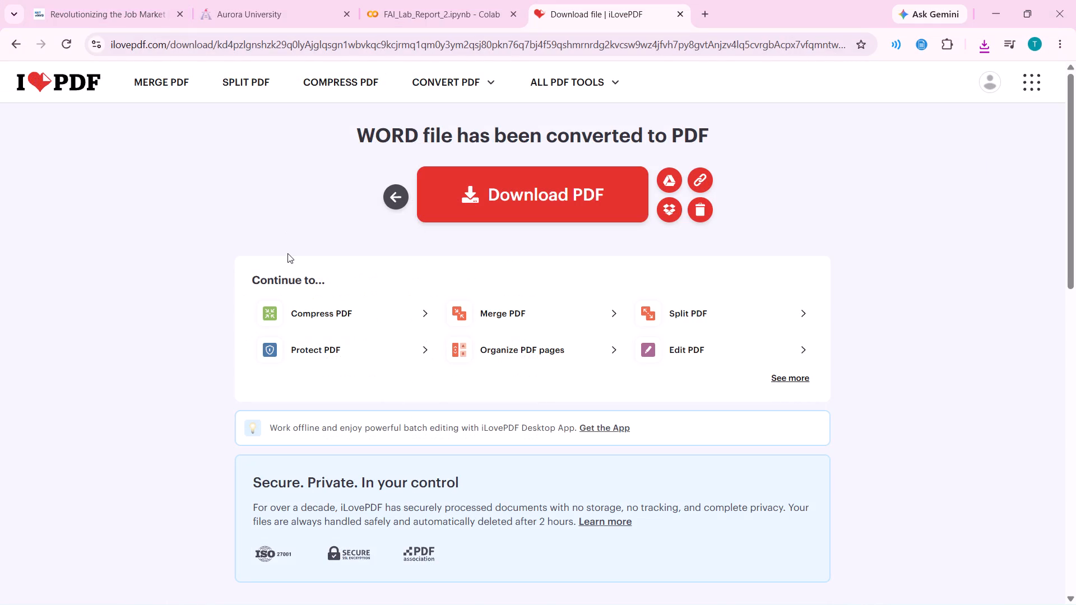
Open the FAI_Lab_Report_1 PDF in SECOND_YEAR-2 TERM and check its cover, certificate, code pages and Google Colab link.
left_click(500, 163)
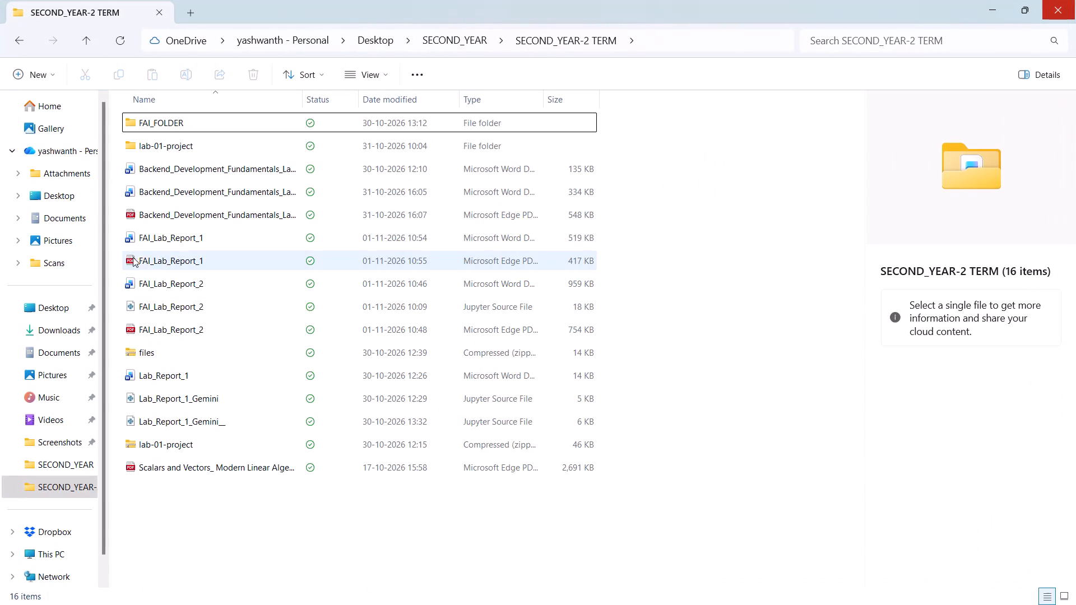
triple_click(175, 255)
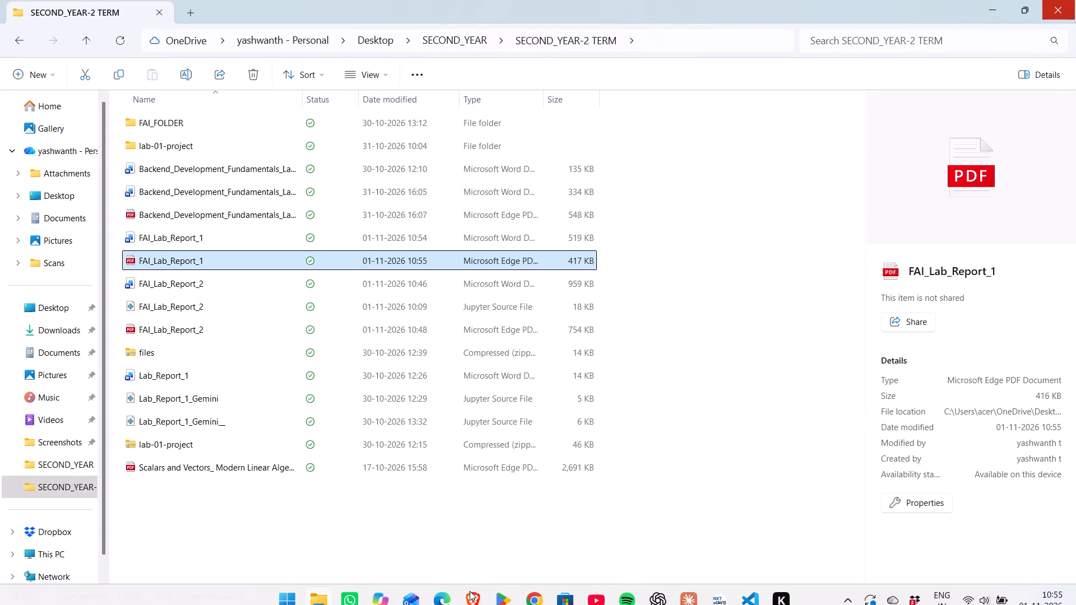
scroll(377, 343, "down", 1)
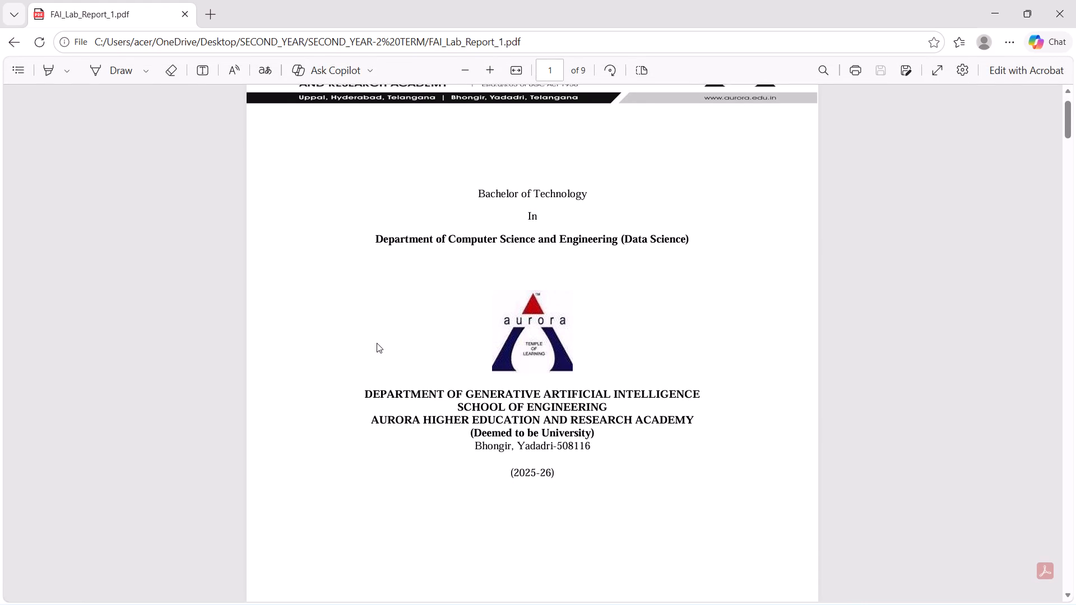
scroll(377, 343, "down", 4)
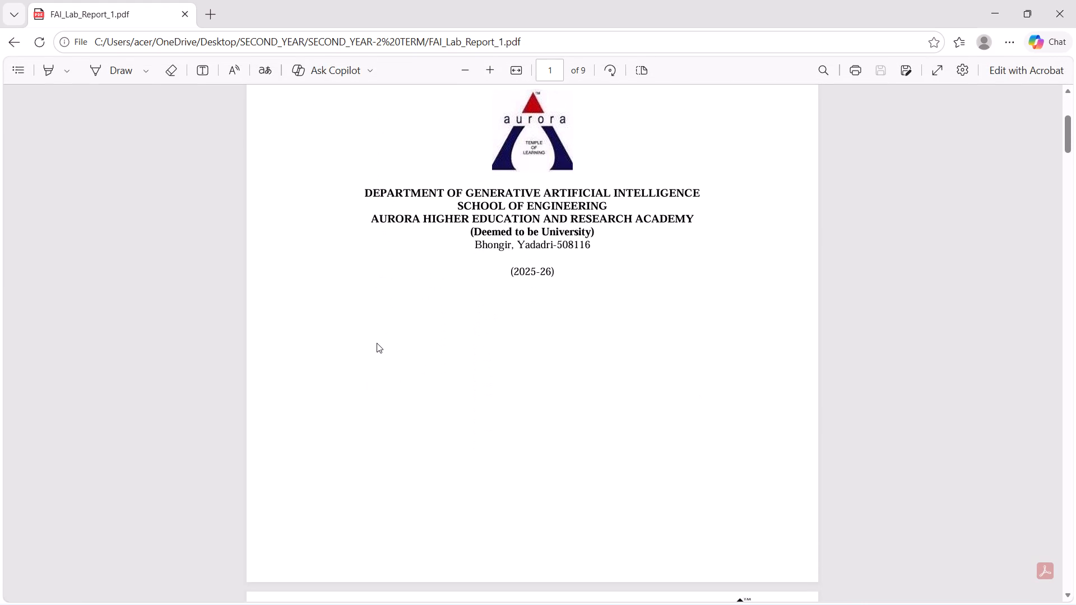
scroll(377, 343, "down", 5)
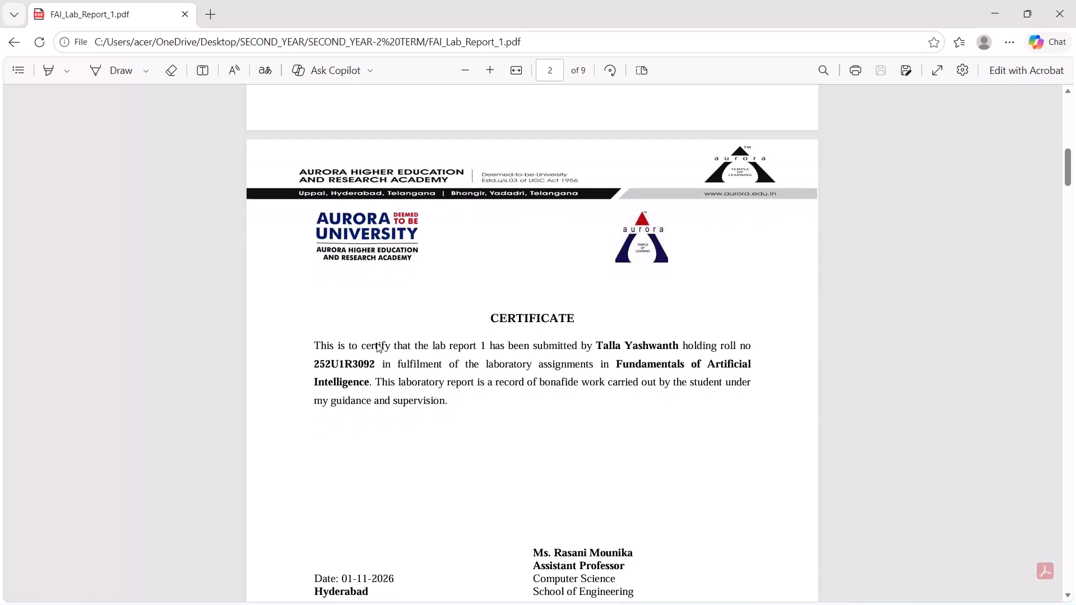
scroll(377, 343, "down", 5)
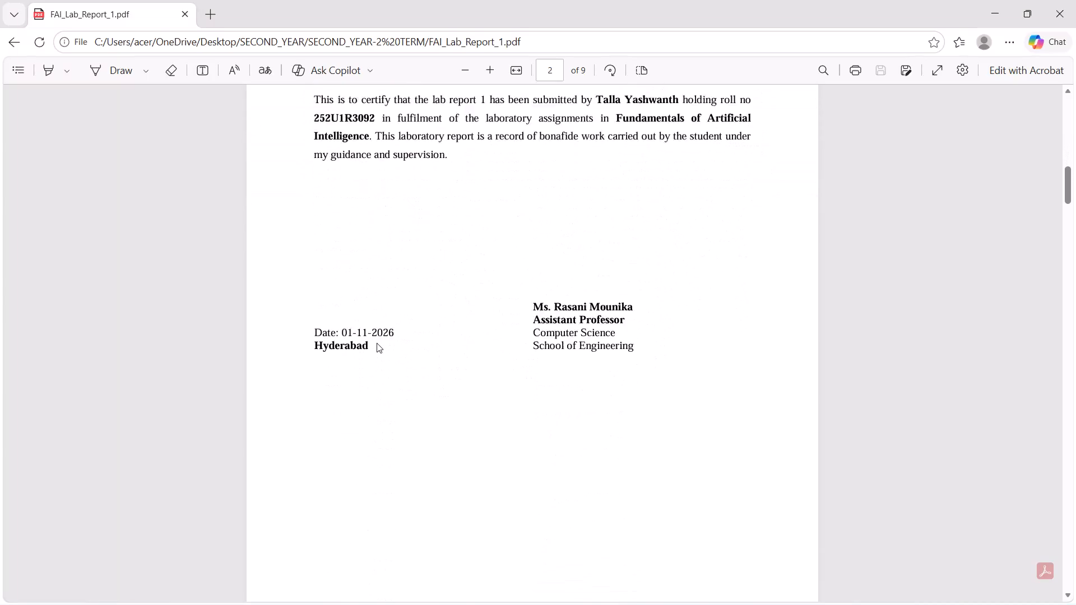
scroll(377, 343, "down", 3)
scroll(377, 343, "up", 17)
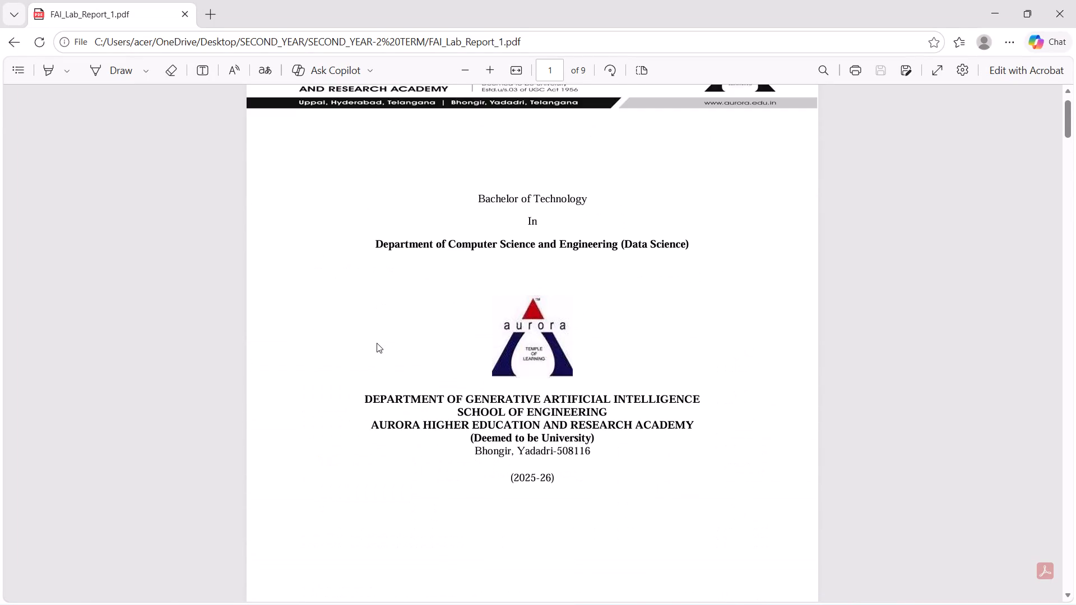
scroll(377, 343, "down", 20)
scroll(377, 343, "down", 5)
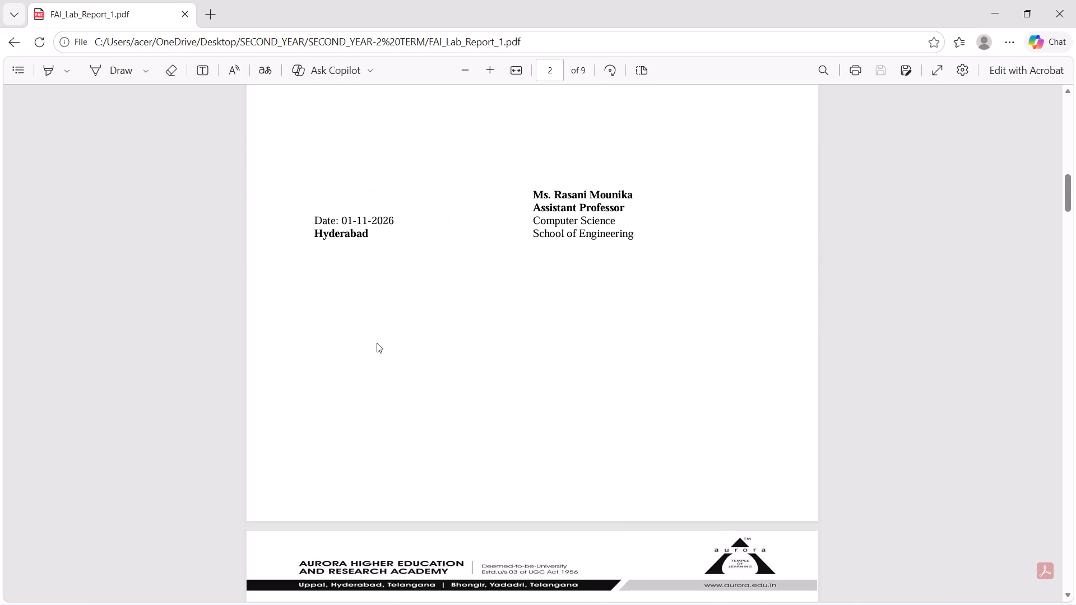
scroll(377, 343, "down", 20)
scroll(377, 343, "down", 7)
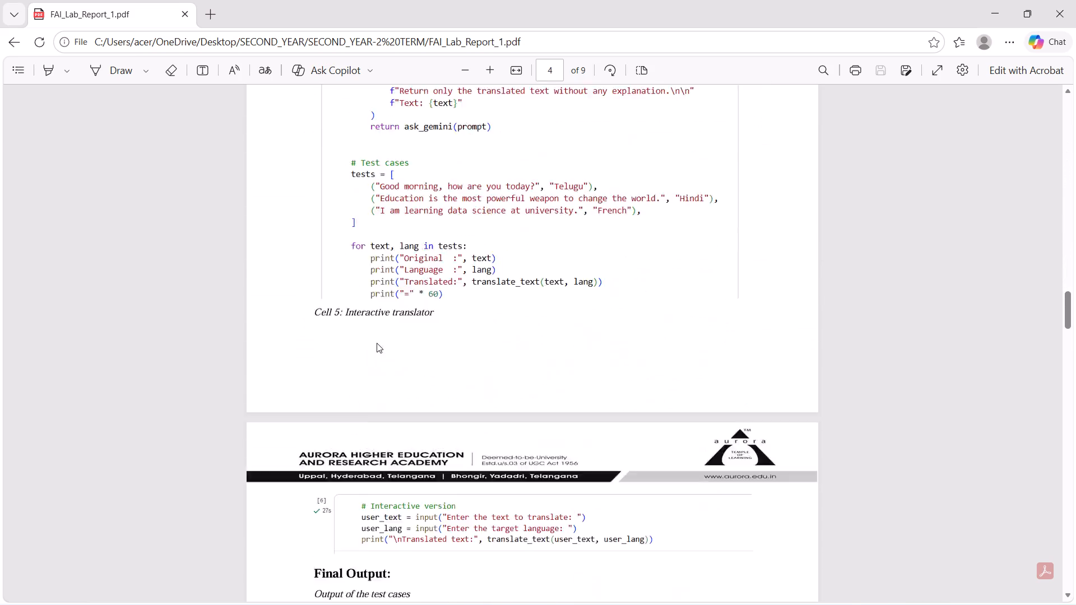
scroll(377, 343, "down", 19)
scroll(377, 343, "up", 2)
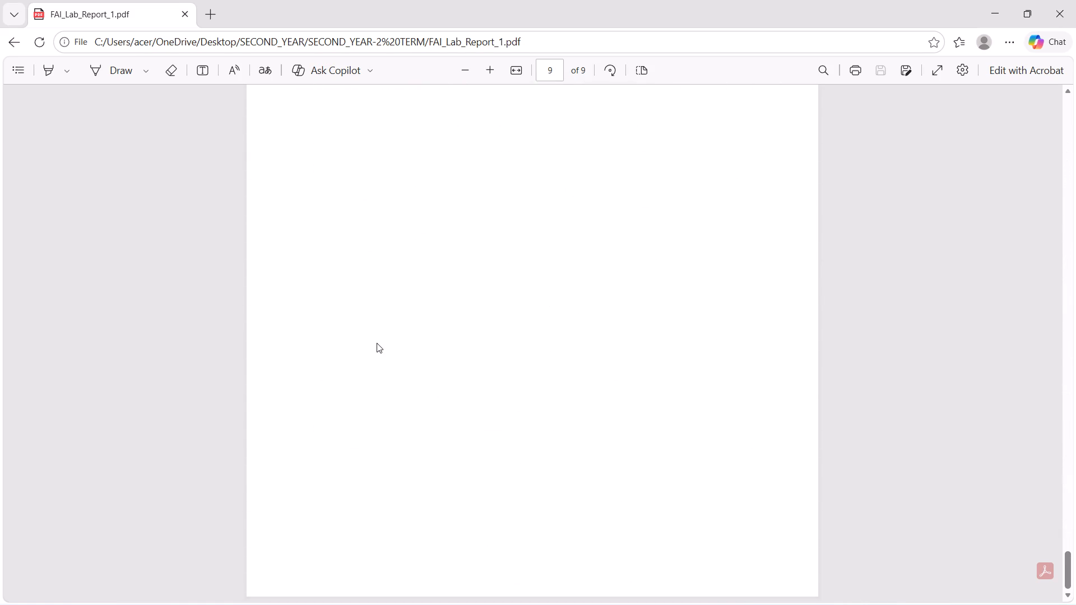
scroll(377, 343, "up", 2)
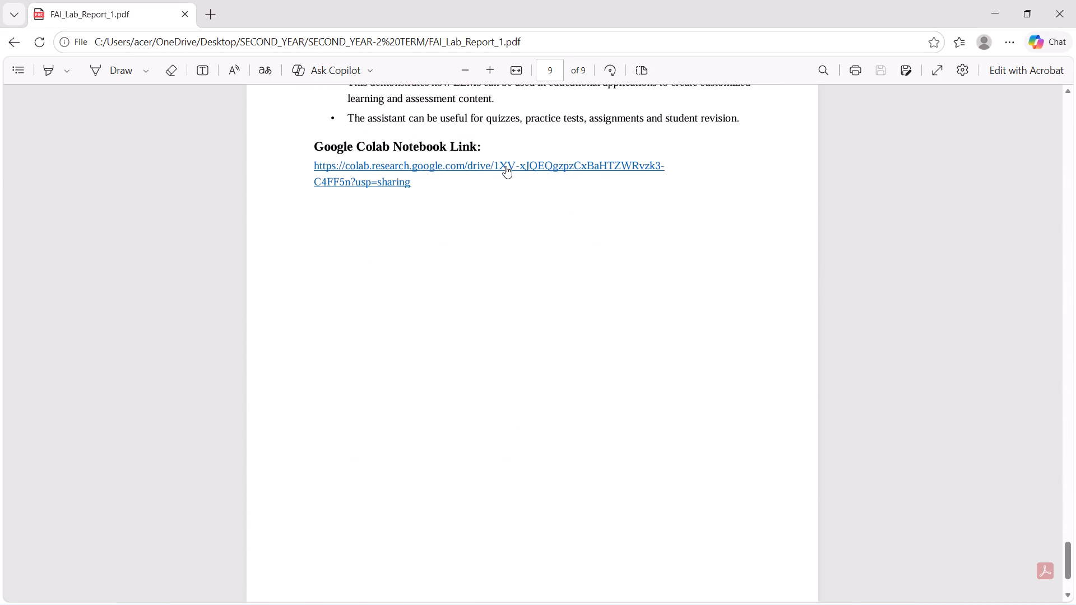
Test the PDF's Google Colab notebook link, and close the notebook and the PDF.
left_click(505, 166, "ctrl")
left_click(232, 3)
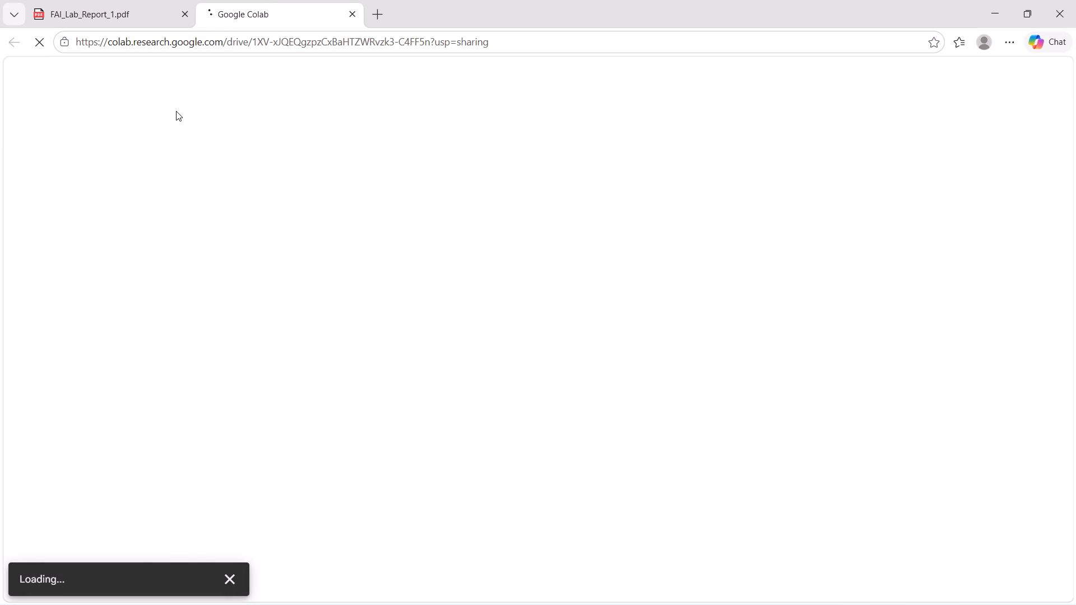
left_click(355, 13)
left_click(1075, 0)
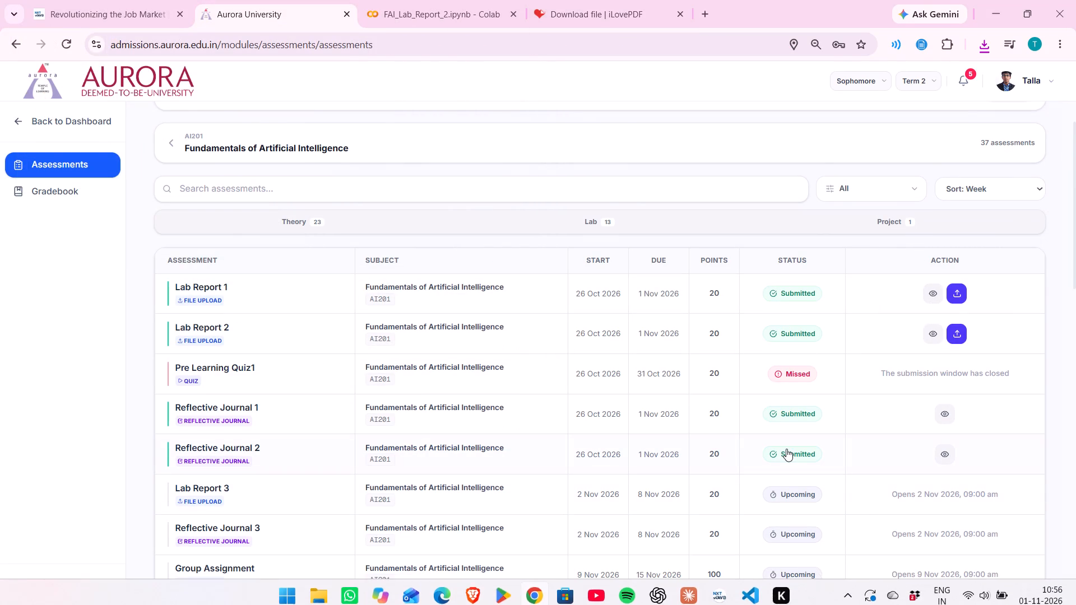
key("ctrl+r")
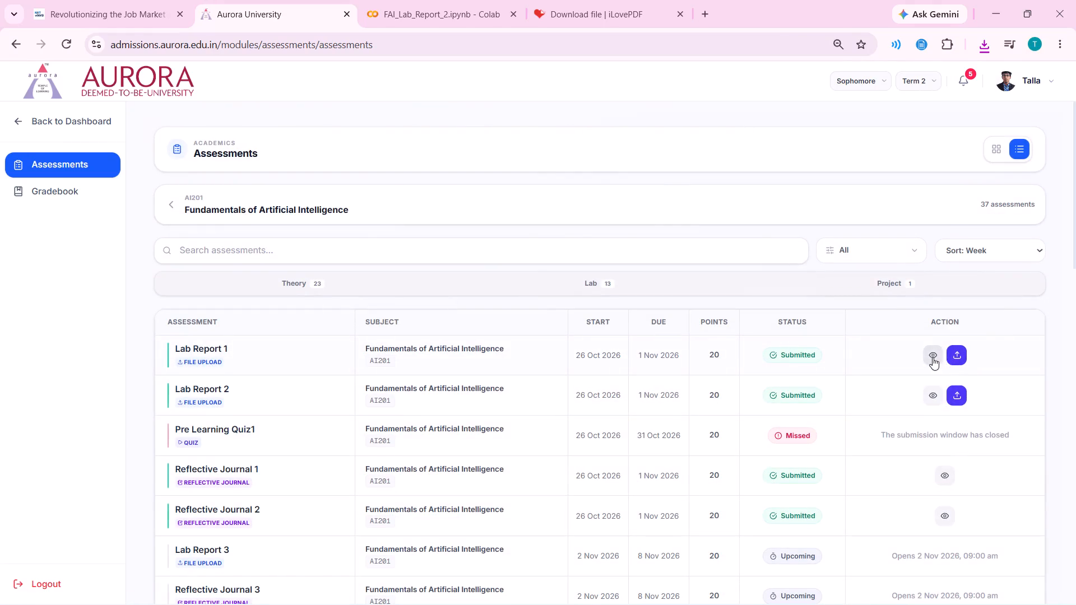
View the submitted Lab Report 1 file, check its cover, certificate and last page, and close it.
left_click(933, 357)
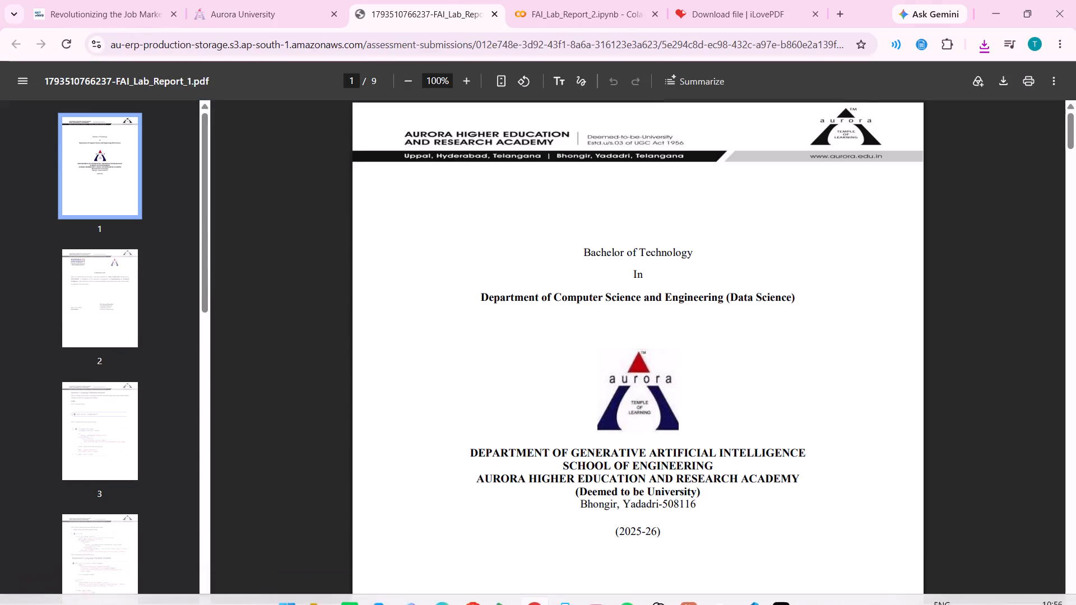
scroll(572, 457, "down", 9)
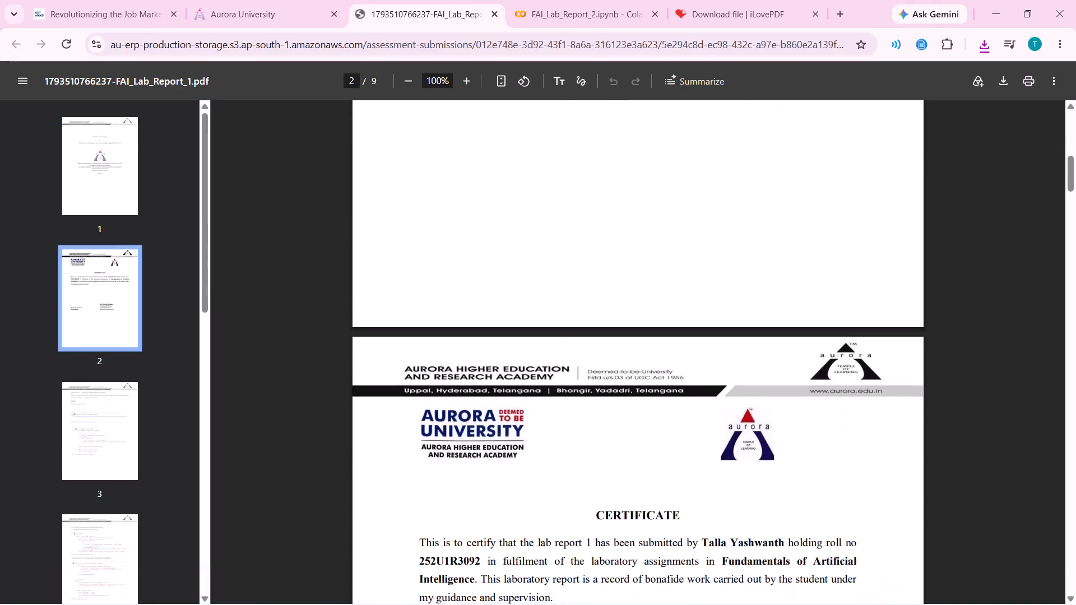
scroll(572, 457, "down", 1)
scroll(572, 457, "up", 7)
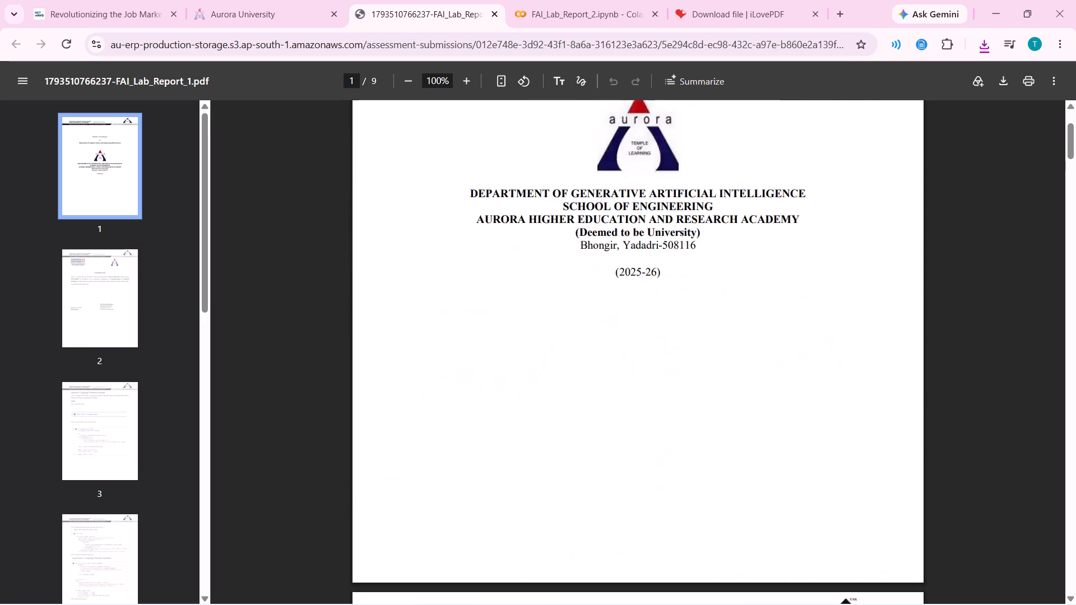
scroll(572, 457, "down", 1)
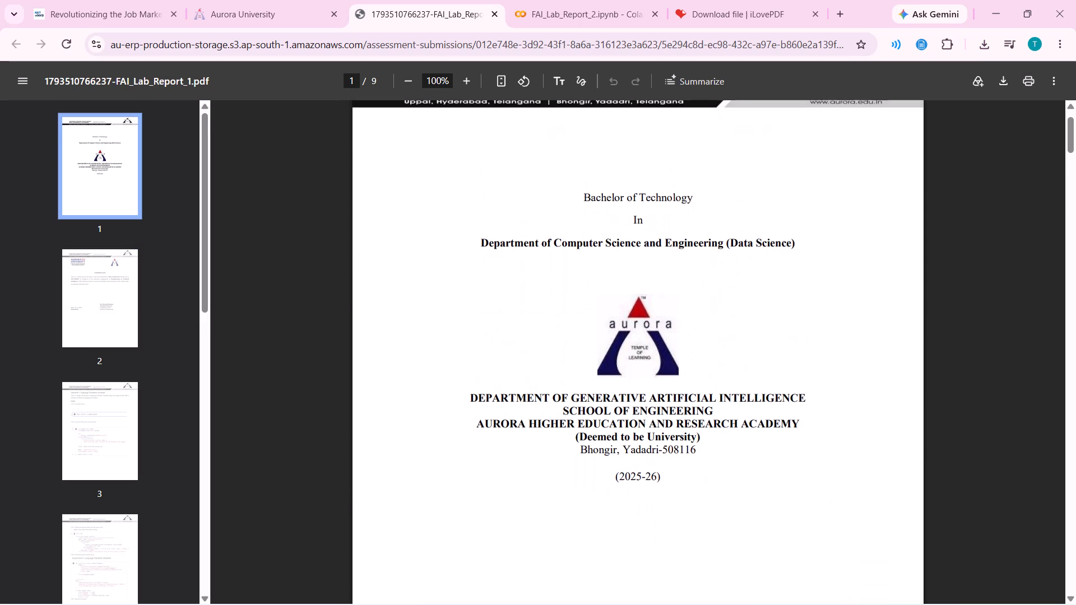
scroll(572, 457, "down", 20)
scroll(572, 457, "down", 13)
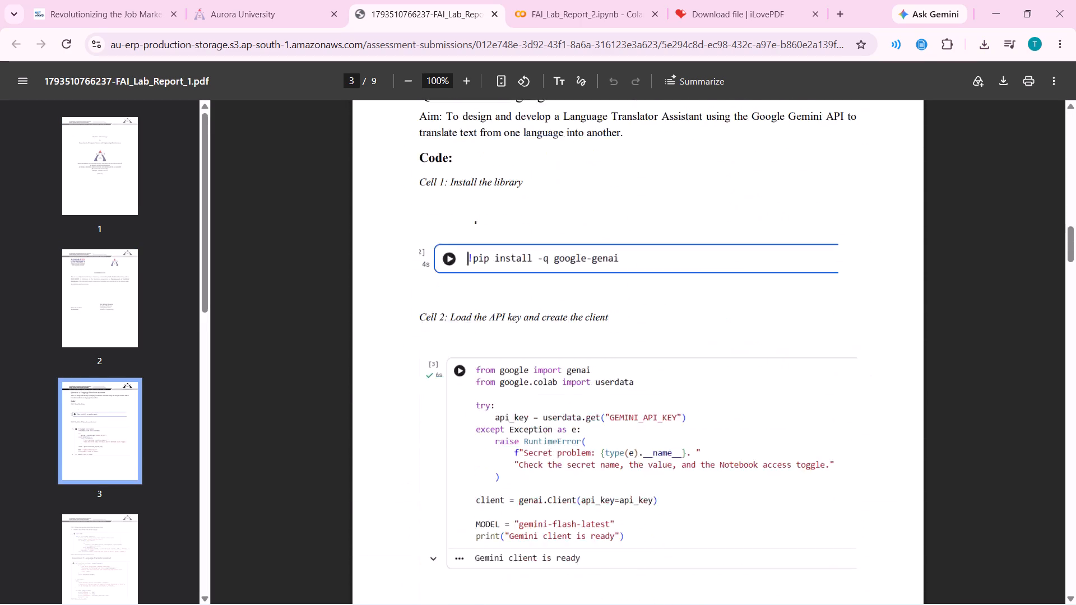
scroll(572, 457, "down", 20)
scroll(572, 457, "down", 17)
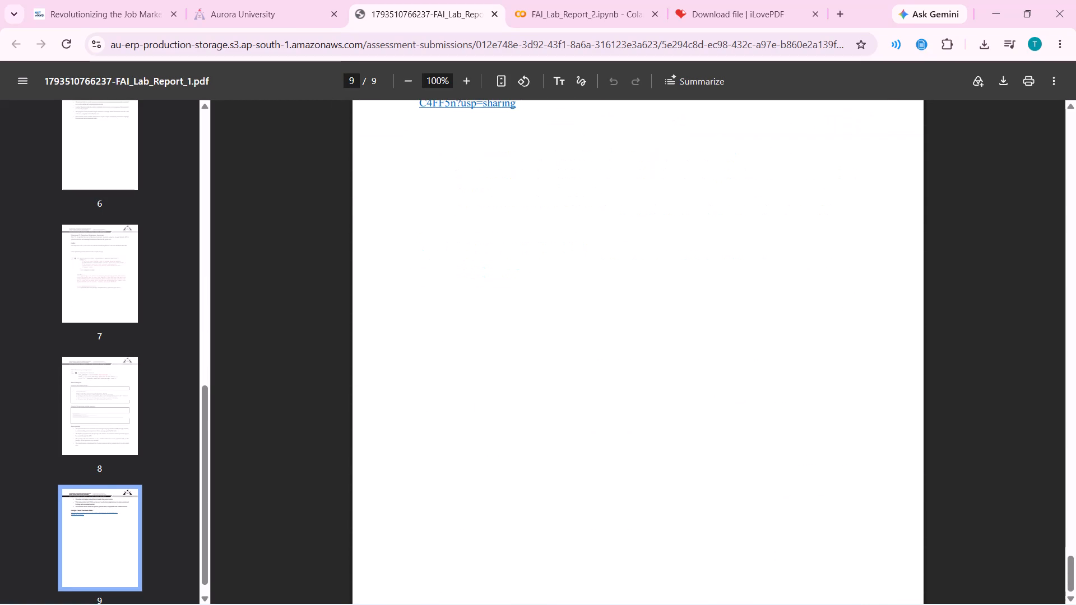
scroll(572, 457, "up", 3)
left_click(491, 13)
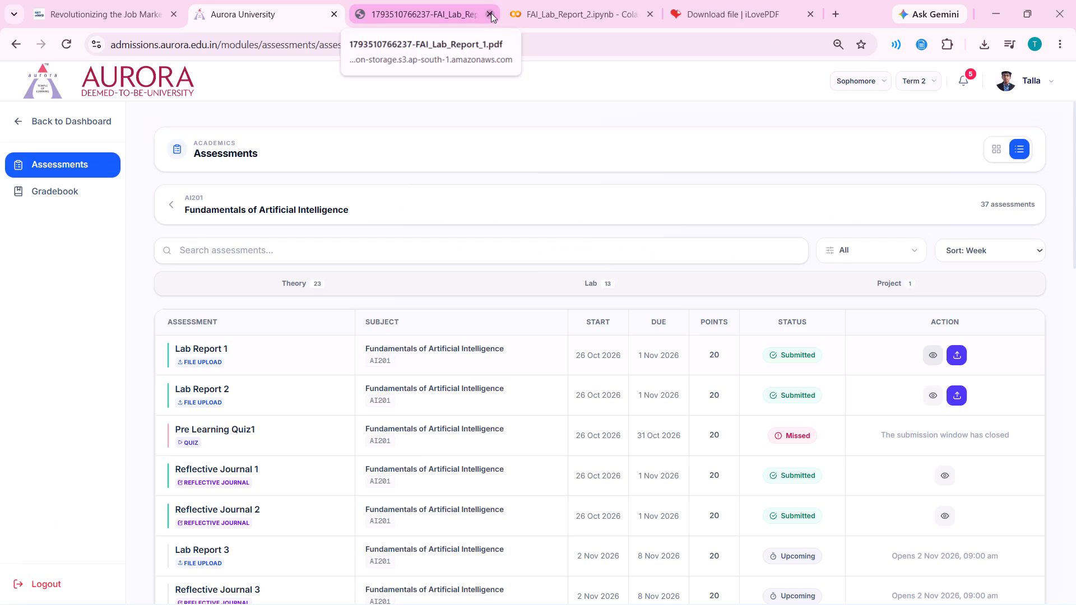
Review the Backend Development Fundamentals assessments and their submission statuses, and return to the subject list.
left_click(173, 204)
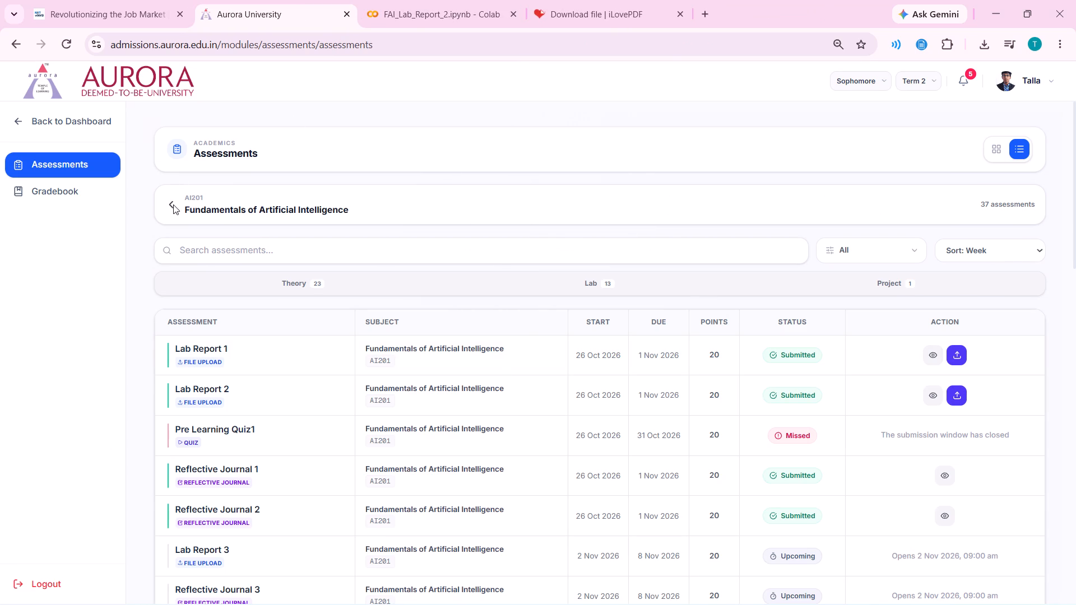
left_click_drag(196, 300, 213, 304)
left_click(213, 304)
scroll(369, 443, "down", 1)
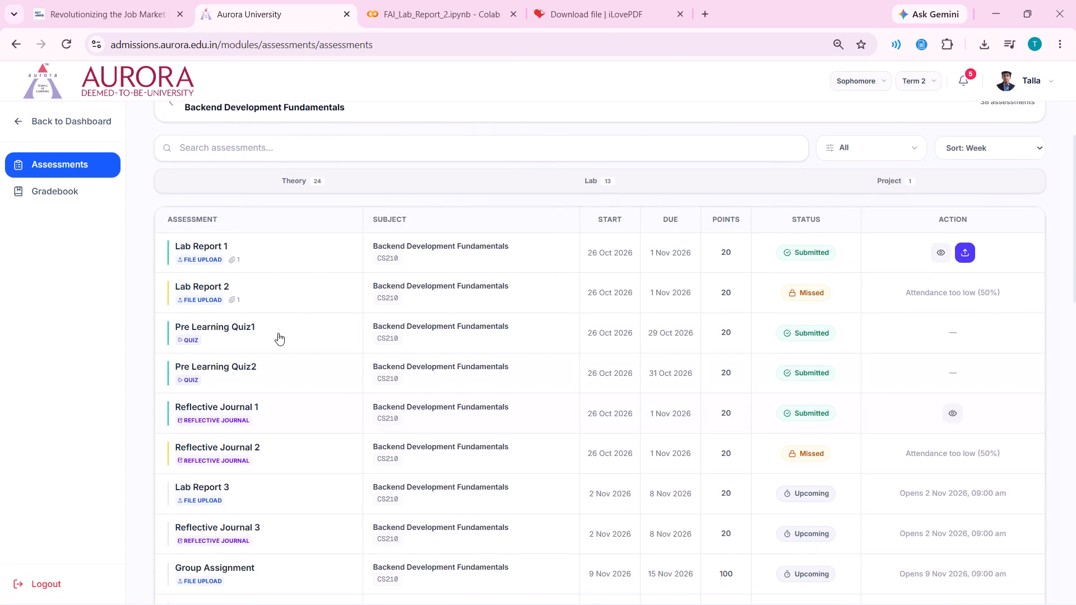
scroll(252, 312, "up", 4)
left_click(173, 211)
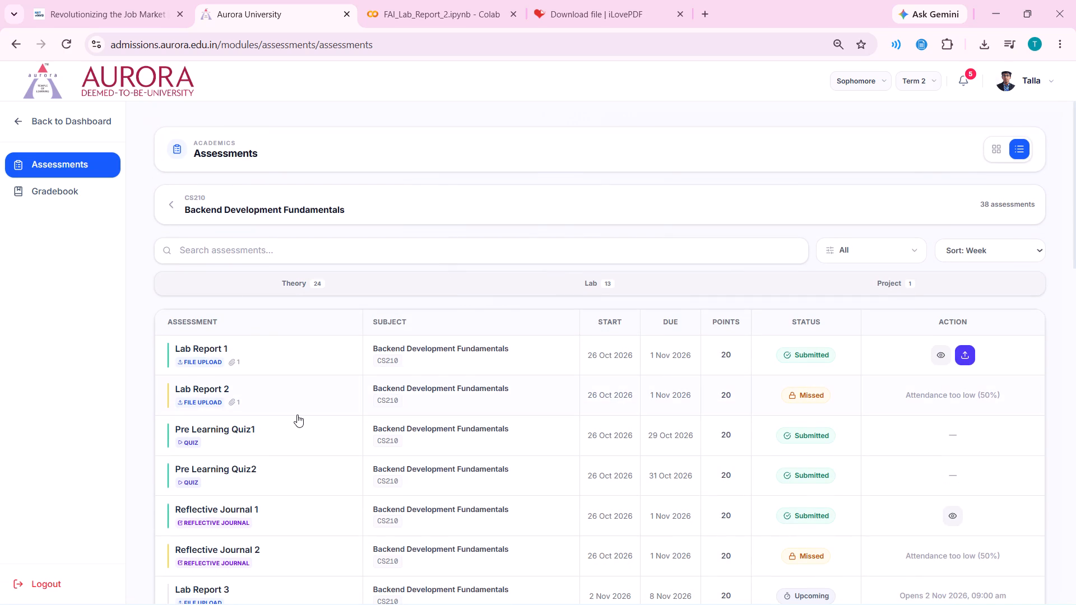
scroll(297, 415, "down", 1)
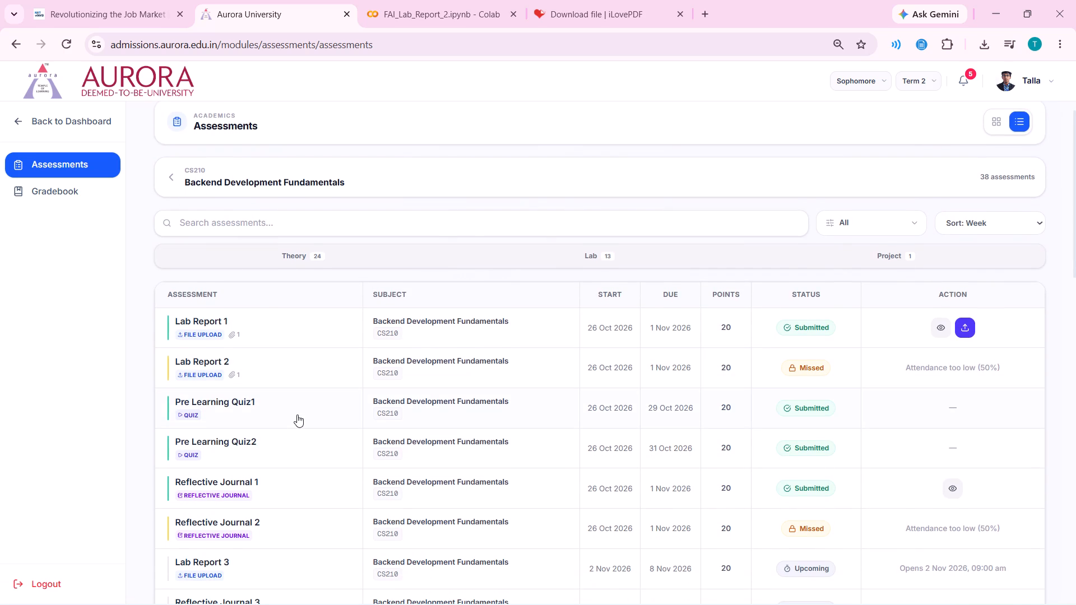
scroll(297, 415, "down", 1)
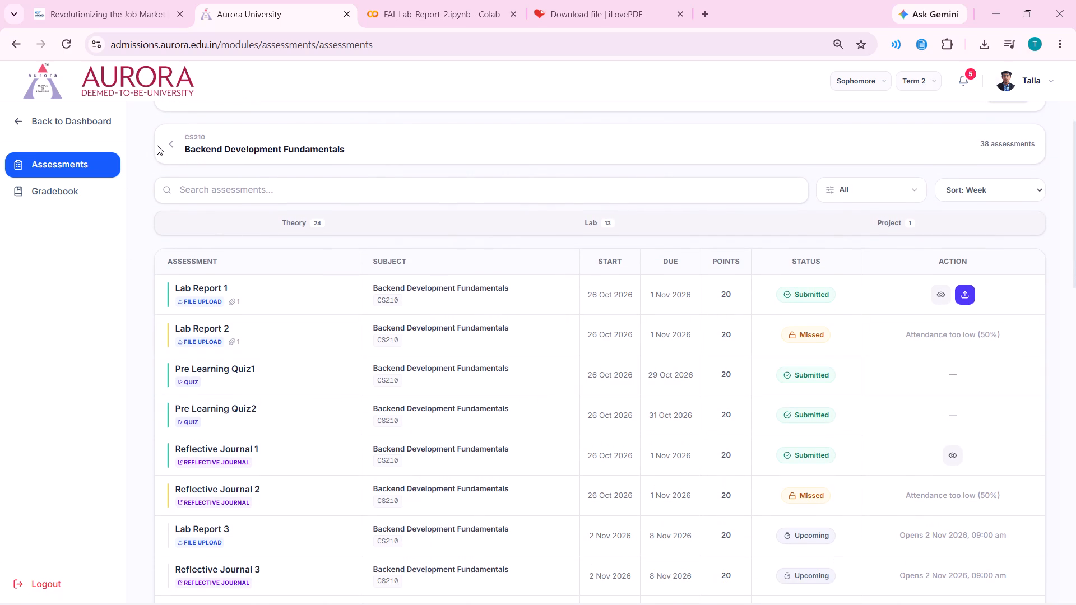
left_click(167, 145)
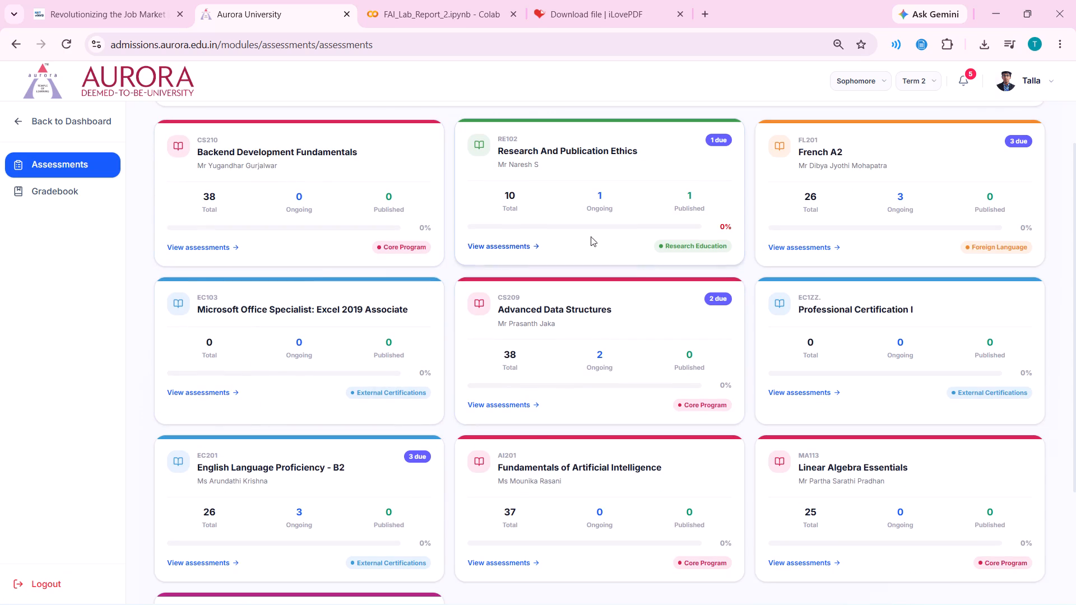
Review the Research And Publication Ethics assessments and return to the subject list.
left_click(516, 245)
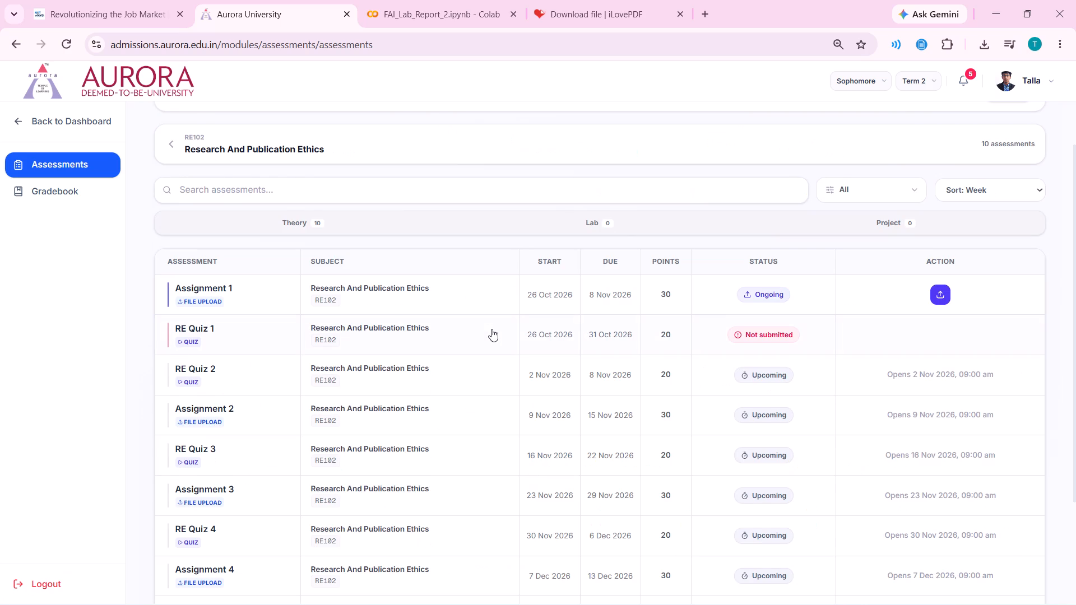
scroll(491, 329, "up", 1)
left_click(172, 199)
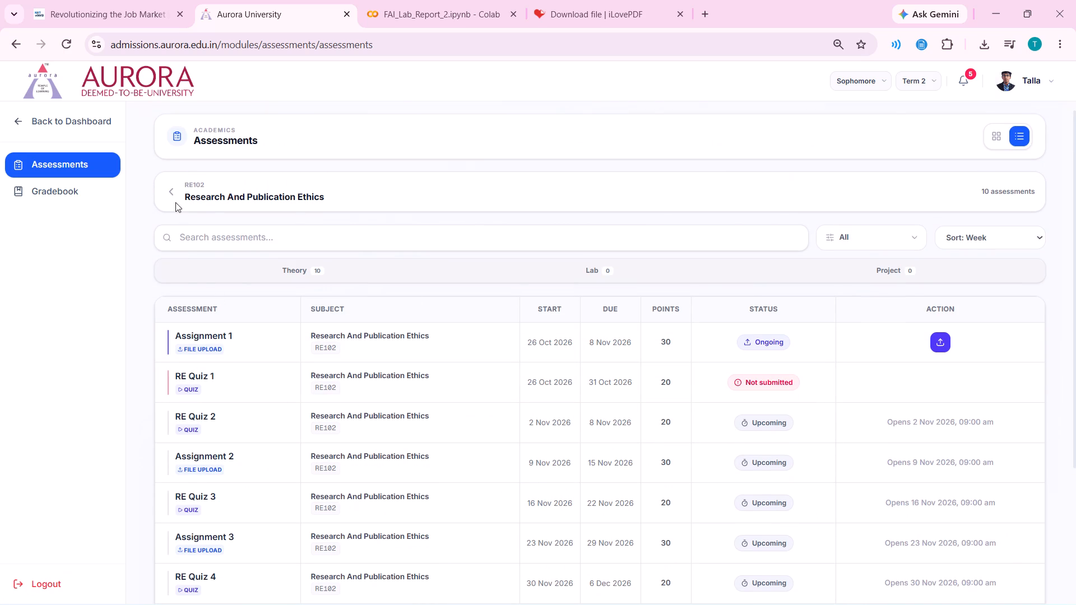
left_click(169, 190)
Look over the remaining subjects on the Assessments page for due work.
scroll(560, 257, "down", 1)
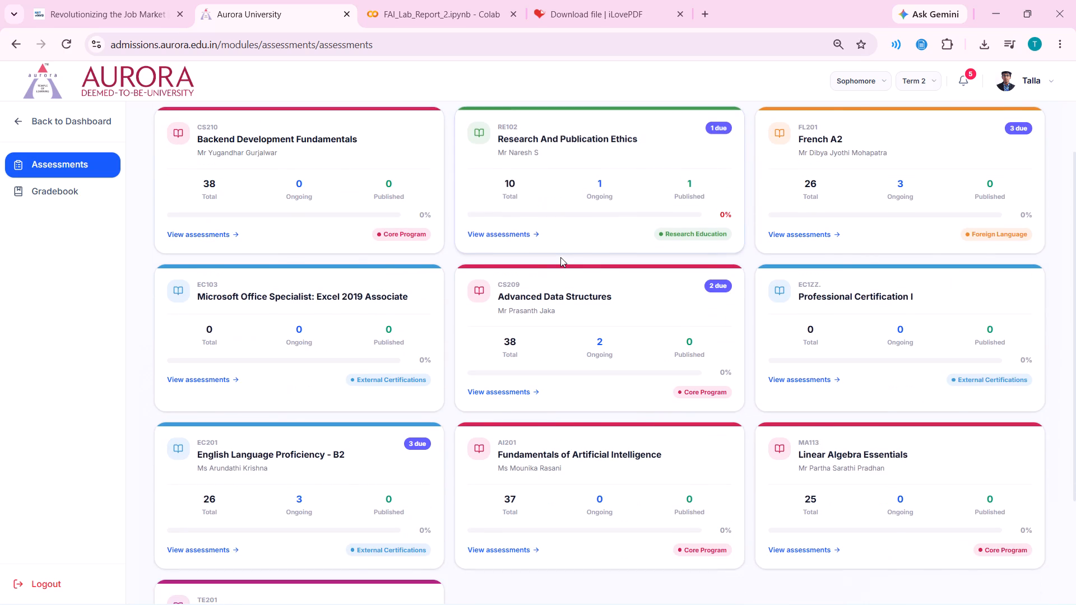
scroll(660, 365, "down", 1)
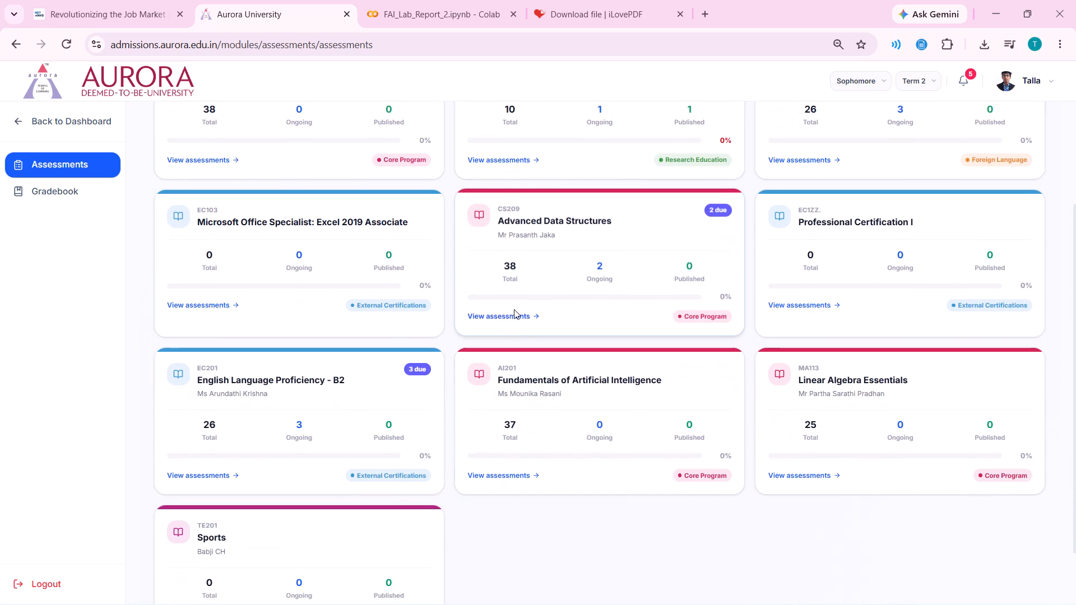
Review the Advanced Data Structures assessments and their submission statuses, and return to the subject list.
left_click(514, 317)
scroll(487, 345, "down", 1)
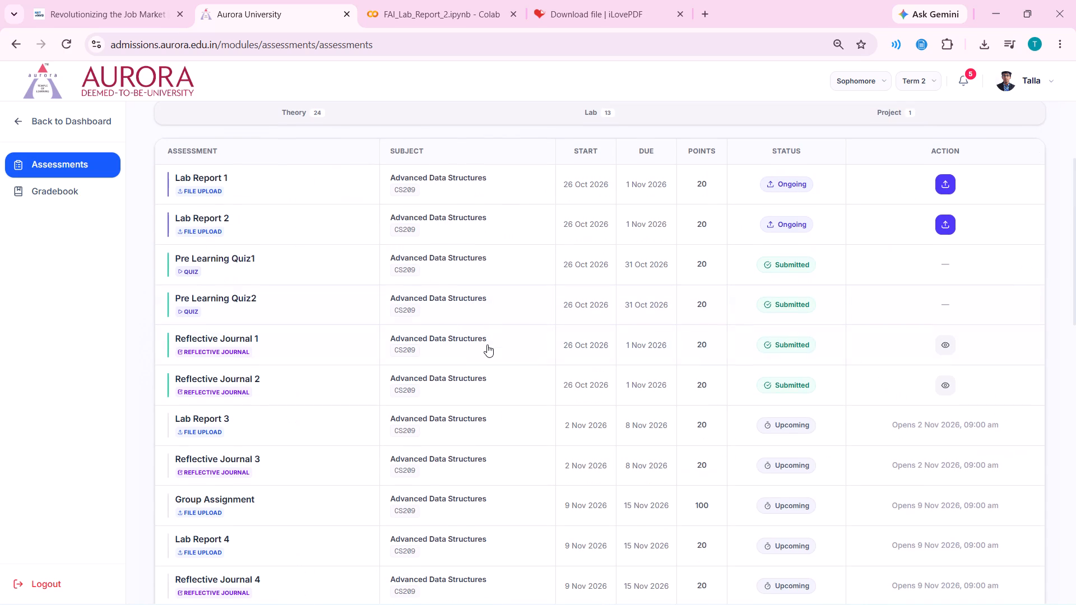
scroll(251, 193, "up", 2)
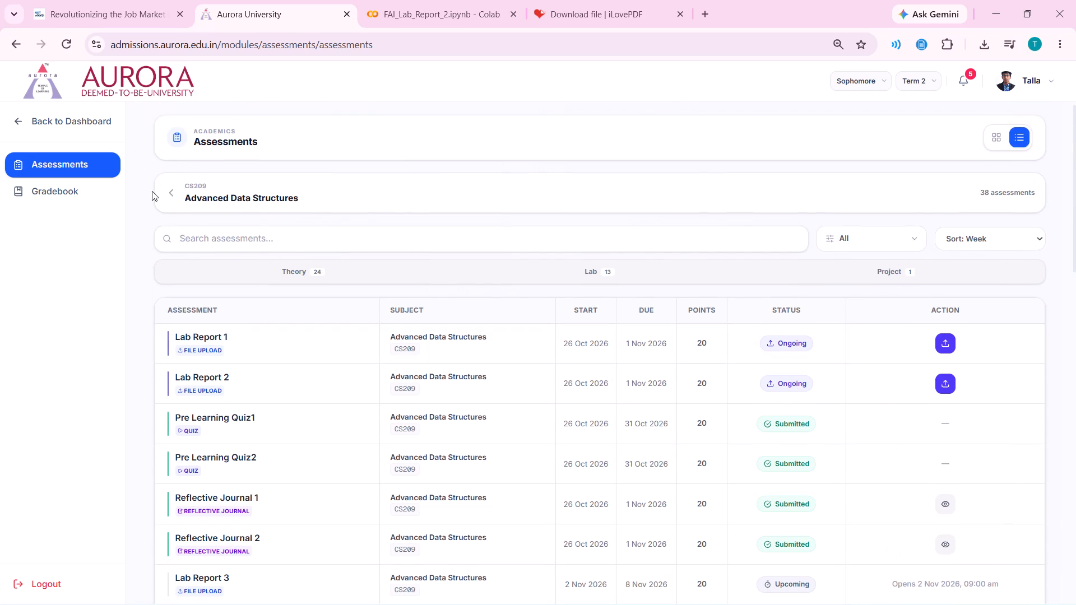
left_click(169, 193)
scroll(448, 278, "down", 1)
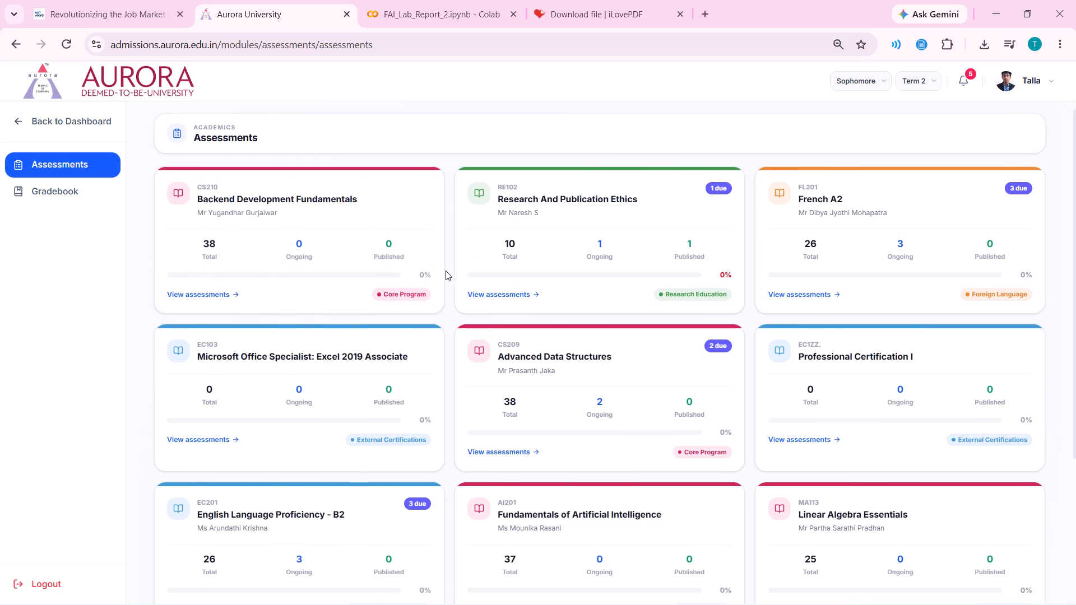
scroll(446, 271, "down", 1)
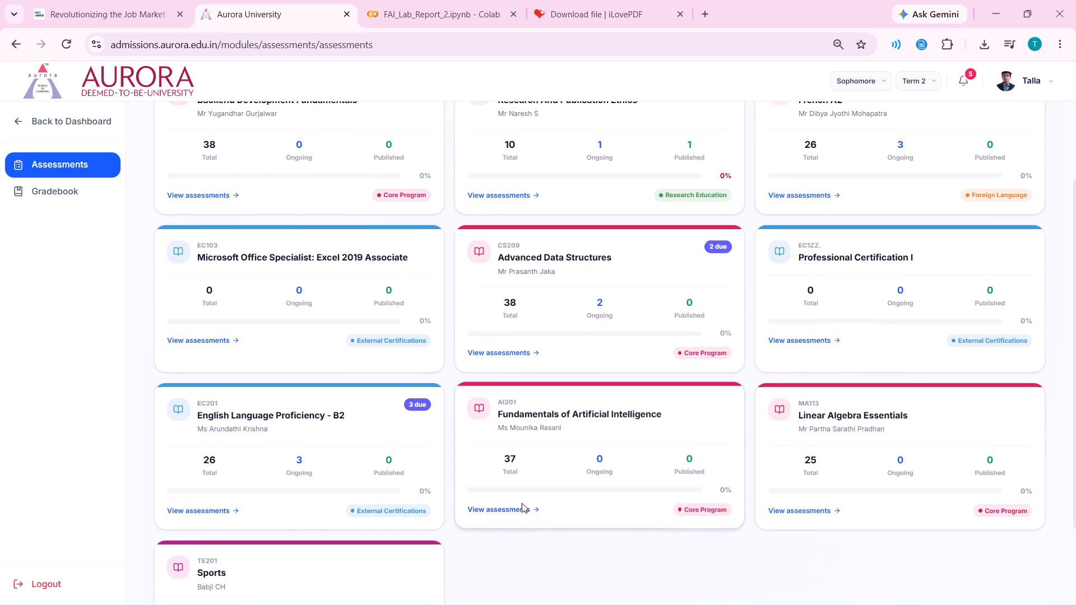
left_click(524, 507)
scroll(528, 426, "down", 1)
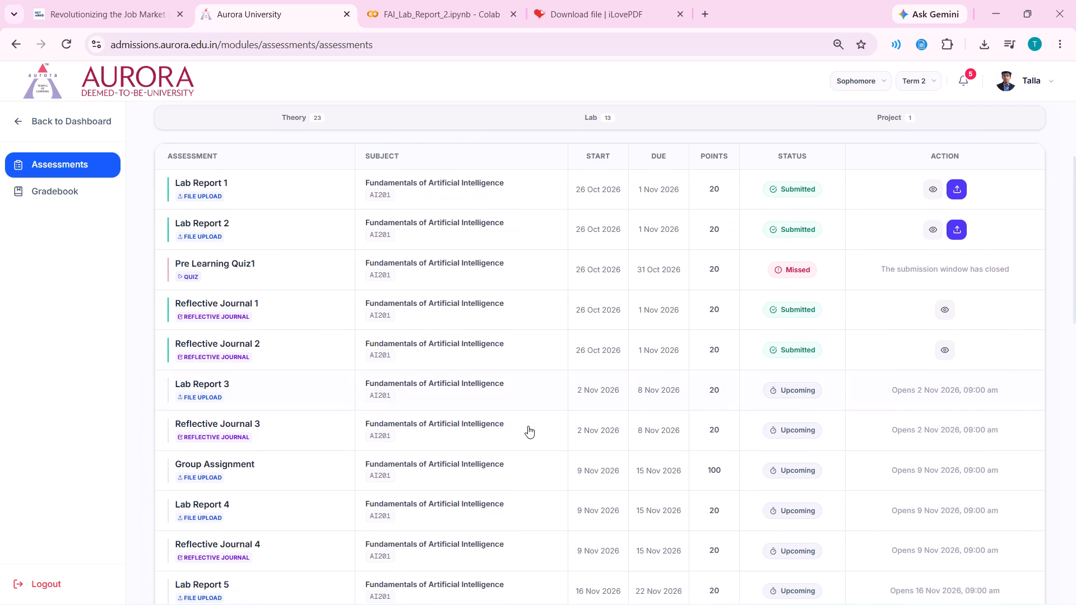